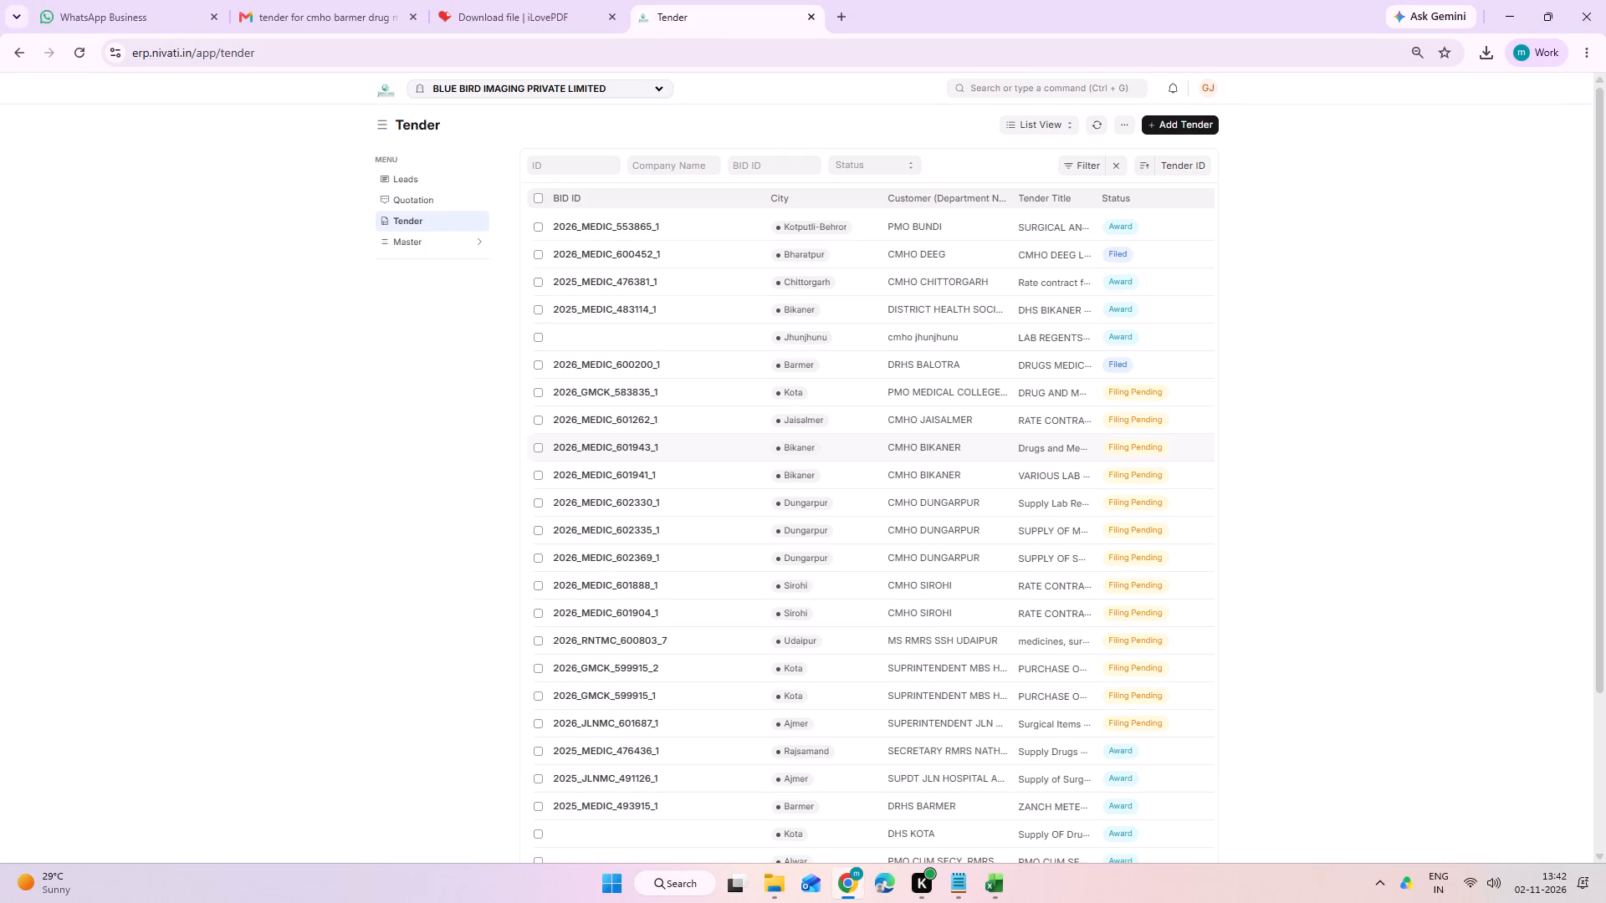
# Open the tender record for customer cmho jhunjhunu in city Jhunjhunu from the tender list.
pyautogui.scroll(-4, 664, 464)
pyautogui.scroll(2, 664, 472)
pyautogui.click(737, 345)
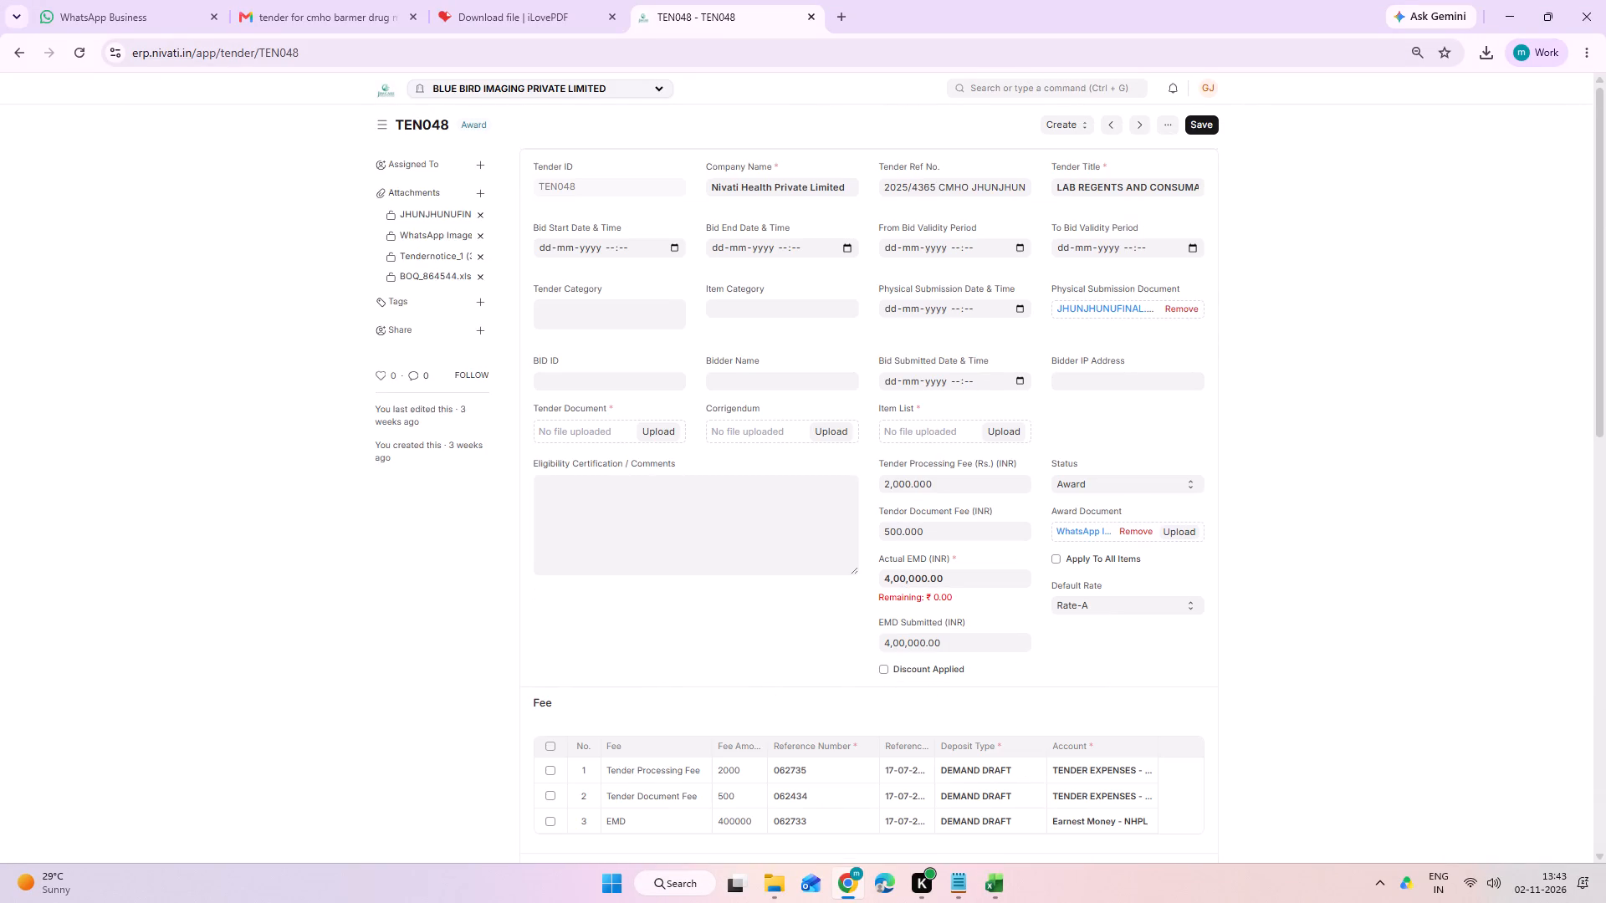
# Capture a rectangular screen snip of tender TEN048's details, from the header down to the Discount Applied option above the Fee table.
pyautogui.press('shift+super+s')
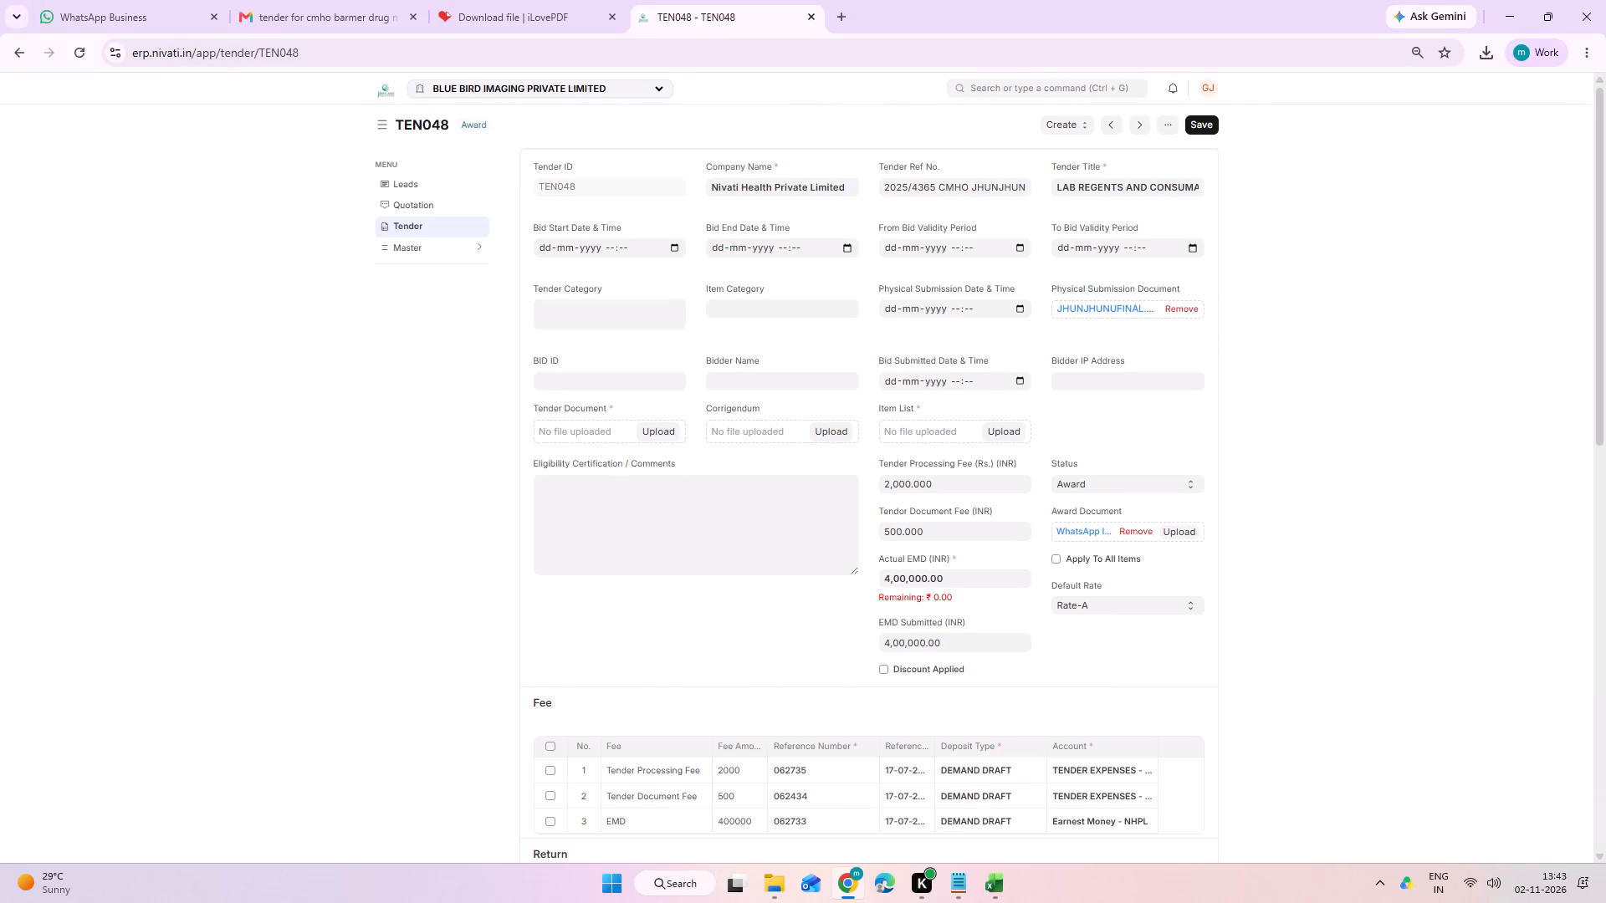
pyautogui.moveTo(504, 108); pyautogui.dragTo(1276, 680)
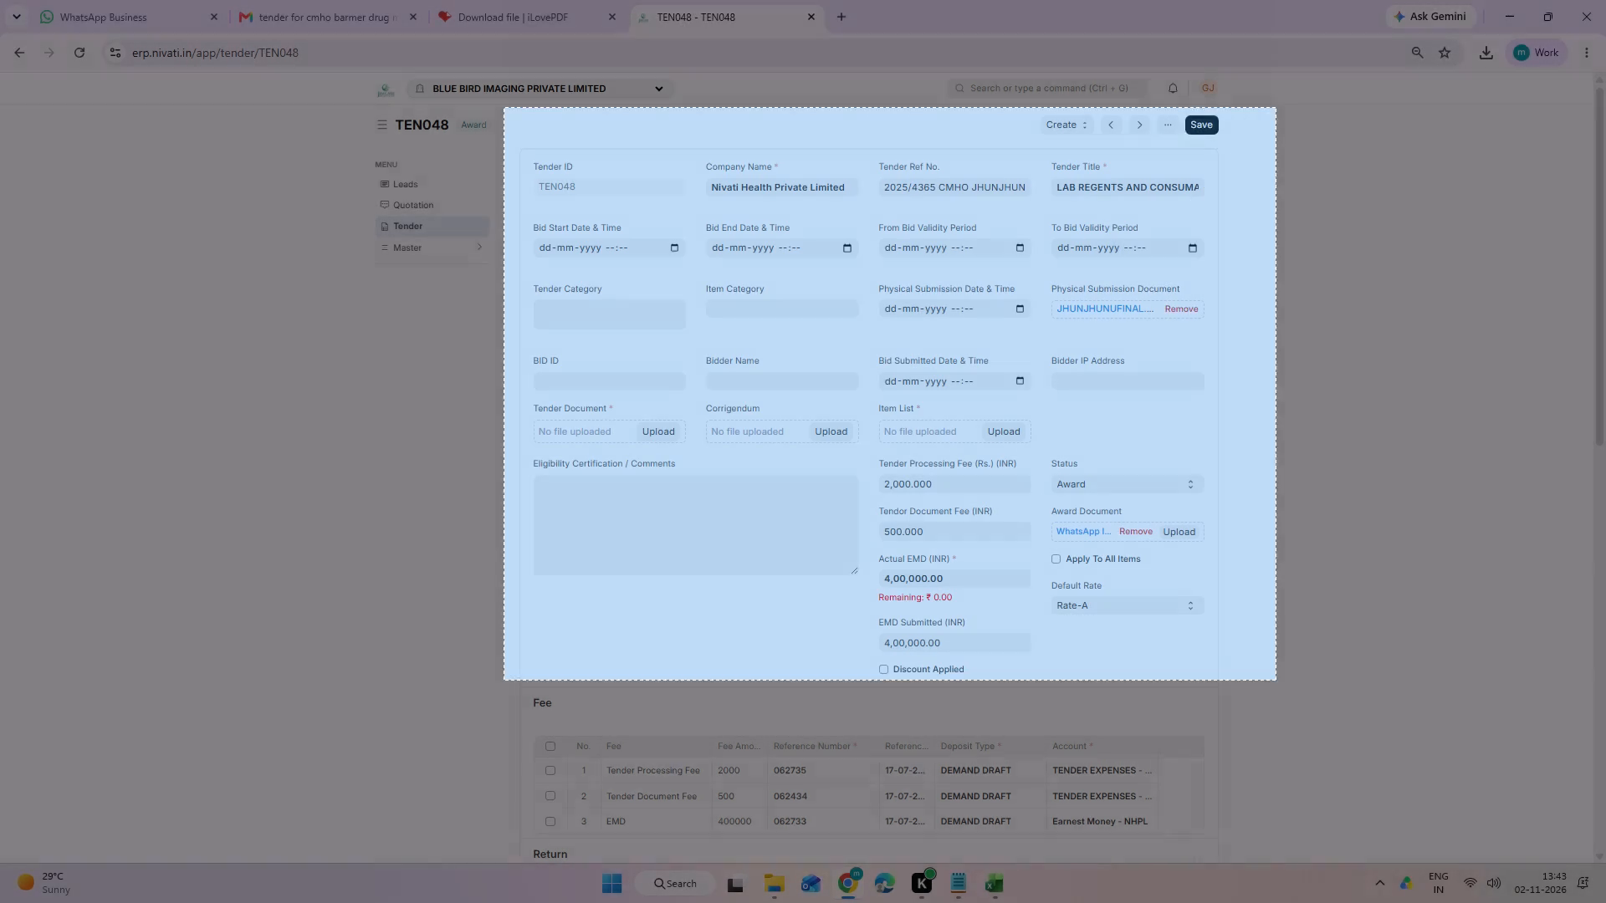
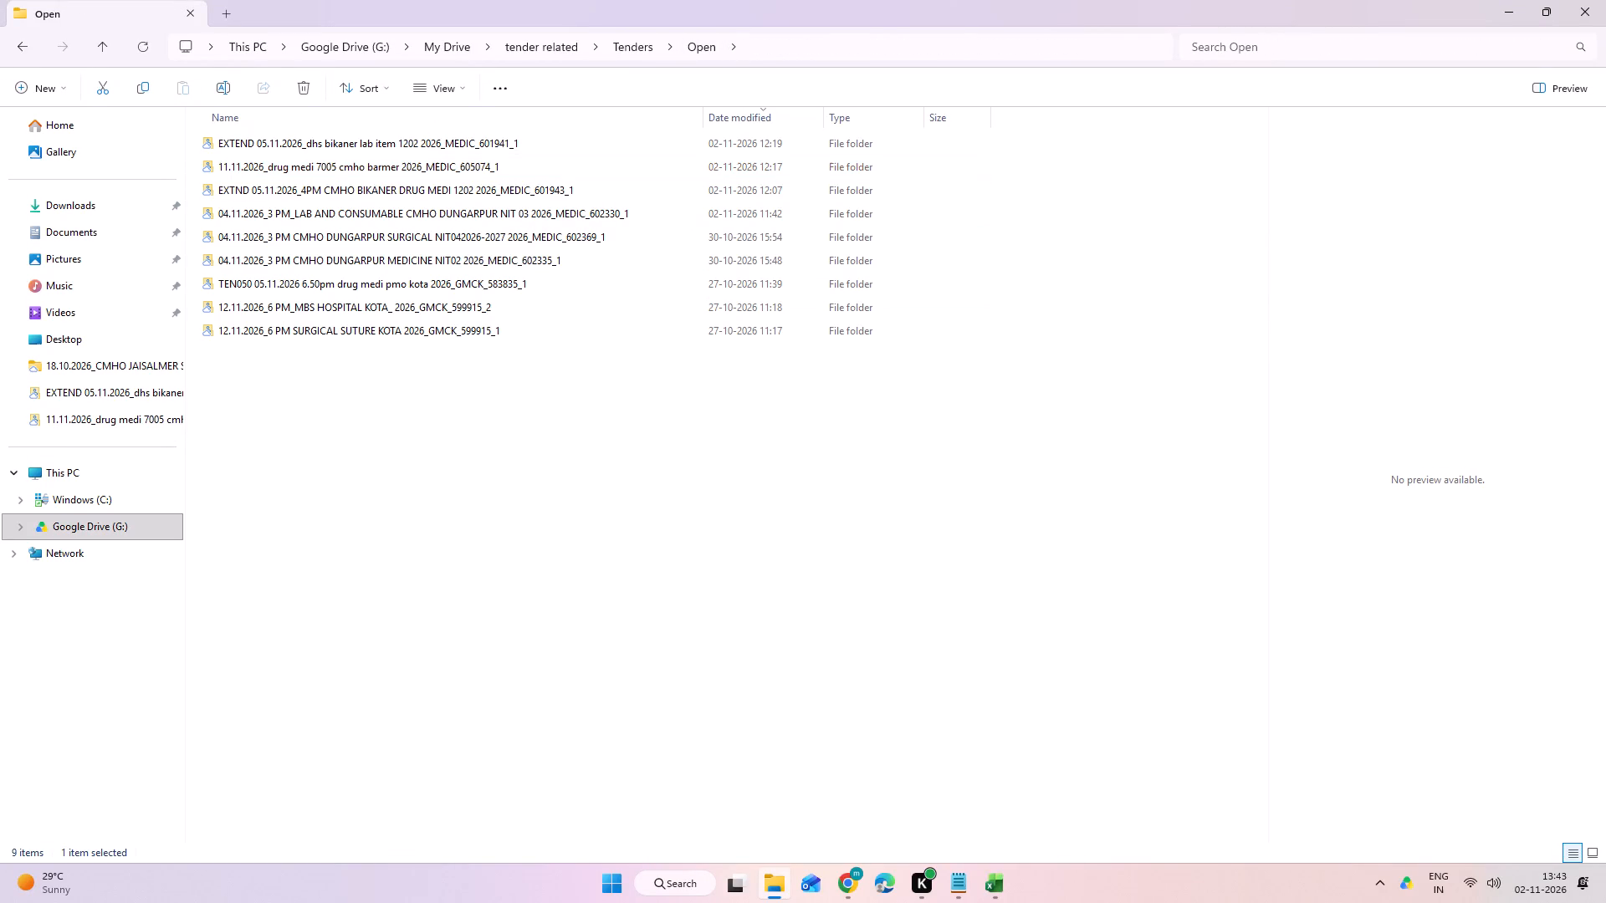
# Start a screen snip over the Open tenders folder listing.
pyautogui.press('shift+super+s')
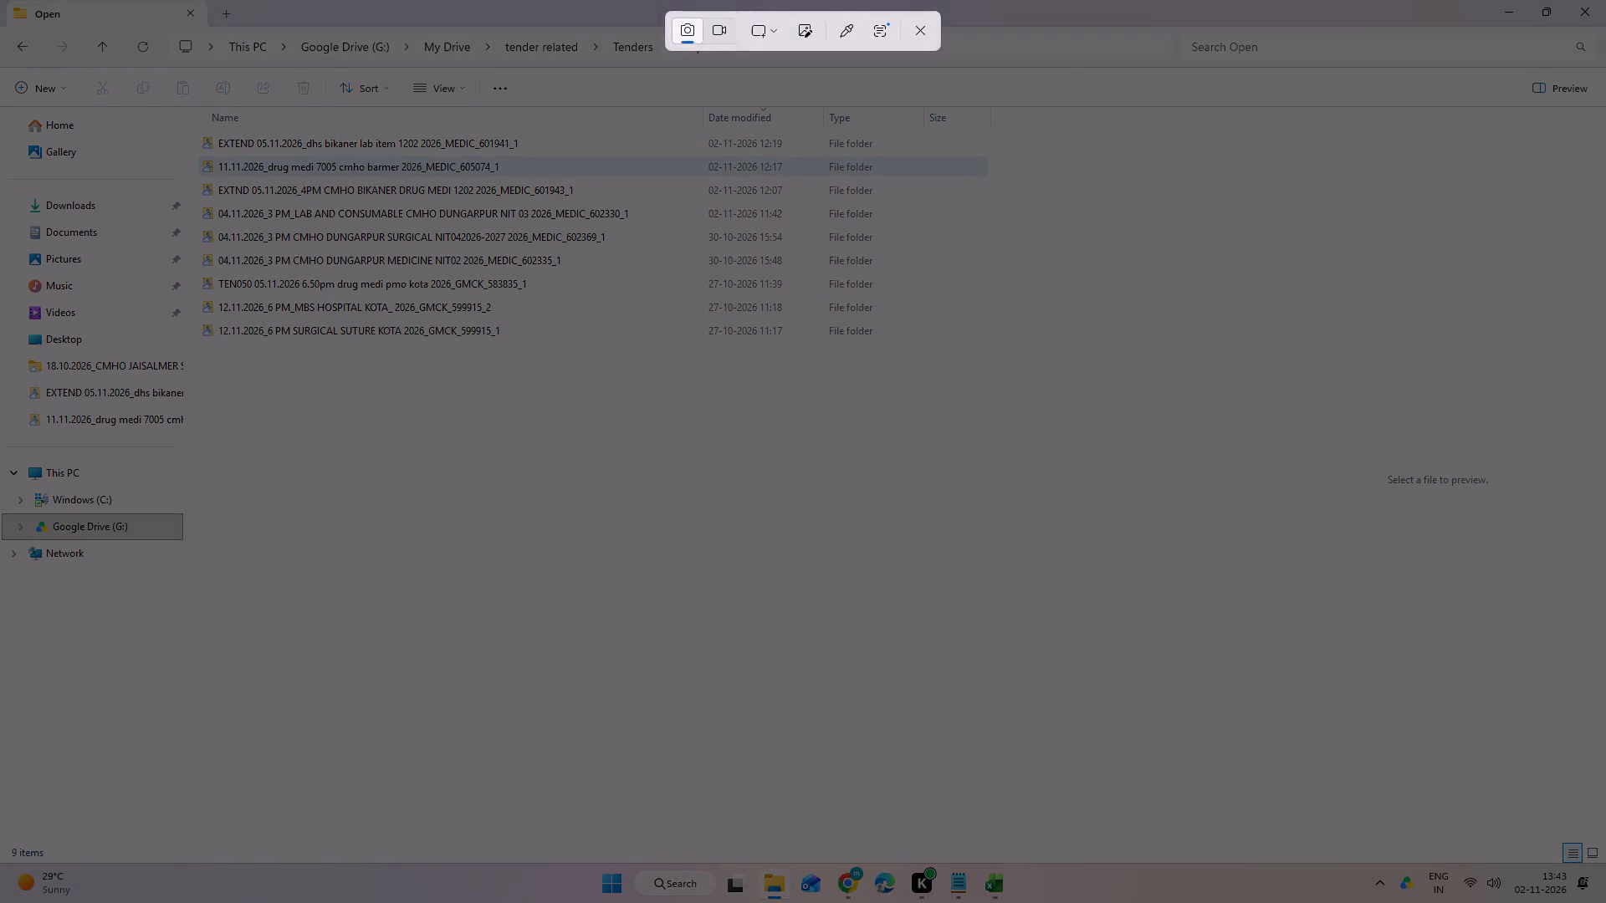
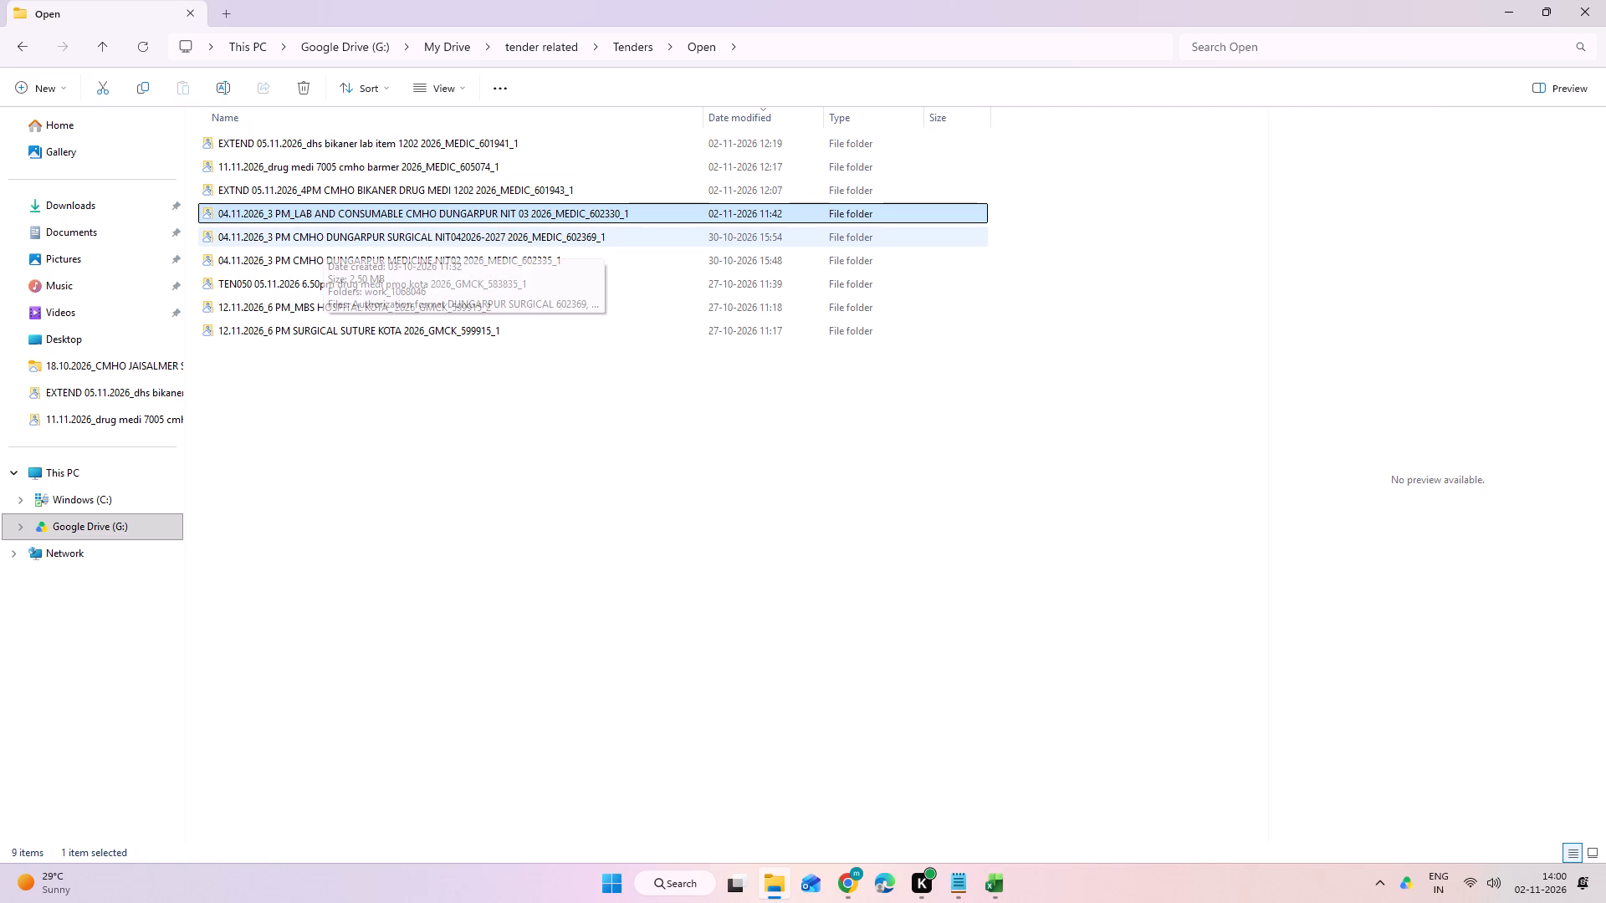
# Open the Tendernotice_1 (16) PDF from the CMHO Dungarpur lab and consumable NIT 03 tender folder.
pyautogui.doubleClick(356, 217)
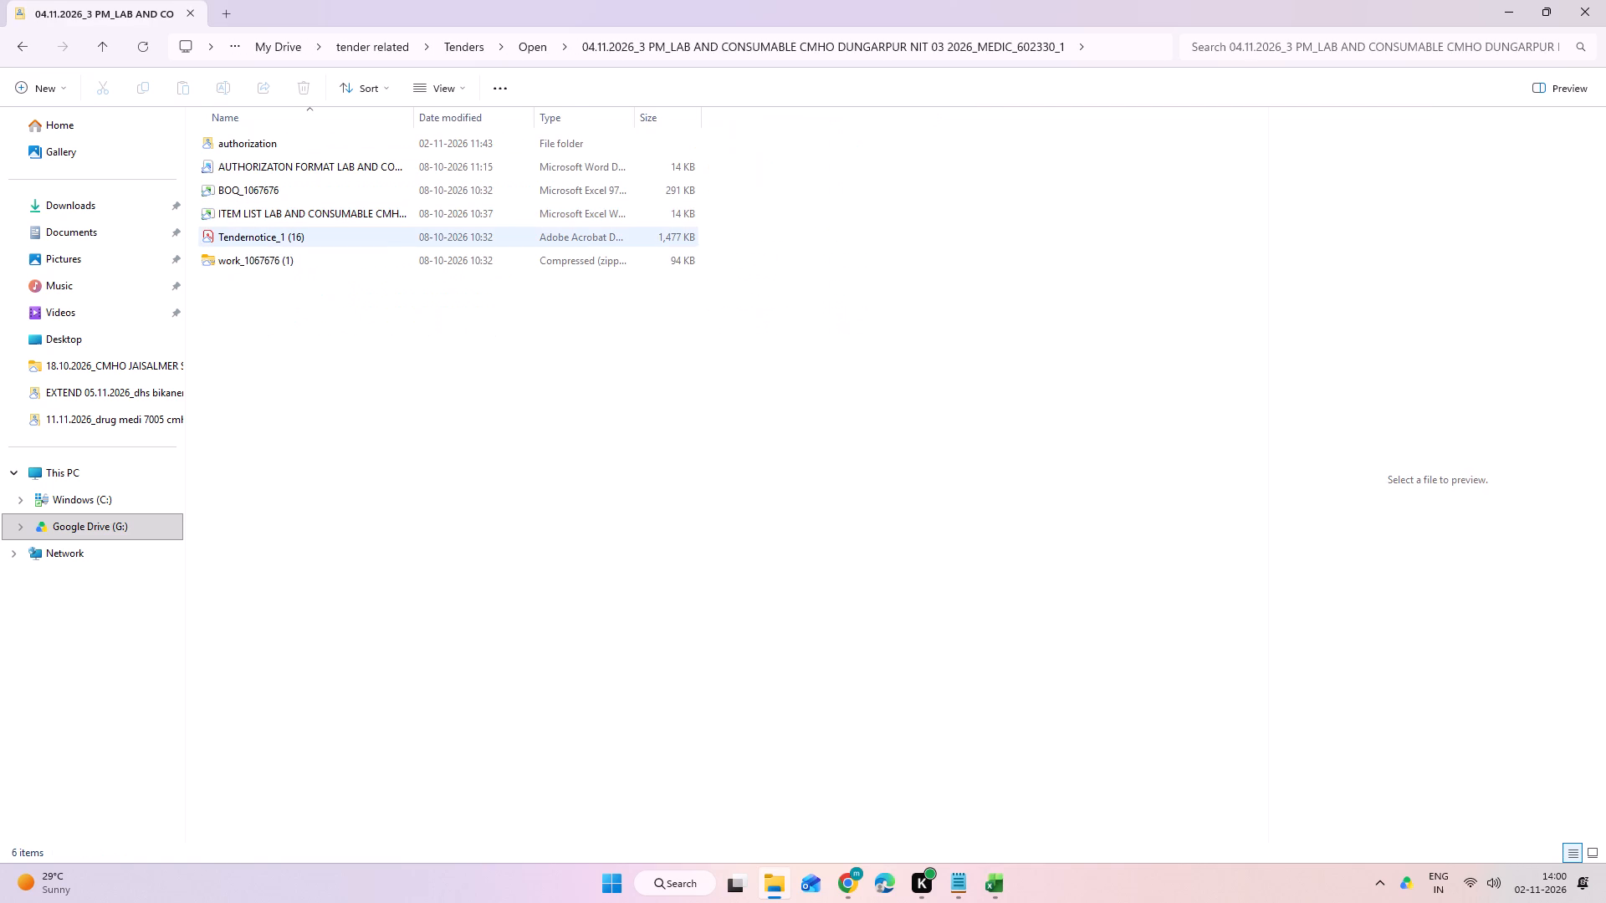
pyautogui.doubleClick(301, 253)
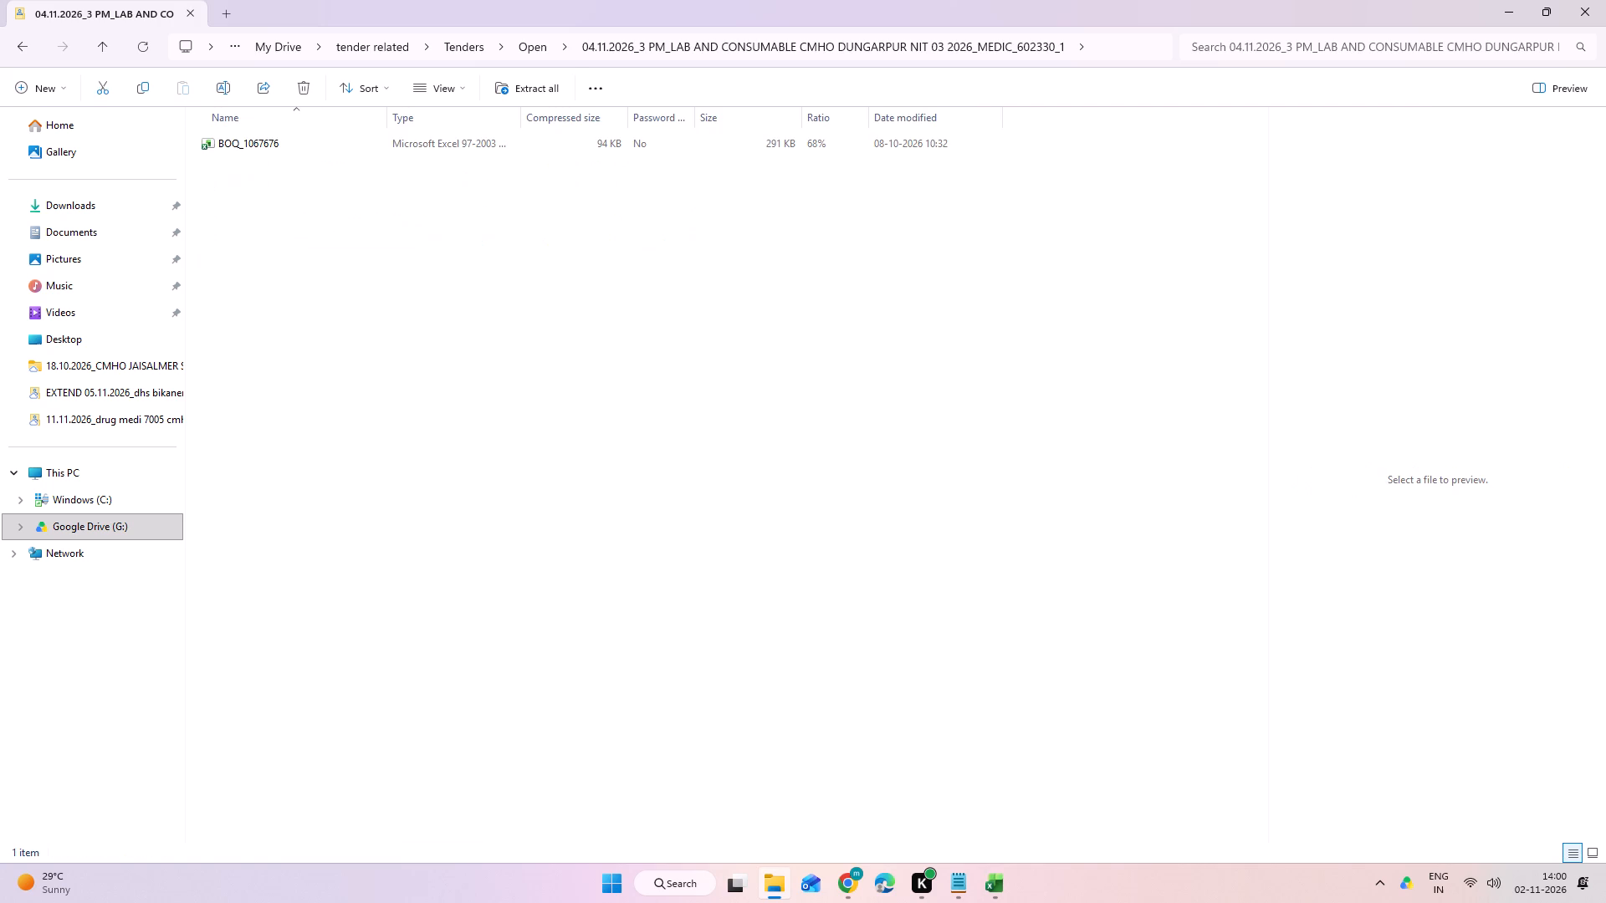
pyautogui.click(16, 42)
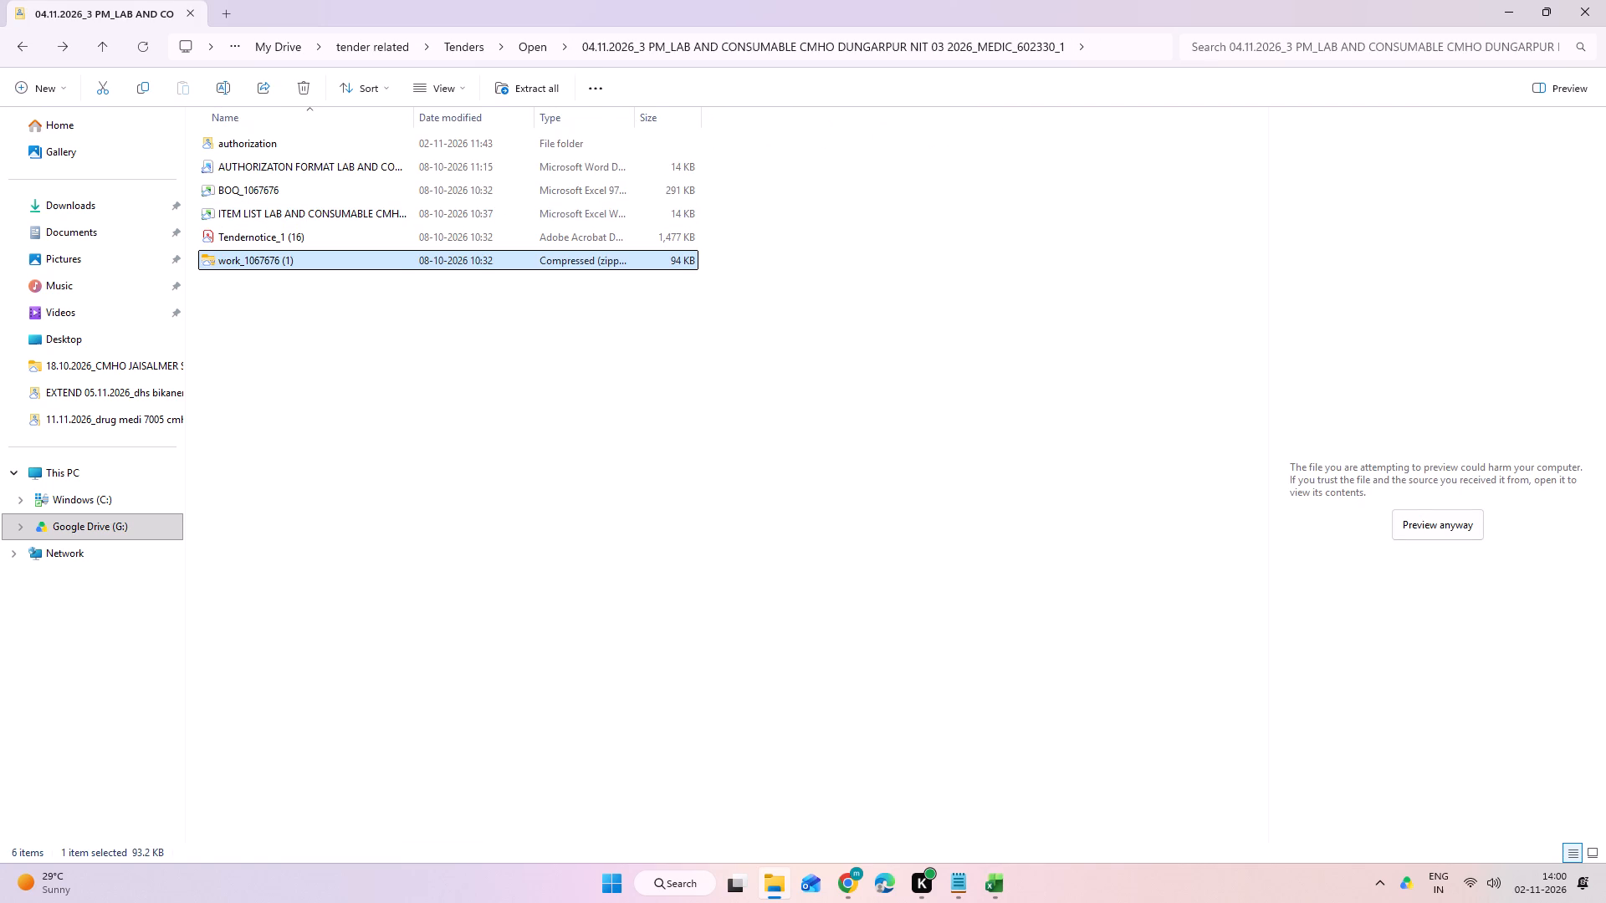
pyautogui.doubleClick(299, 234)
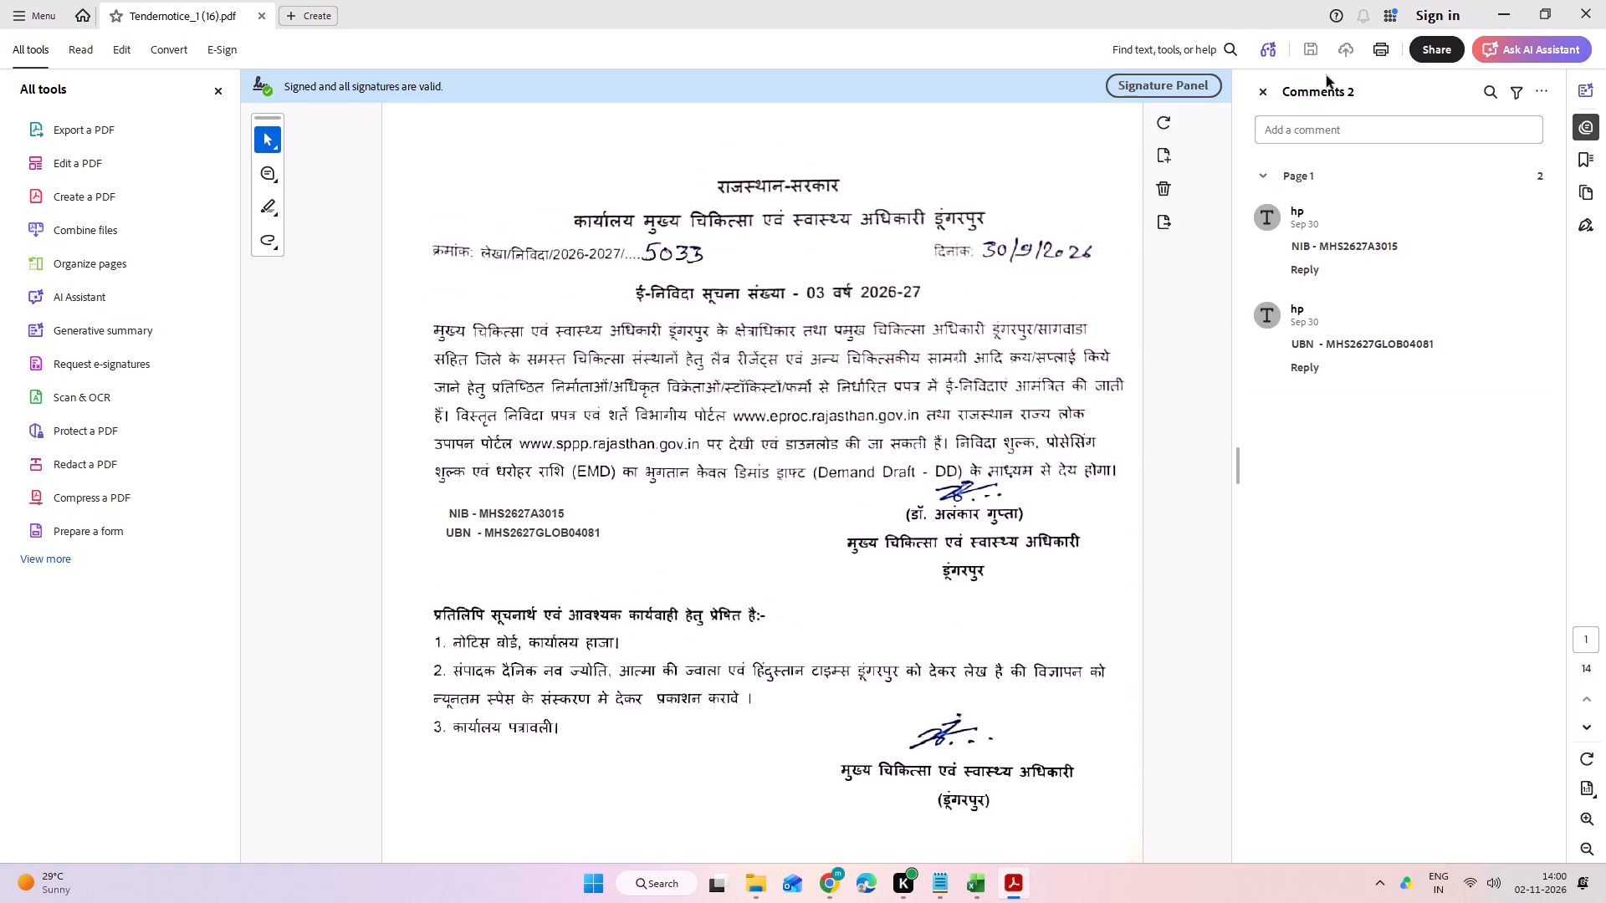
# Close the comments pane and examine the tender notice's opening pages for the estimated cost, fees, EMD, dates and conditions.
pyautogui.click(1261, 99)
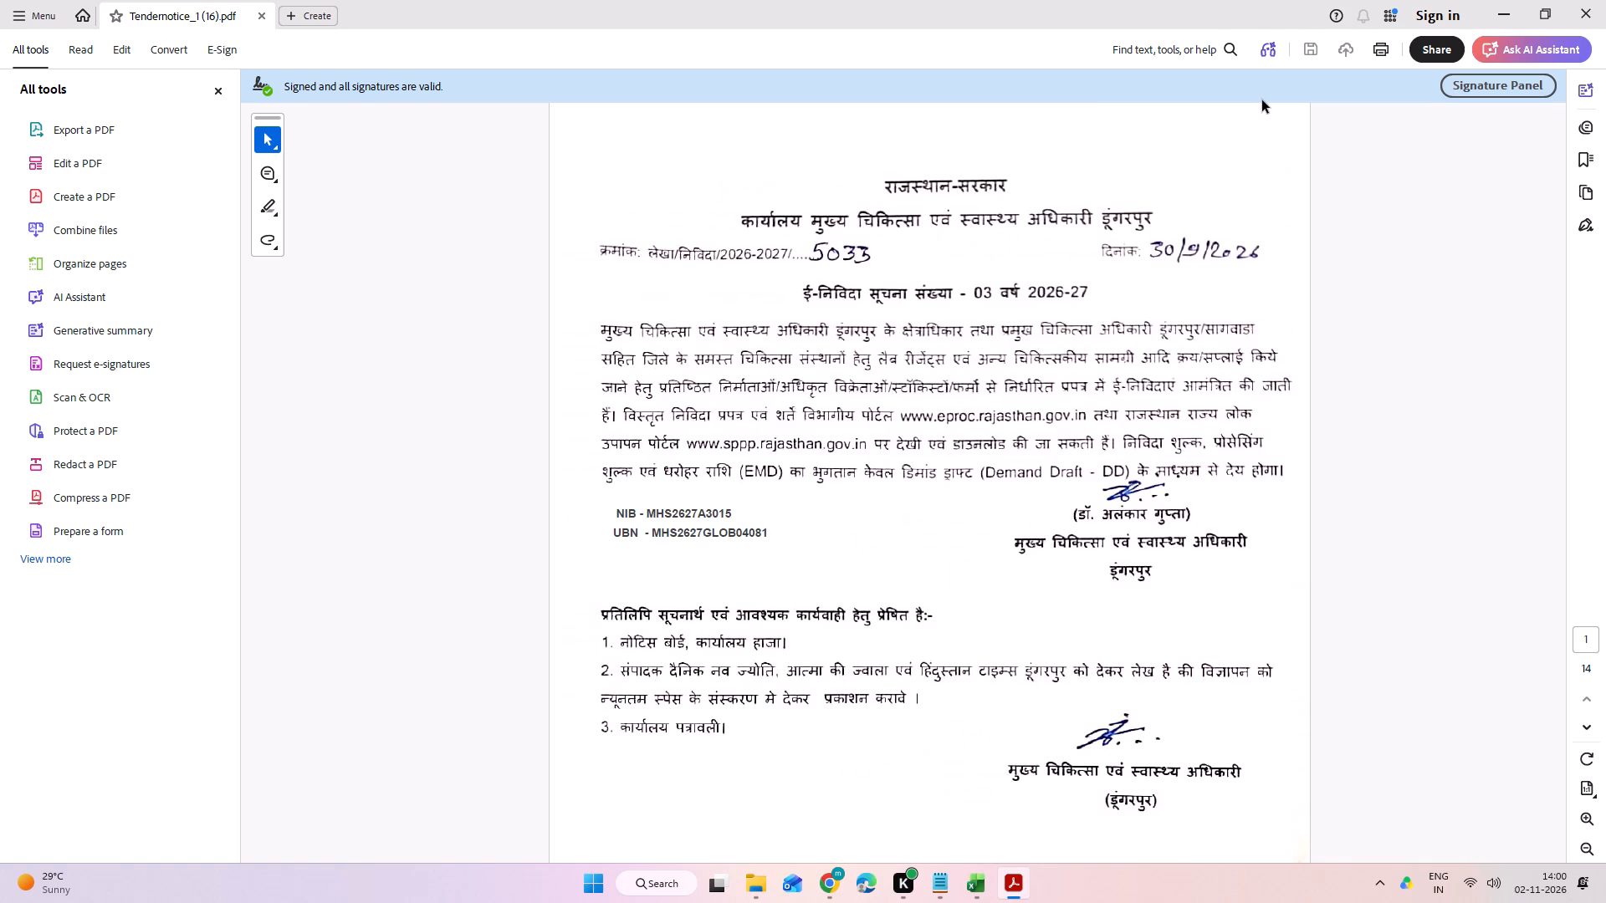
pyautogui.scroll(-4, 1400, 405)
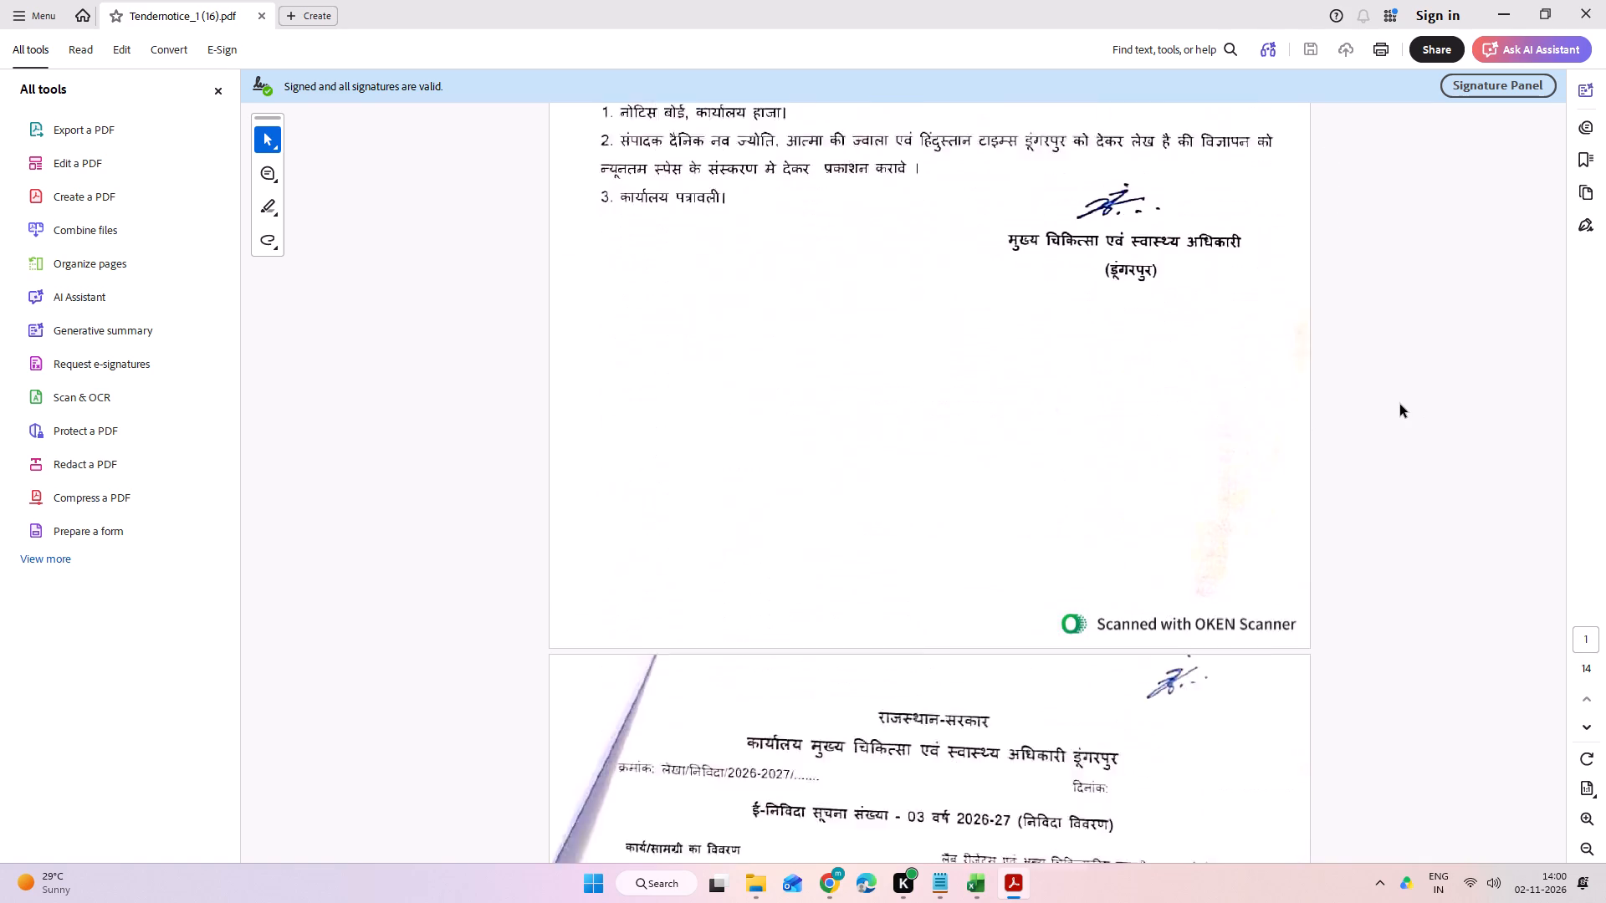
pyautogui.scroll(-3, 1400, 405)
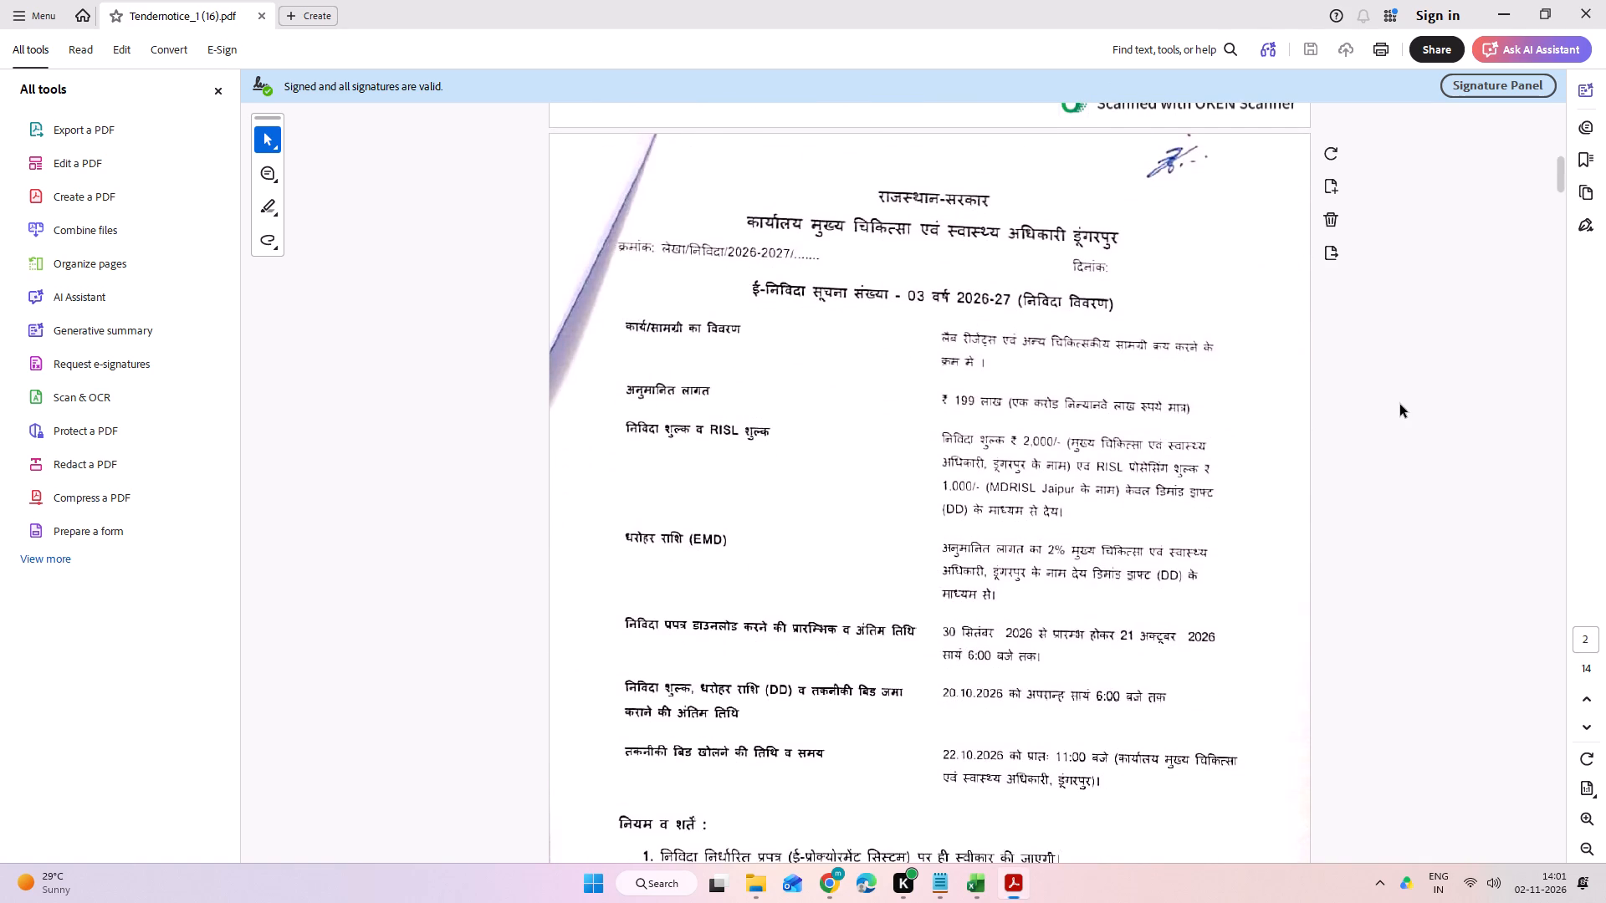
pyautogui.scroll(-10, 1400, 405)
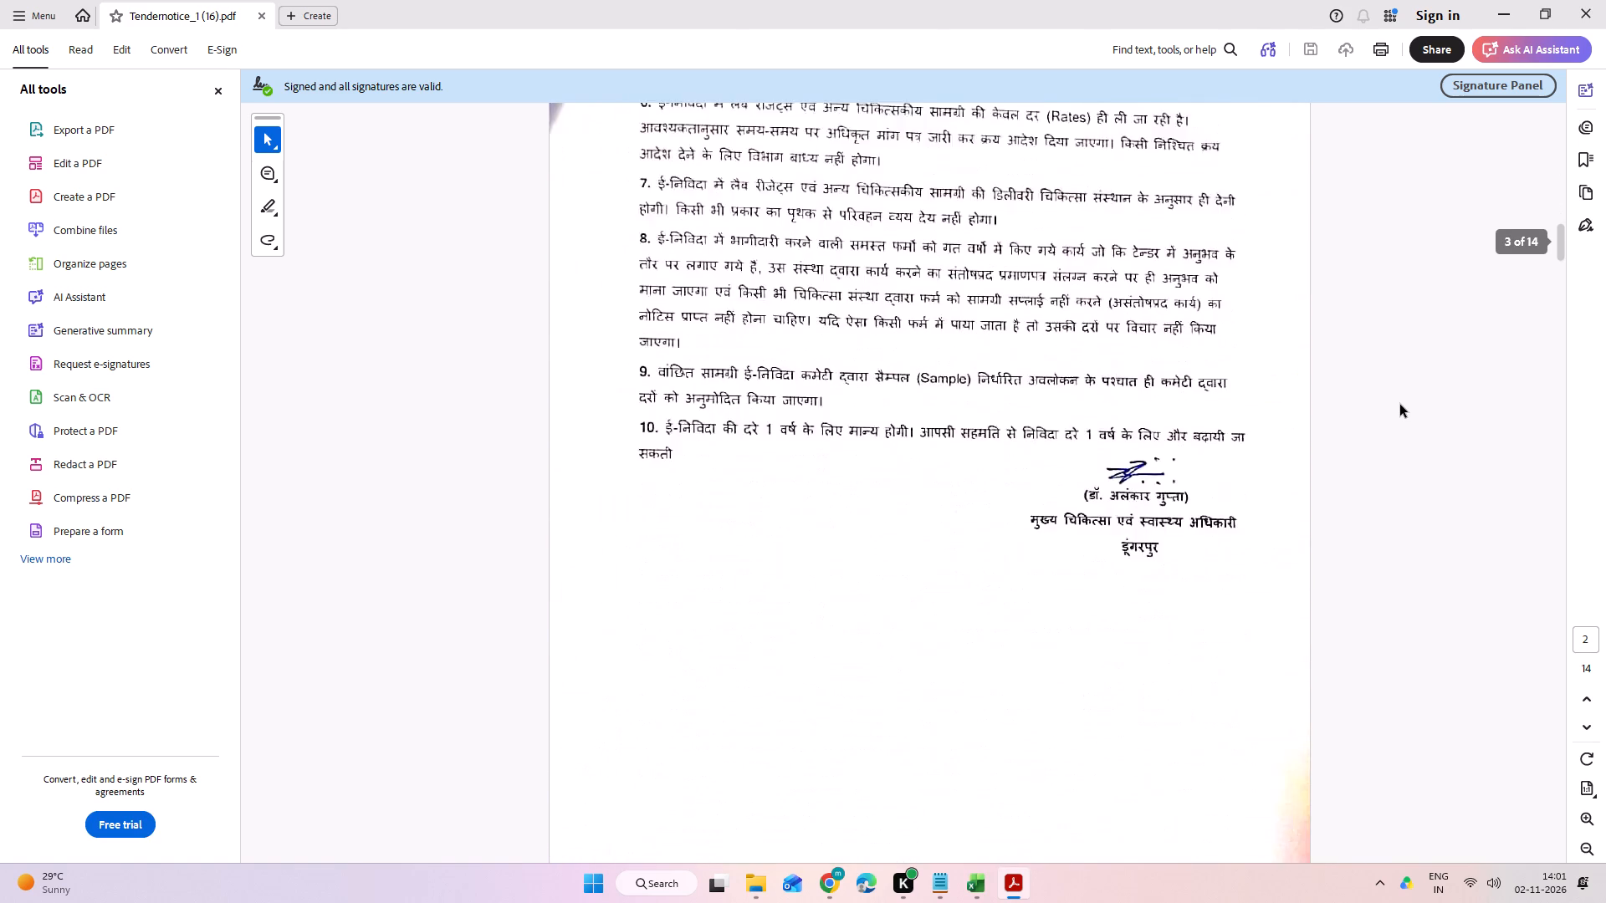
pyautogui.scroll(-8, 1400, 405)
pyautogui.scroll(3, 1400, 405)
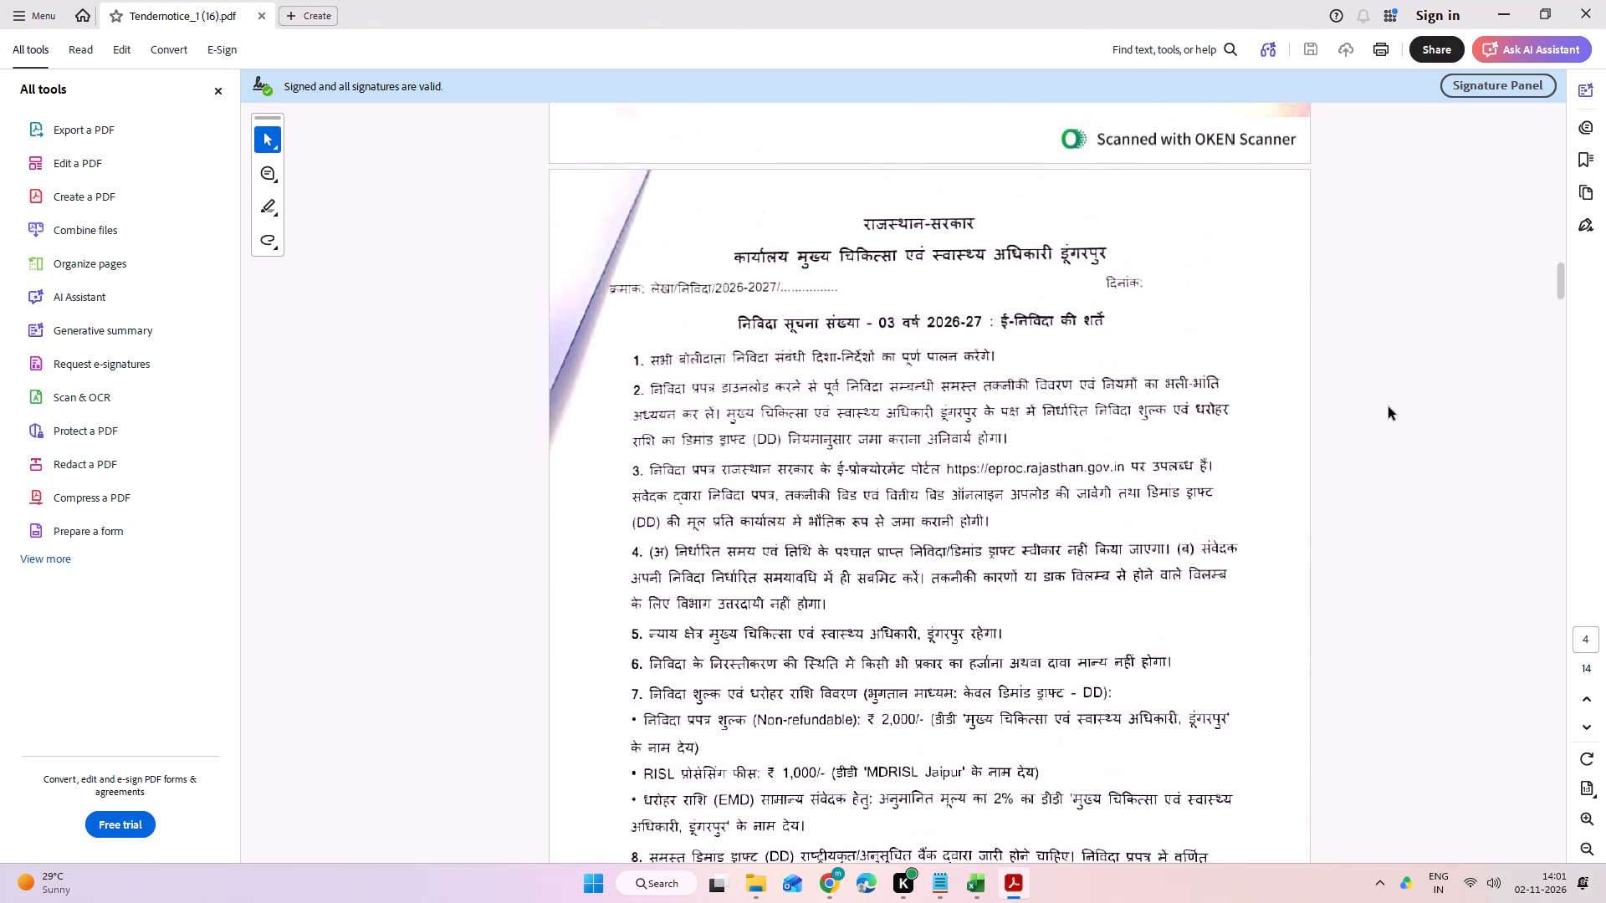
pyautogui.scroll(8, 1389, 407)
pyautogui.scroll(13, 1389, 407)
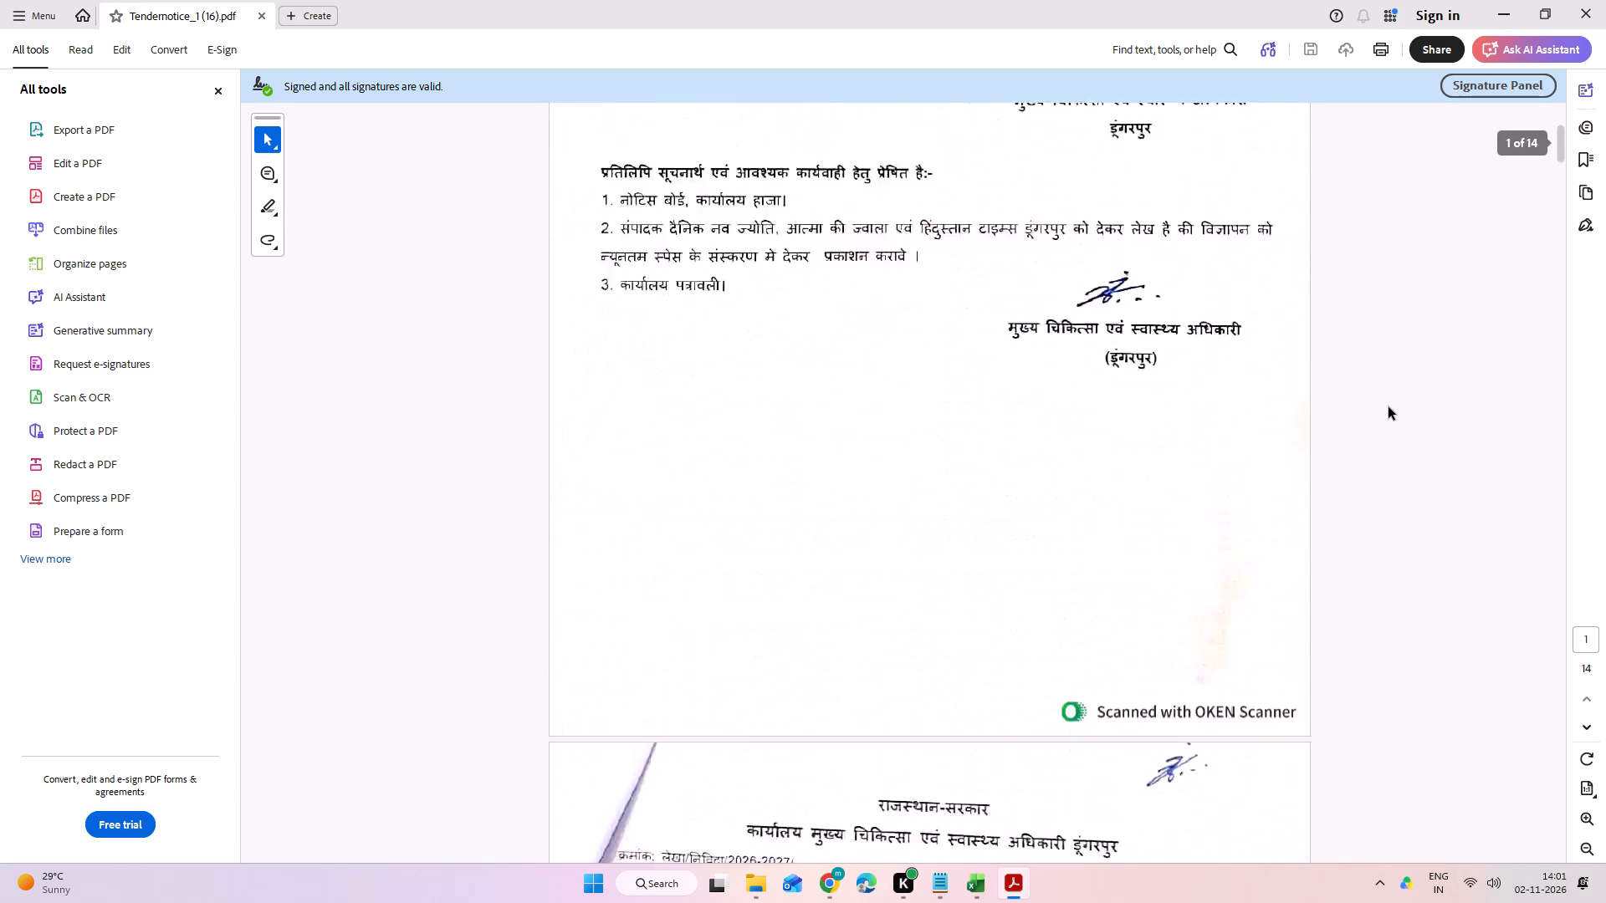
pyautogui.scroll(2, 1389, 407)
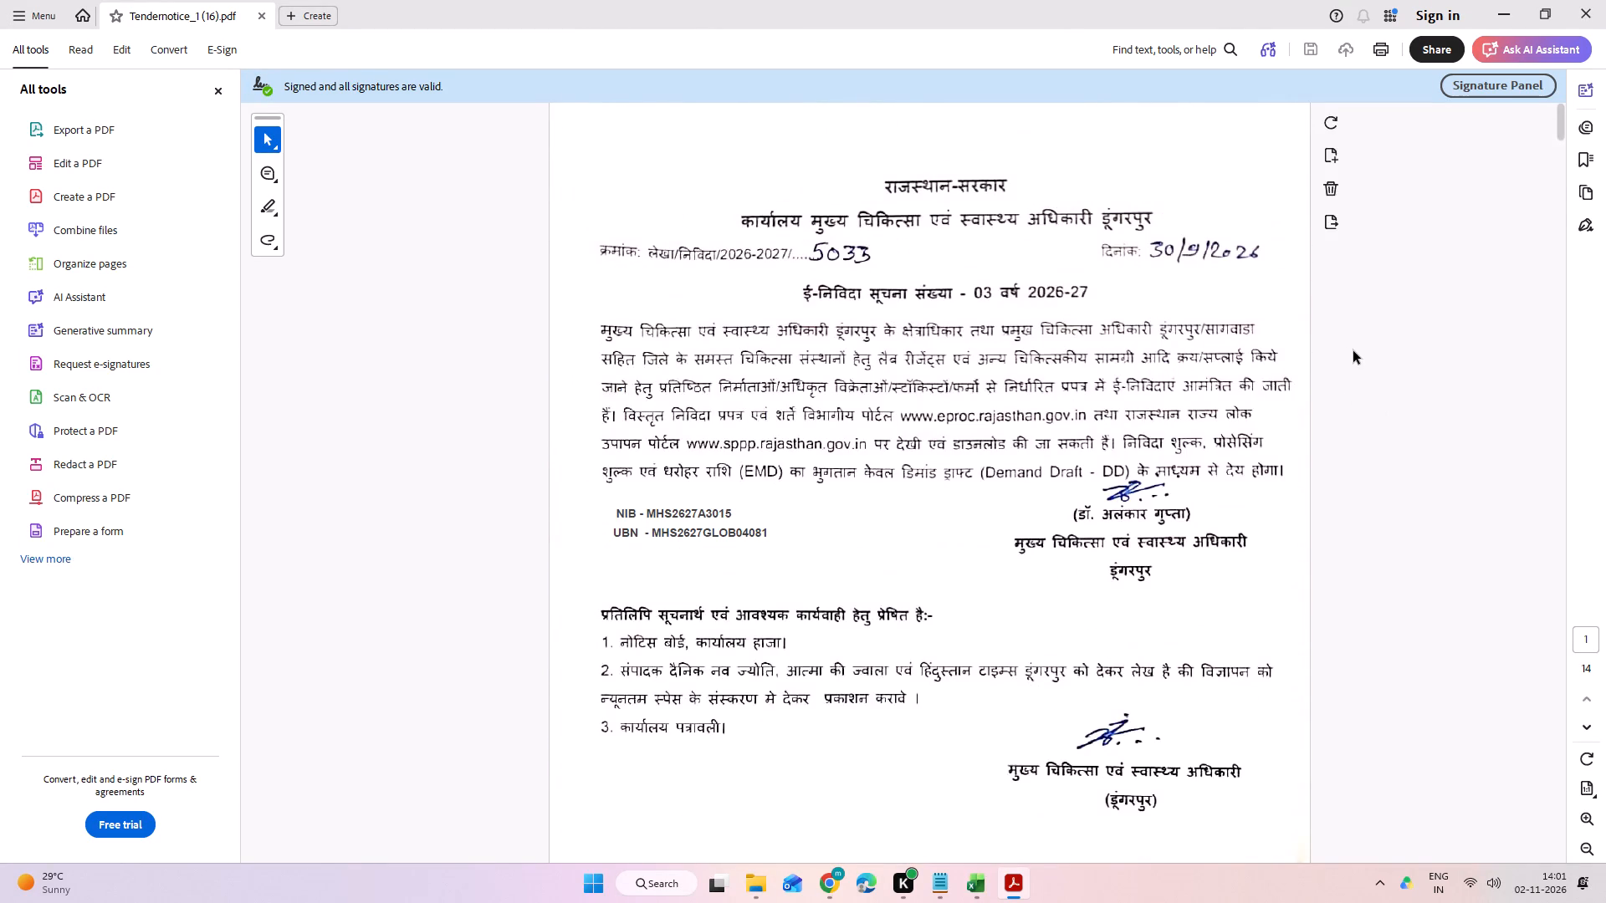
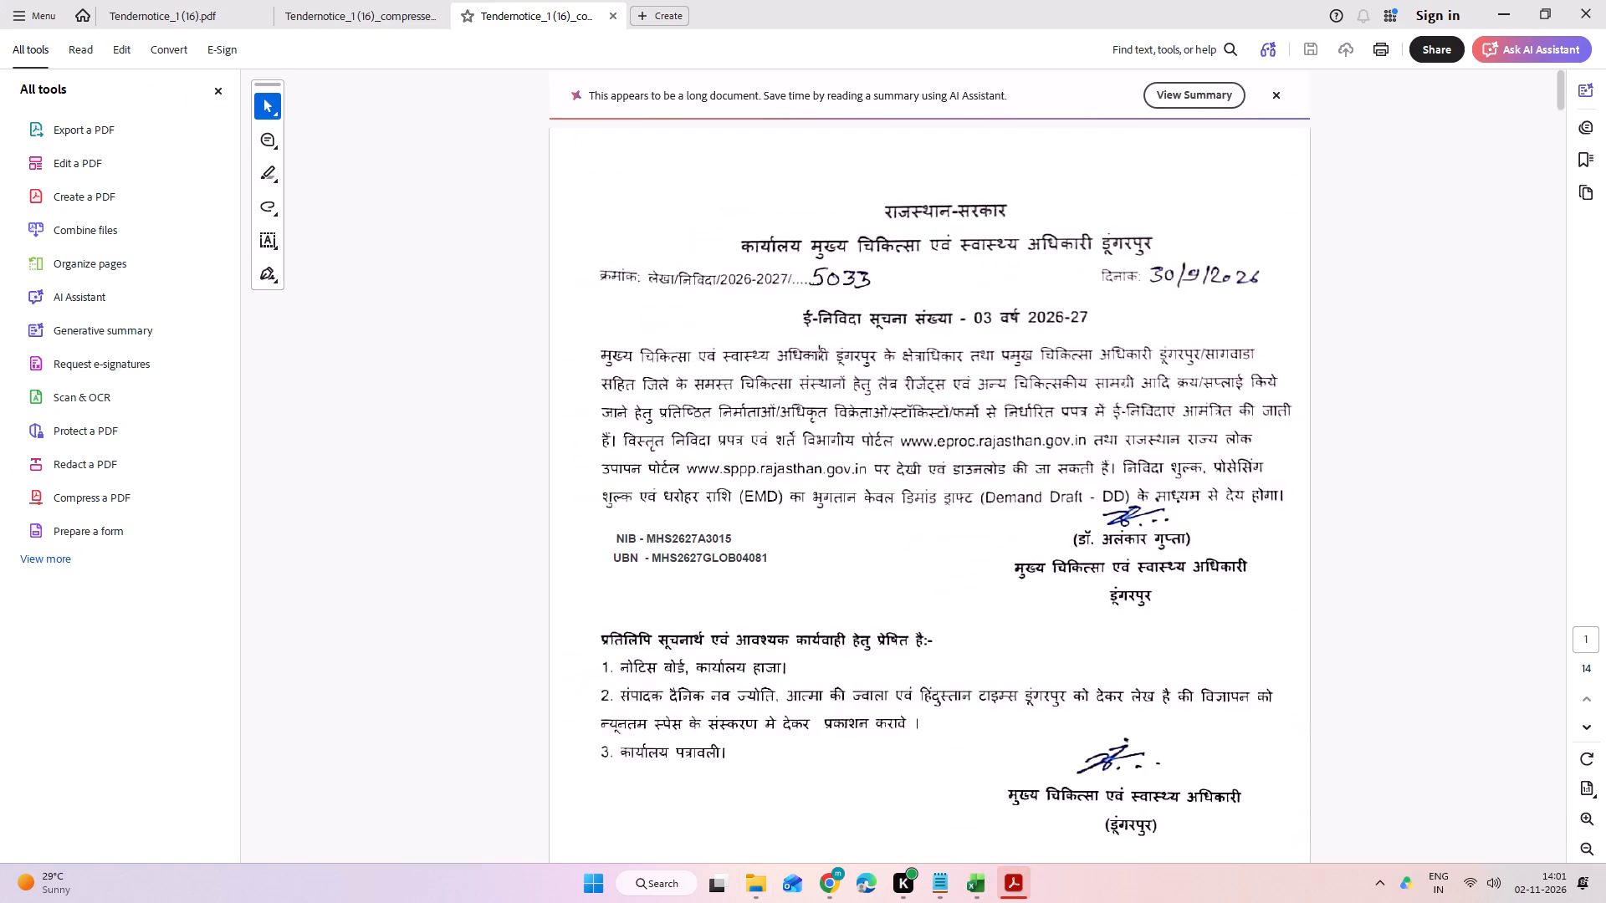
# Add text to the page 2 header of the notice: reference number 5033 and date 30.09.2026.
pyautogui.click(263, 237)
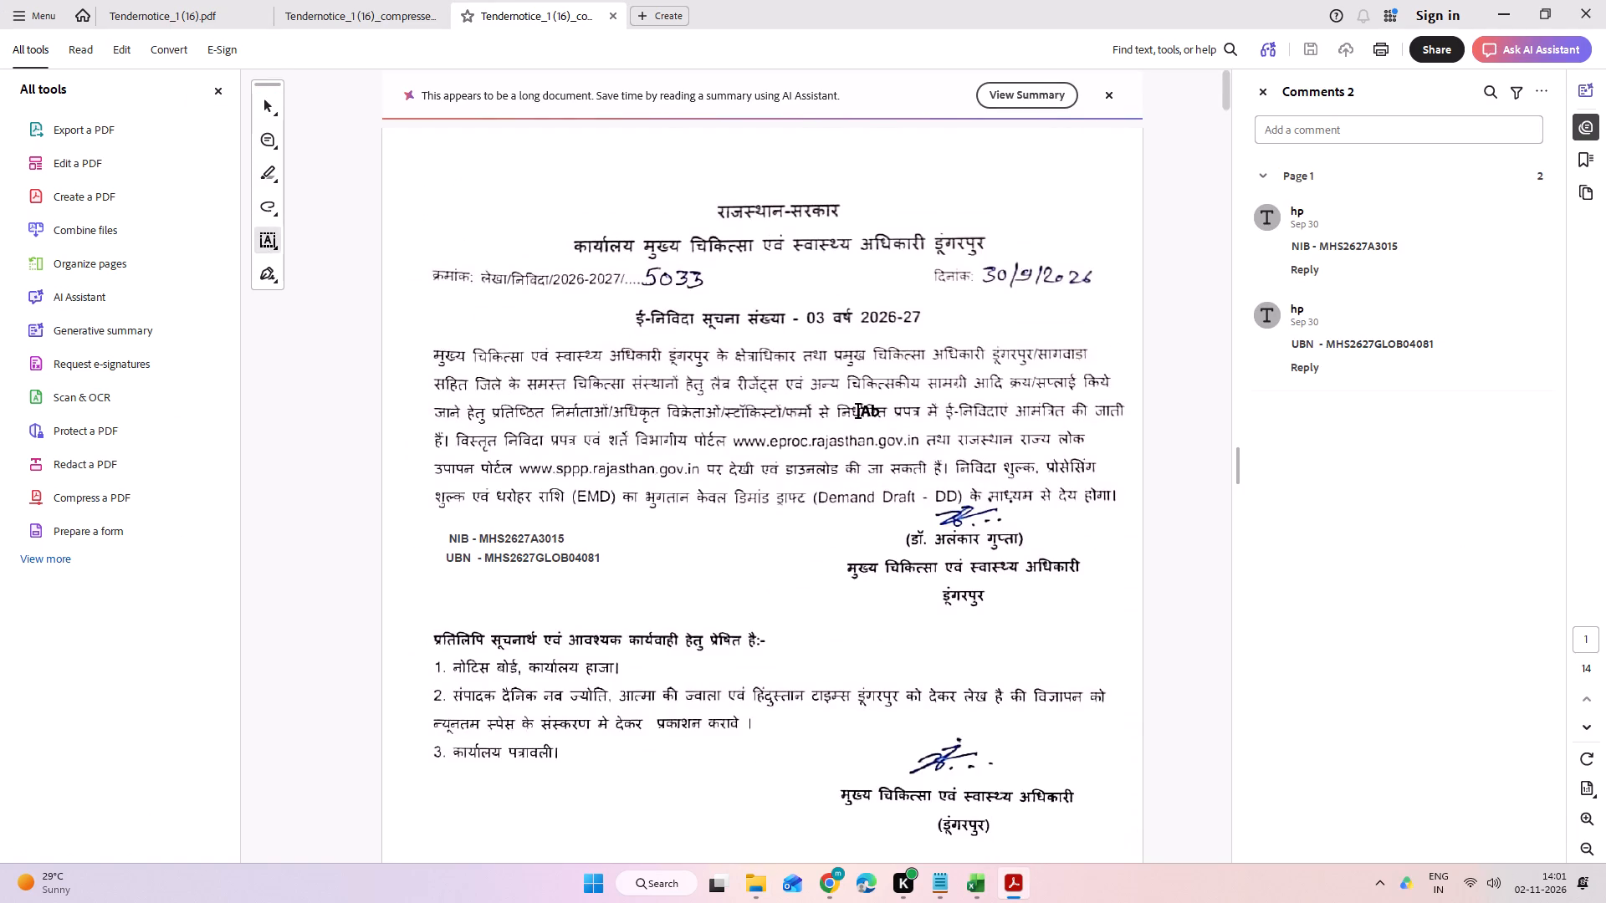
pyautogui.scroll(-5, 860, 410)
pyautogui.click(380, 241)
pyautogui.scroll(-3, 788, 476)
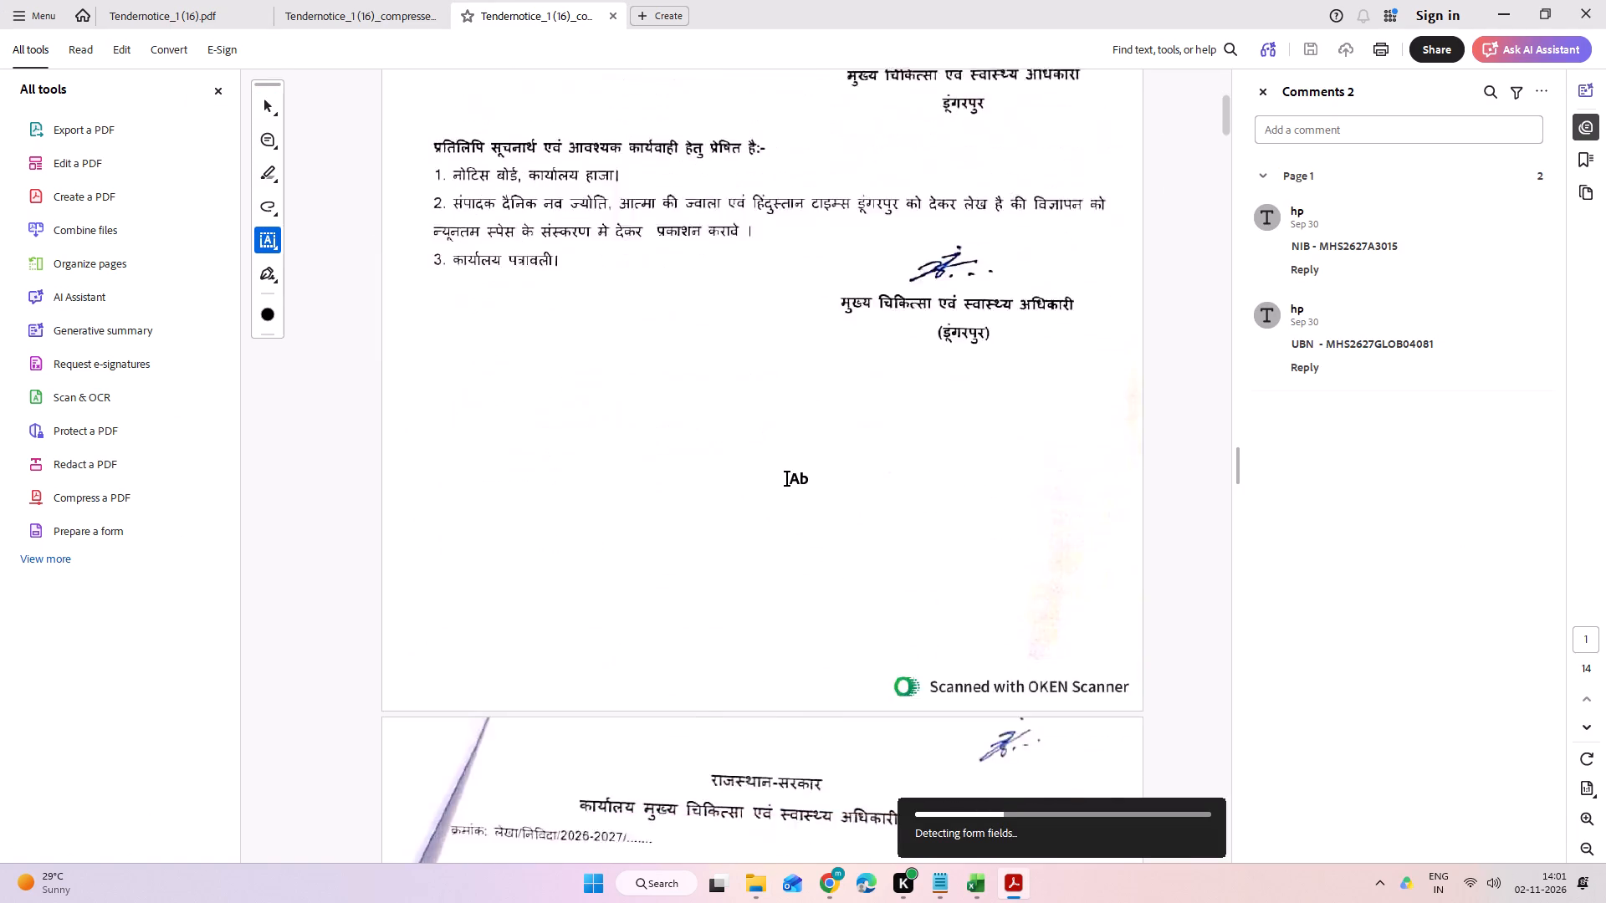
pyautogui.scroll(-3, 789, 477)
pyautogui.click(637, 213)
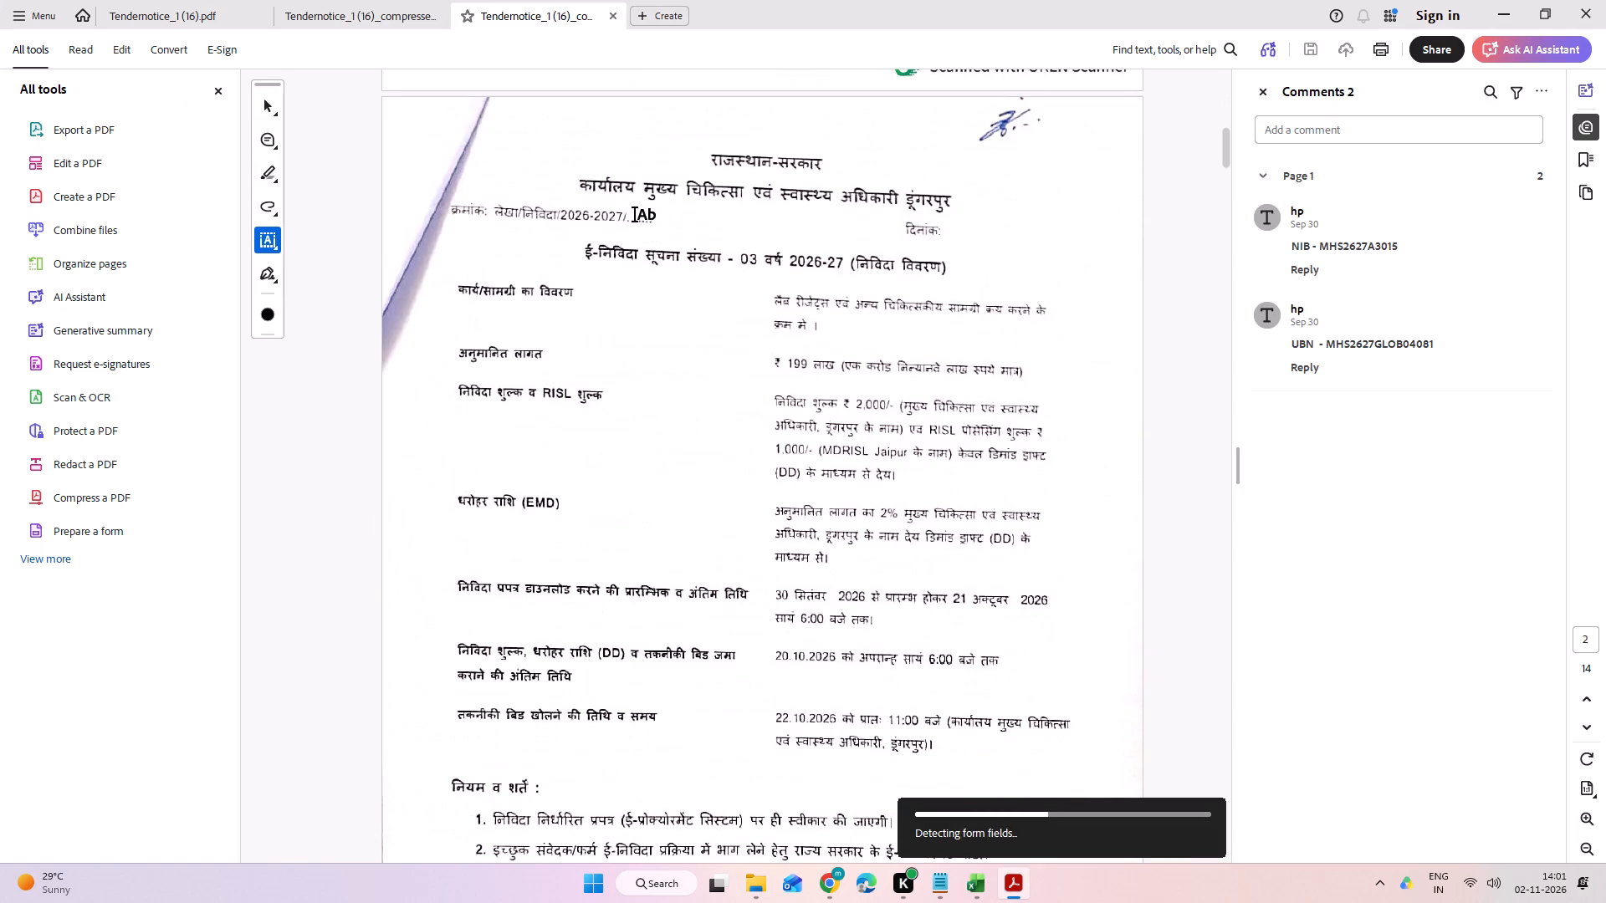
pyautogui.write('5033')
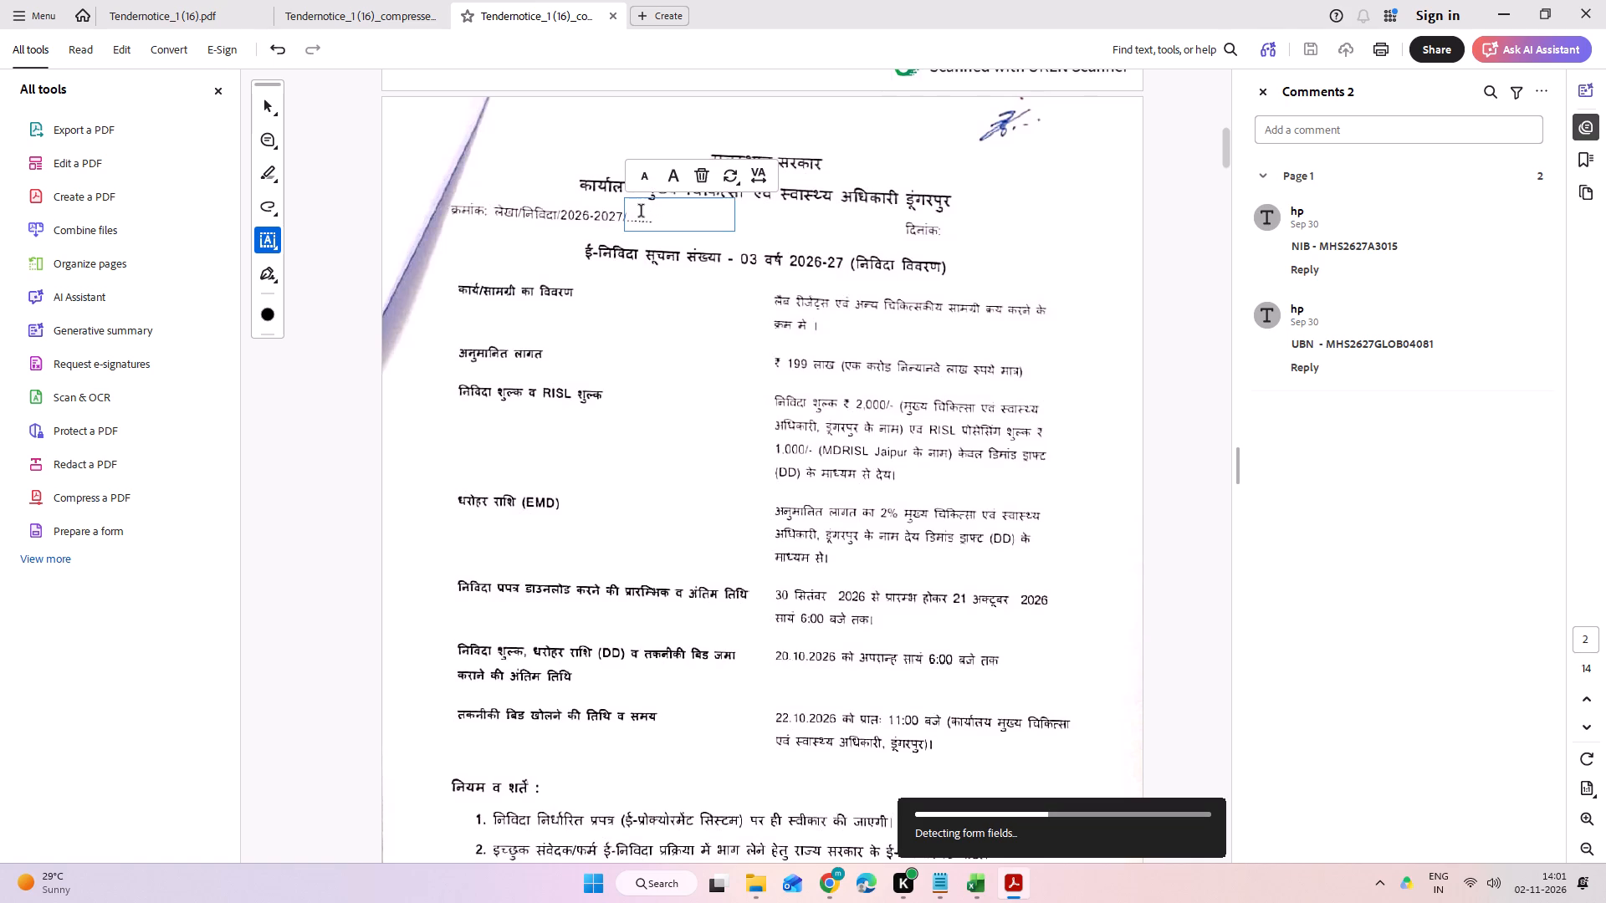
pyautogui.click(744, 232)
pyautogui.click(952, 229)
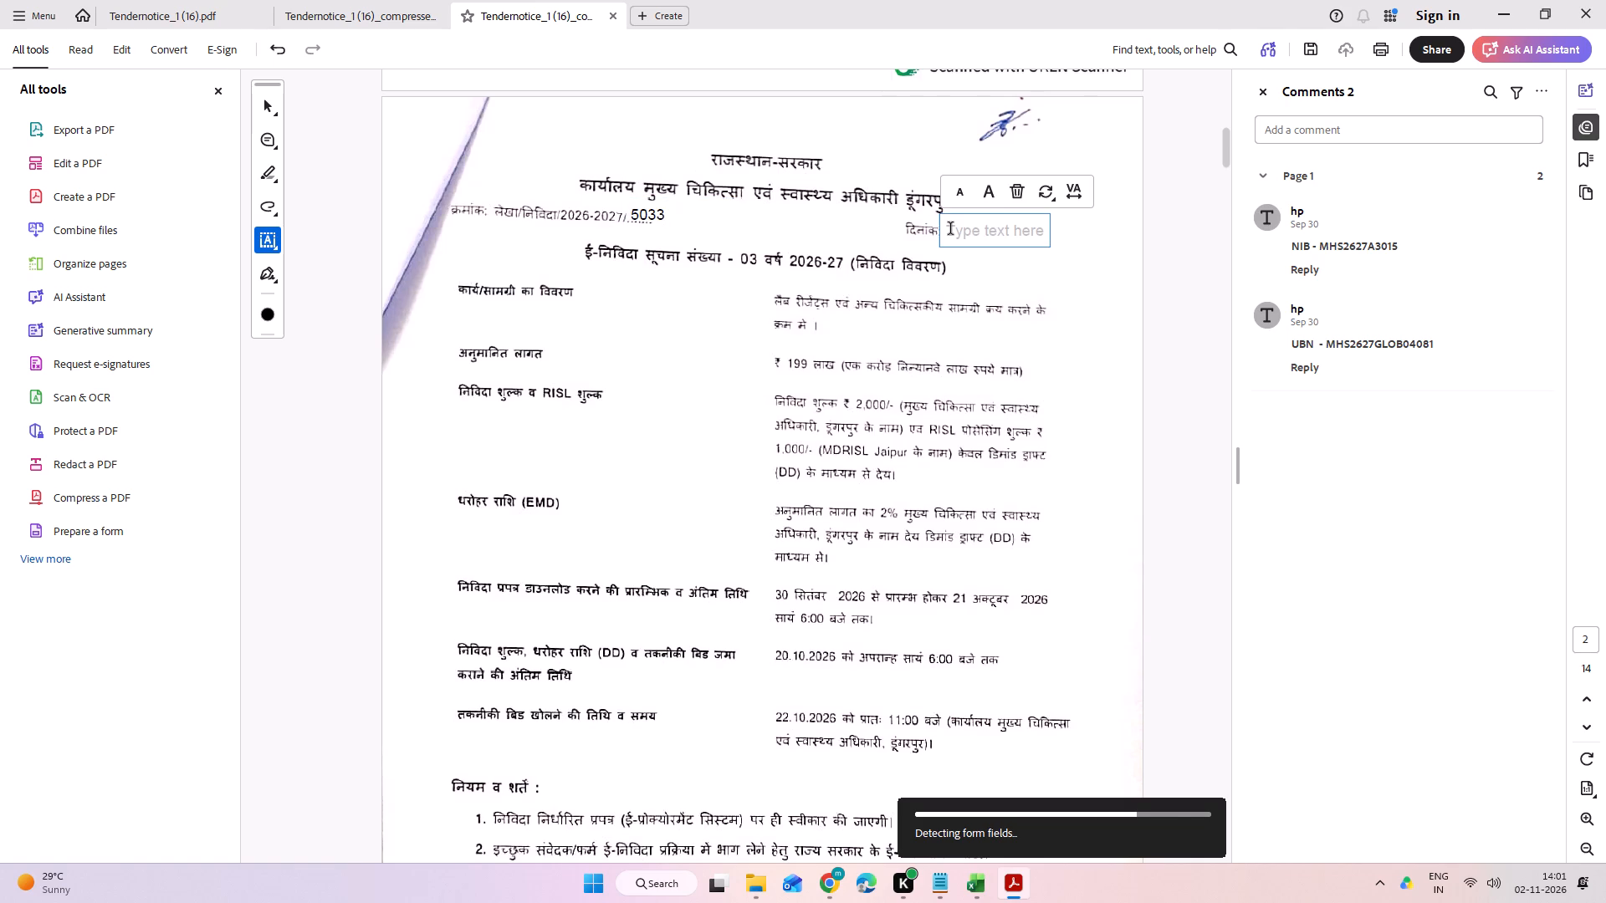
pyautogui.write('30.09.2026')
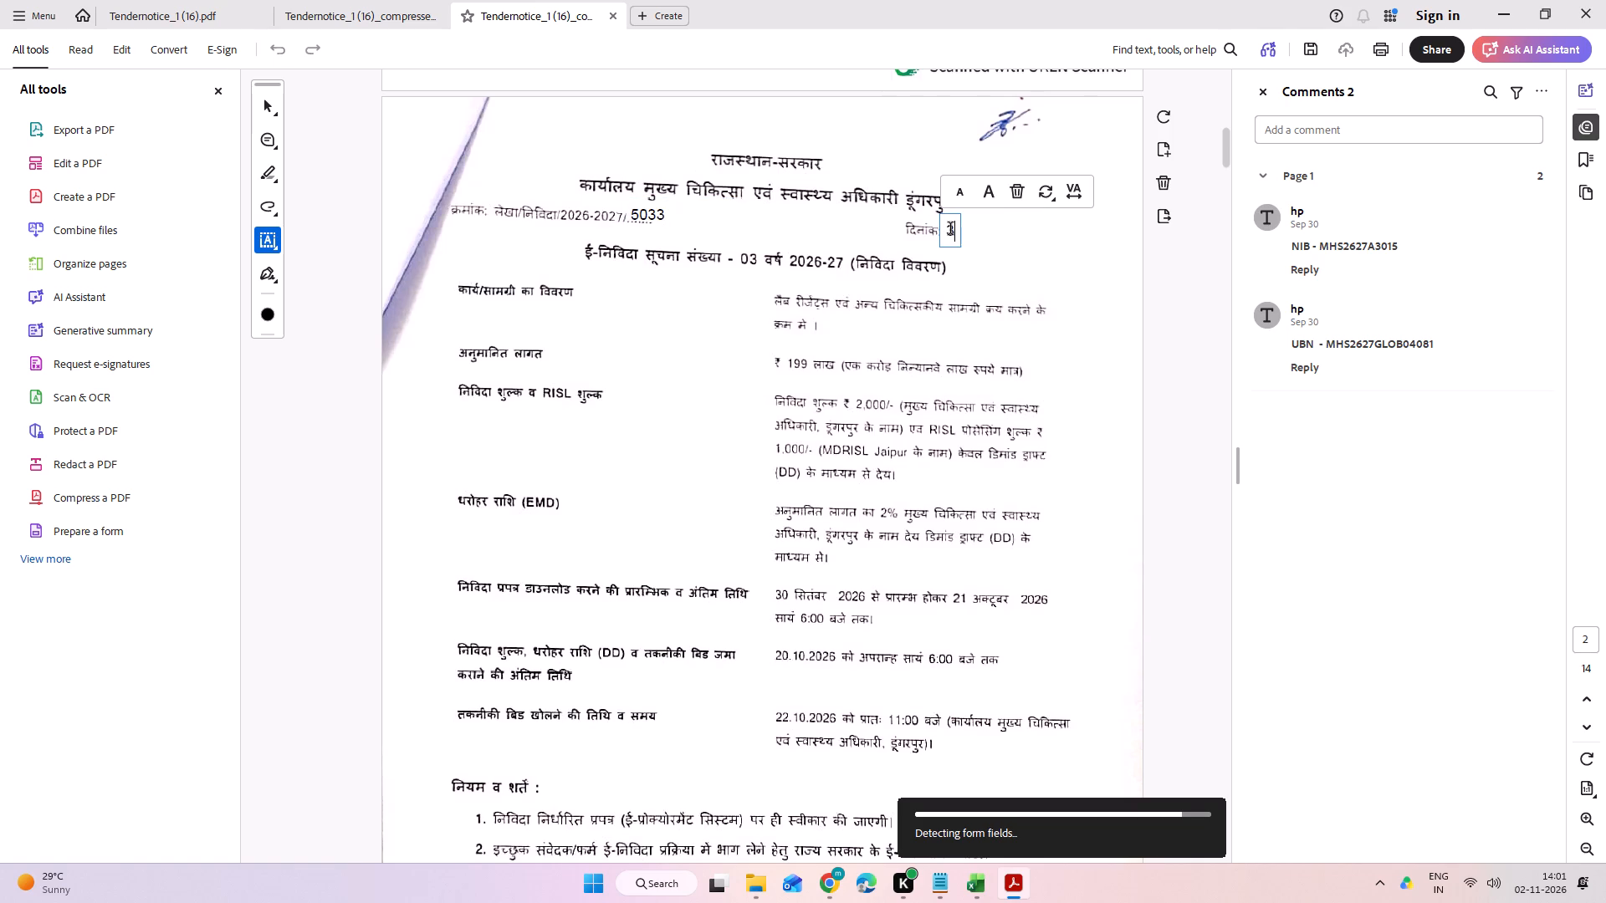
pyautogui.click(1081, 249)
# Fill in reference number 5033 and date 30.09.2026 in the header of the e-tender conditions on page 4.
pyautogui.scroll(-3, 1081, 249)
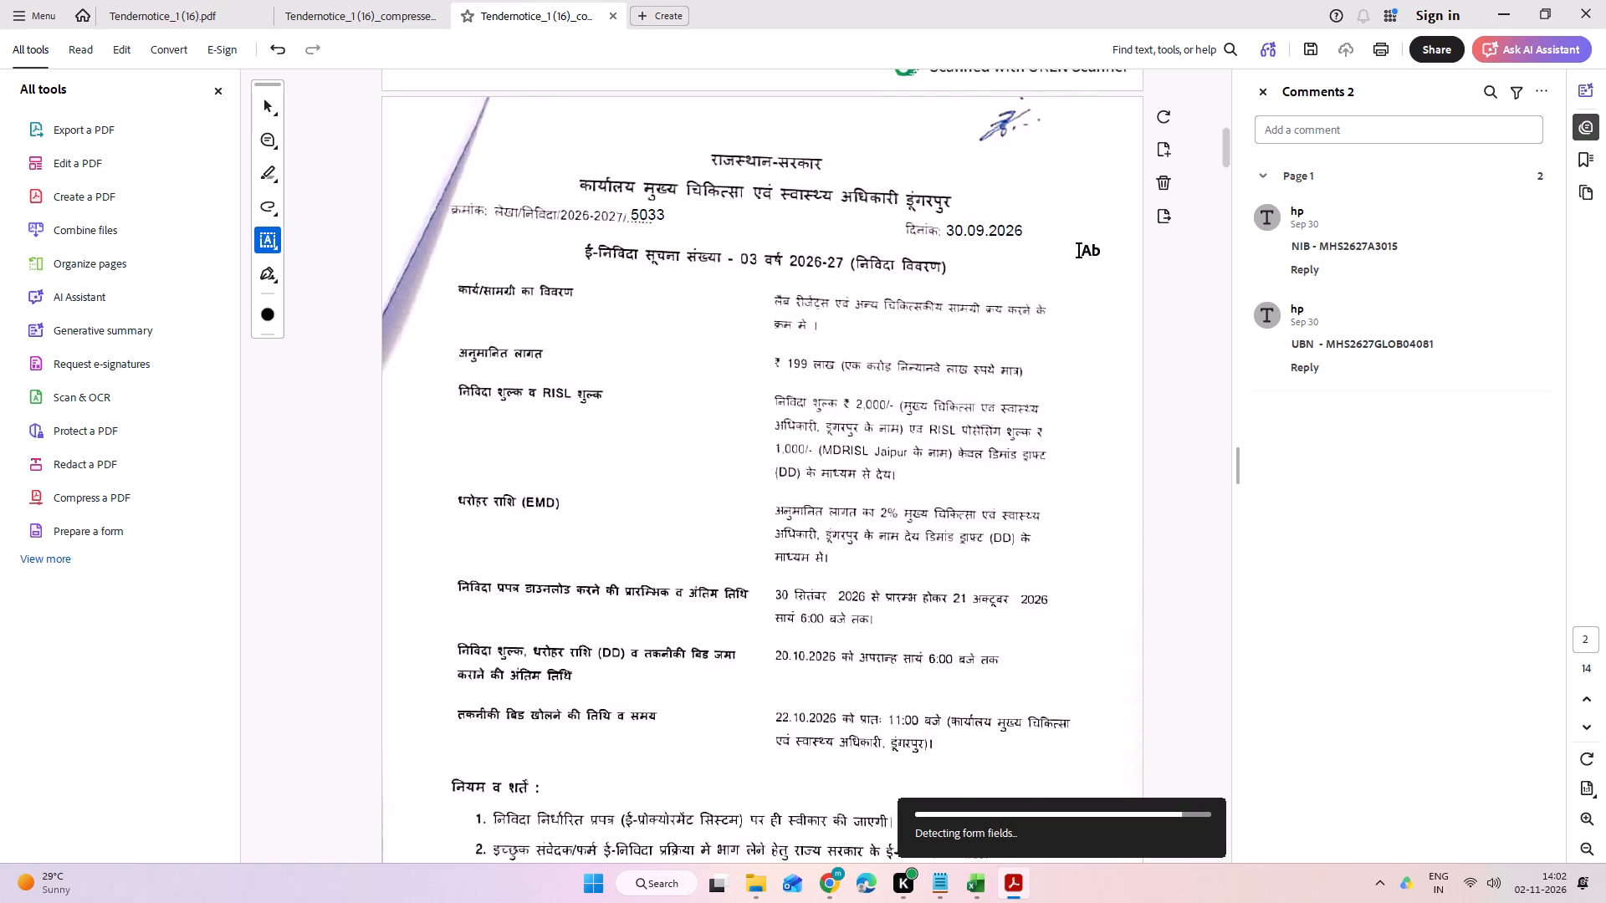
pyautogui.scroll(-7, 1081, 249)
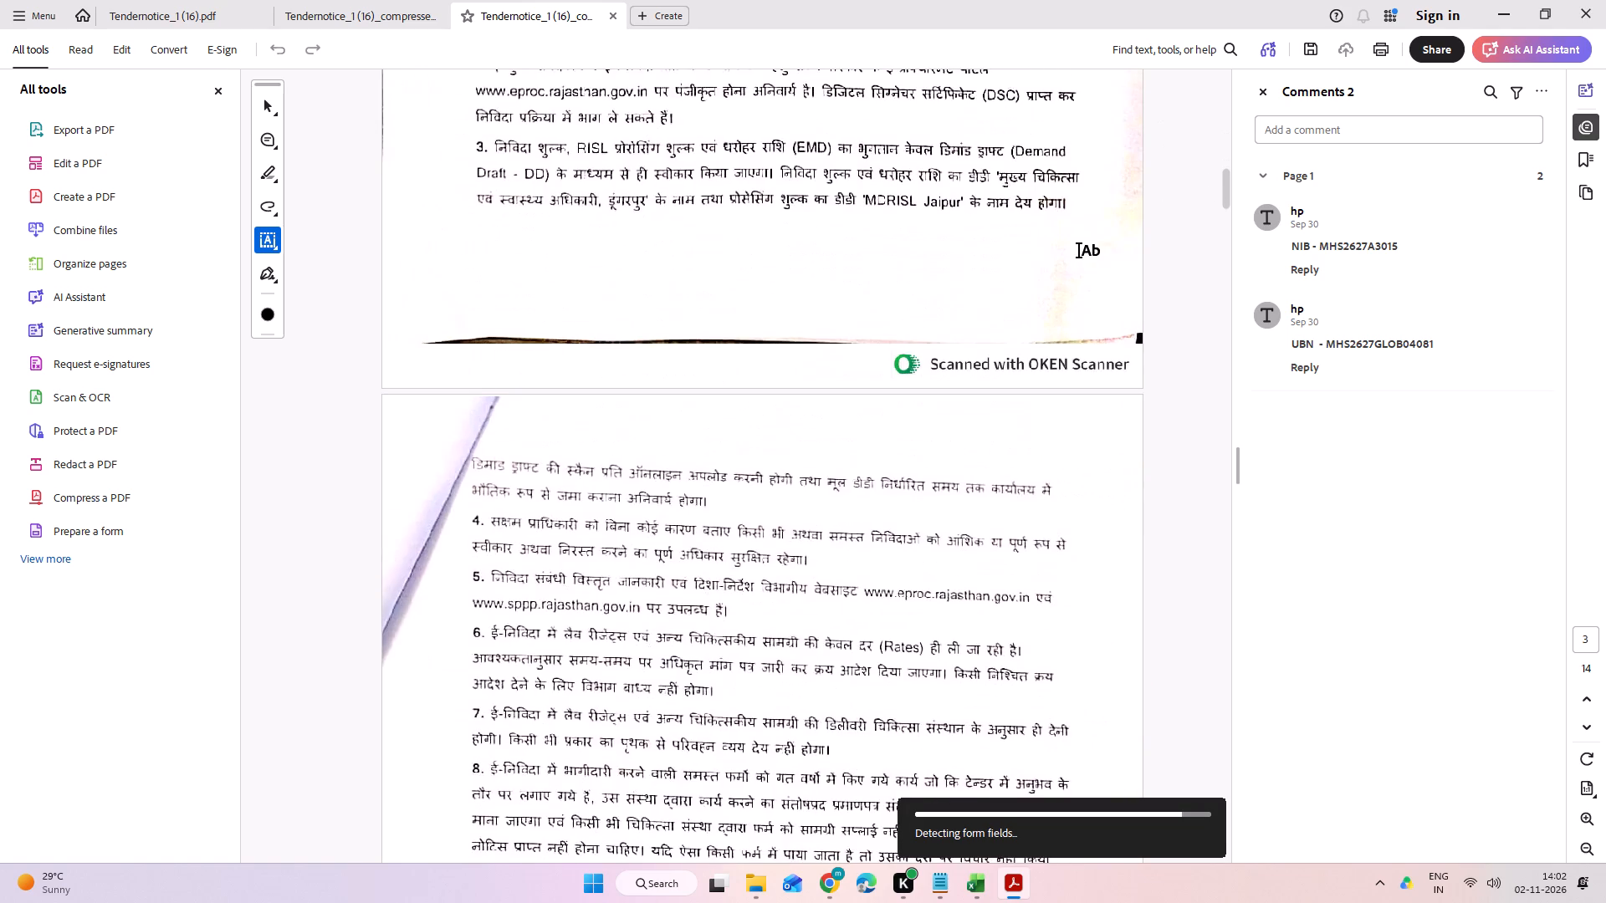
pyautogui.scroll(-9, 1081, 249)
pyautogui.scroll(2, 1081, 249)
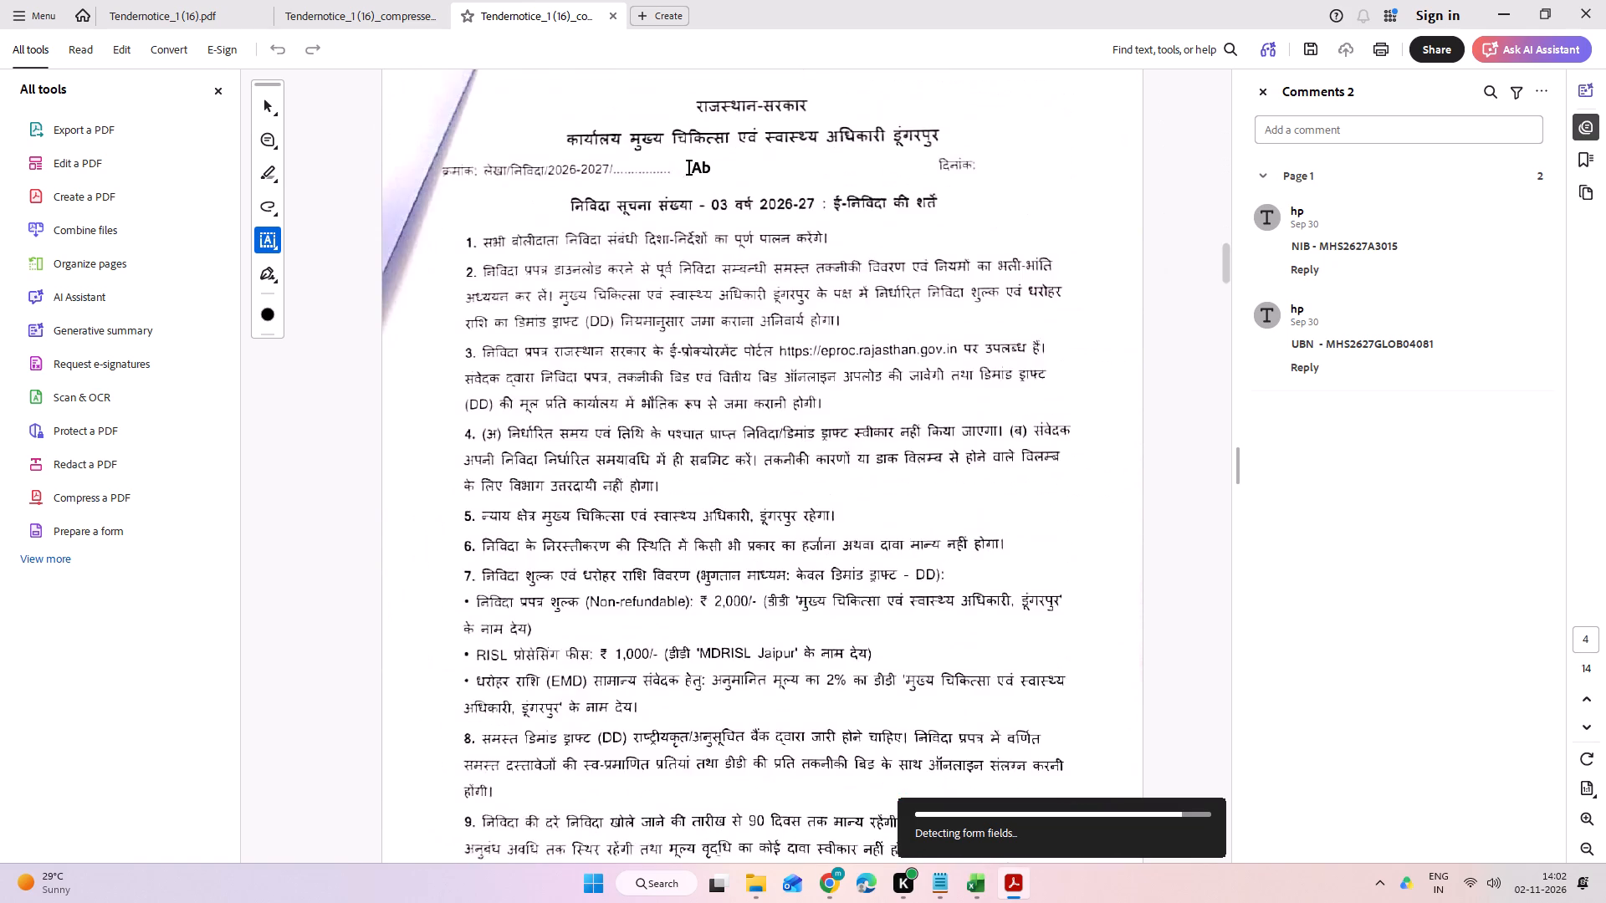
pyautogui.click(632, 159)
pyautogui.write('5033')
pyautogui.click(970, 191)
pyautogui.click(990, 163)
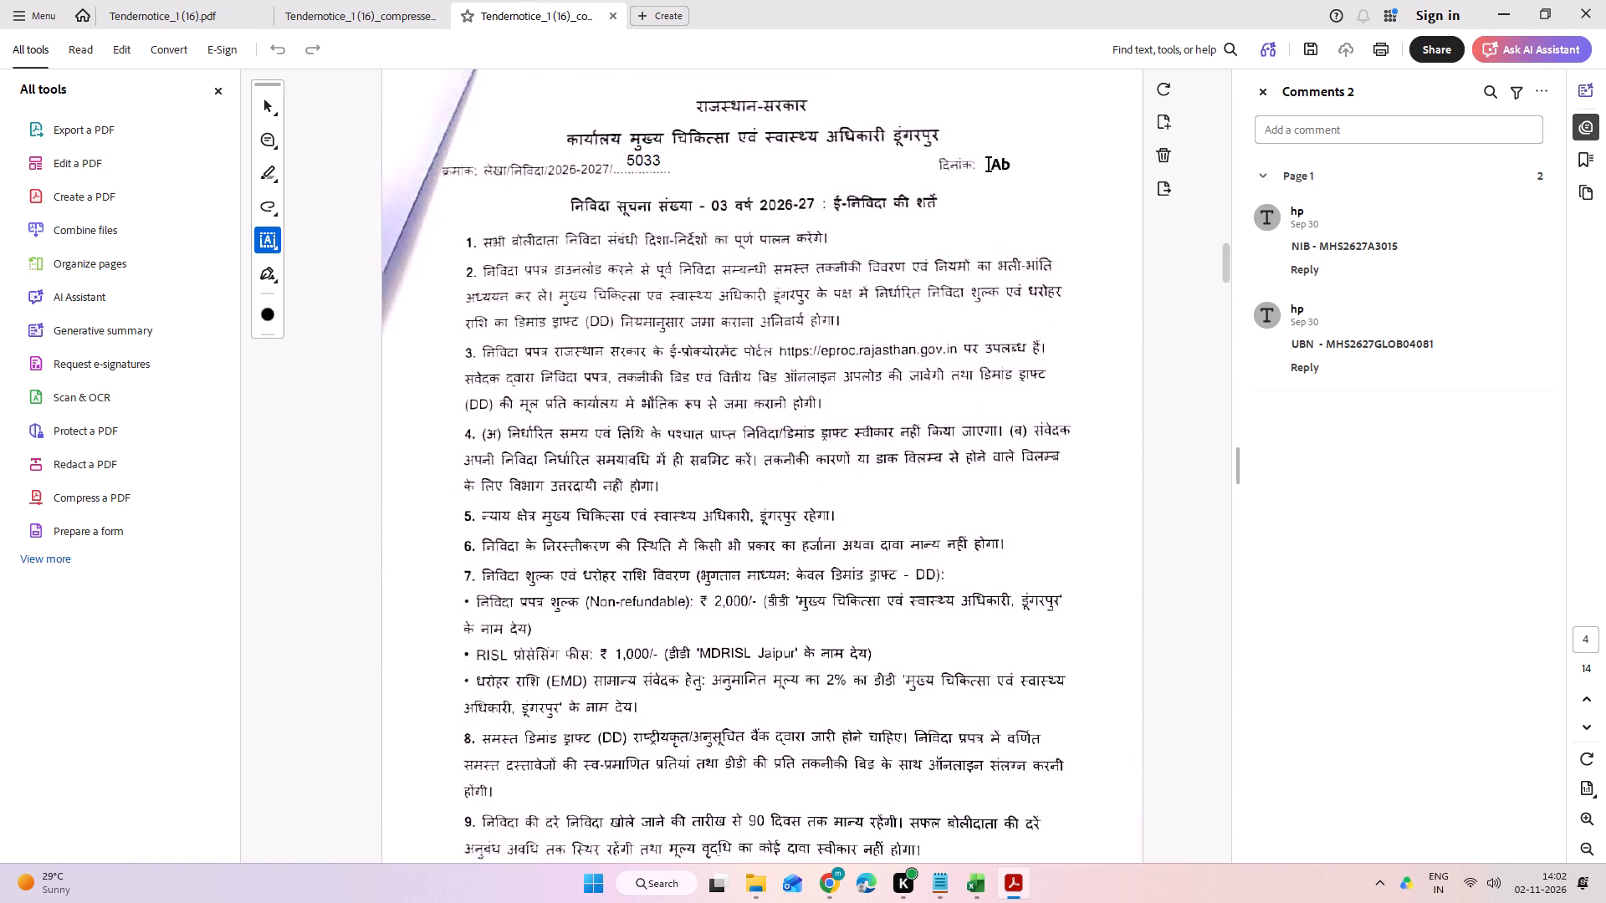
pyautogui.write('30.09.2026')
pyautogui.click(1010, 422)
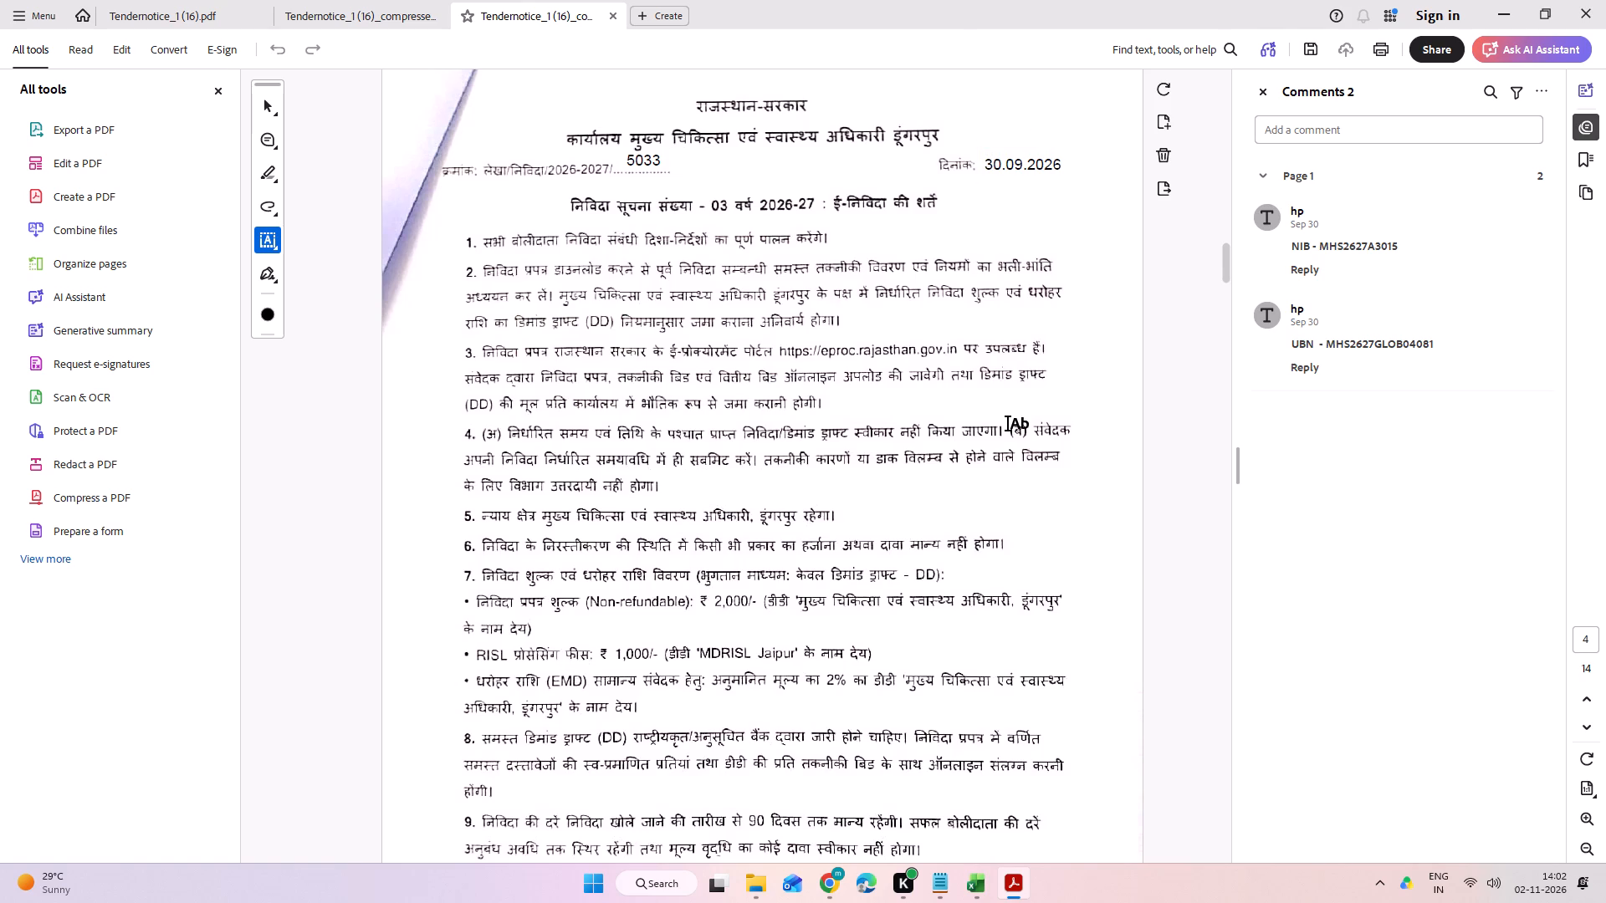
# Enter M/s Nivati Health Private Limited on the bidder name line of the Disclaimer page, page 7.
pyautogui.scroll(-3, 1010, 422)
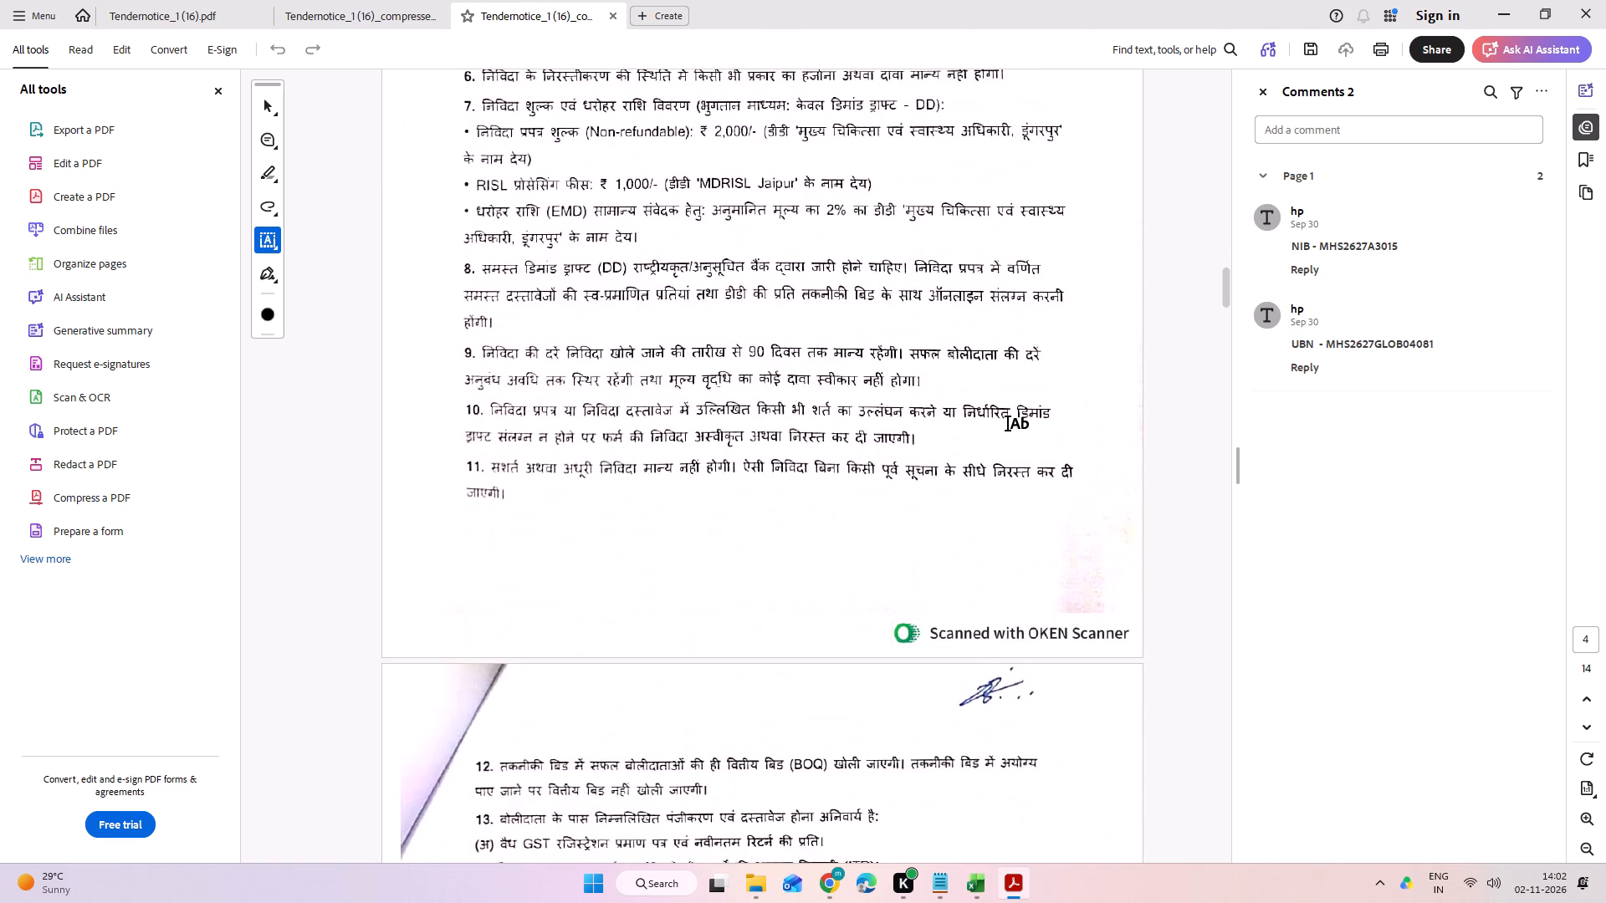
pyautogui.scroll(-3, 1010, 422)
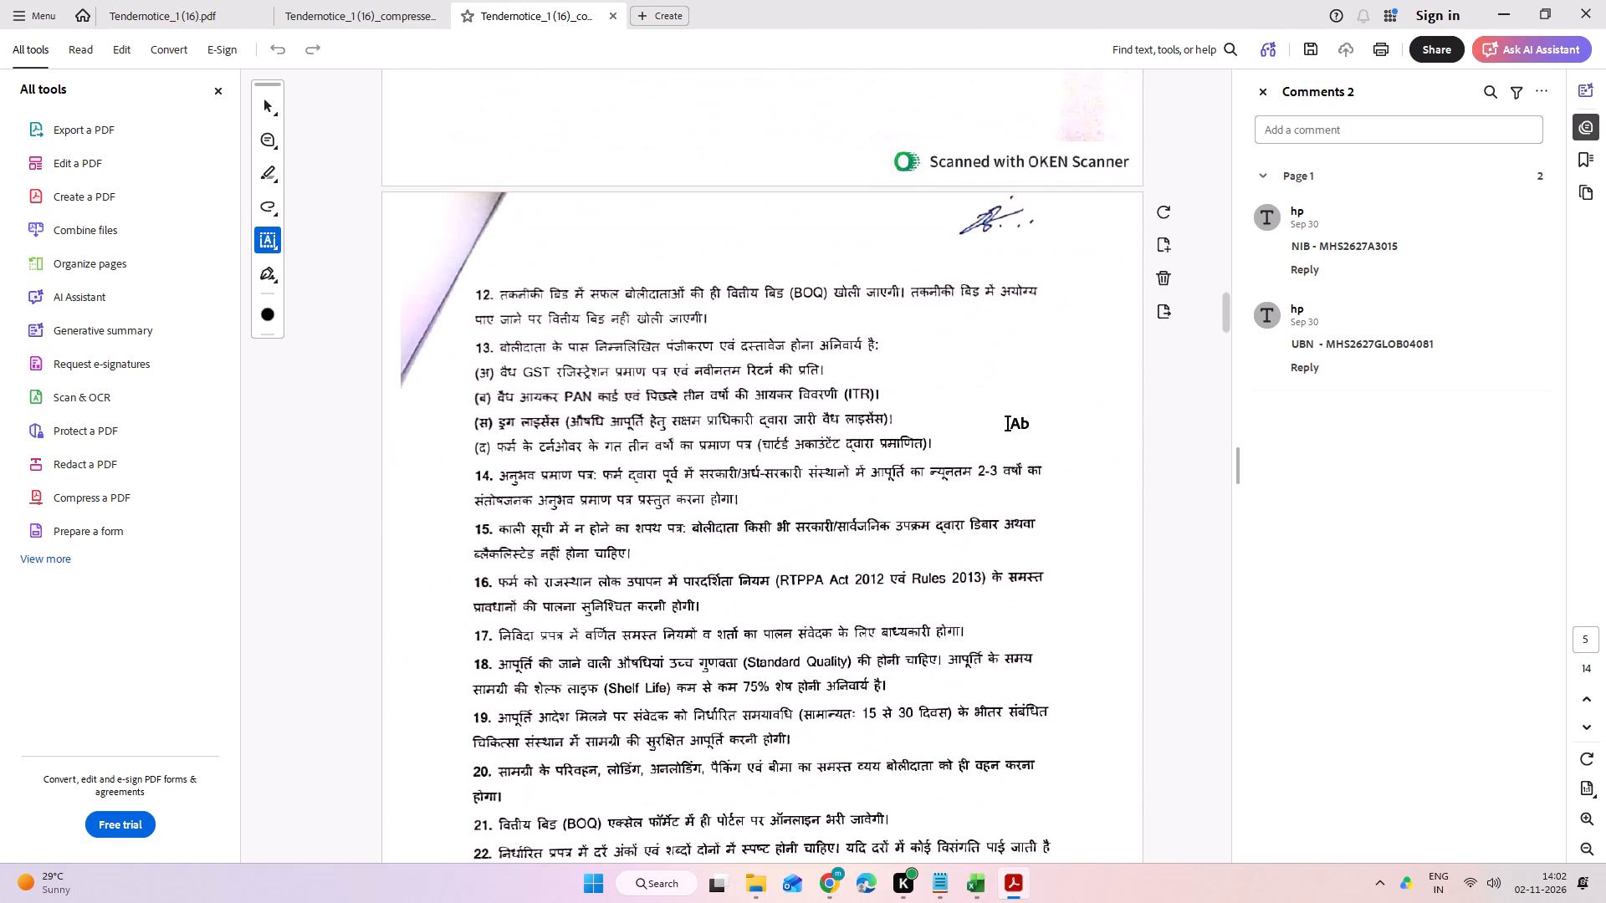
pyautogui.scroll(-3, 1010, 422)
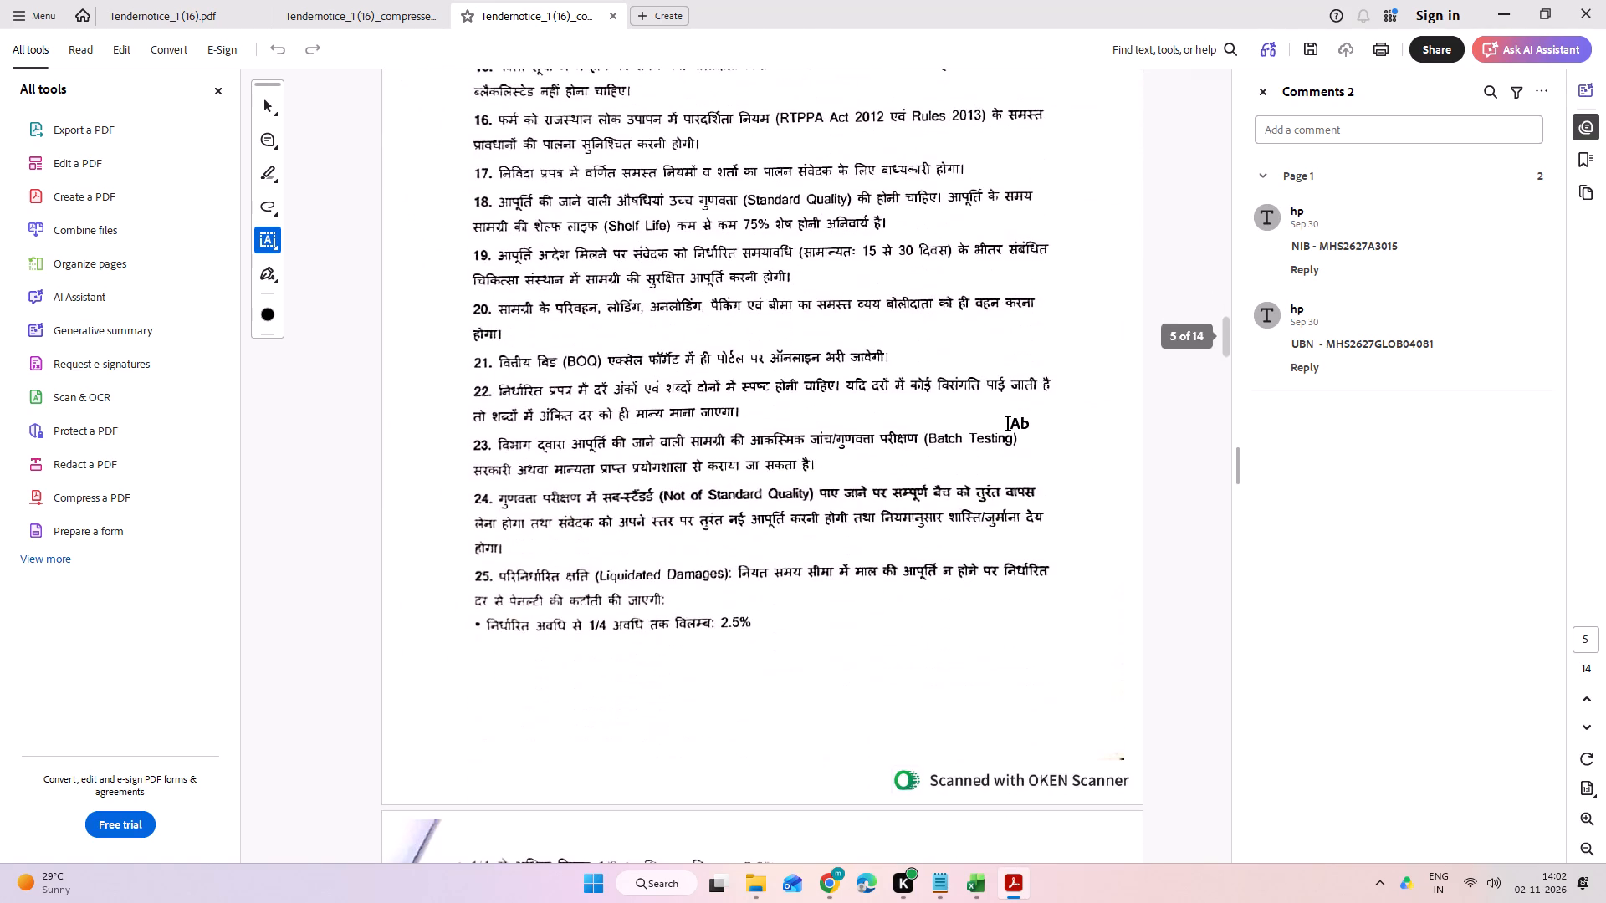
pyautogui.scroll(-2, 1010, 422)
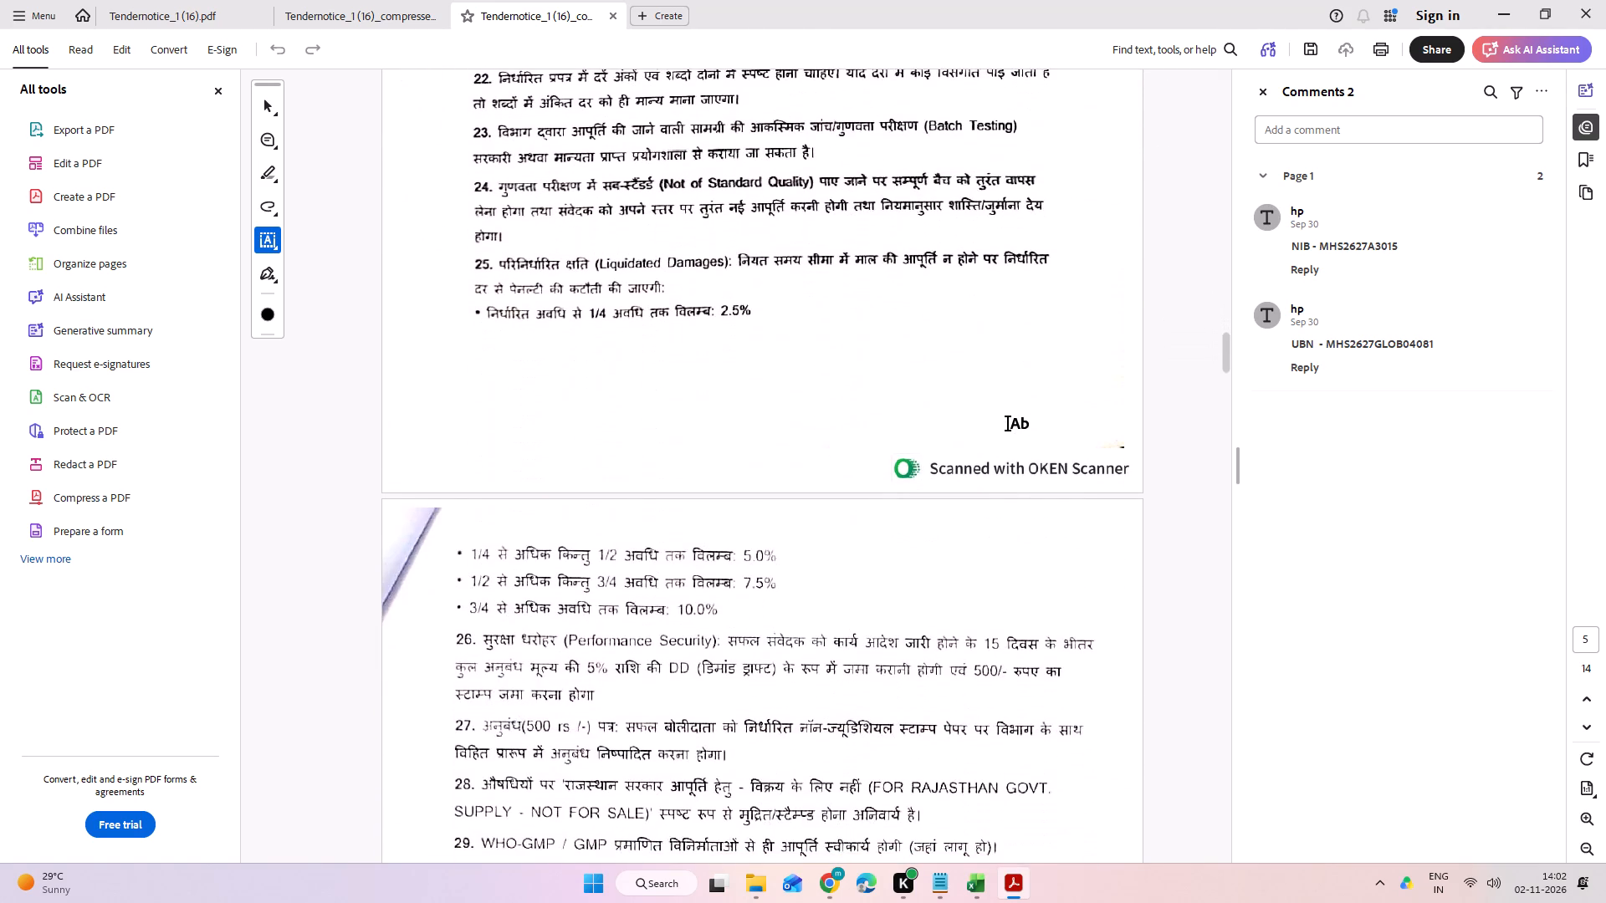
pyautogui.scroll(-10, 1010, 422)
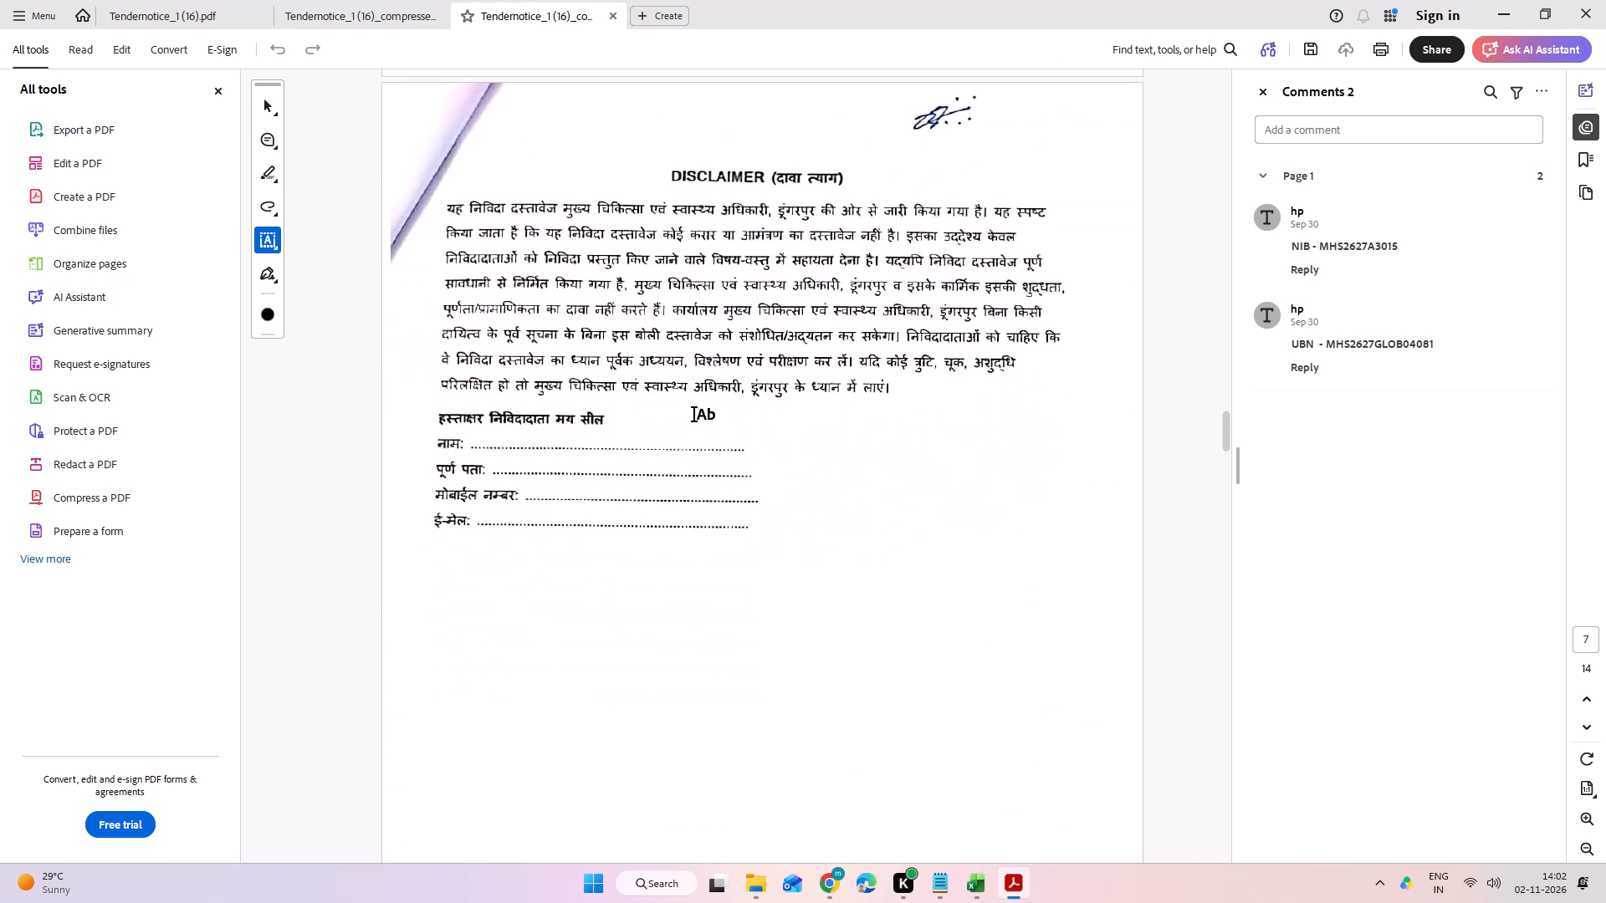
pyautogui.click(485, 437)
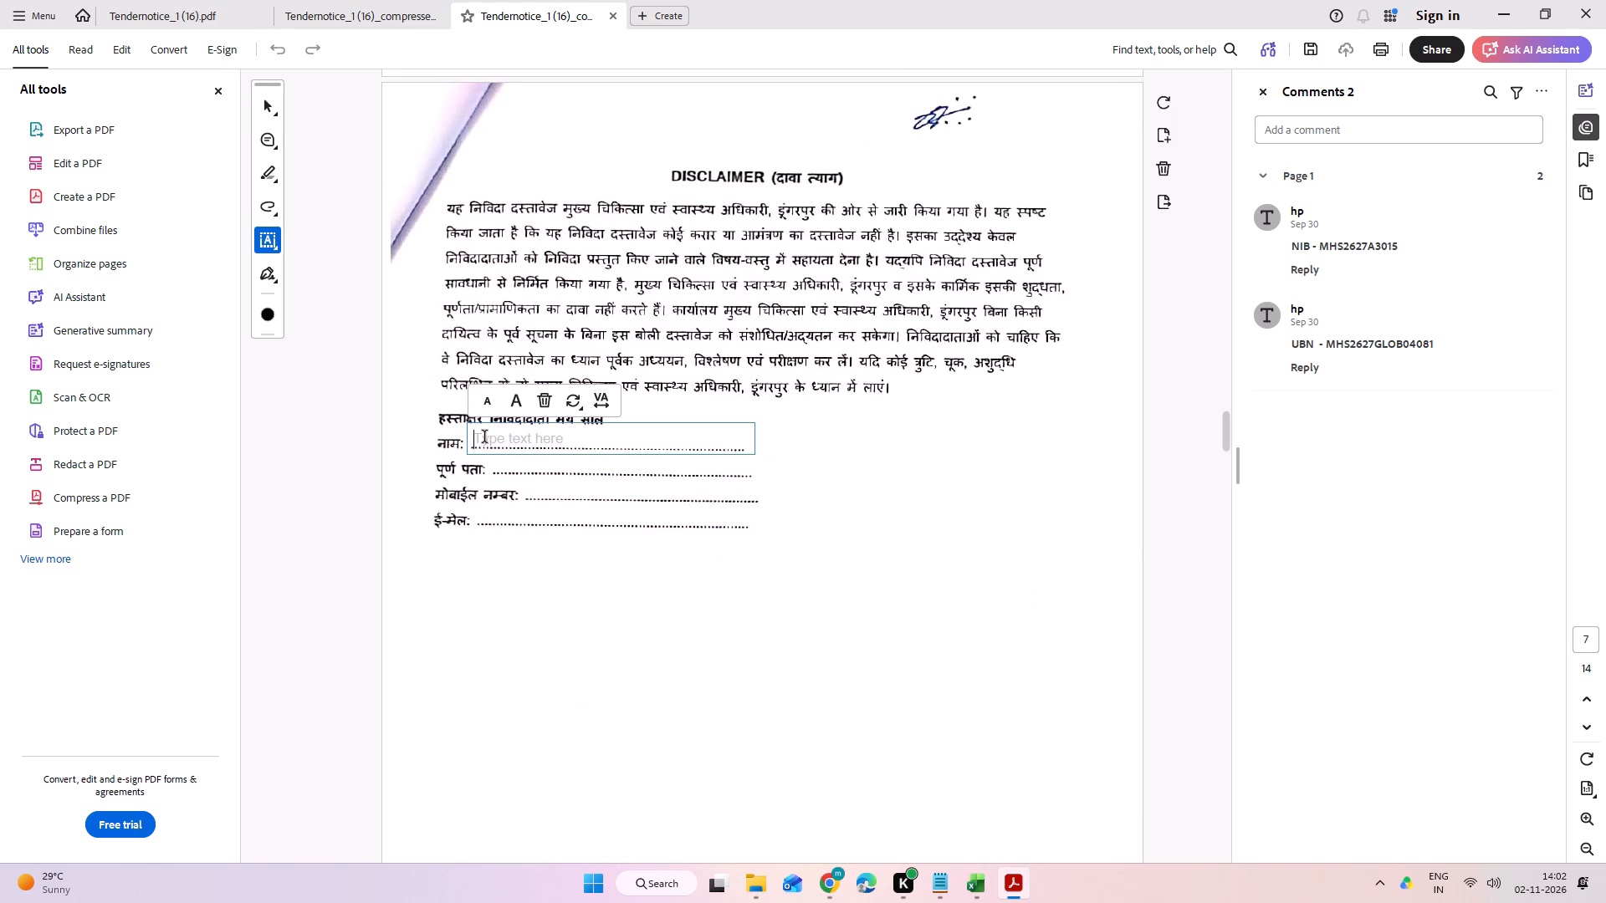
pyautogui.write('M/s')
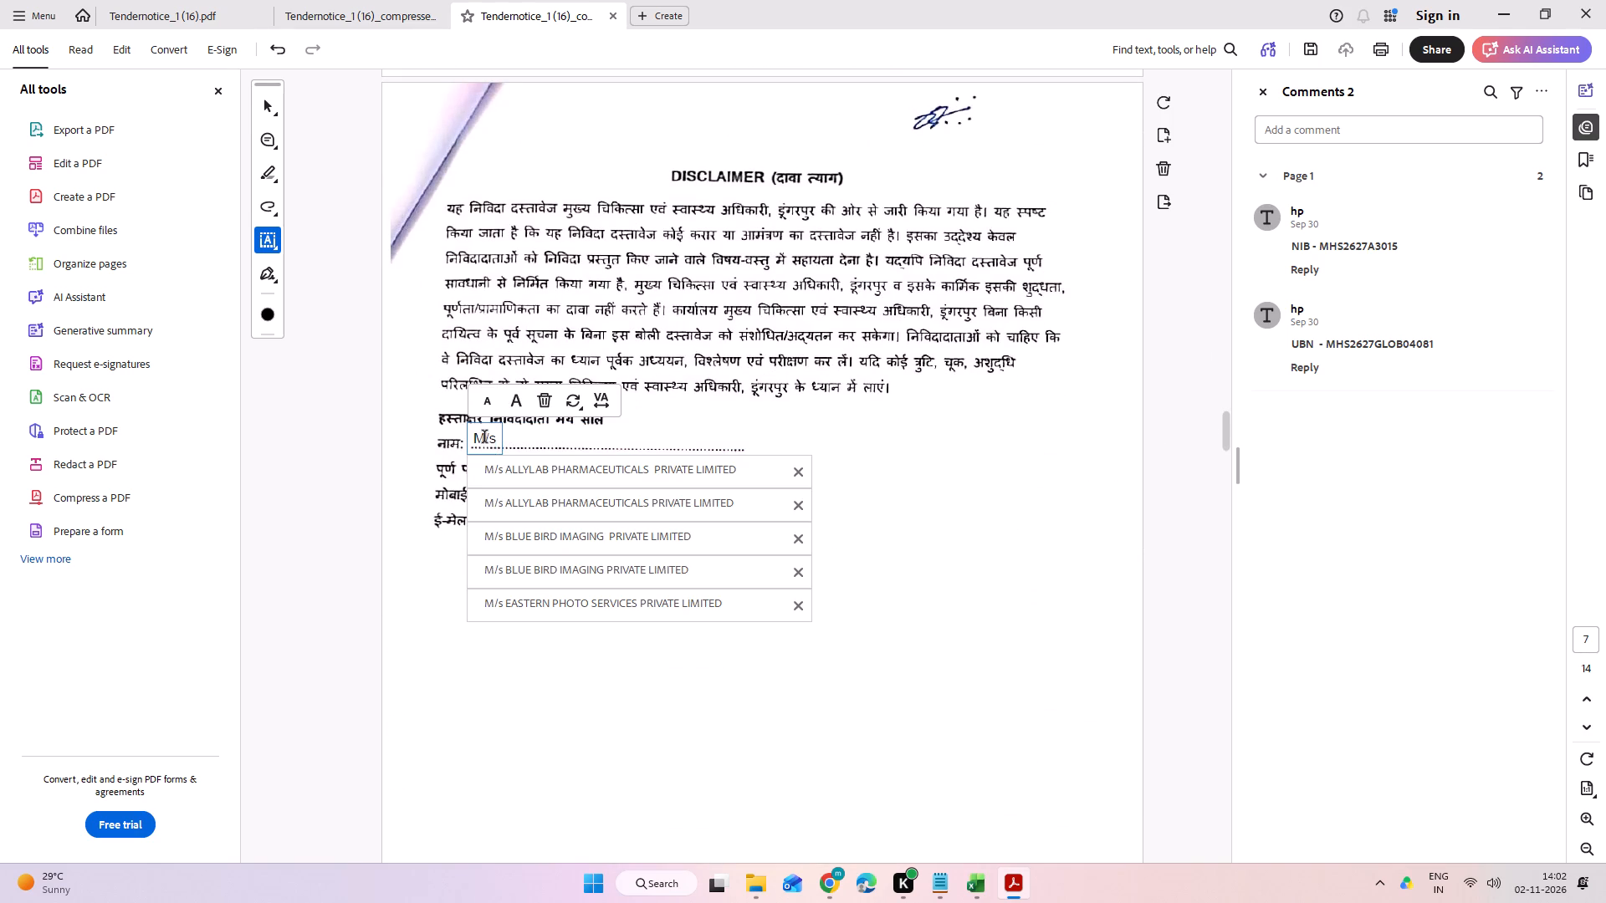
pyautogui.press('space')
pyautogui.write('NI')
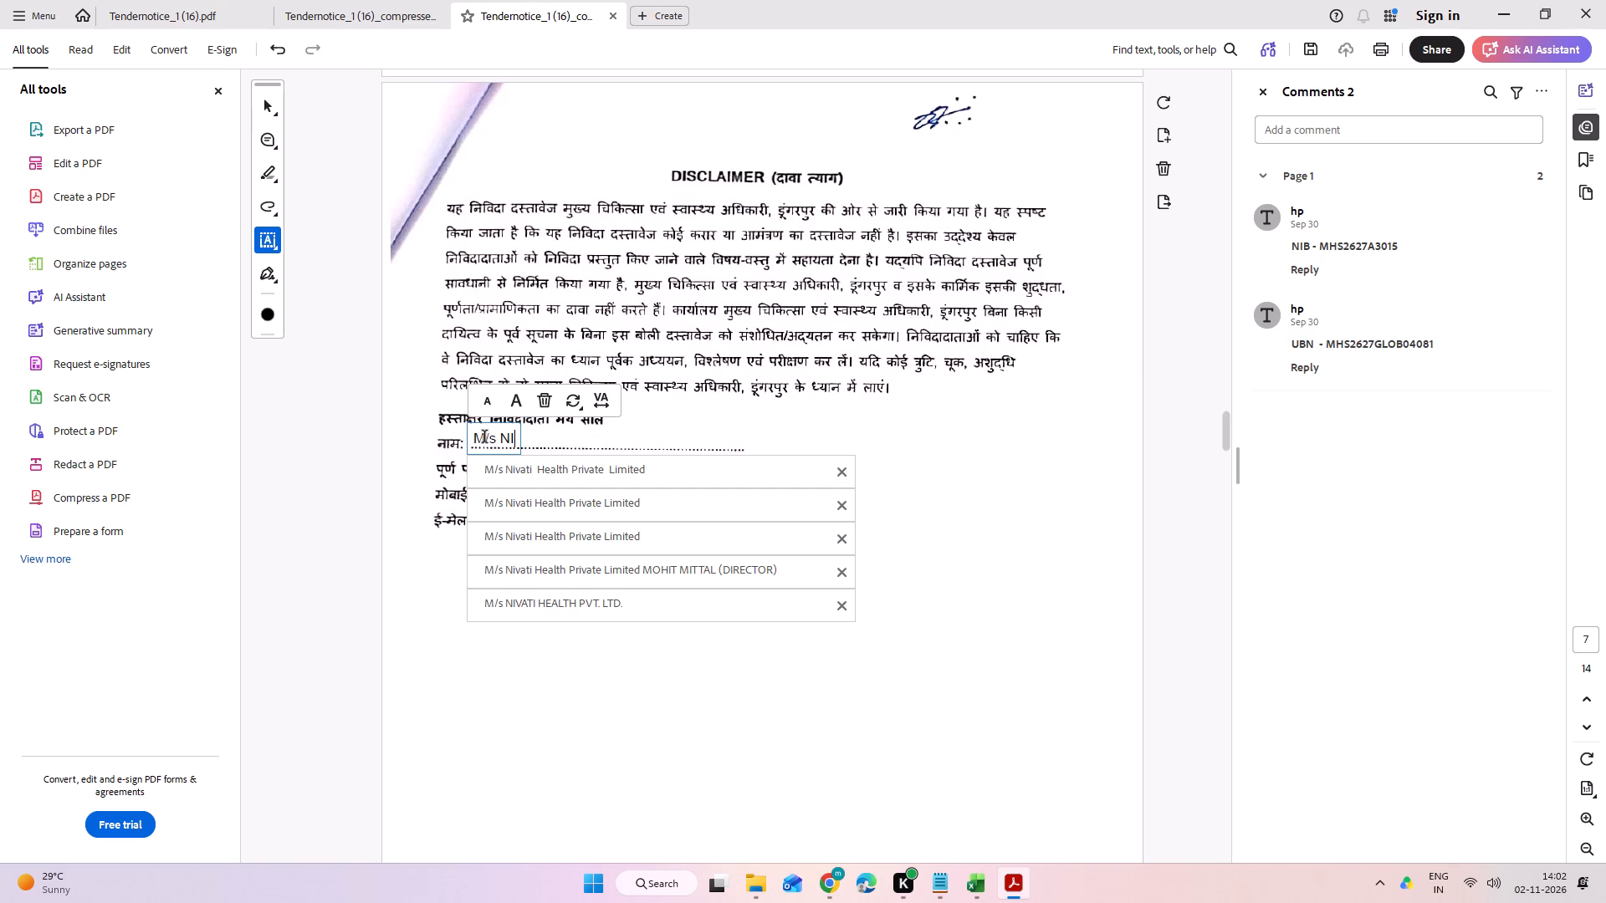
pyautogui.click(548, 502)
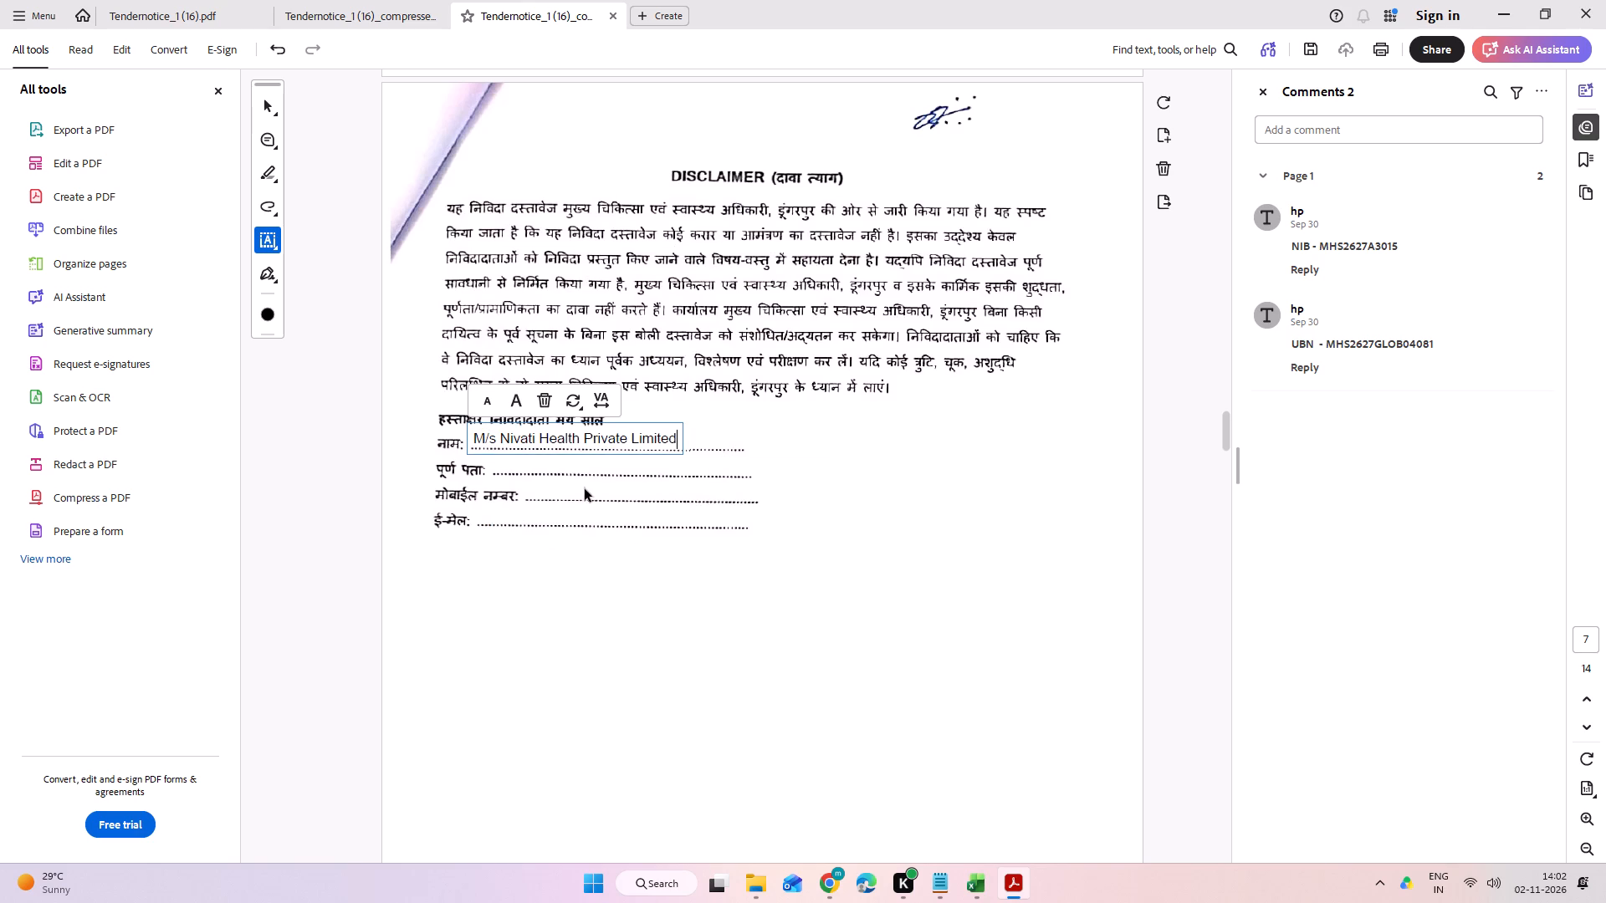
pyautogui.click(585, 489)
# Fill in the company's saved address on the Disclaimer's full address line, remove its first line break, shrink the text and move it up onto the line.
pyautogui.click(531, 469)
pyautogui.write('SATY')
pyautogui.click(616, 525)
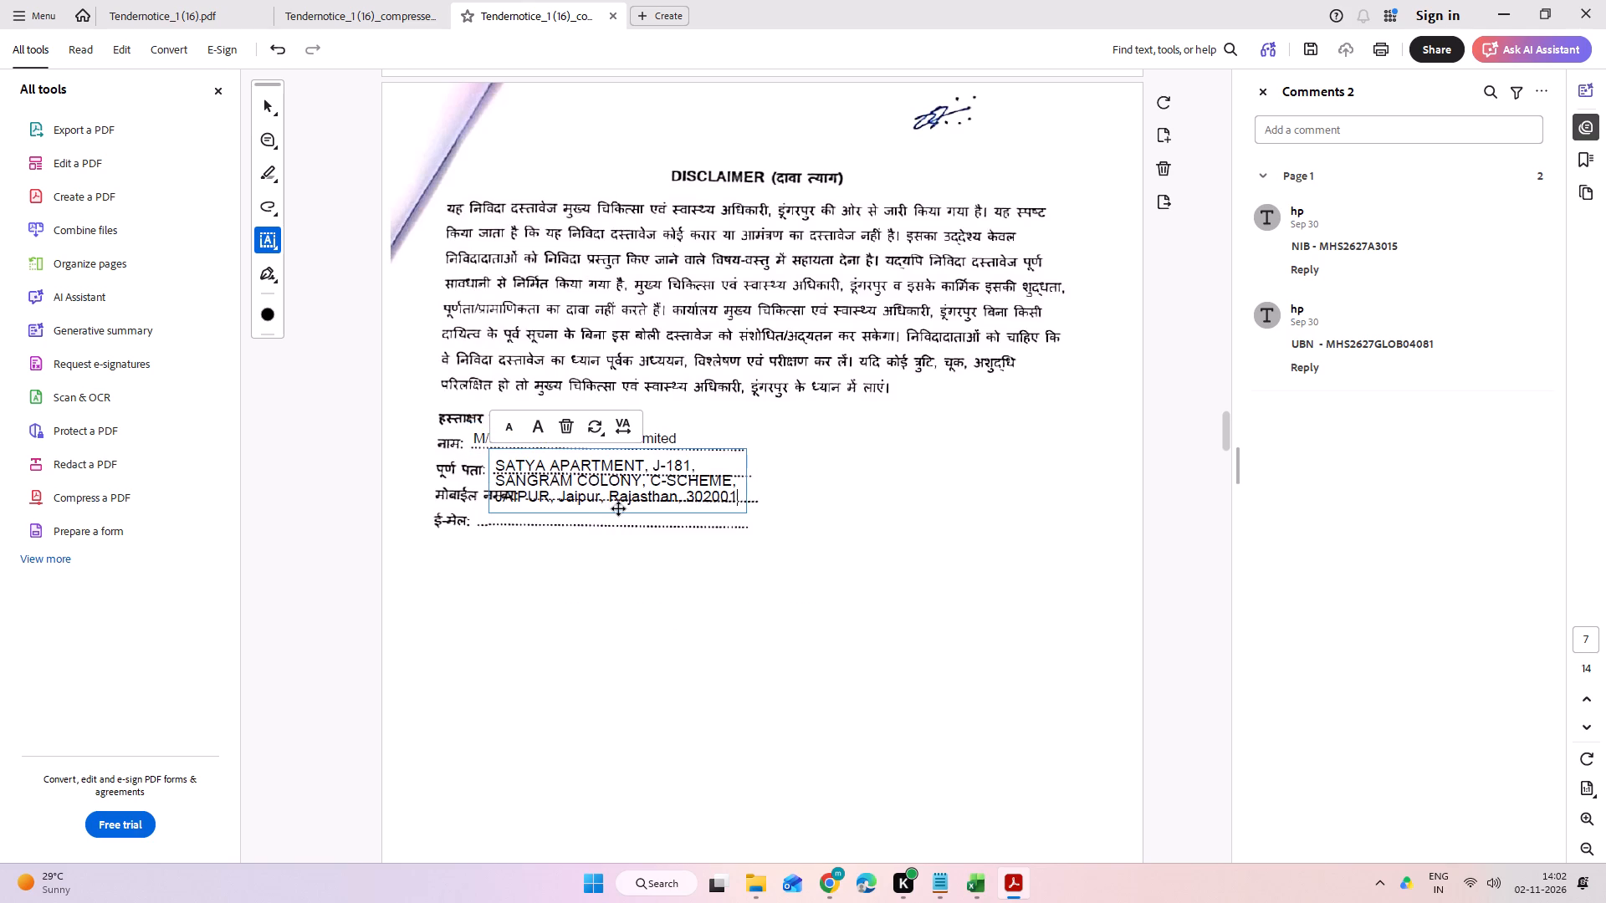
pyautogui.click(704, 470)
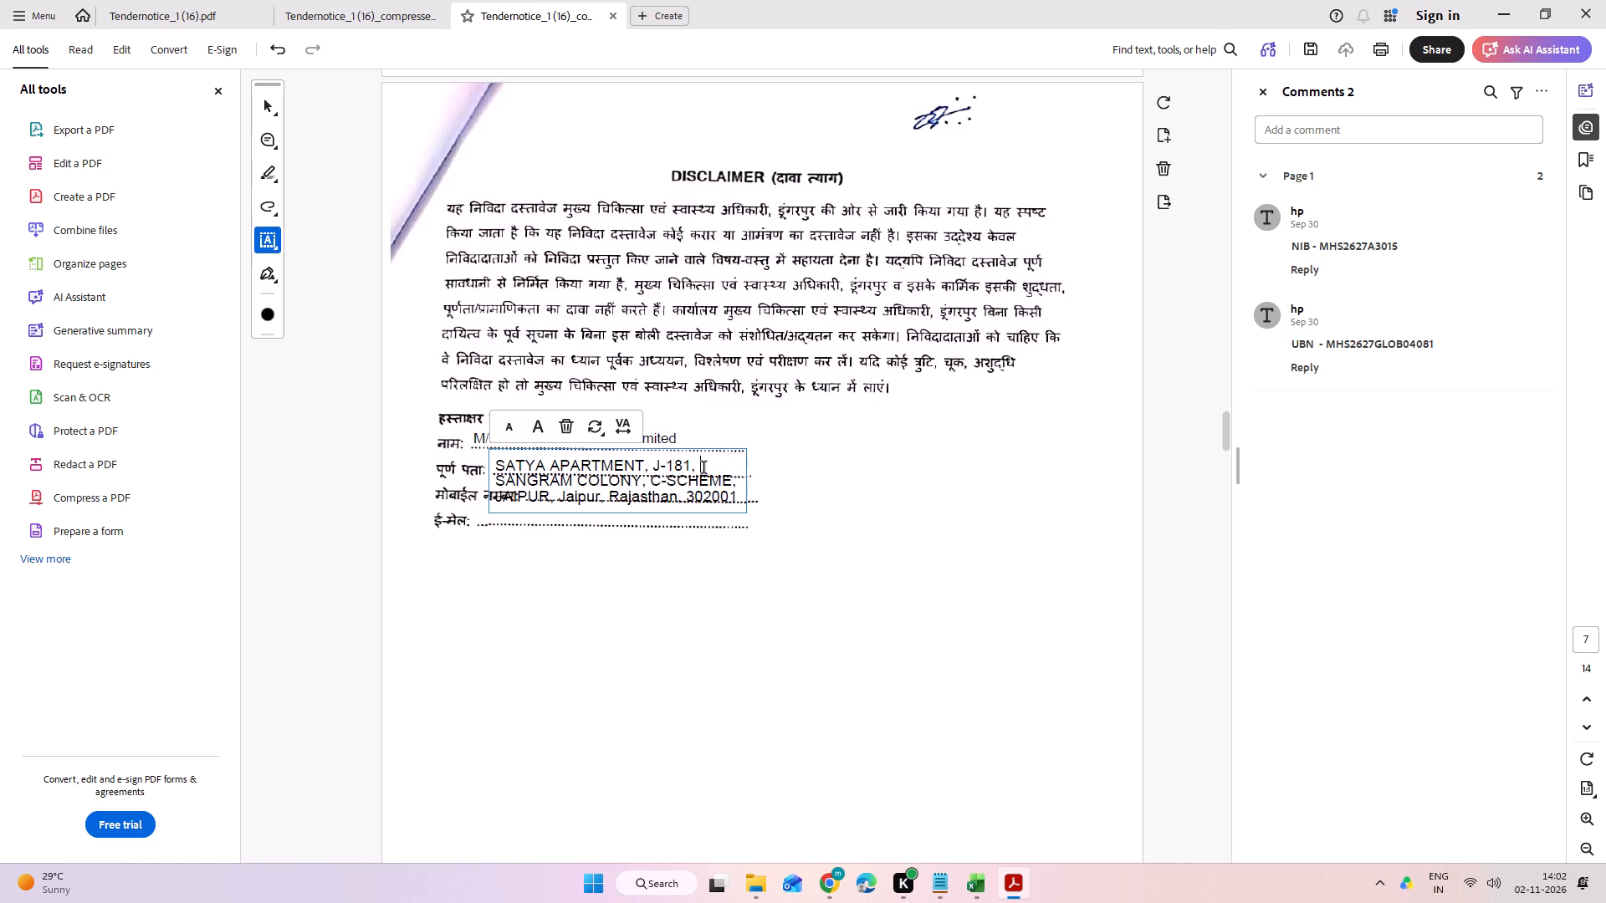
pyautogui.press('Delete')
pyautogui.click(512, 426)
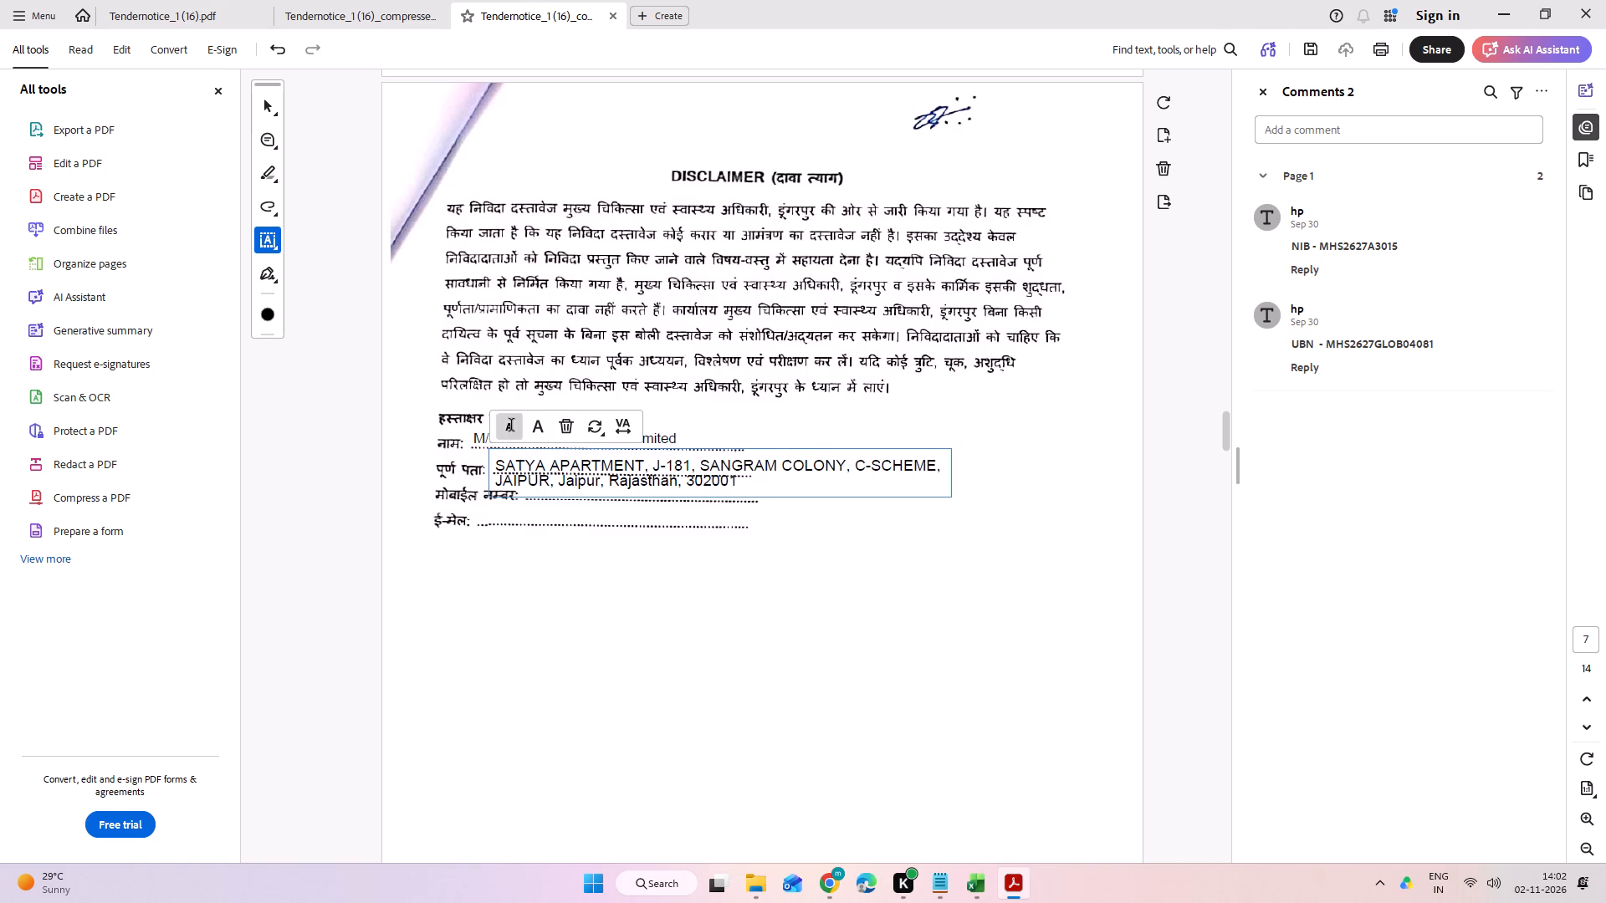
pyautogui.moveTo(673, 492); pyautogui.dragTo(681, 481)
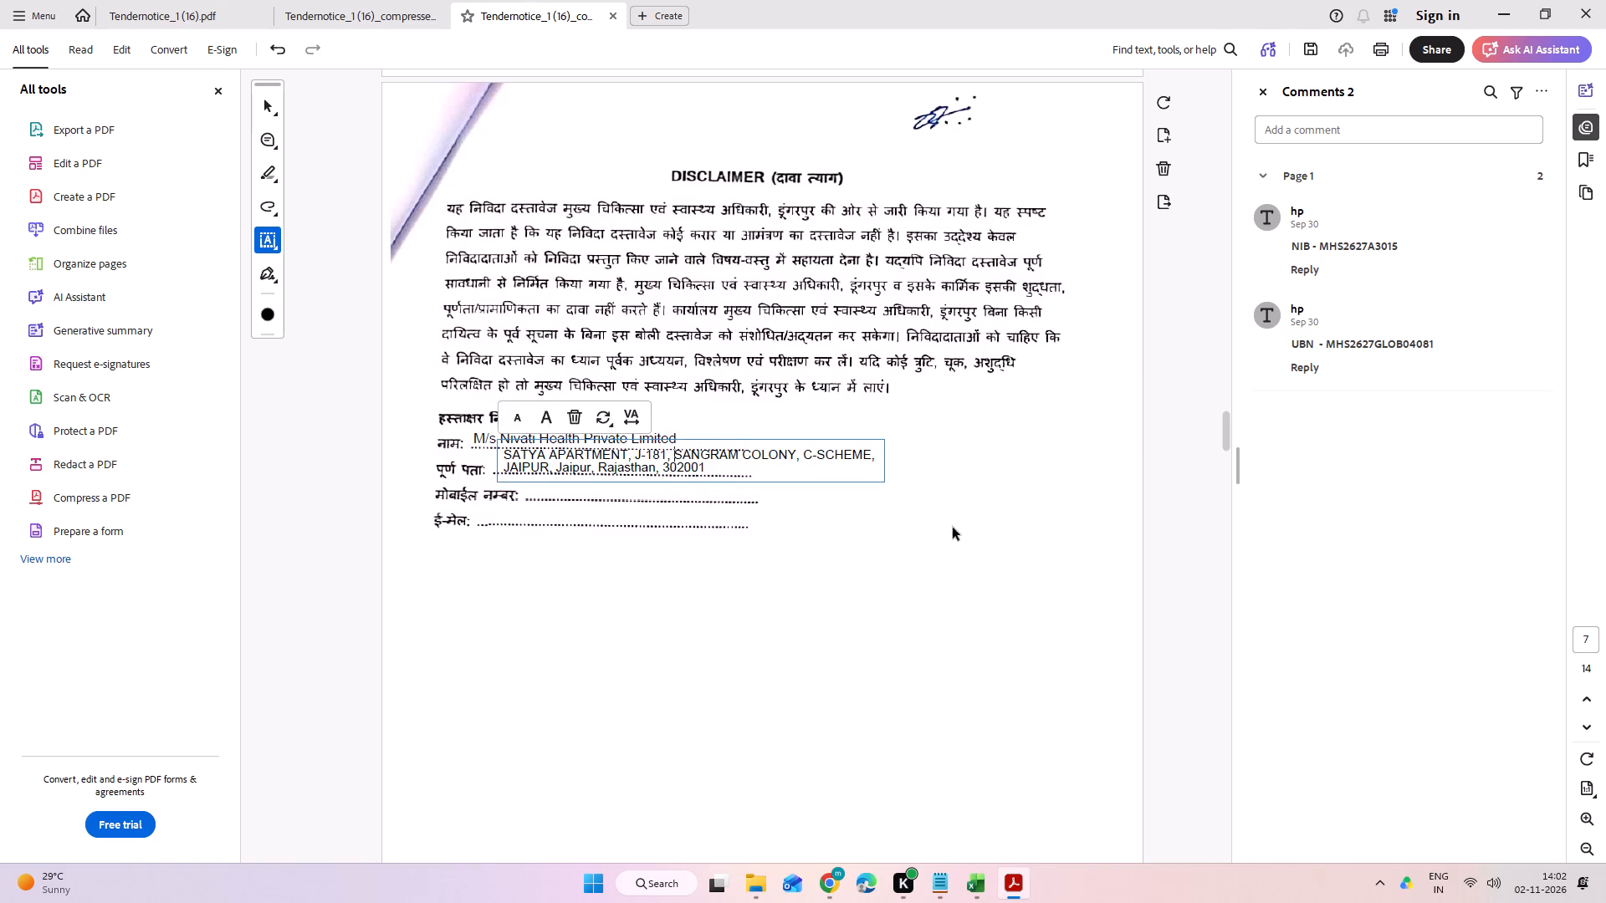
pyautogui.click(953, 528)
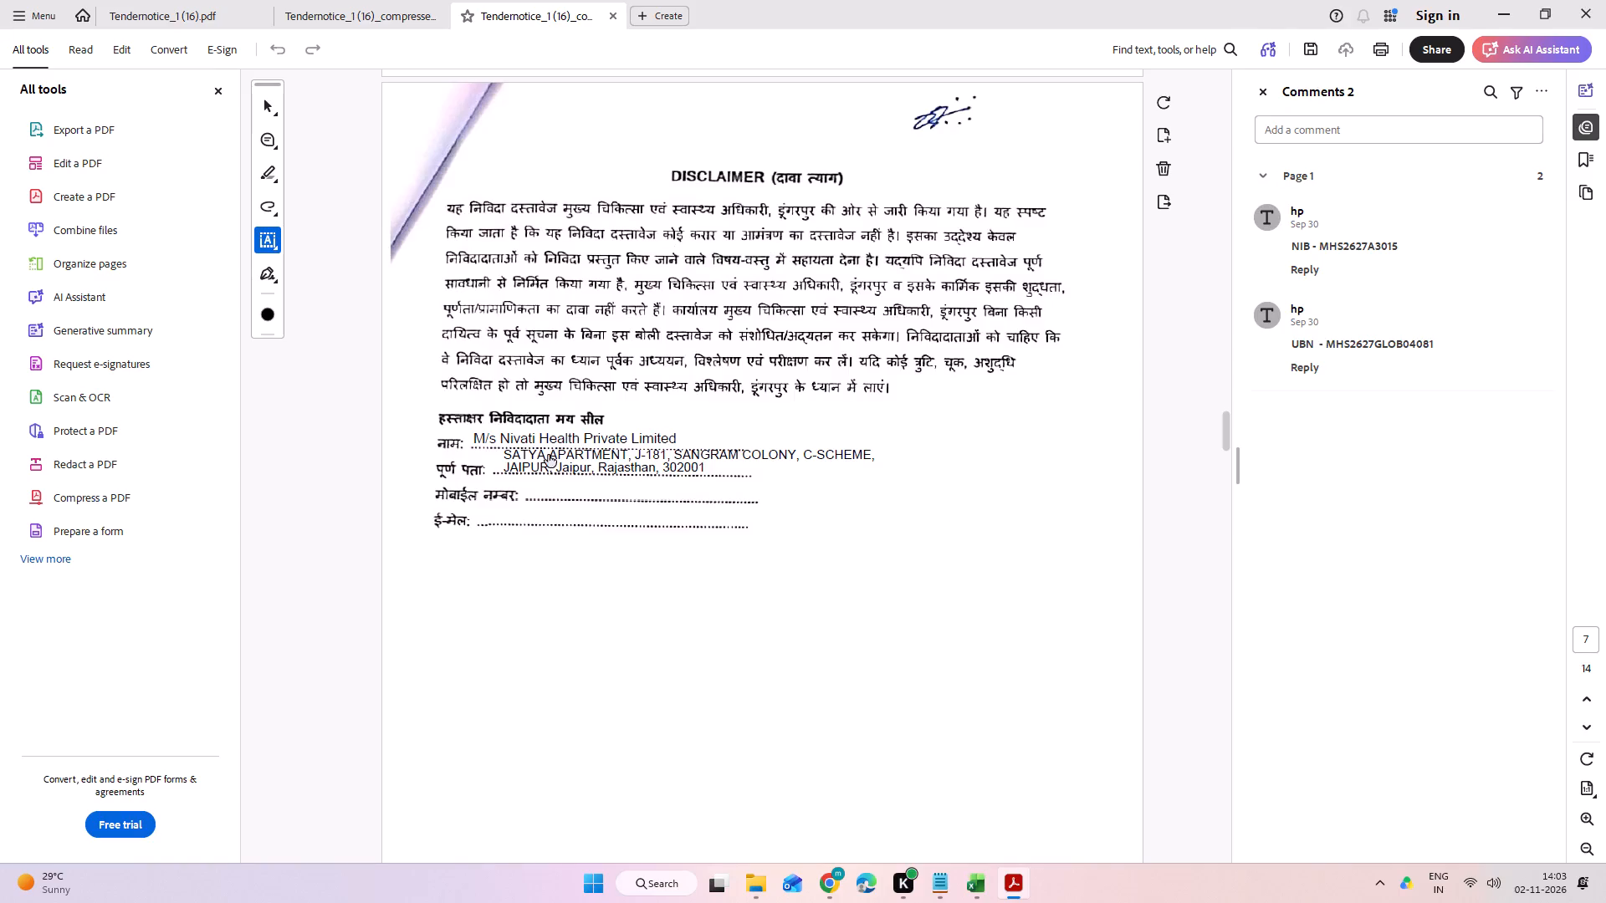
# Fill in the company's saved mobile number on the Disclaimer's mobile number line.
pyautogui.click(552, 496)
pyautogui.write('+91')
pyautogui.press('space')
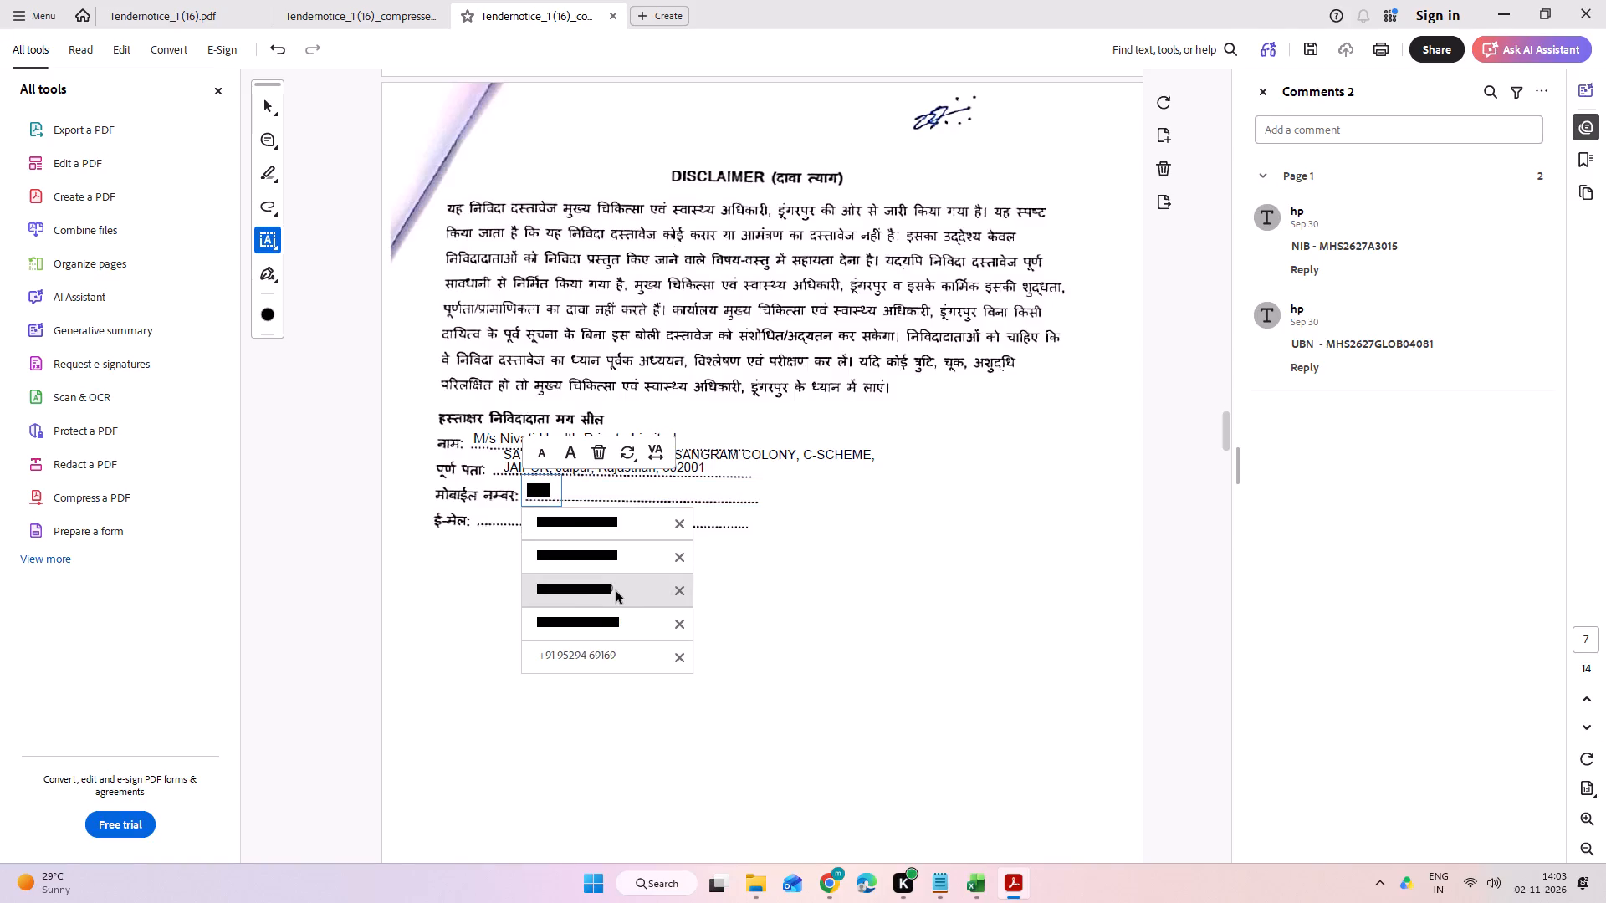
pyautogui.click(631, 623)
pyautogui.click(641, 623)
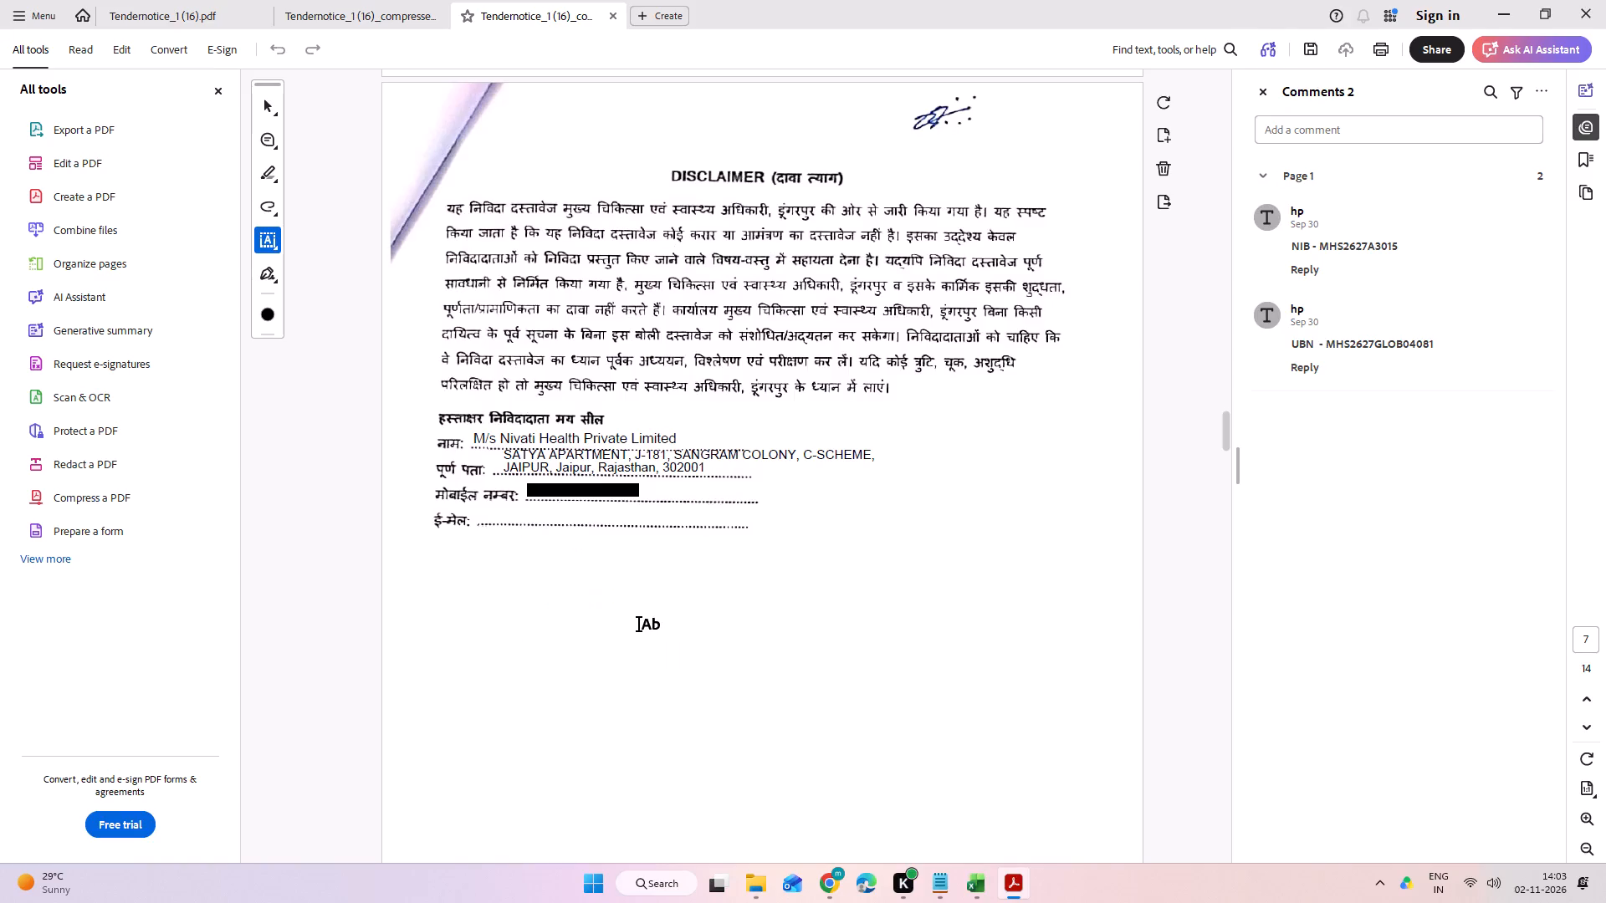
# Fill in the company's saved e-mail address on the Disclaimer's e-mail line, page 7.
pyautogui.click(509, 512)
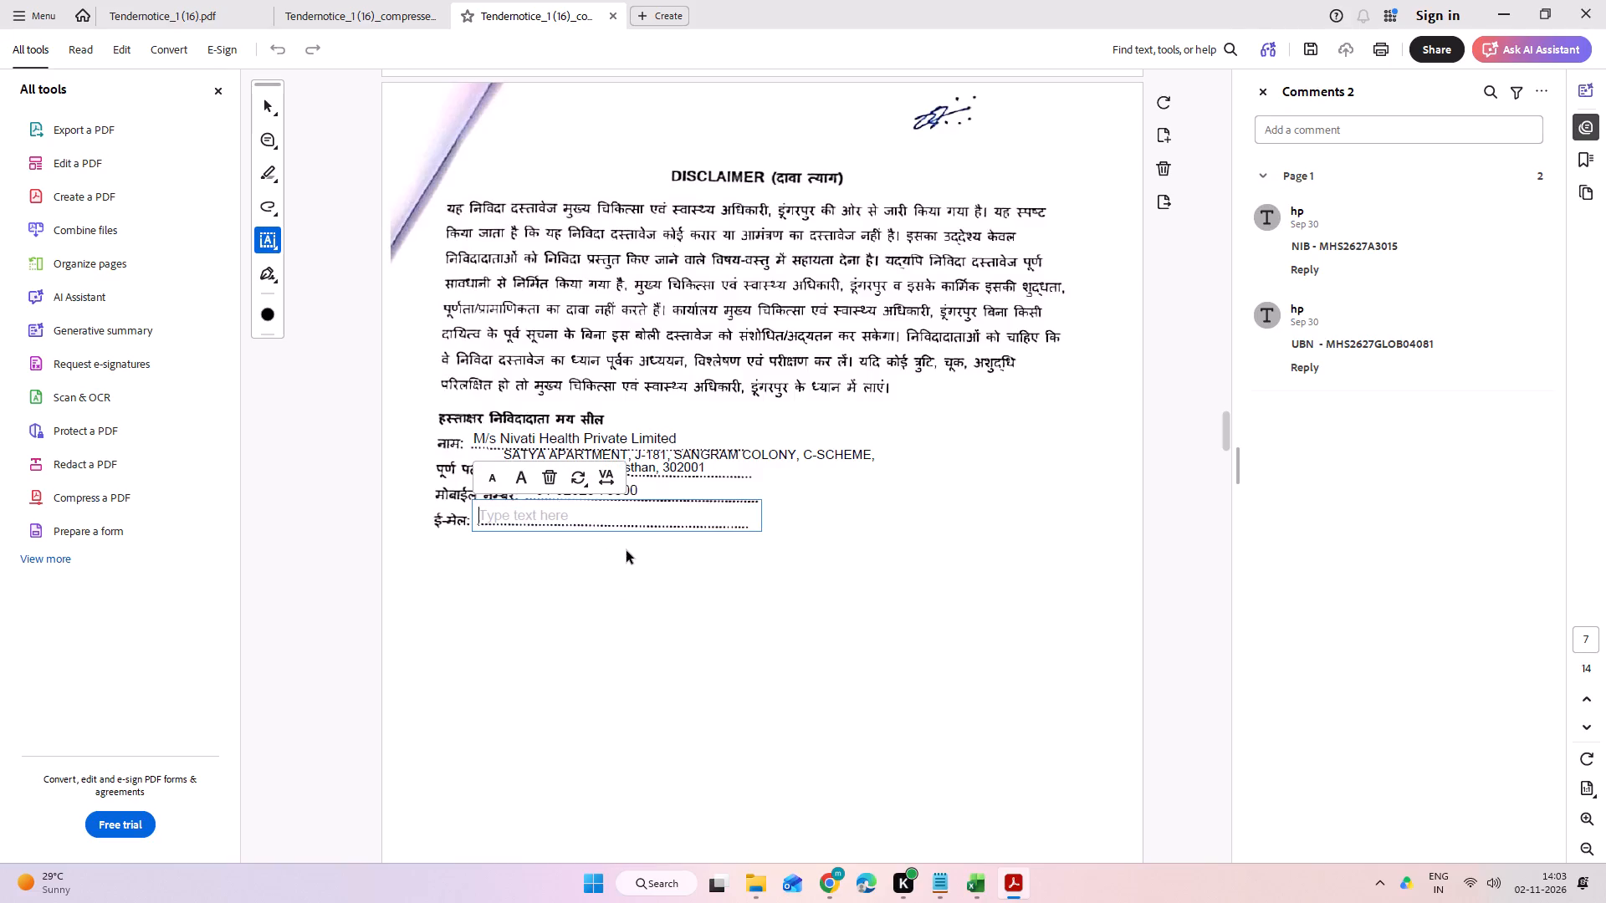
pyautogui.write('NIVAT')
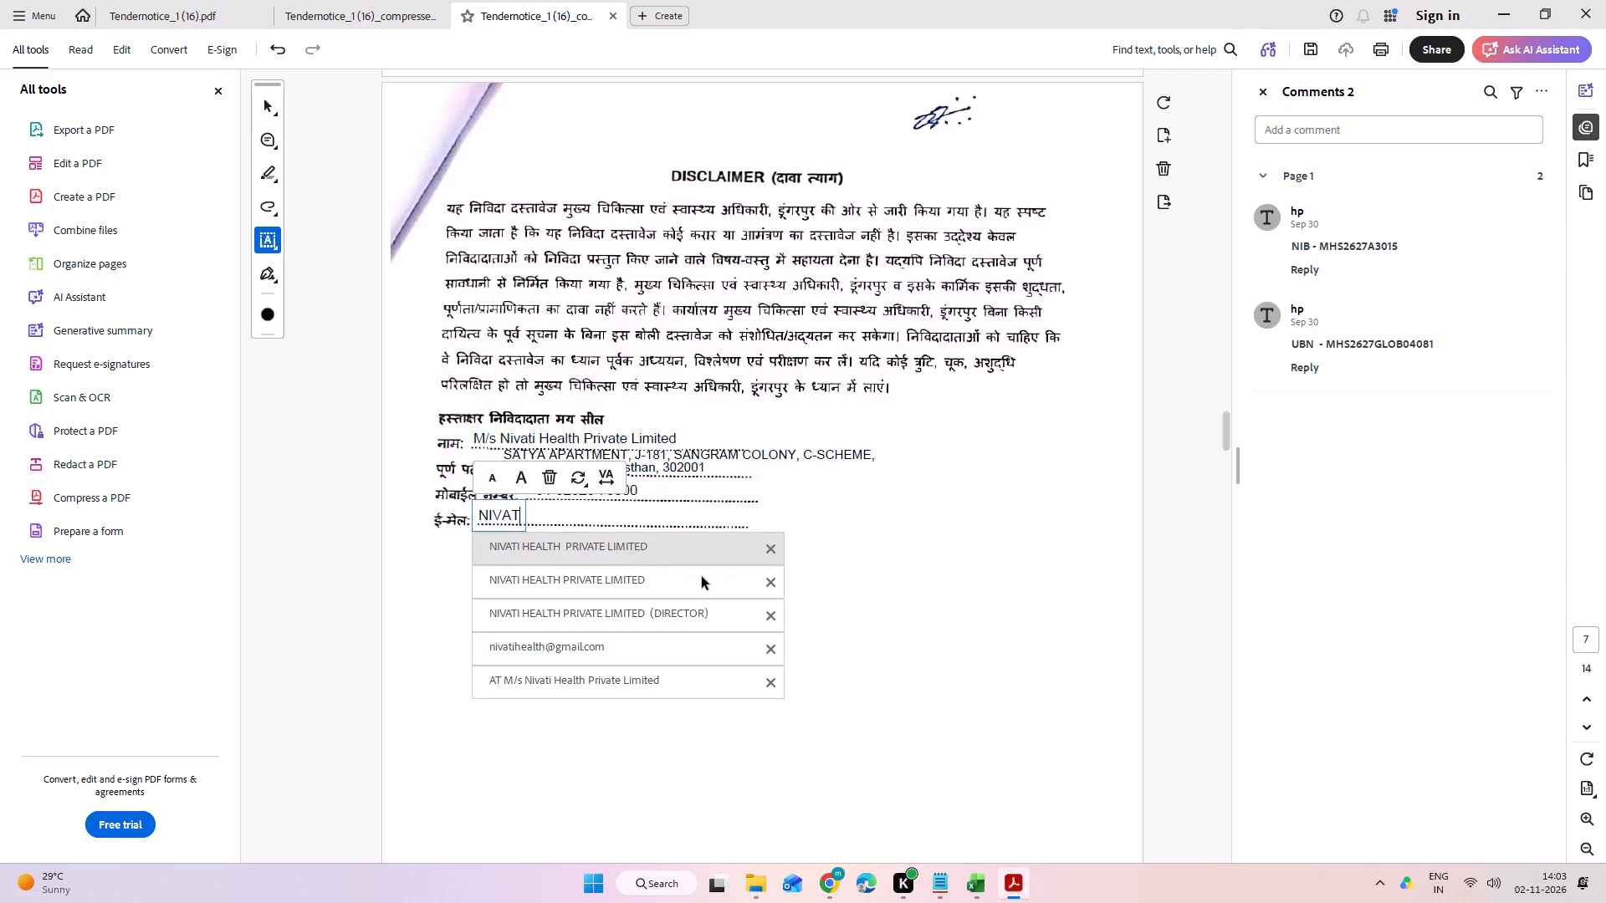
pyautogui.click(728, 661)
pyautogui.click(728, 661)
# Enter M/s Nivati Health Private Limited on the bidder name line of Annexure-I, Code of Integrity, page 8.
pyautogui.scroll(-3, 744, 661)
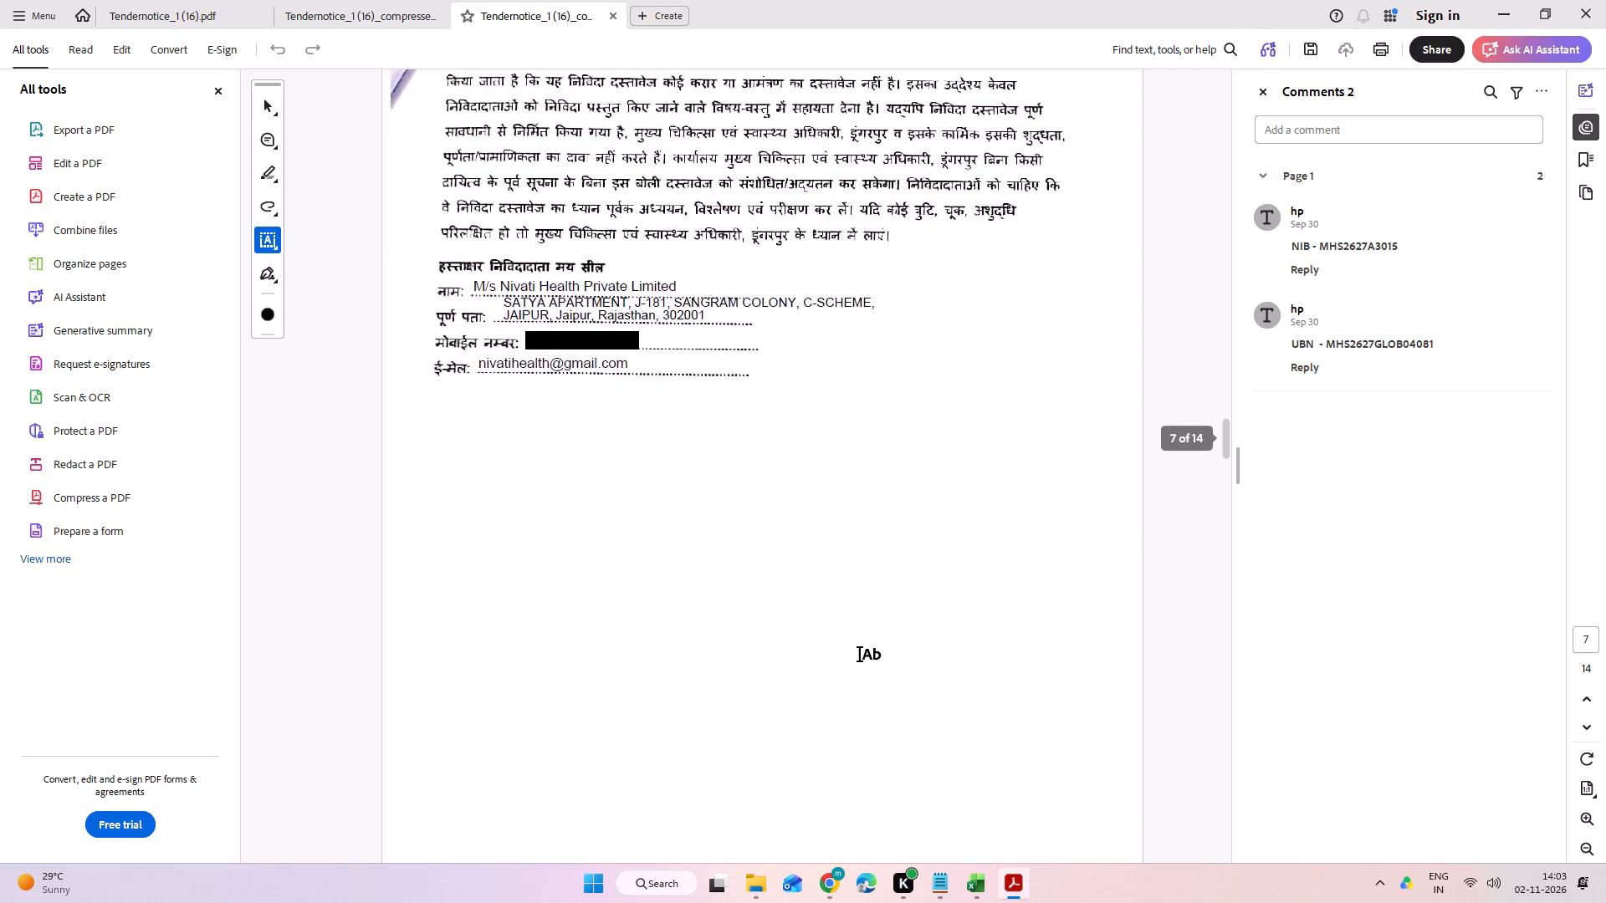
pyautogui.scroll(-4, 862, 653)
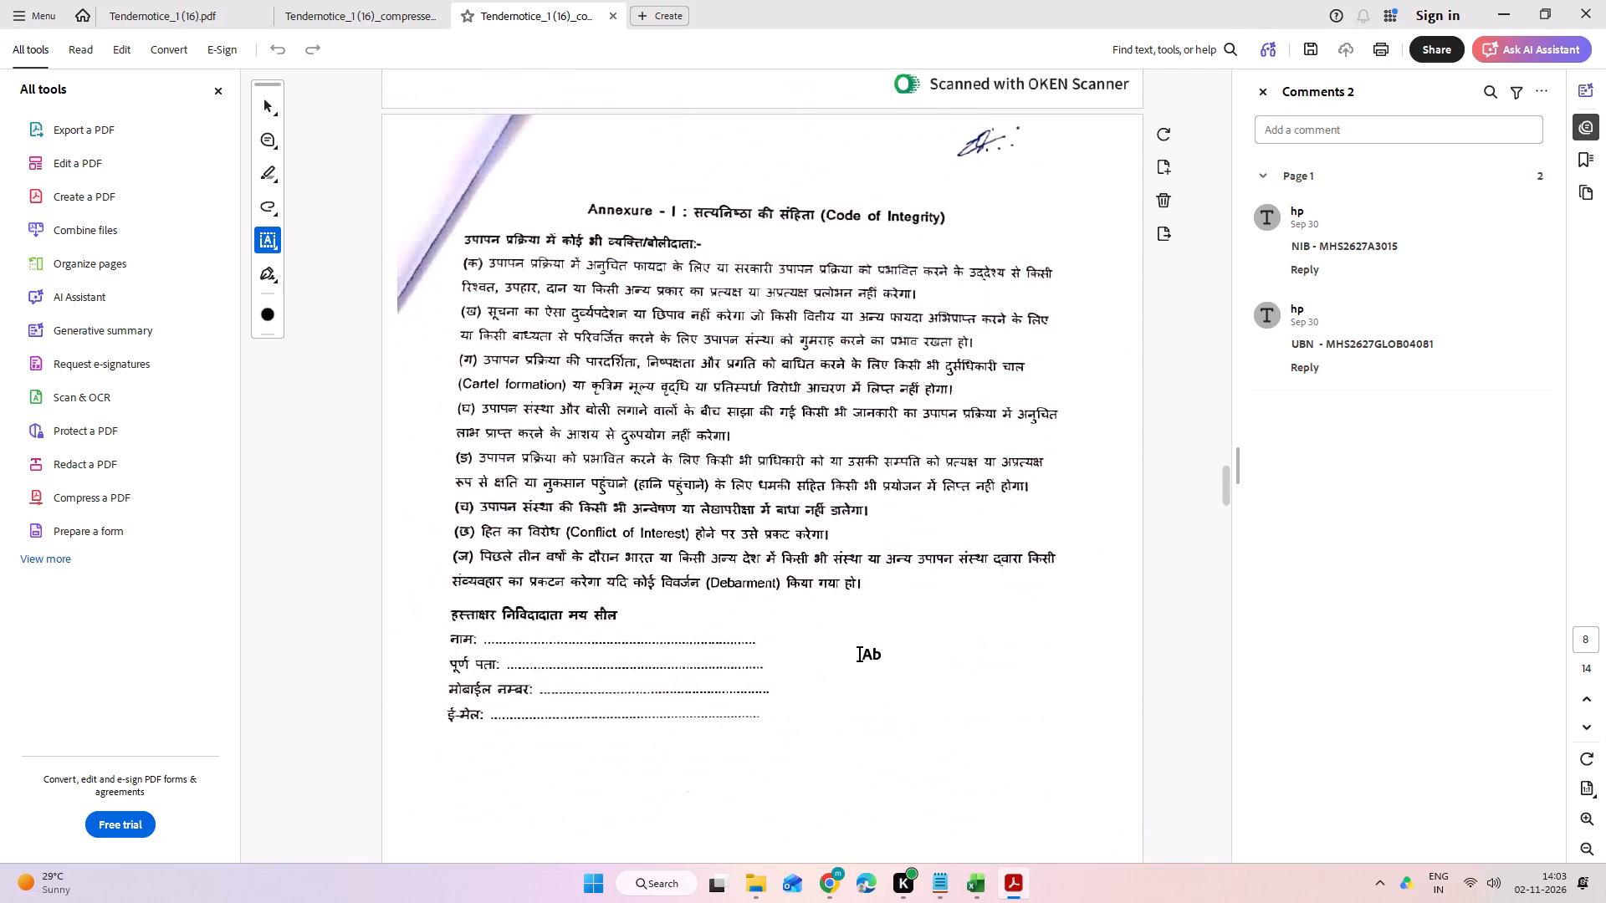
pyautogui.click(498, 635)
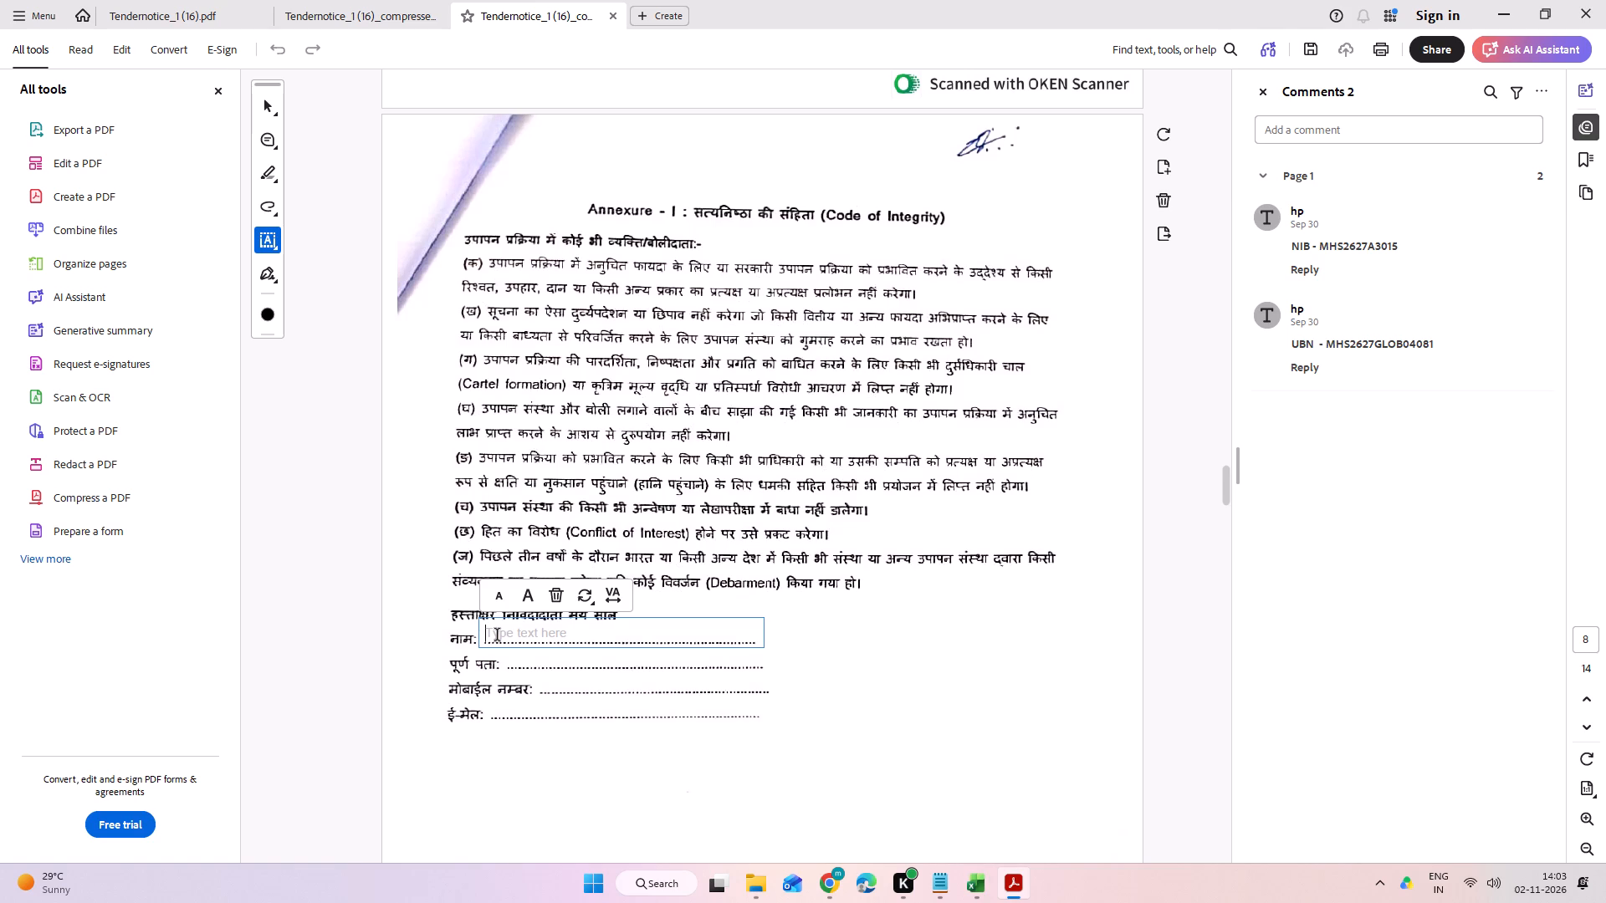
pyautogui.write('M/s')
pyautogui.press('space')
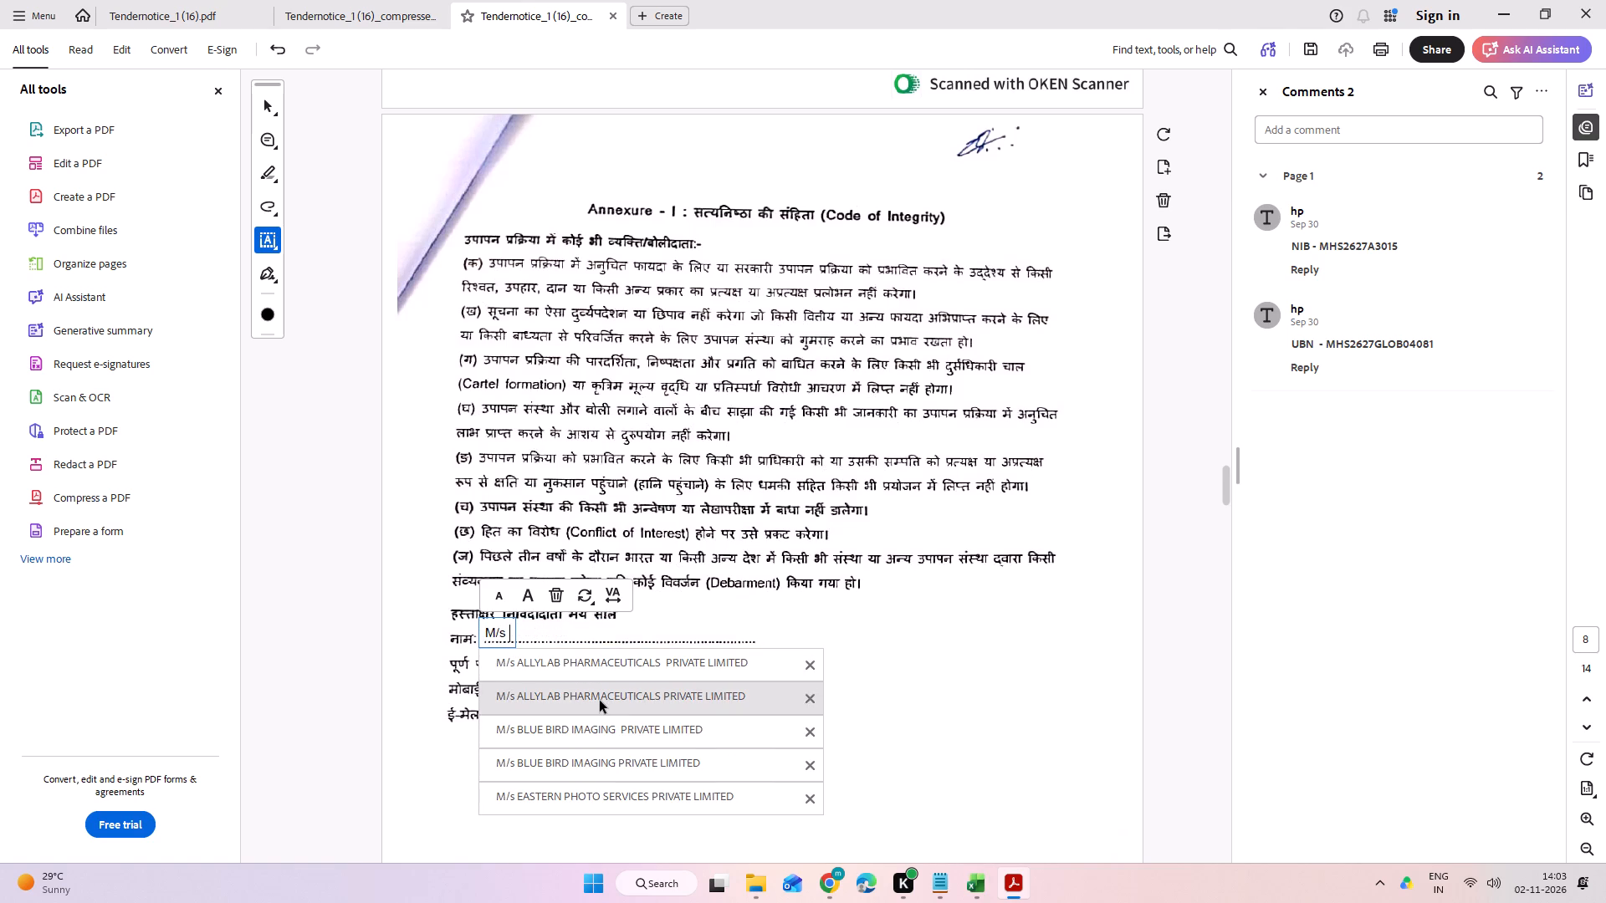
pyautogui.press('n')
pyautogui.click(611, 700)
pyautogui.click(538, 658)
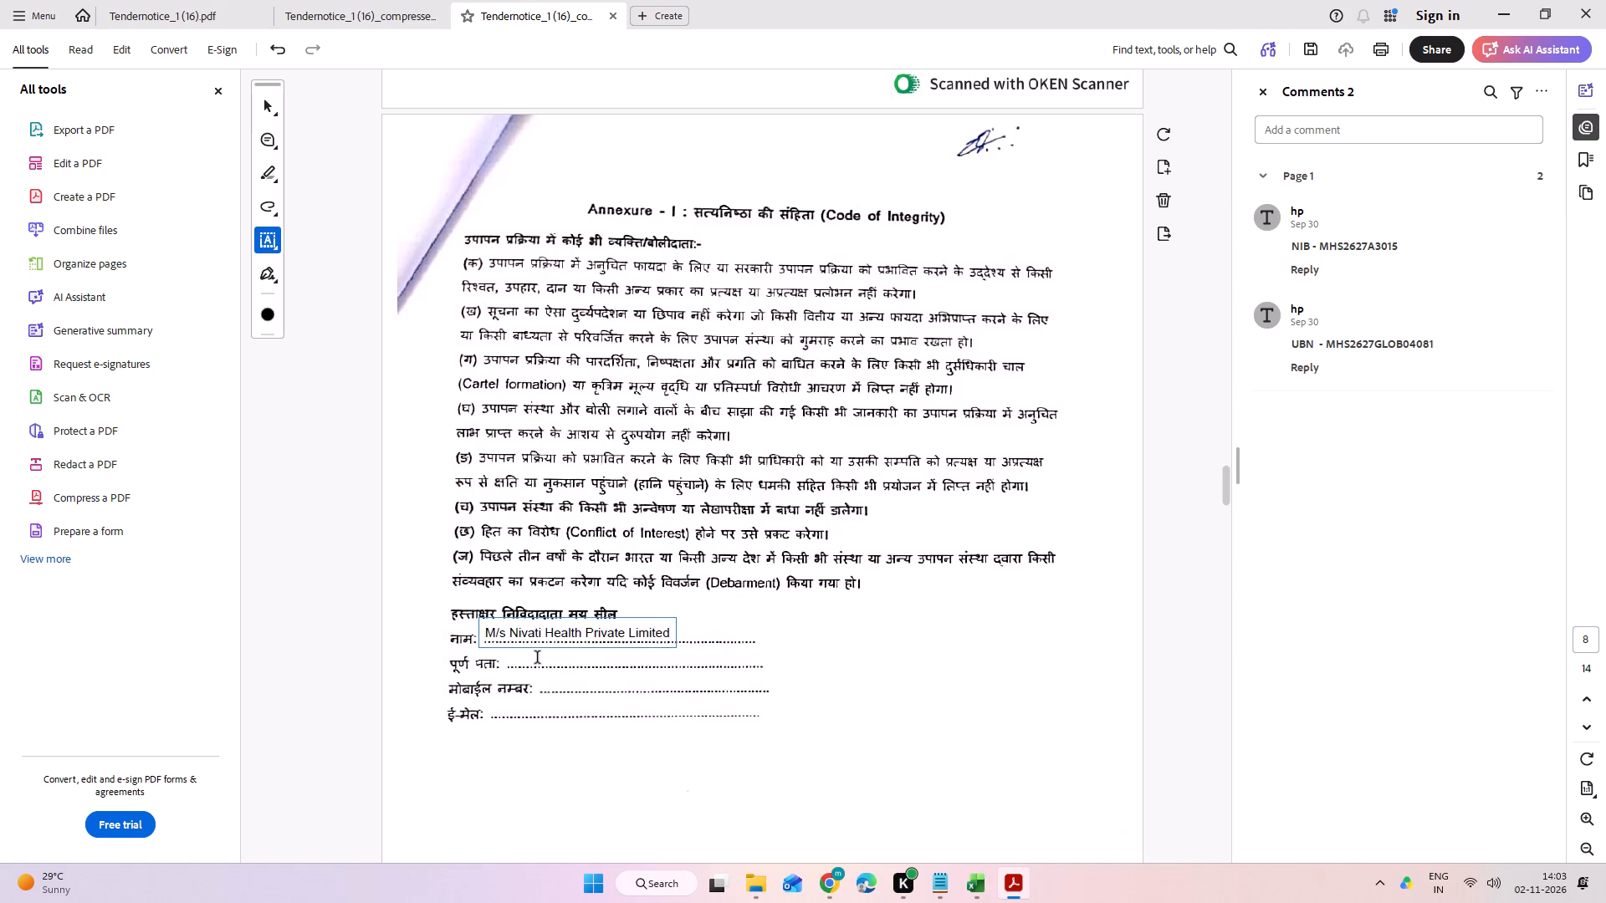
# Fill in the company's saved address on Annexure-I's full address line, shrink the text and move it up onto the line.
pyautogui.click(519, 658)
pyautogui.write('SA')
pyautogui.write('TY')
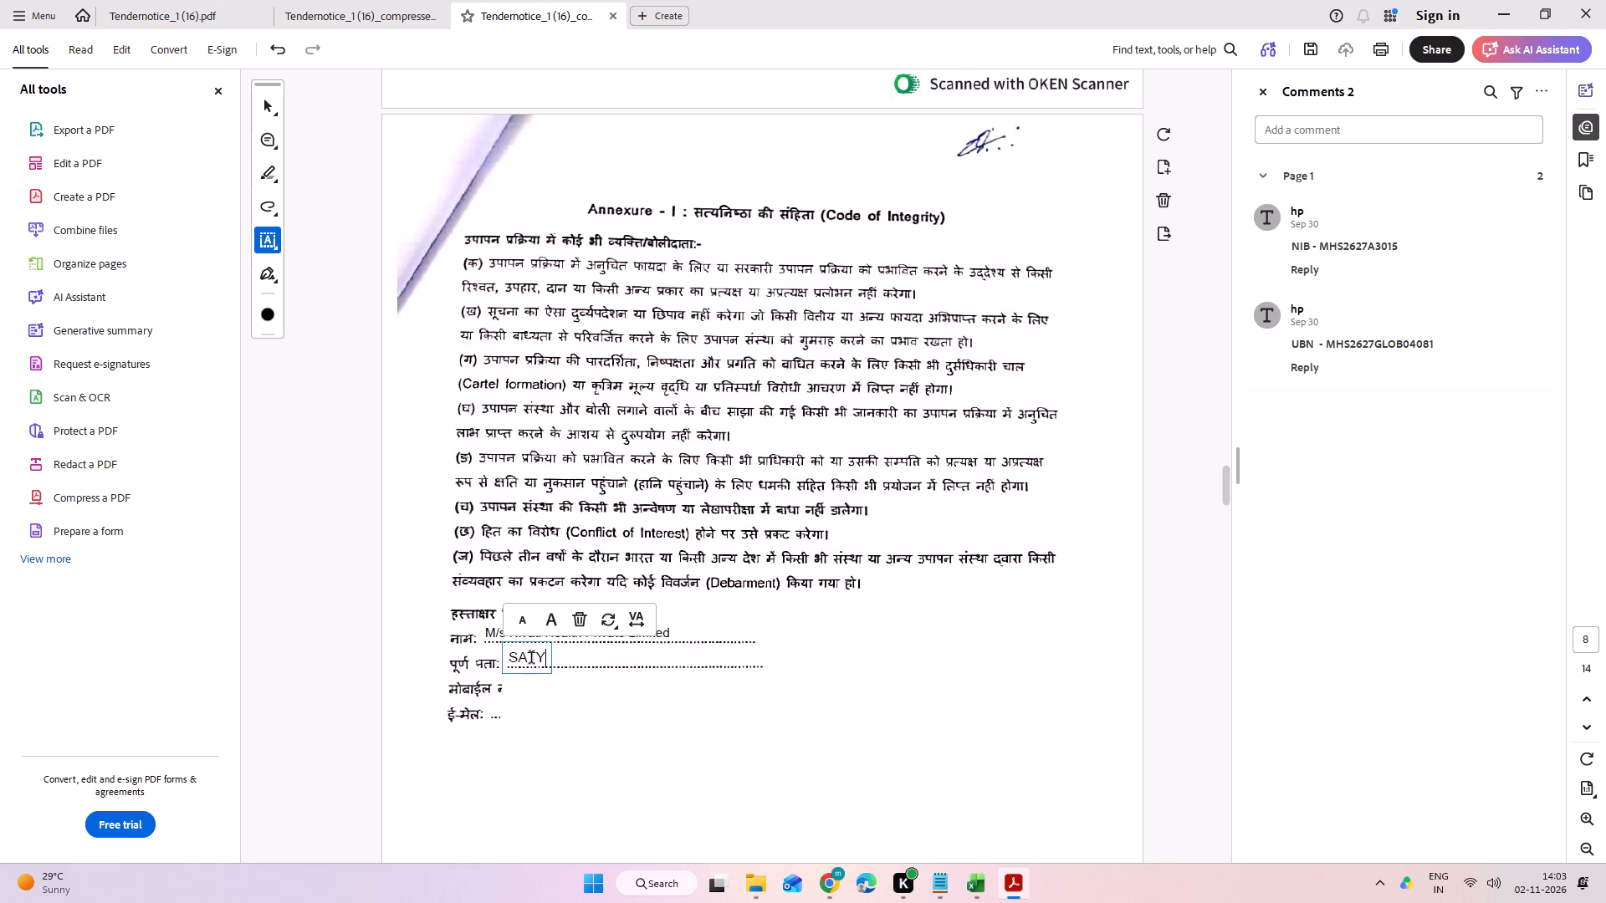
pyautogui.click(617, 778)
pyautogui.click(686, 743)
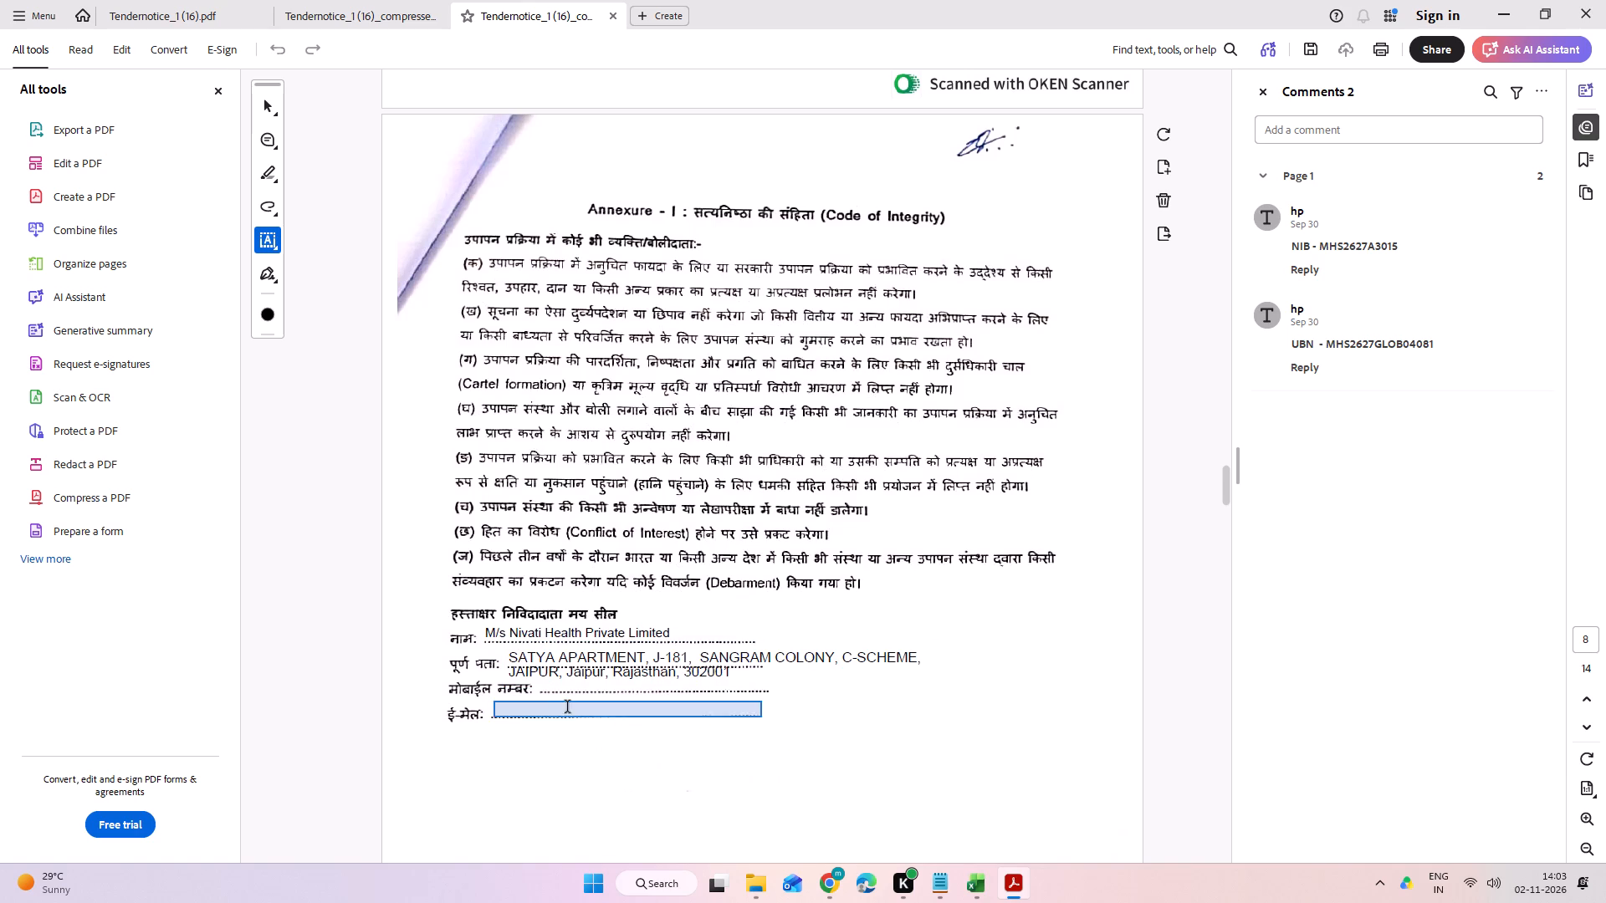
pyautogui.click(575, 664)
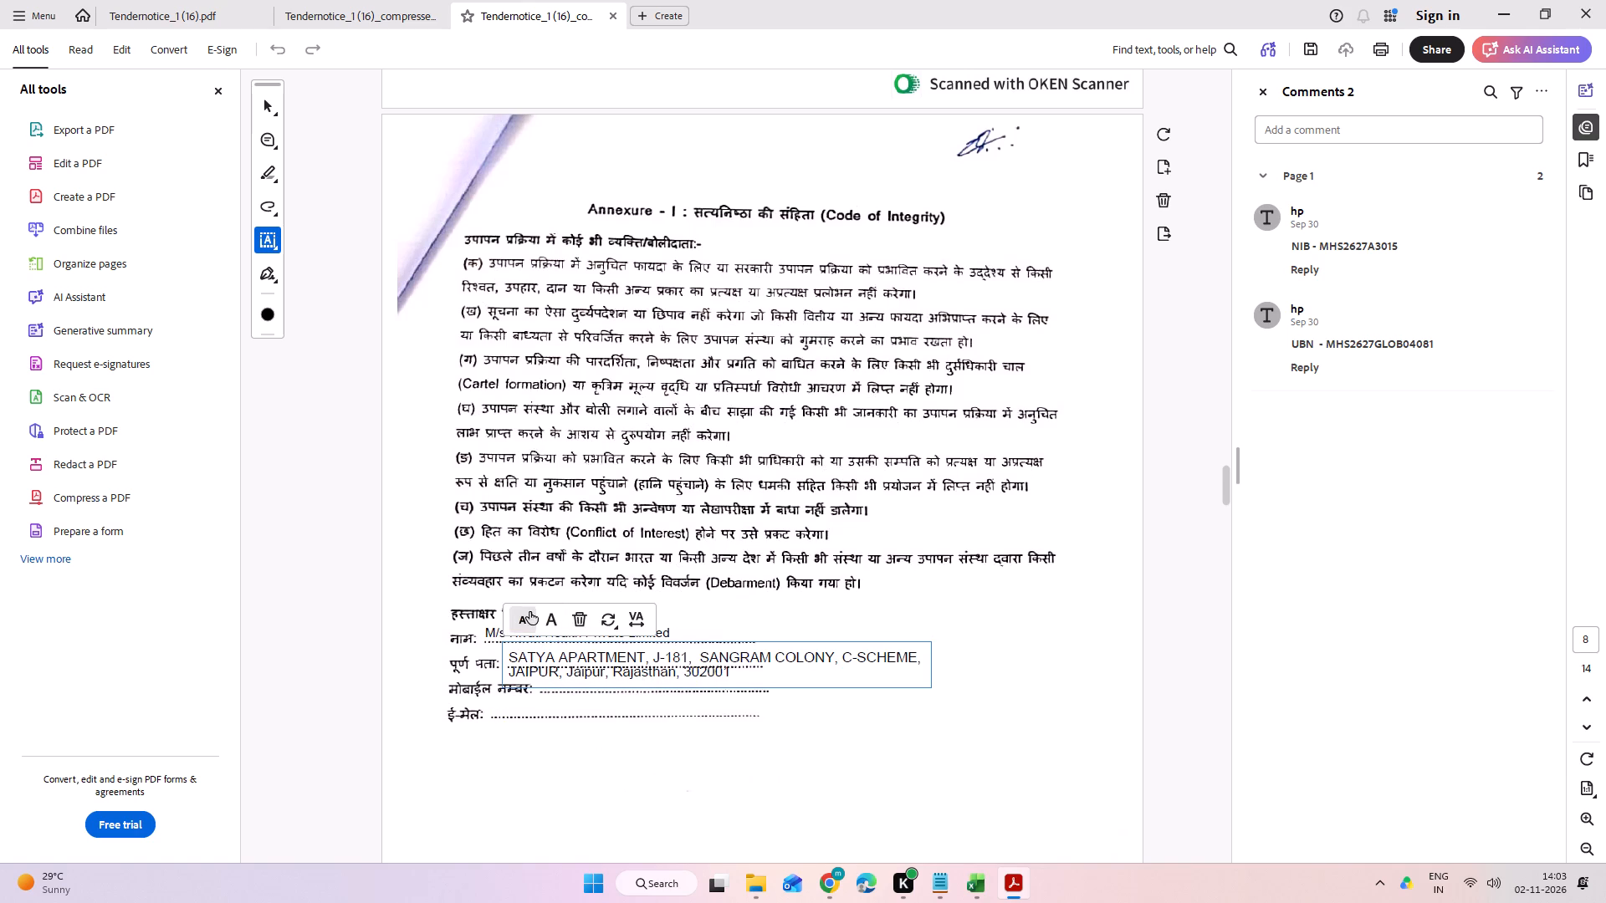
pyautogui.click(530, 612)
pyautogui.moveTo(727, 680); pyautogui.dragTo(730, 671)
pyautogui.moveTo(751, 702); pyautogui.dragTo(743, 702)
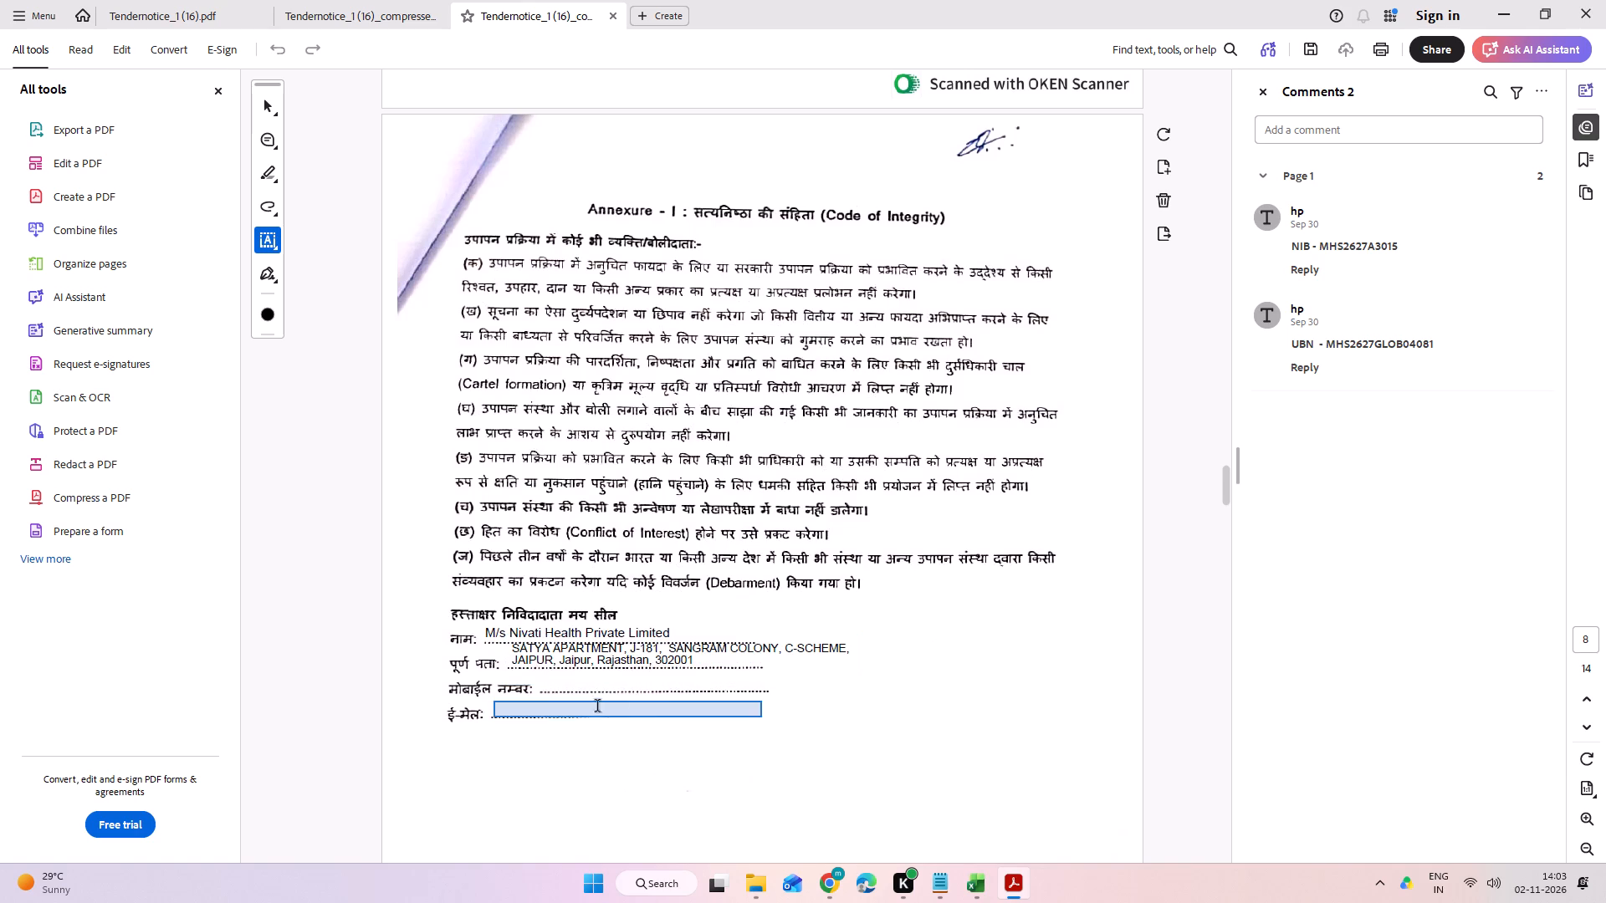
# Fill in the company's mobile number on the mobile number line of Annexure-I.
pyautogui.click(564, 685)
pyautogui.write('+9 16')
pyautogui.press('BackSpace')
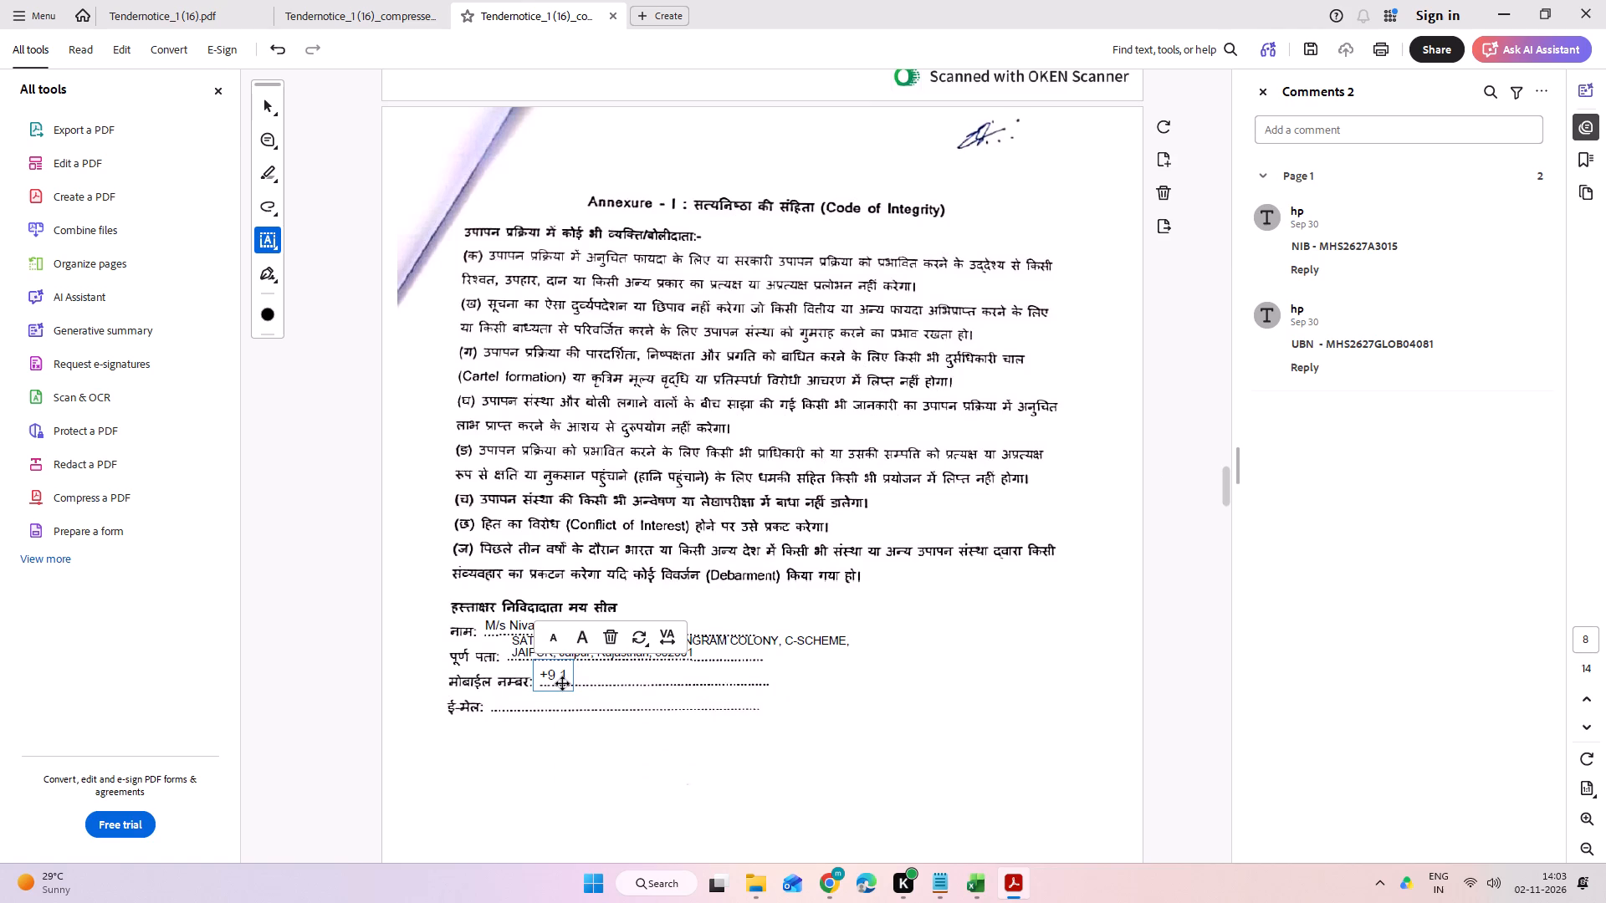
pyautogui.hotkey('alt', 'Tab')
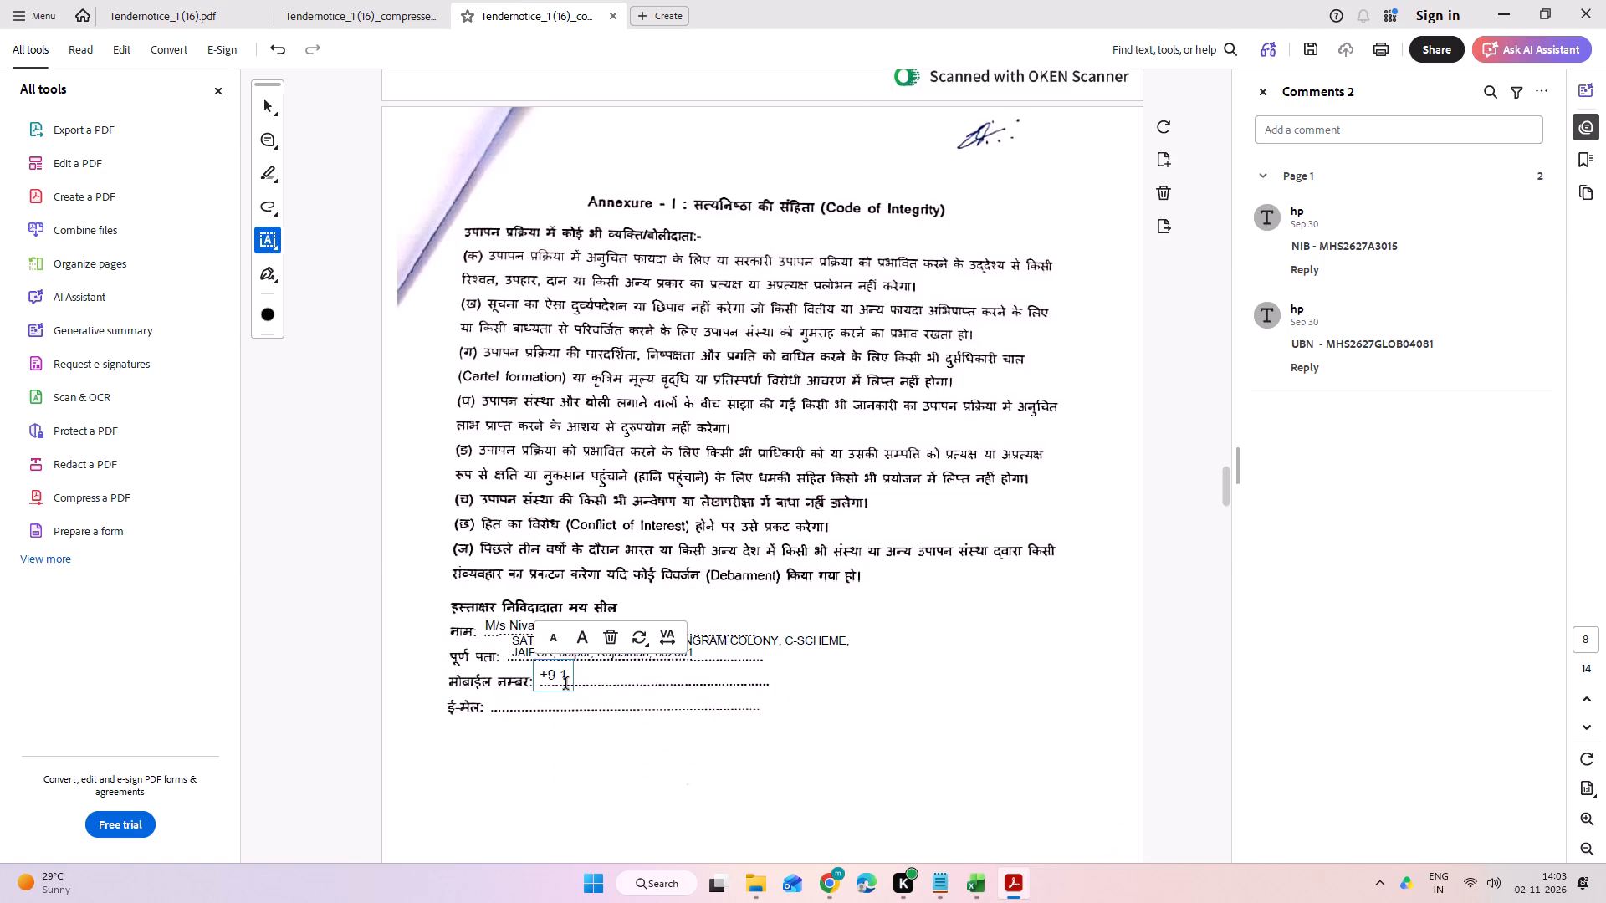
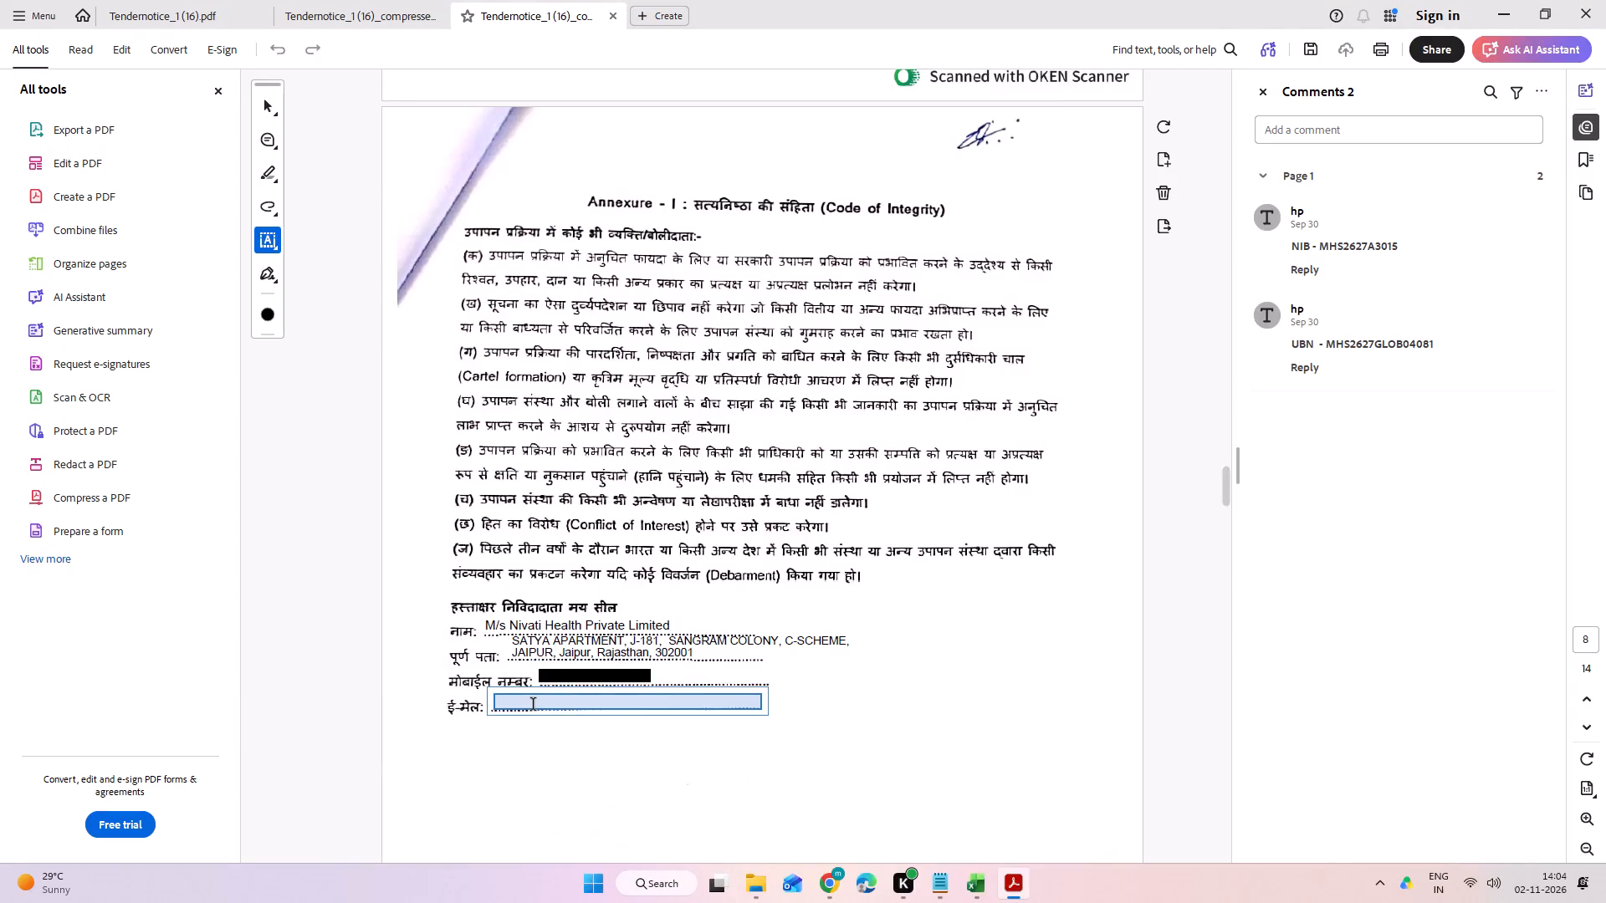
# Fill in the company's saved e-mail address on the e-mail line of Annexure-I, Code of Integrity.
pyautogui.write('NIVATI')
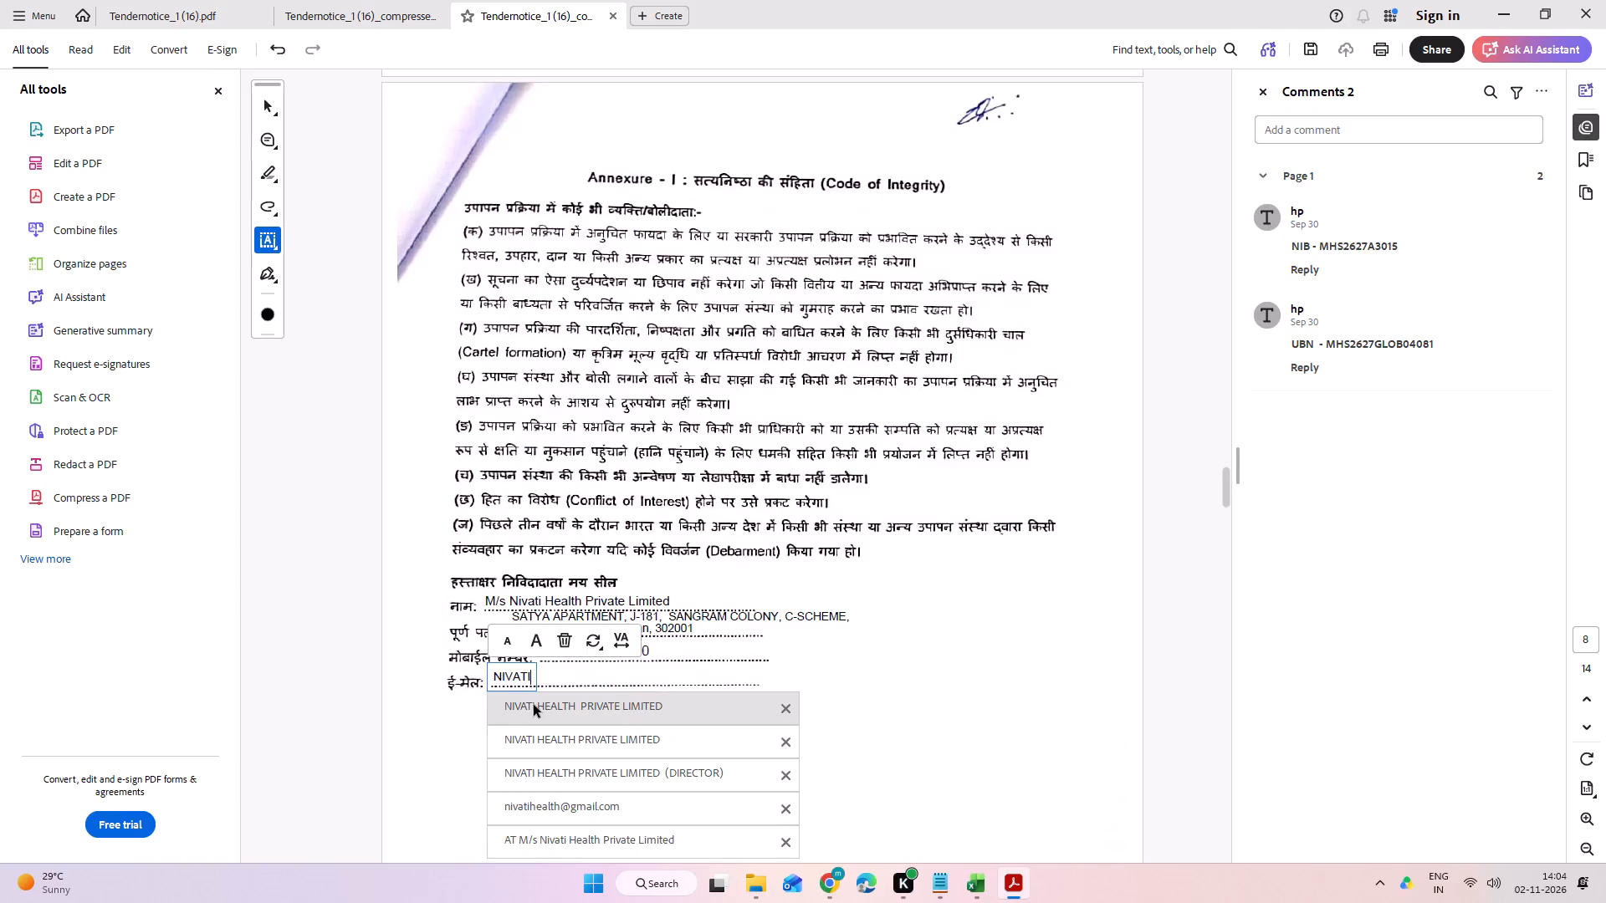
pyautogui.click(586, 814)
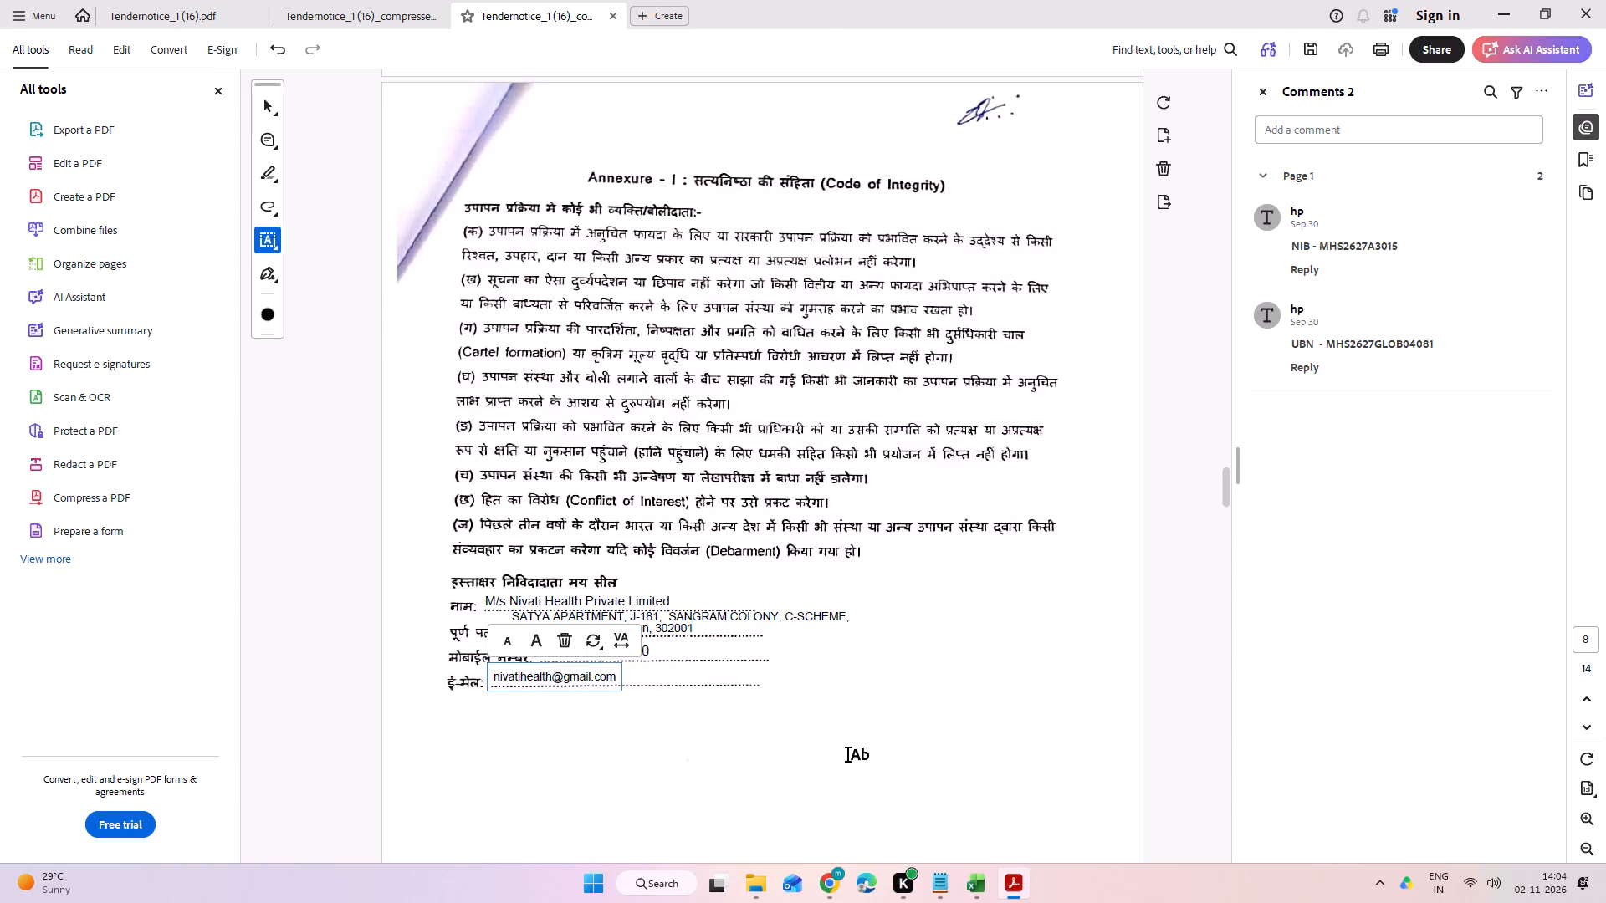
pyautogui.click(850, 753)
# Fill in the company's name, beginning with M/s N, on the name line of Annexure-II, Conflict of Interest, page 9.
pyautogui.scroll(-8, 850, 753)
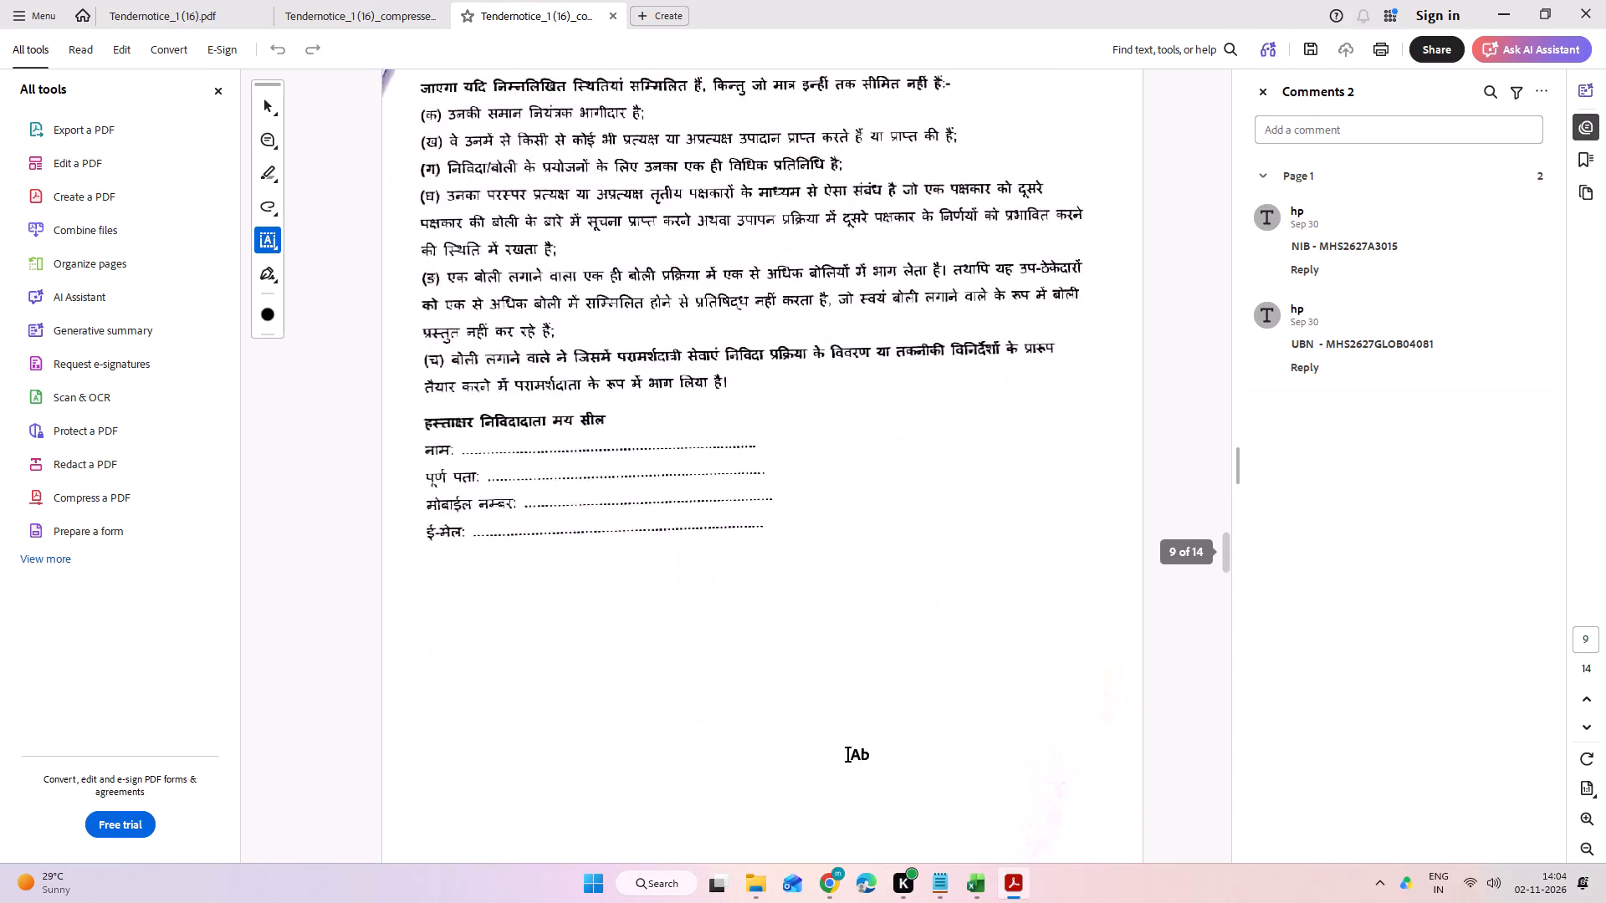
pyautogui.scroll(1, 850, 753)
pyautogui.click(496, 592)
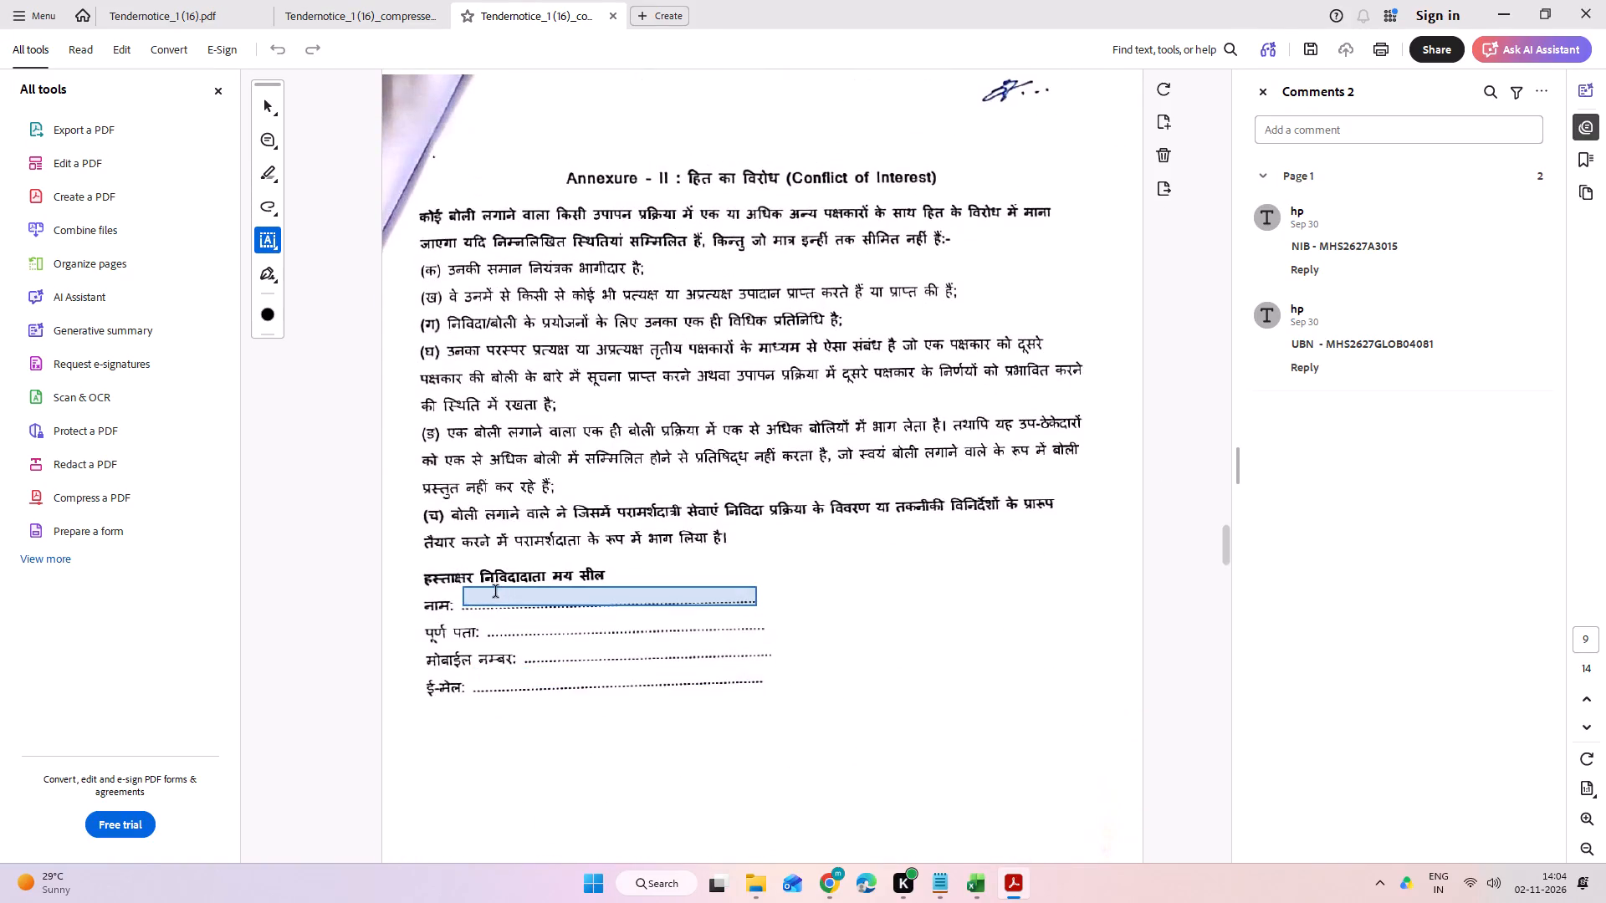
pyautogui.write('M/')
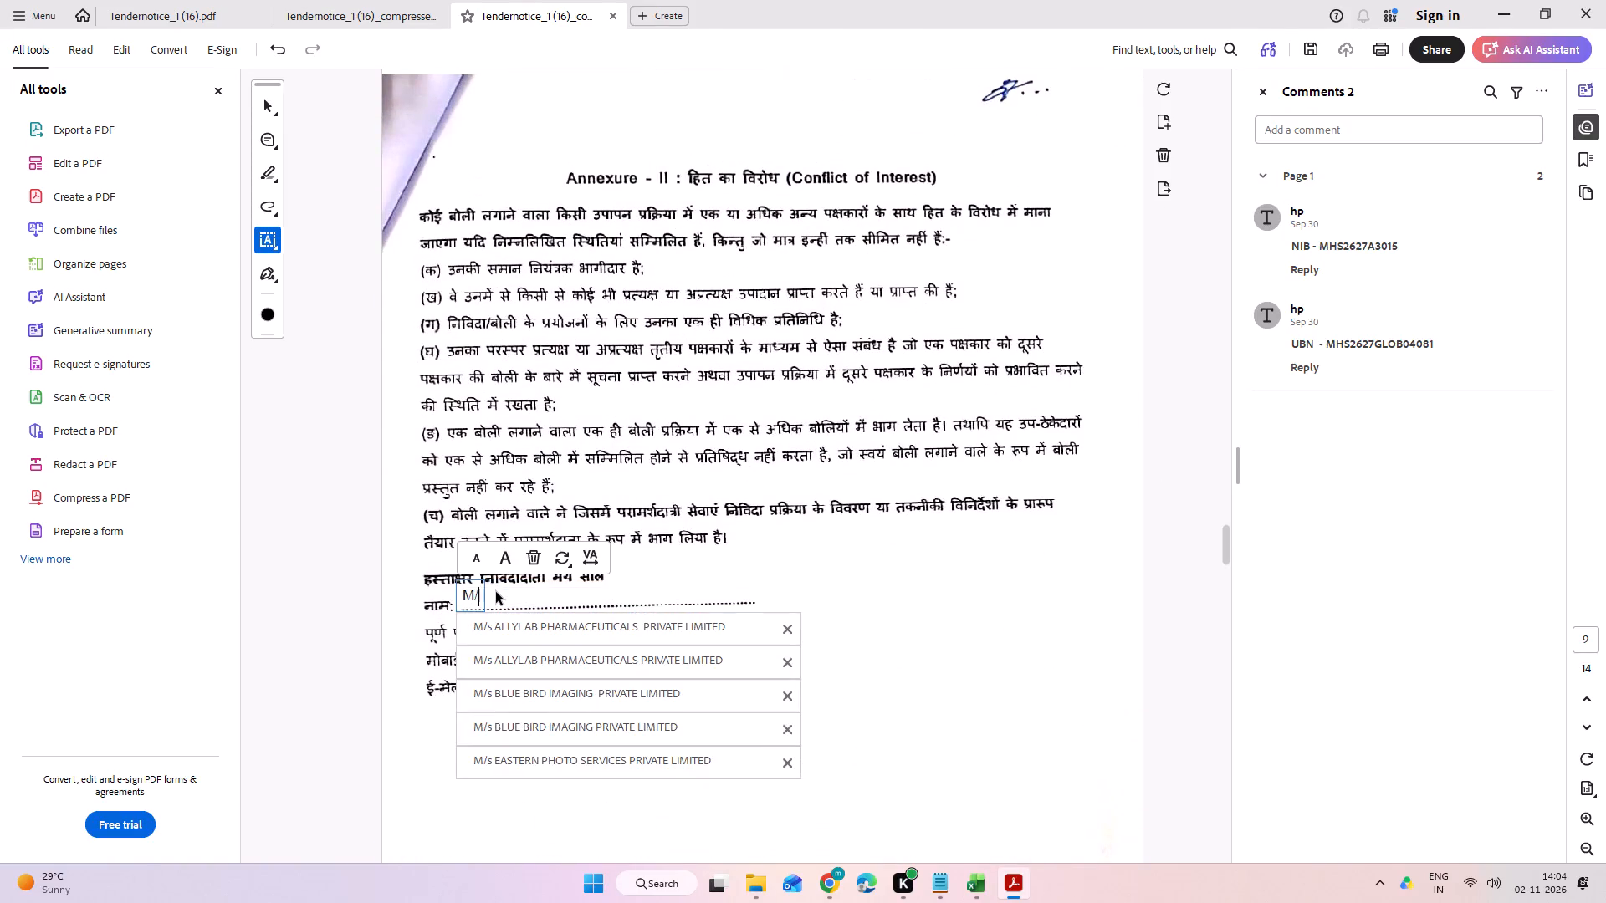
pyautogui.write('s N')
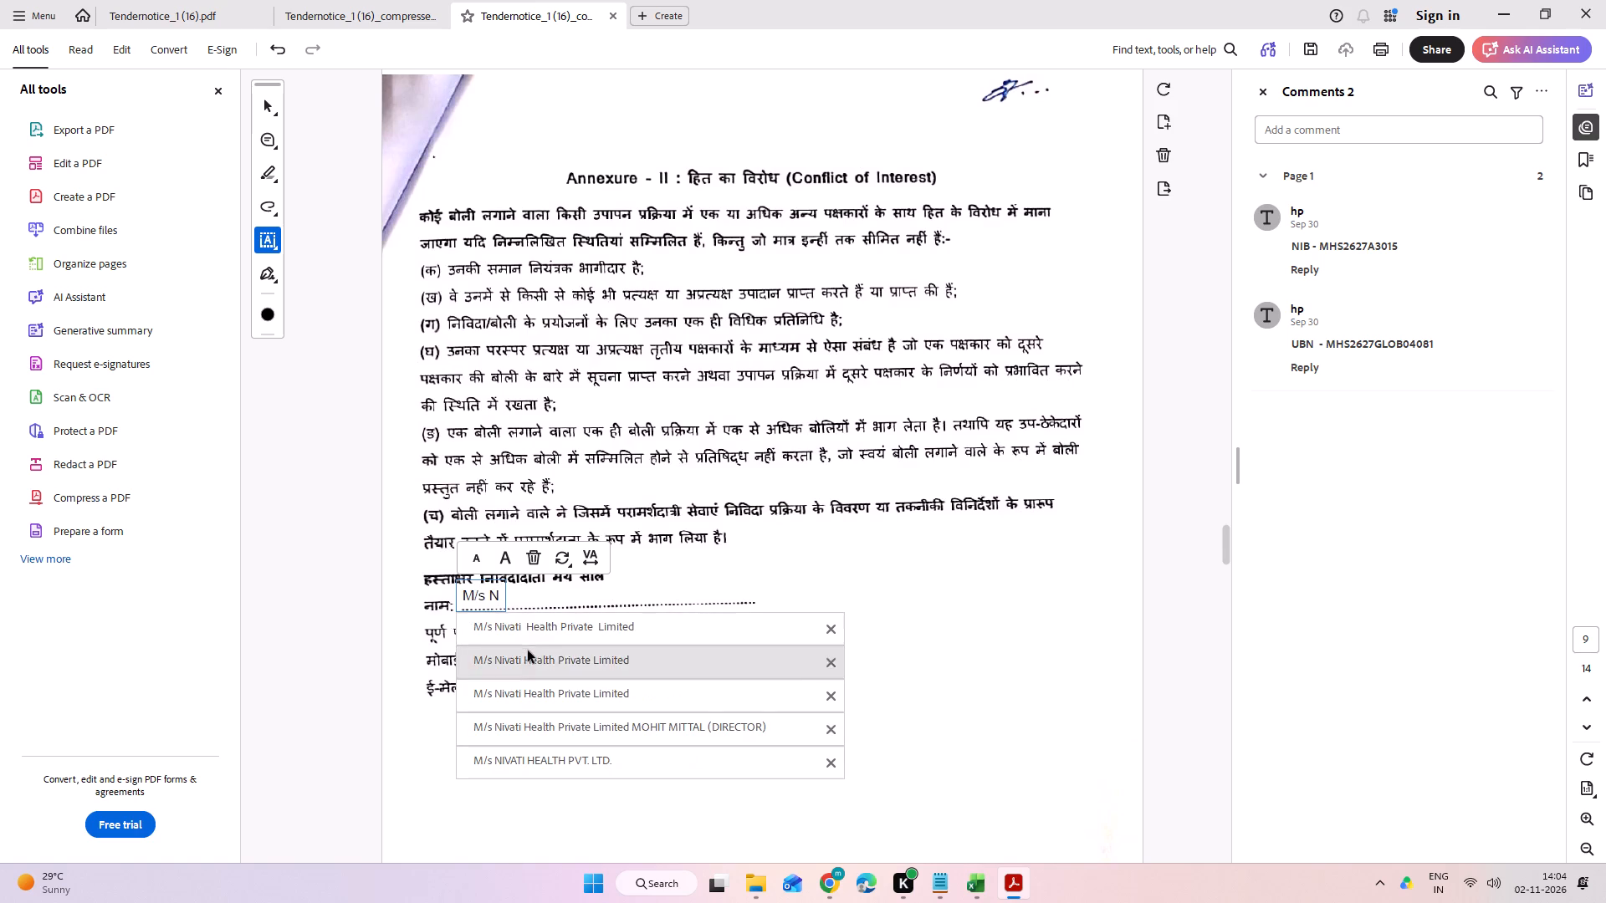
# Complete the name line of Annexure-II with the saved company name M/s Nivati Health Private Limited.
pyautogui.click(534, 654)
# Fill in the company's saved address on Annexure-II's full address line, shrink the text and move it up onto the line.
pyautogui.doubleClick(513, 628)
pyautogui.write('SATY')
pyautogui.click(644, 710)
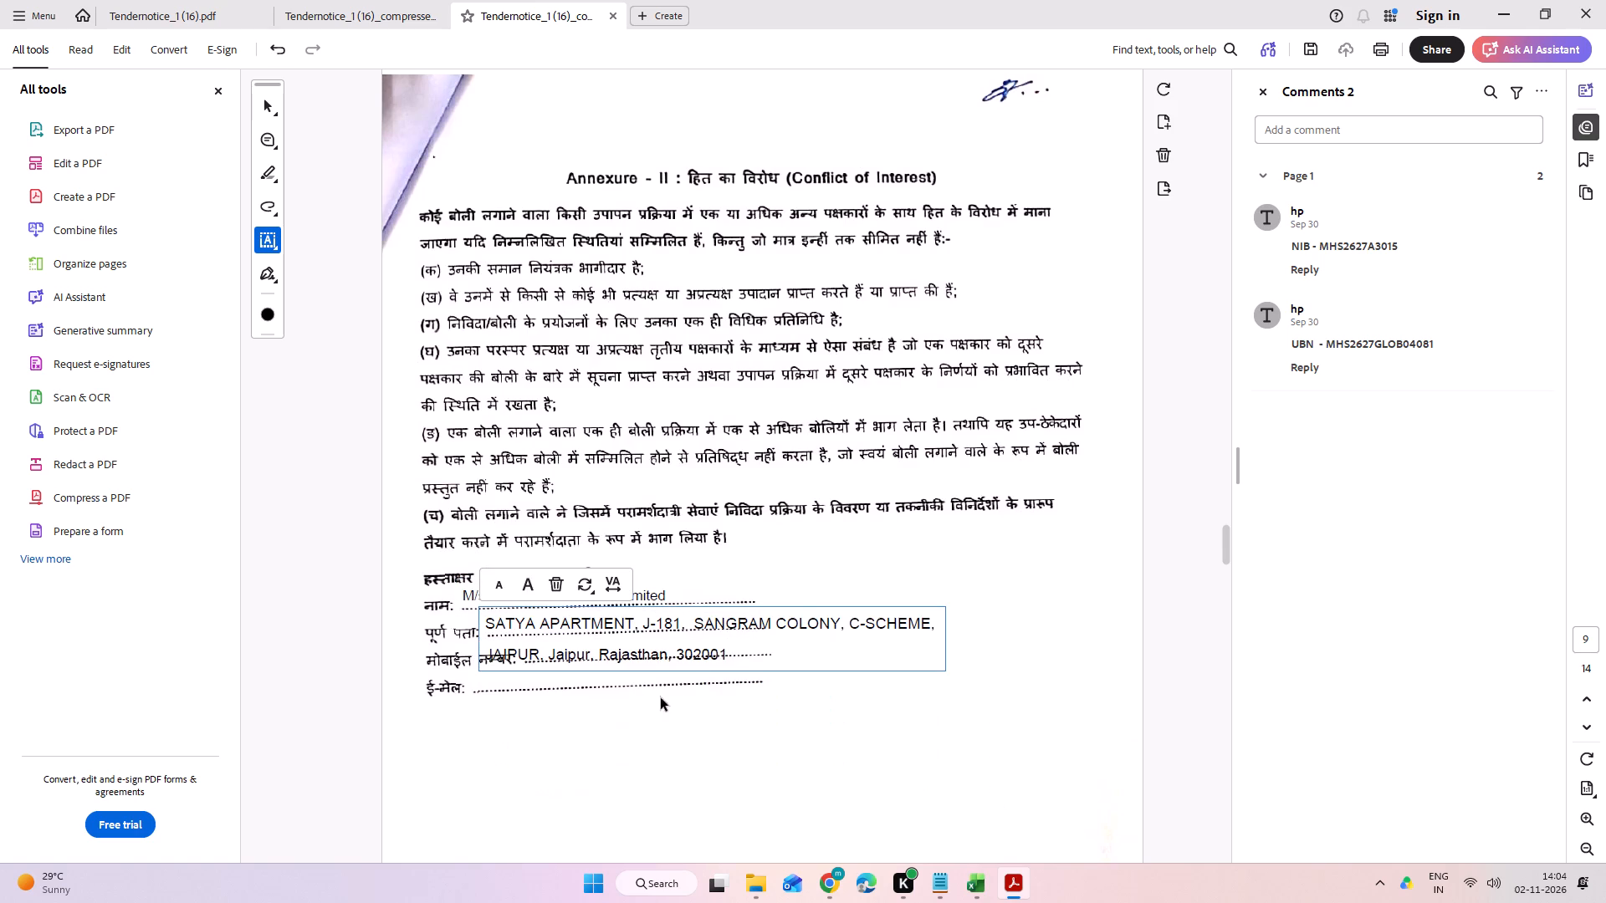
pyautogui.click(671, 637)
pyautogui.press('Delete')
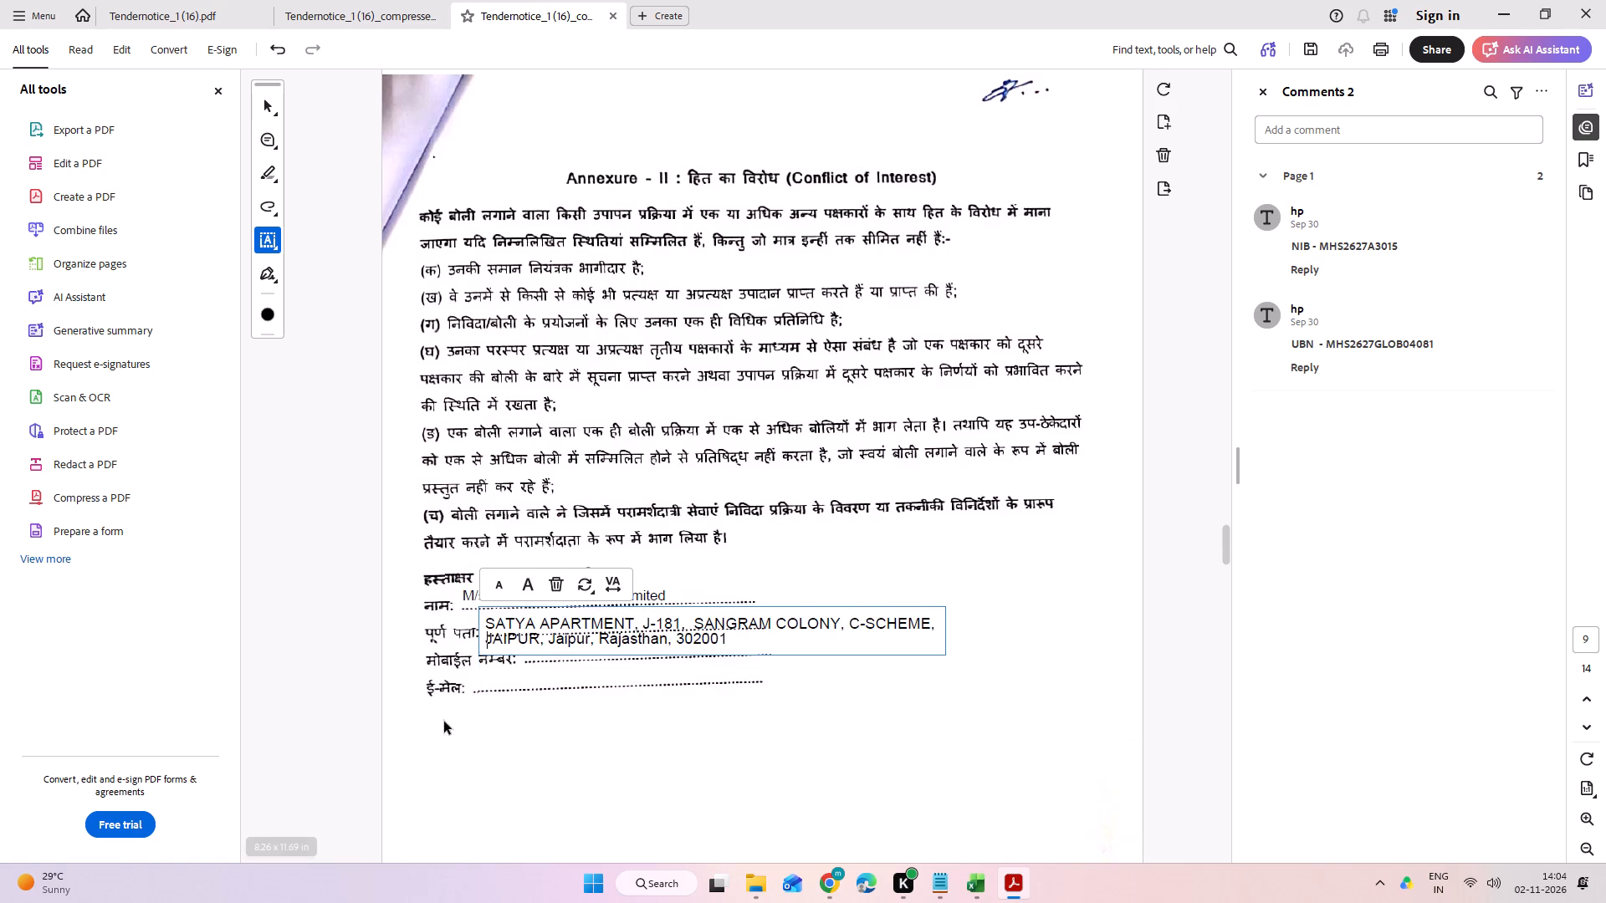
pyautogui.click(499, 584)
pyautogui.press('Up')
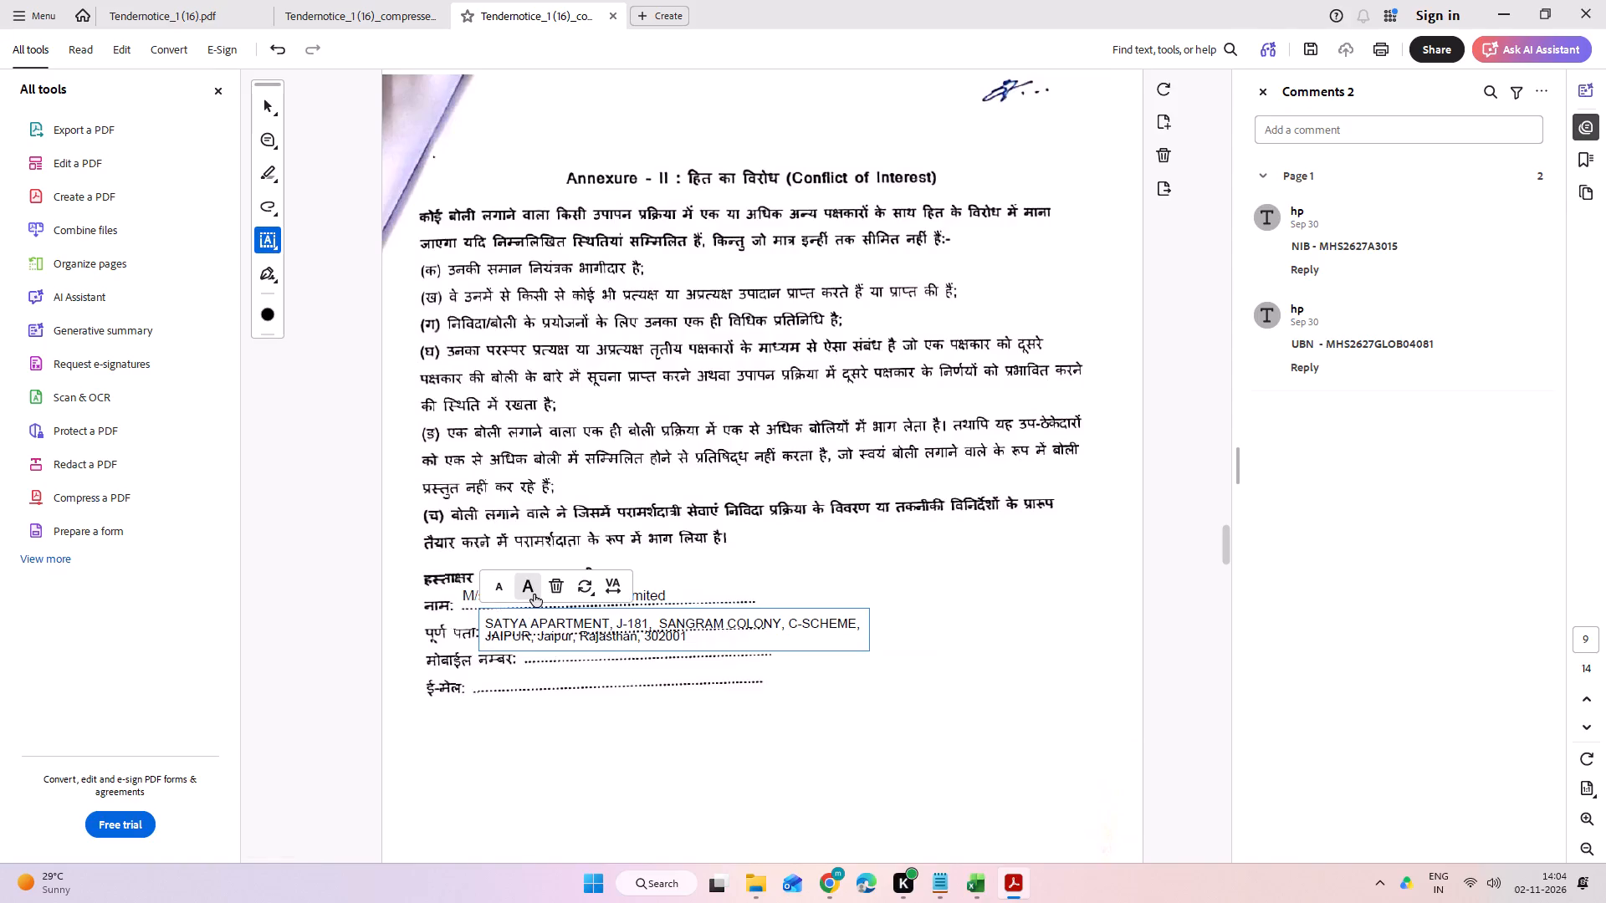
pyautogui.press('Up')
pyautogui.press('Up')
pyautogui.press('Up')
pyautogui.press('Up')
pyautogui.press('Up')
pyautogui.press('Up')
pyautogui.click(774, 720)
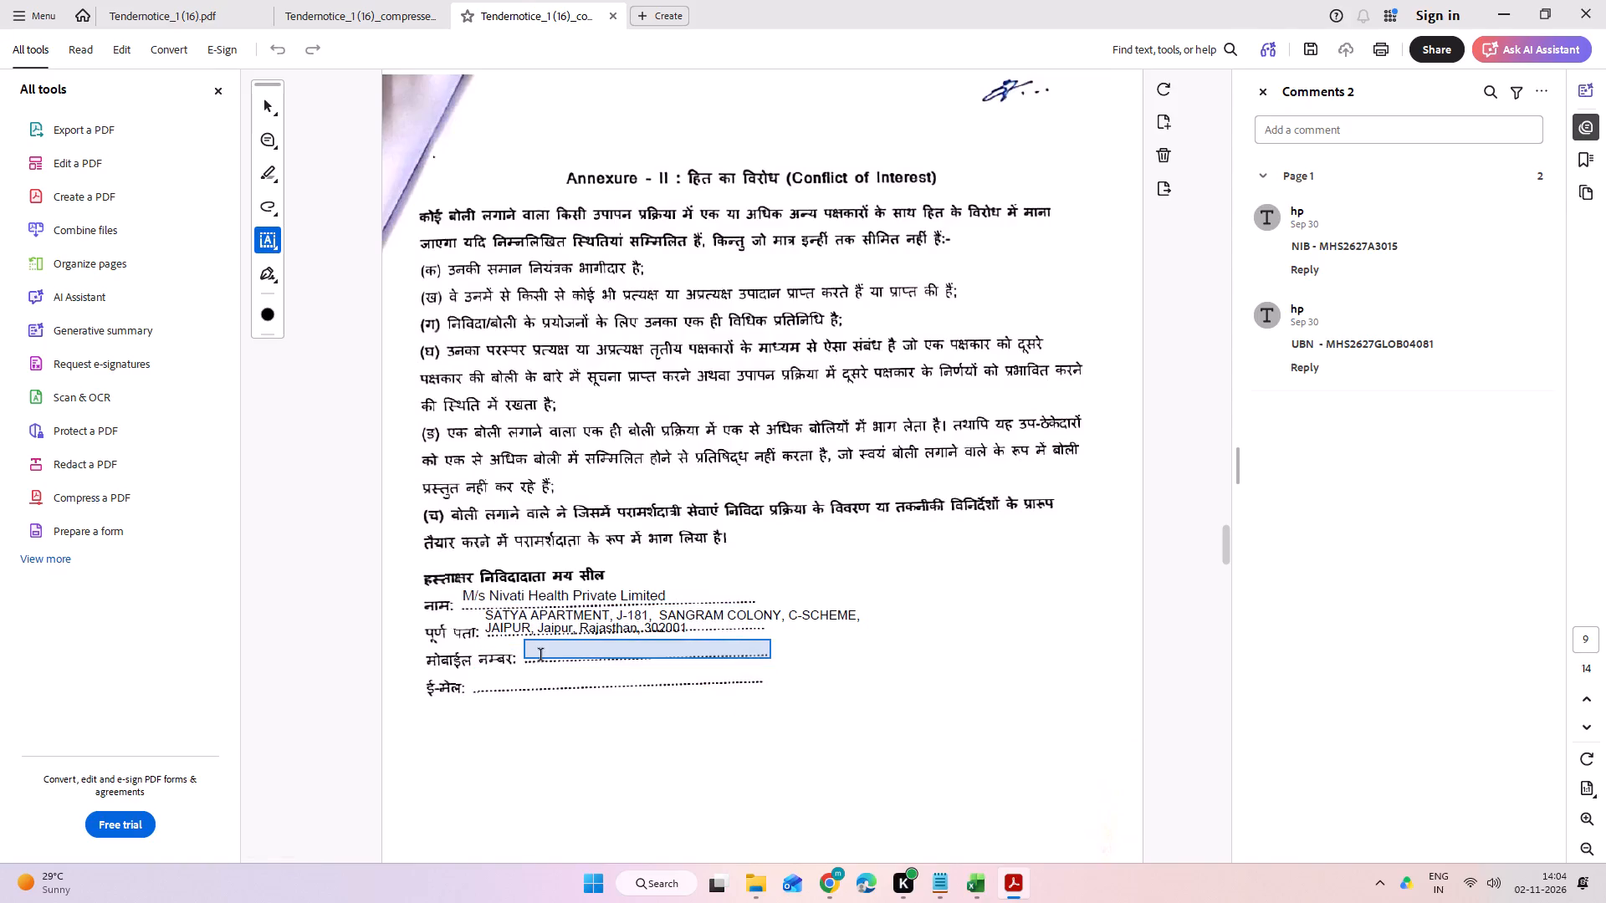
# Fill in the company's saved mobile number on the mobile number line of Annexure-II.
pyautogui.click(541, 656)
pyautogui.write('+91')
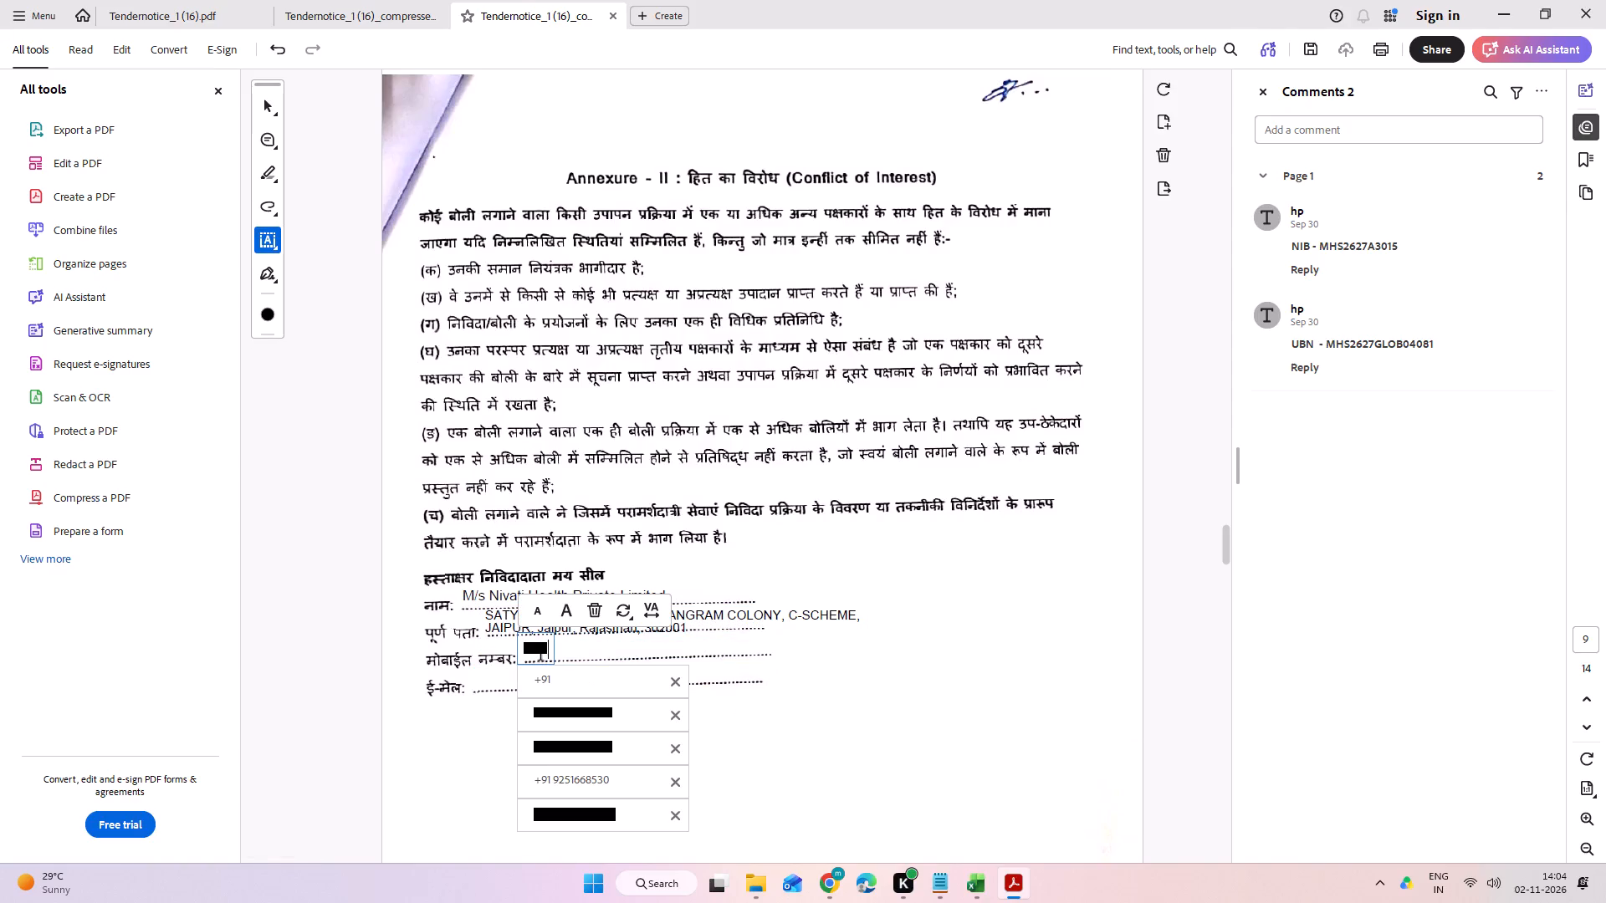
pyautogui.click(613, 809)
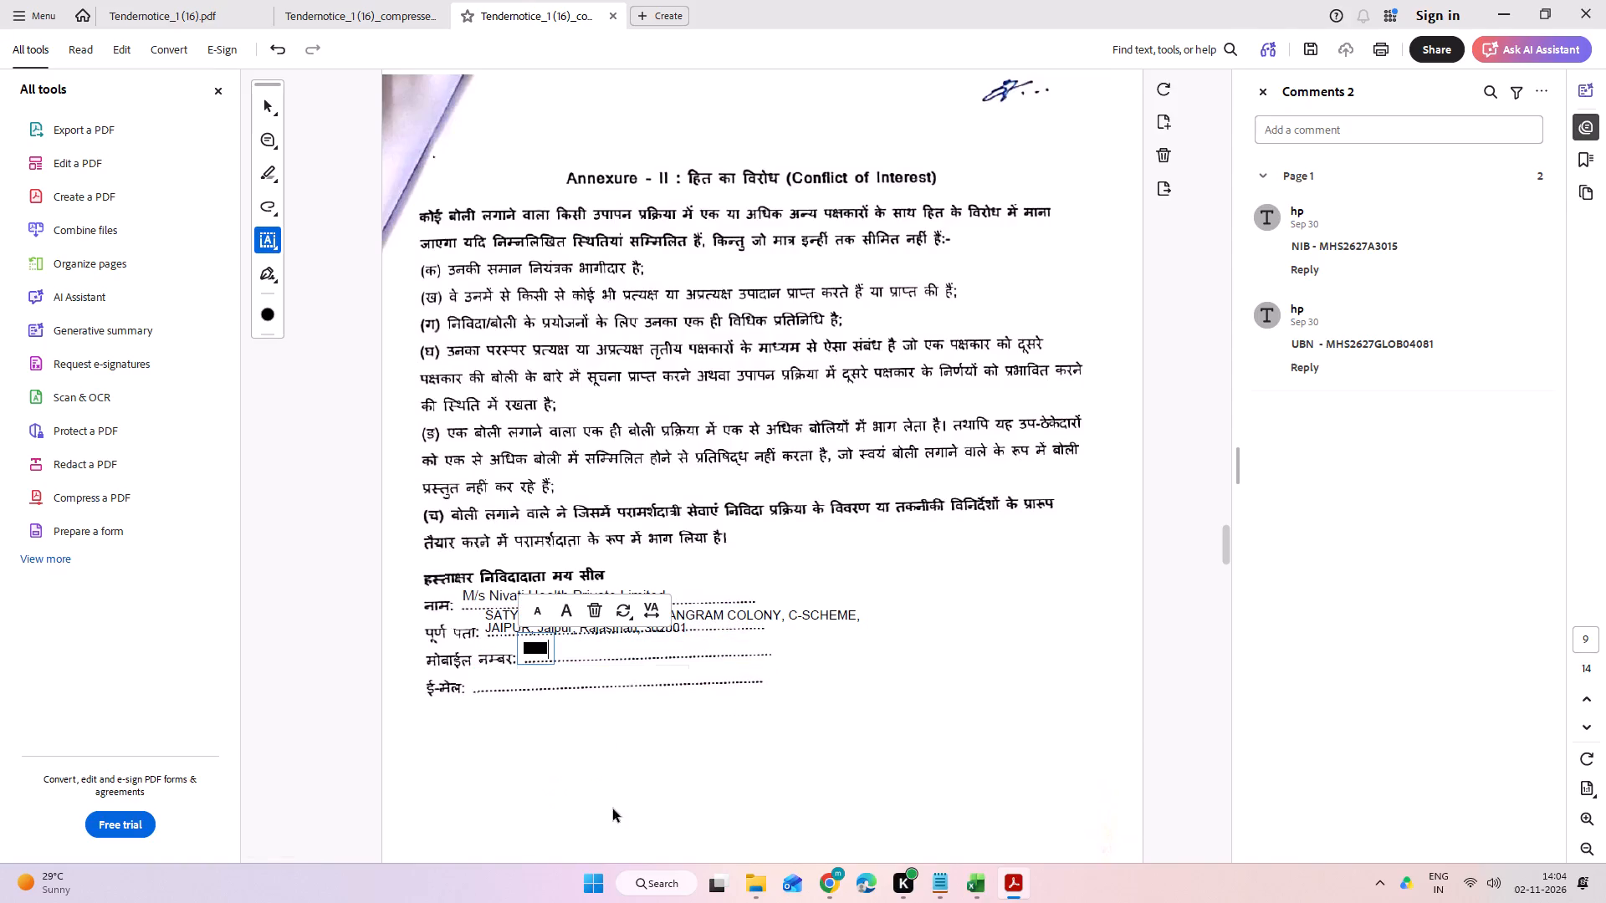
pyautogui.click(600, 794)
# Fill in the company's saved e-mail address on the e-mail line of Annexure-II, Conflict of Interest.
pyautogui.click(530, 678)
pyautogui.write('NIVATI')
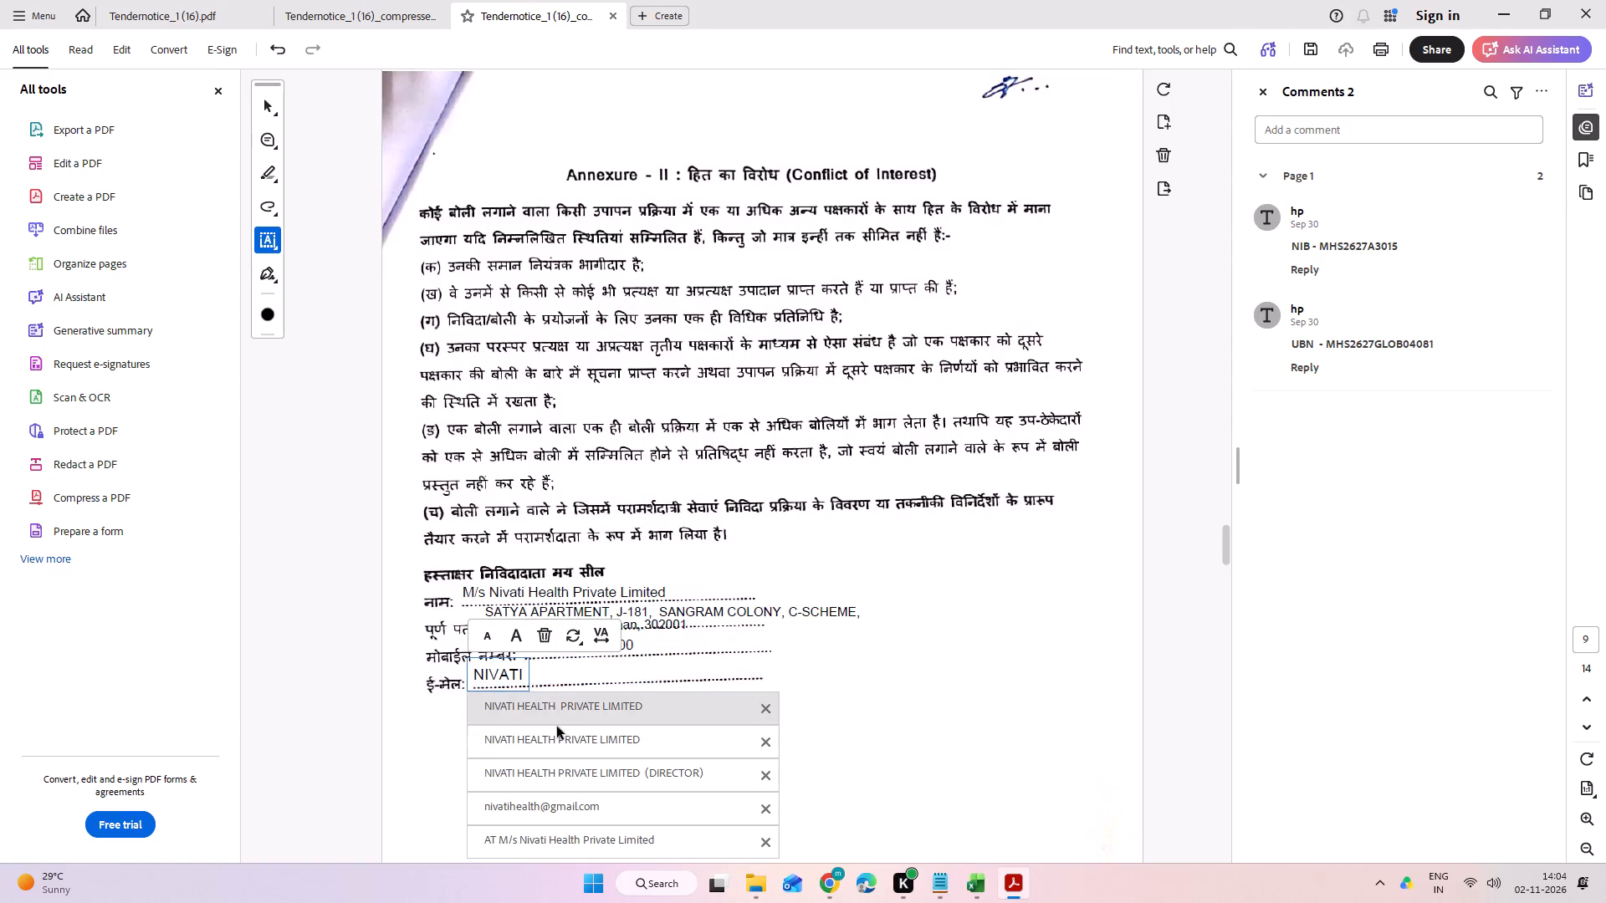
pyautogui.click(574, 805)
pyautogui.click(802, 743)
# Enter 02.10.2026 on the date line of the Financial Undertaking, page 10.
pyautogui.scroll(-5, 903, 635)
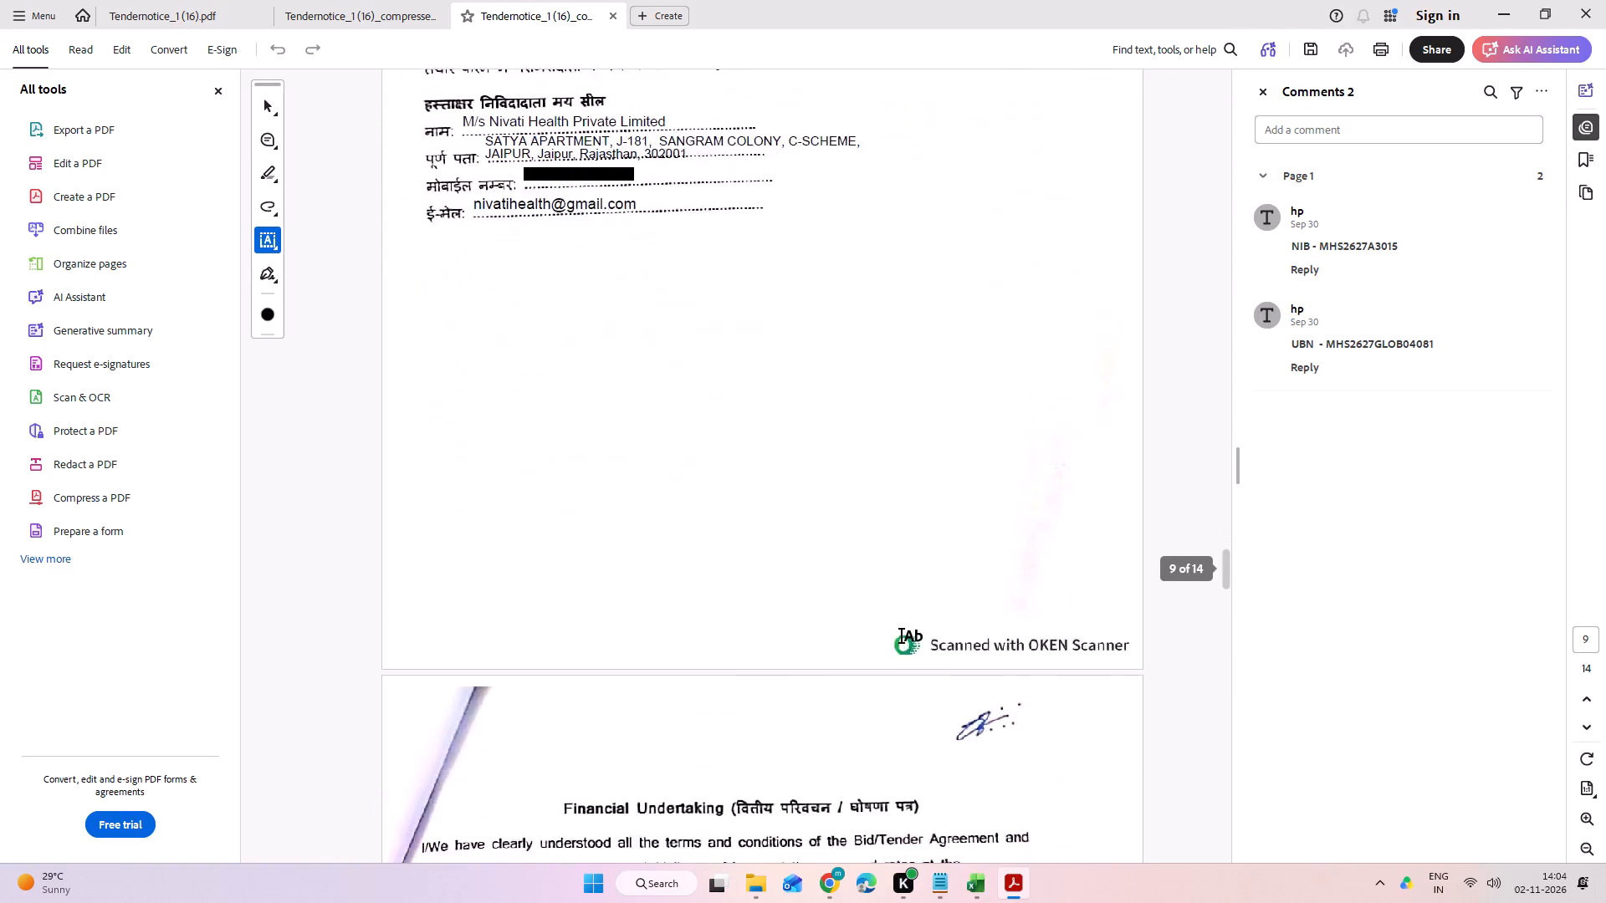
pyautogui.scroll(-4, 903, 635)
pyautogui.scroll(1, 903, 635)
pyautogui.click(492, 417)
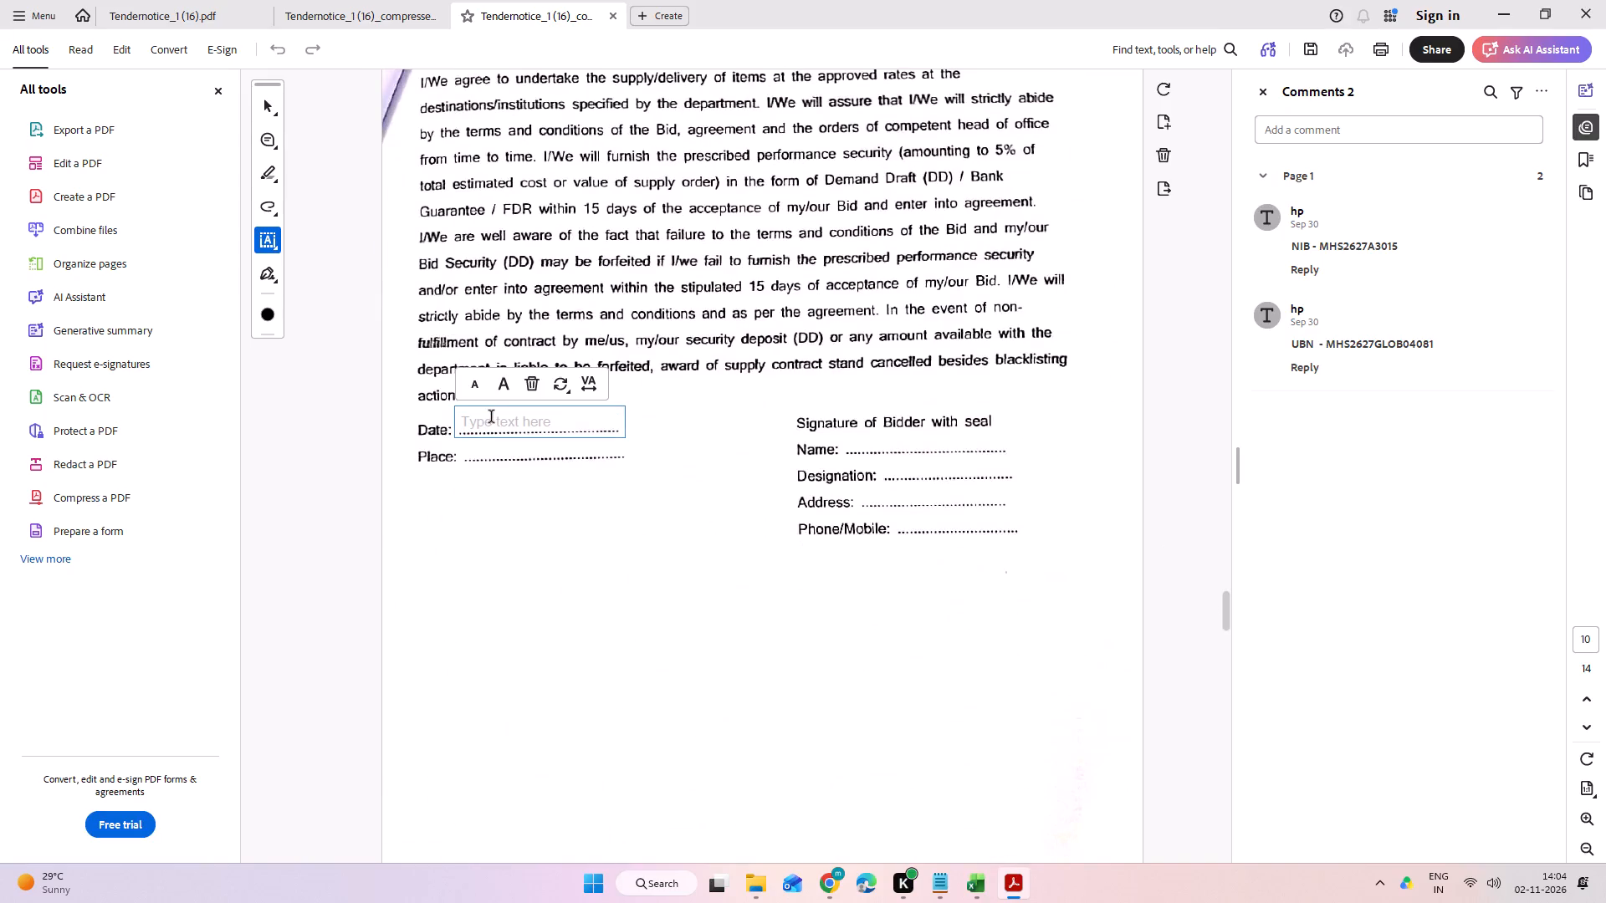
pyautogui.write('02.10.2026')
pyautogui.click(509, 504)
# Fill in JAIPUR on the place line of the Financial Undertaking.
pyautogui.click(479, 448)
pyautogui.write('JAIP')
pyautogui.click(511, 544)
pyautogui.click(611, 554)
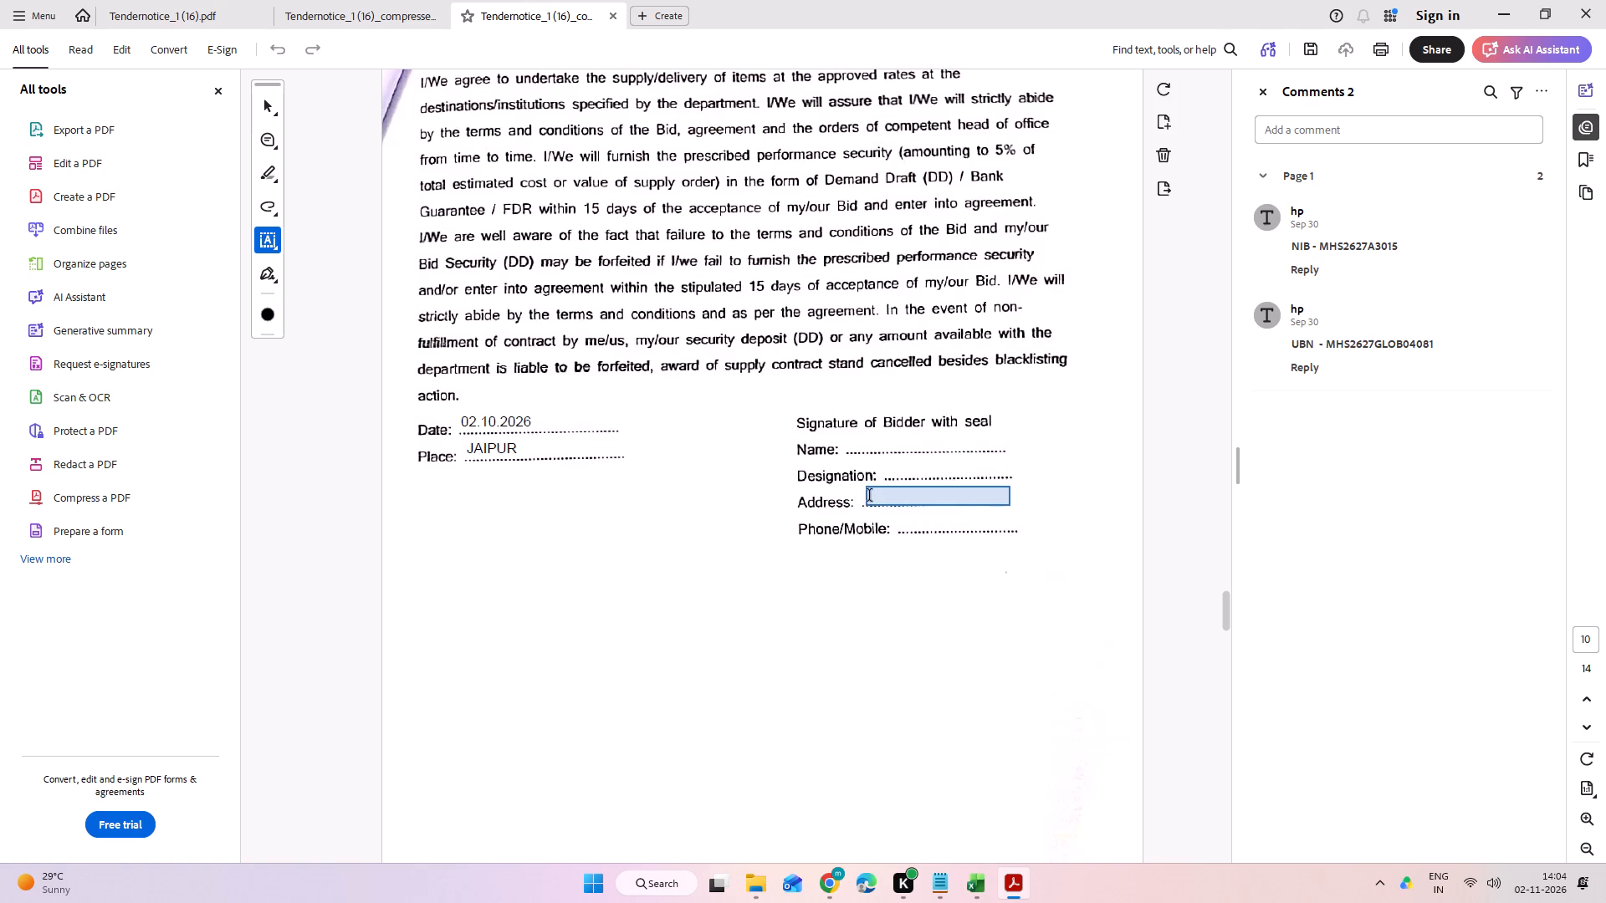
# Fill in the director's name and the designation DIRECTOR in the Financial Undertaking's bidder signature block, page 10.
pyautogui.click(868, 448)
pyautogui.write('MO')
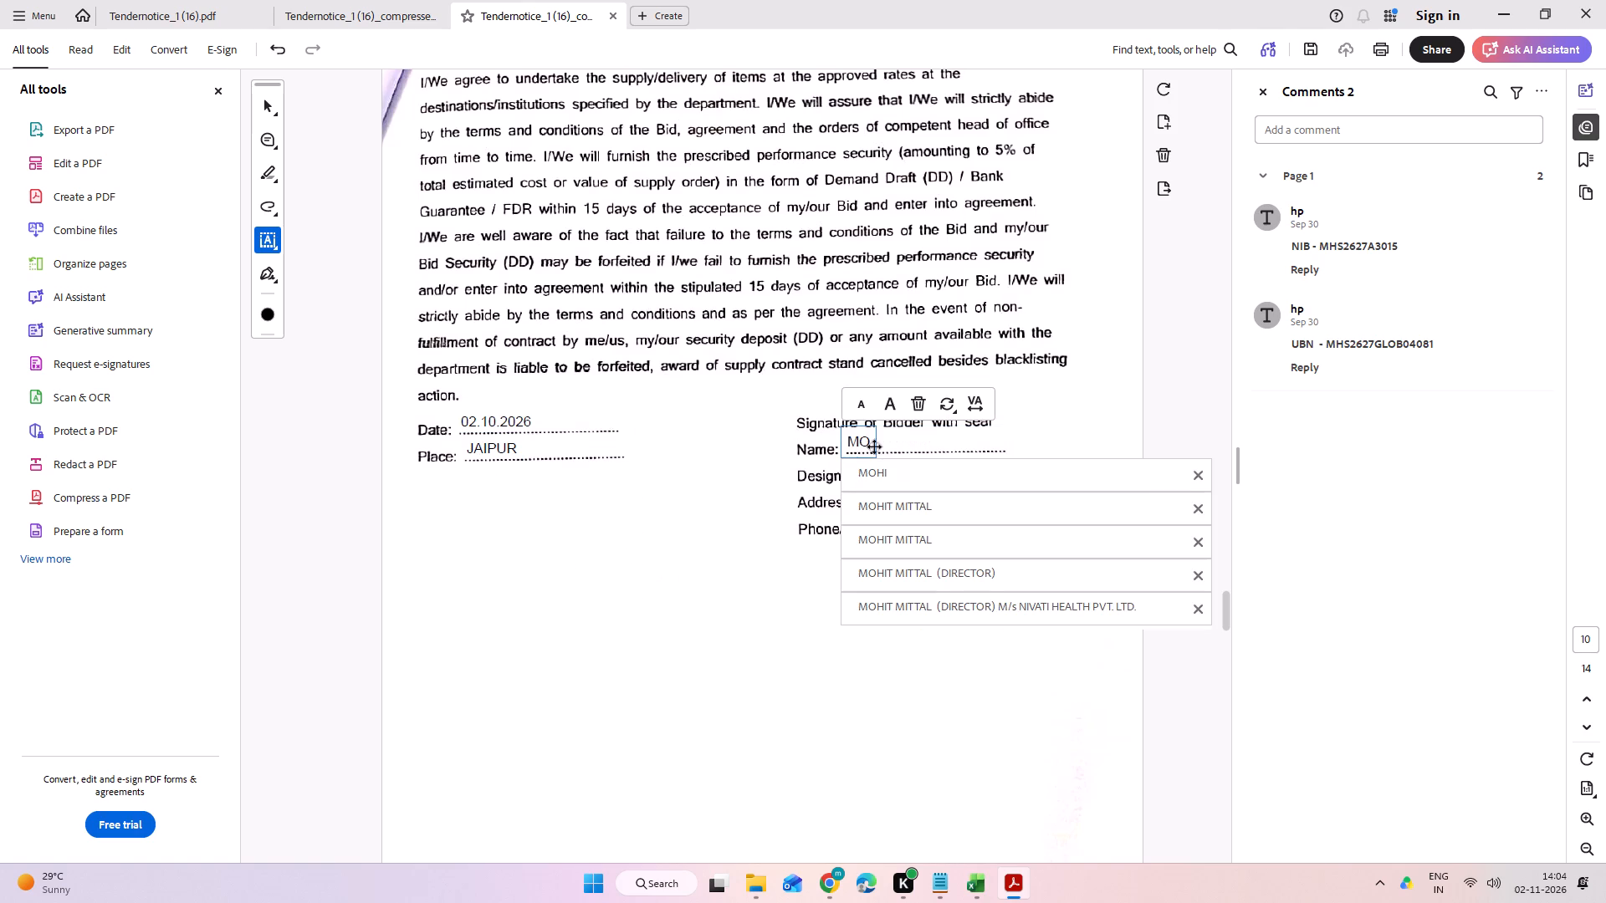
pyautogui.click(910, 530)
pyautogui.click(920, 473)
pyautogui.click(915, 471)
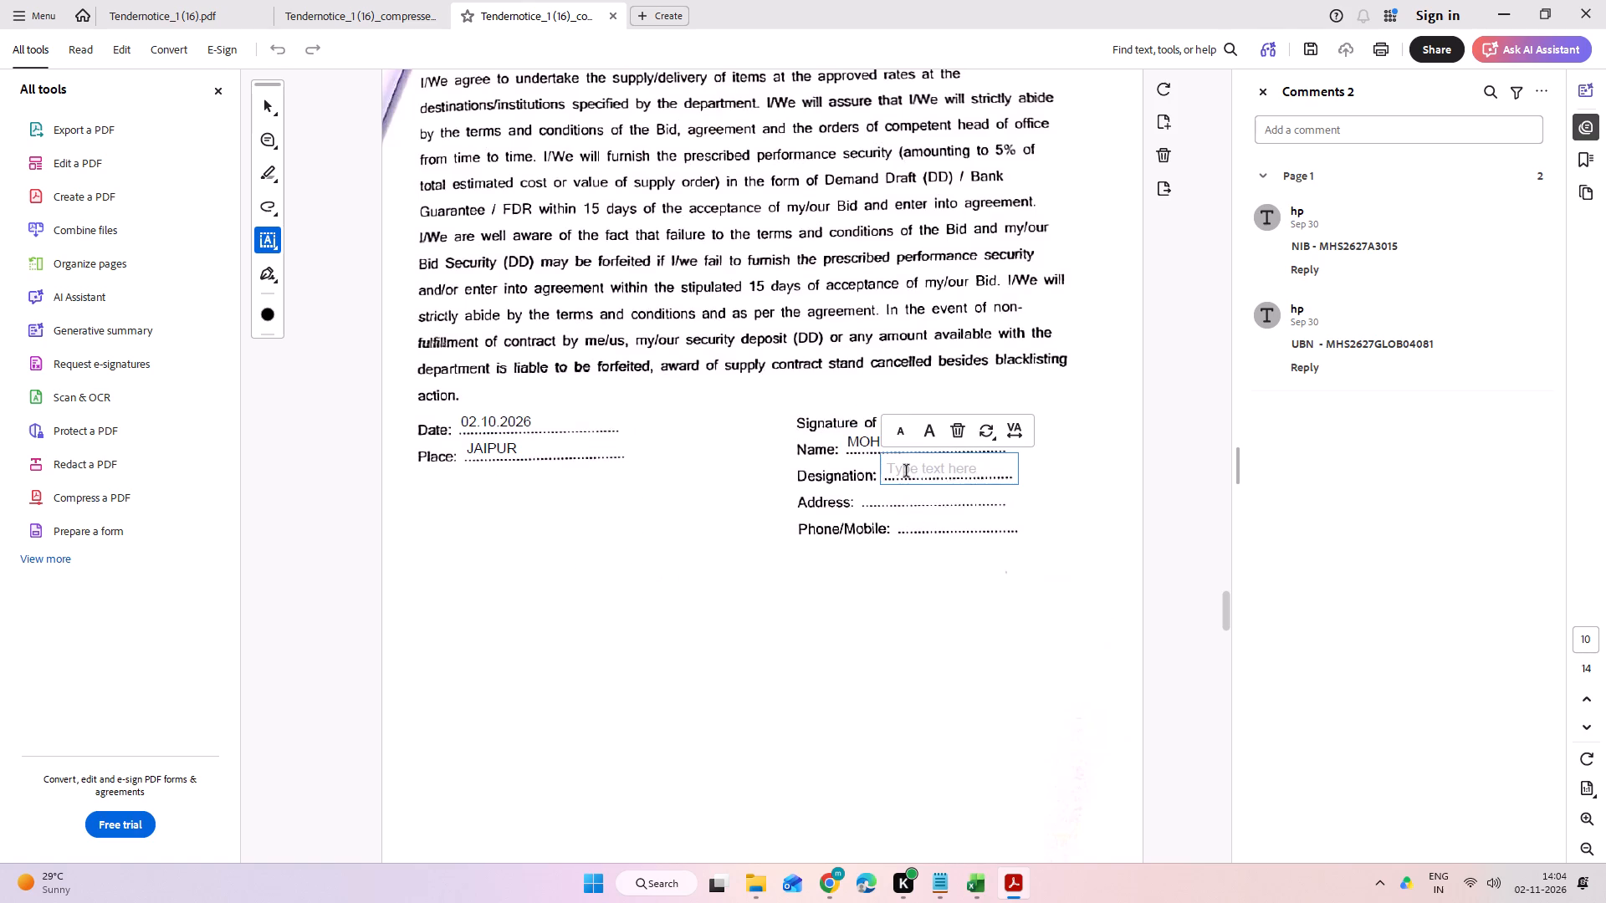
pyautogui.write('DIRE')
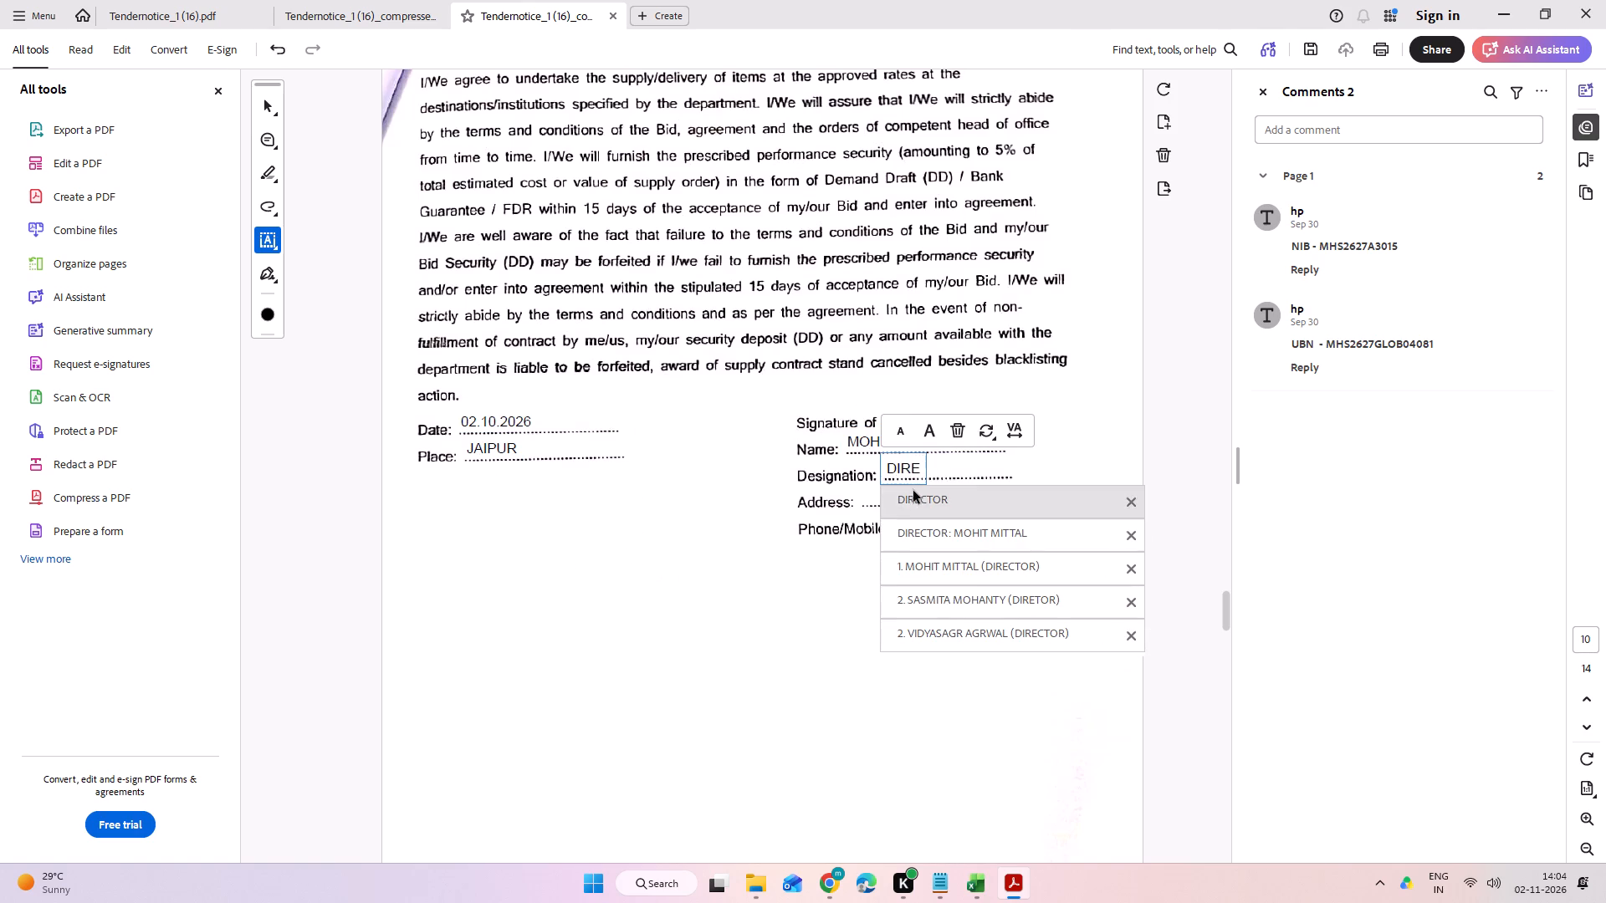
pyautogui.click(913, 491)
pyautogui.click(893, 504)
# Fill in the company's saved address on the Financial Undertaking's address line and shrink its text.
pyautogui.click(882, 497)
pyautogui.write('SATY')
pyautogui.click(955, 552)
pyautogui.doubleClick(885, 460)
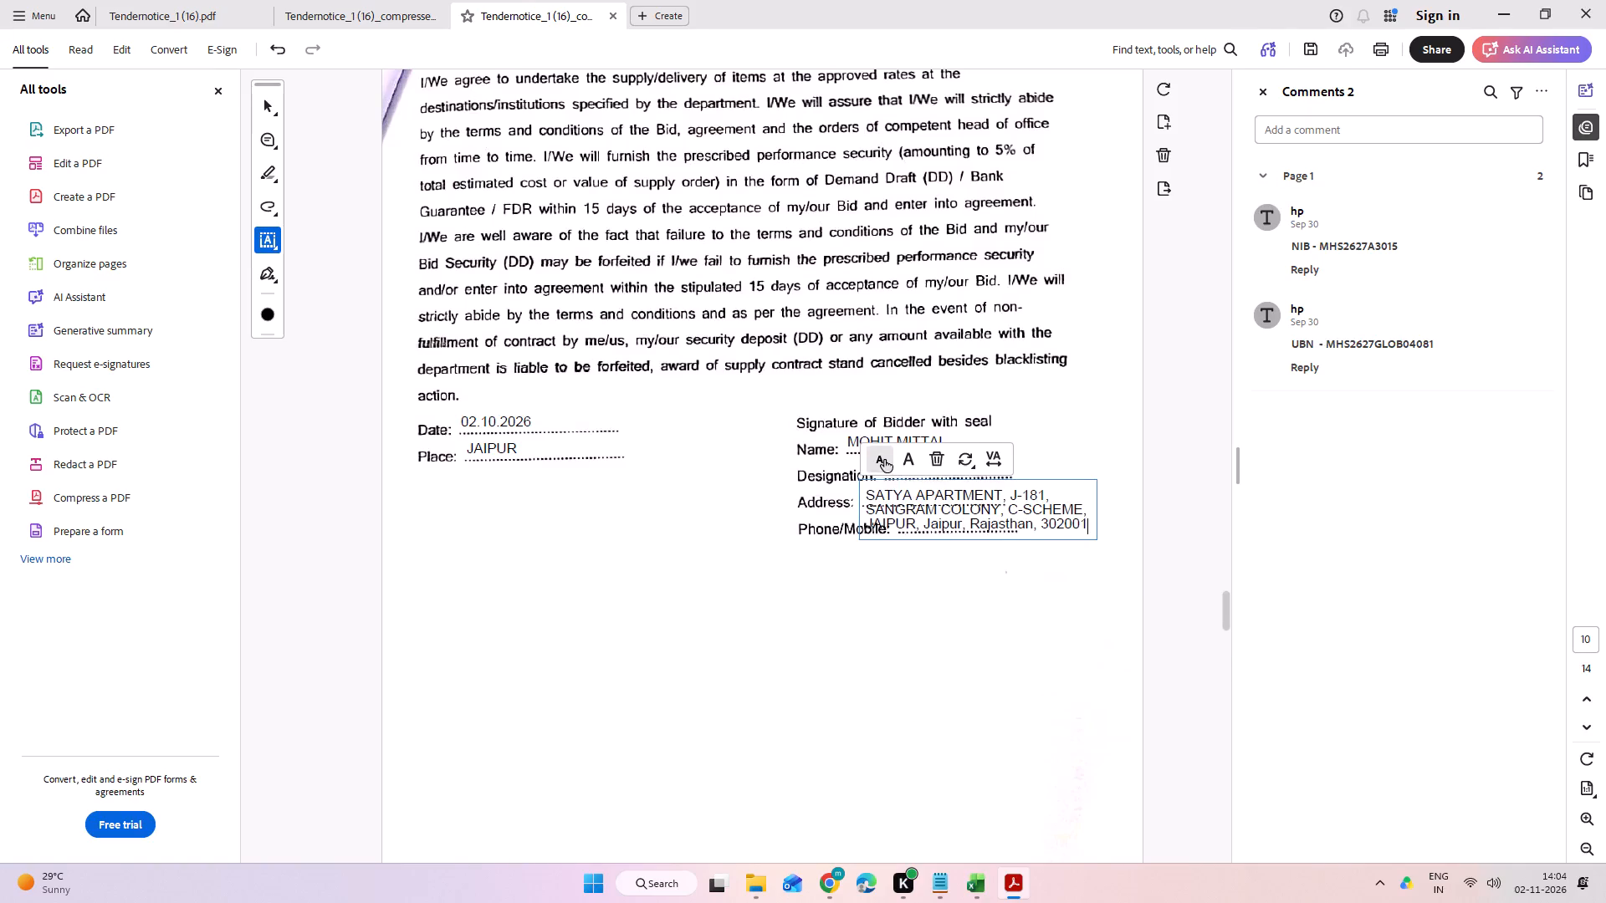
pyautogui.click(932, 595)
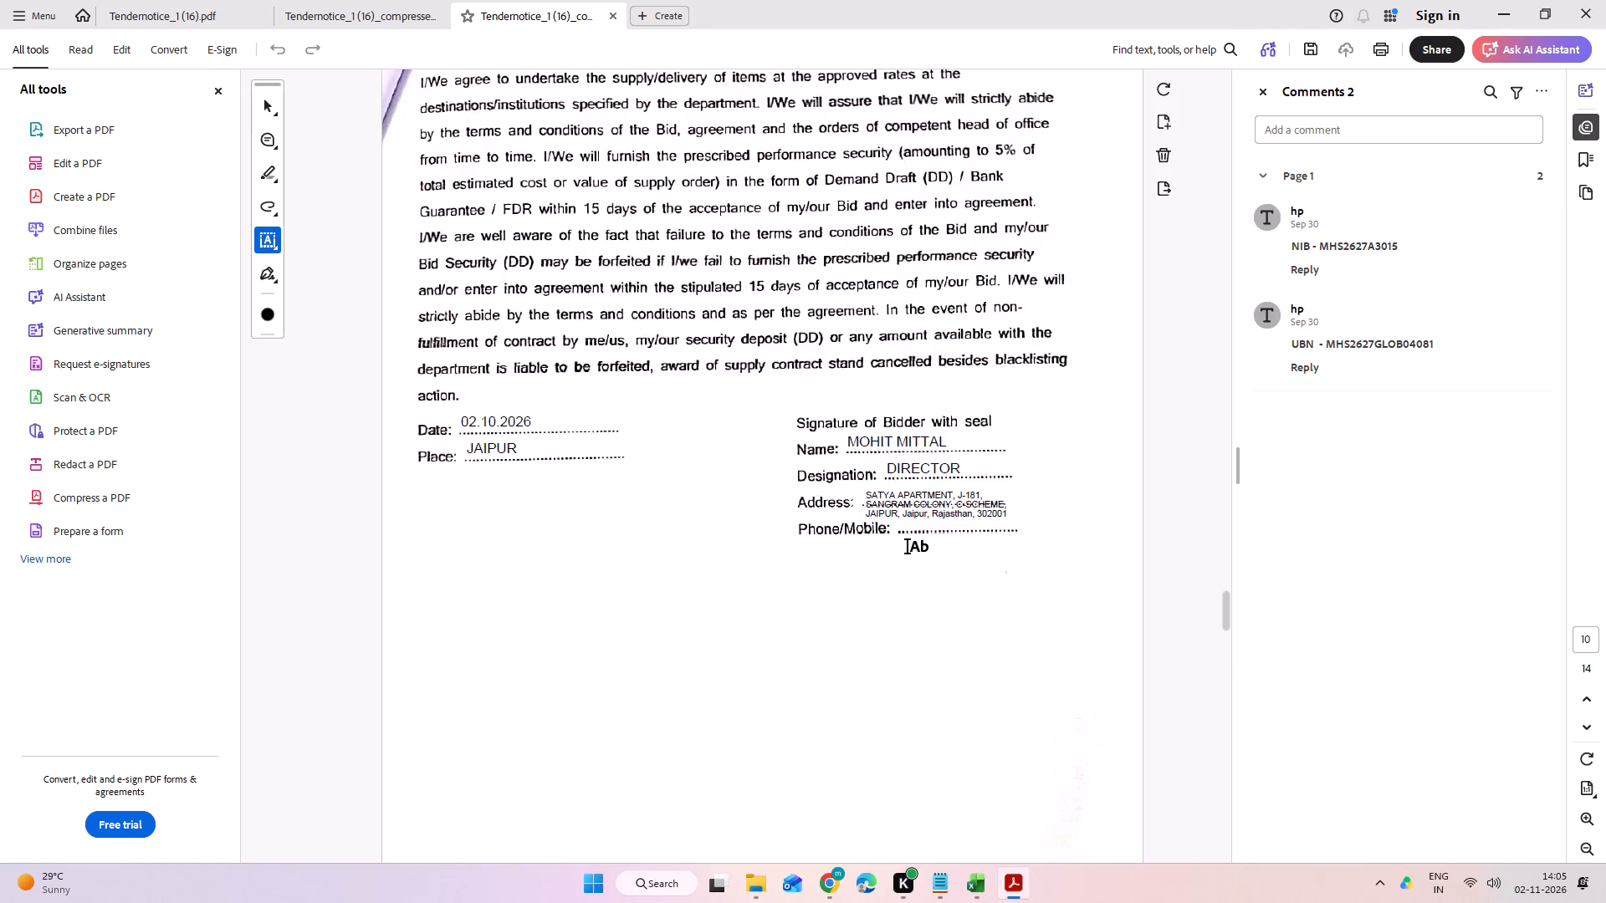
# Fill in the company's mobile number on the Financial Undertaking's Phone/Mobile line and enlarge its text.
pyautogui.click(908, 533)
pyautogui.write('+91')
pyautogui.press('space')
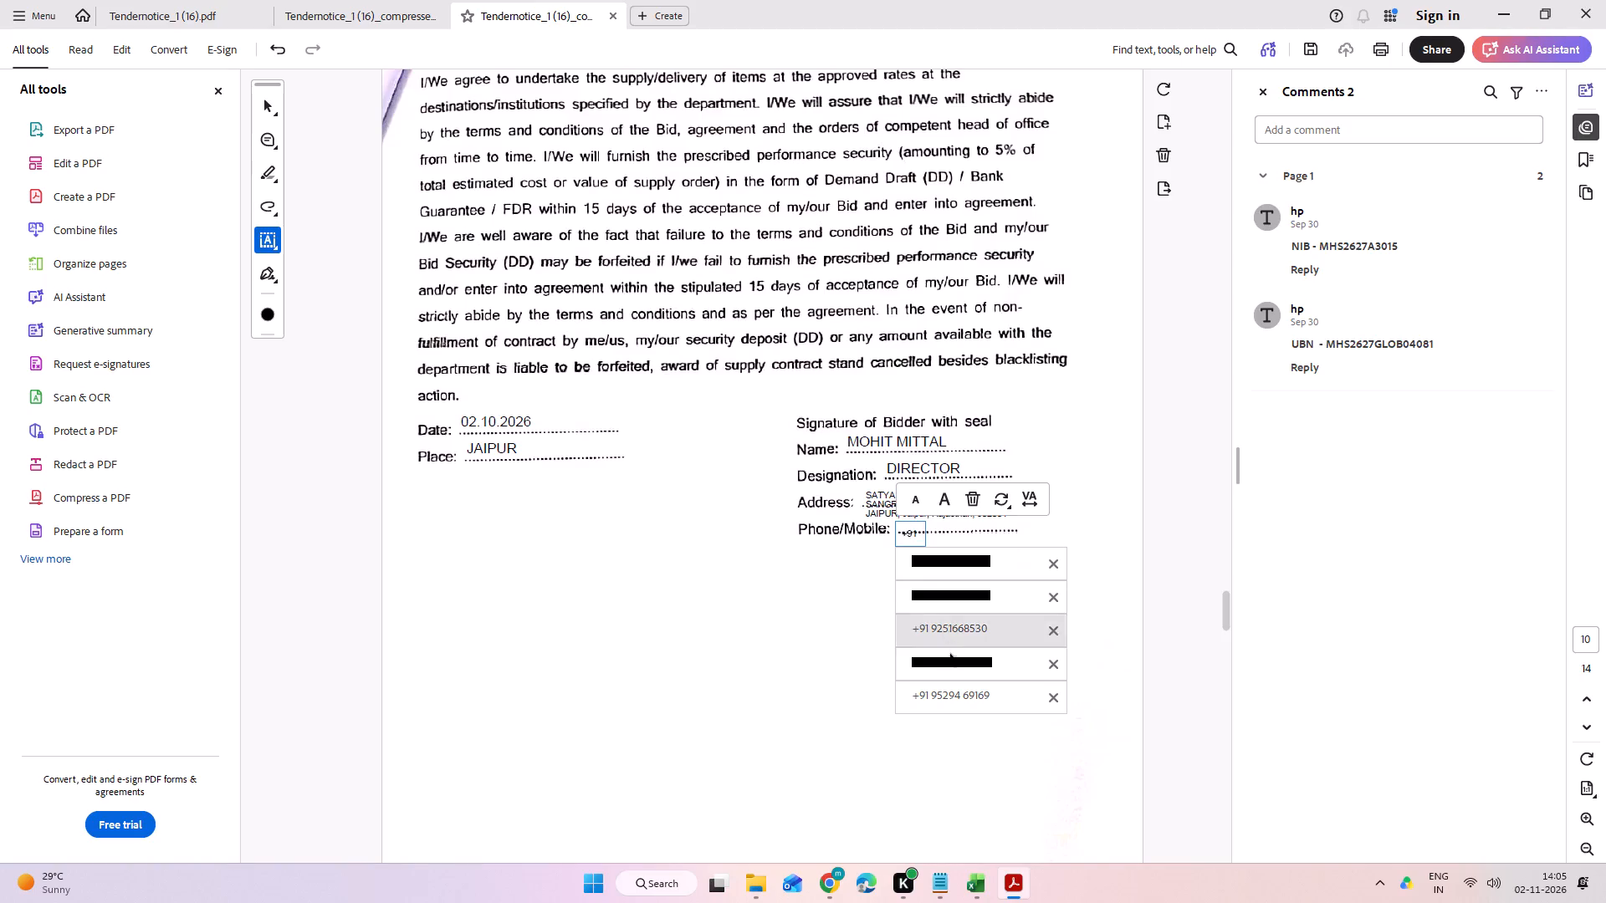
pyautogui.click(951, 662)
pyautogui.click(731, 625)
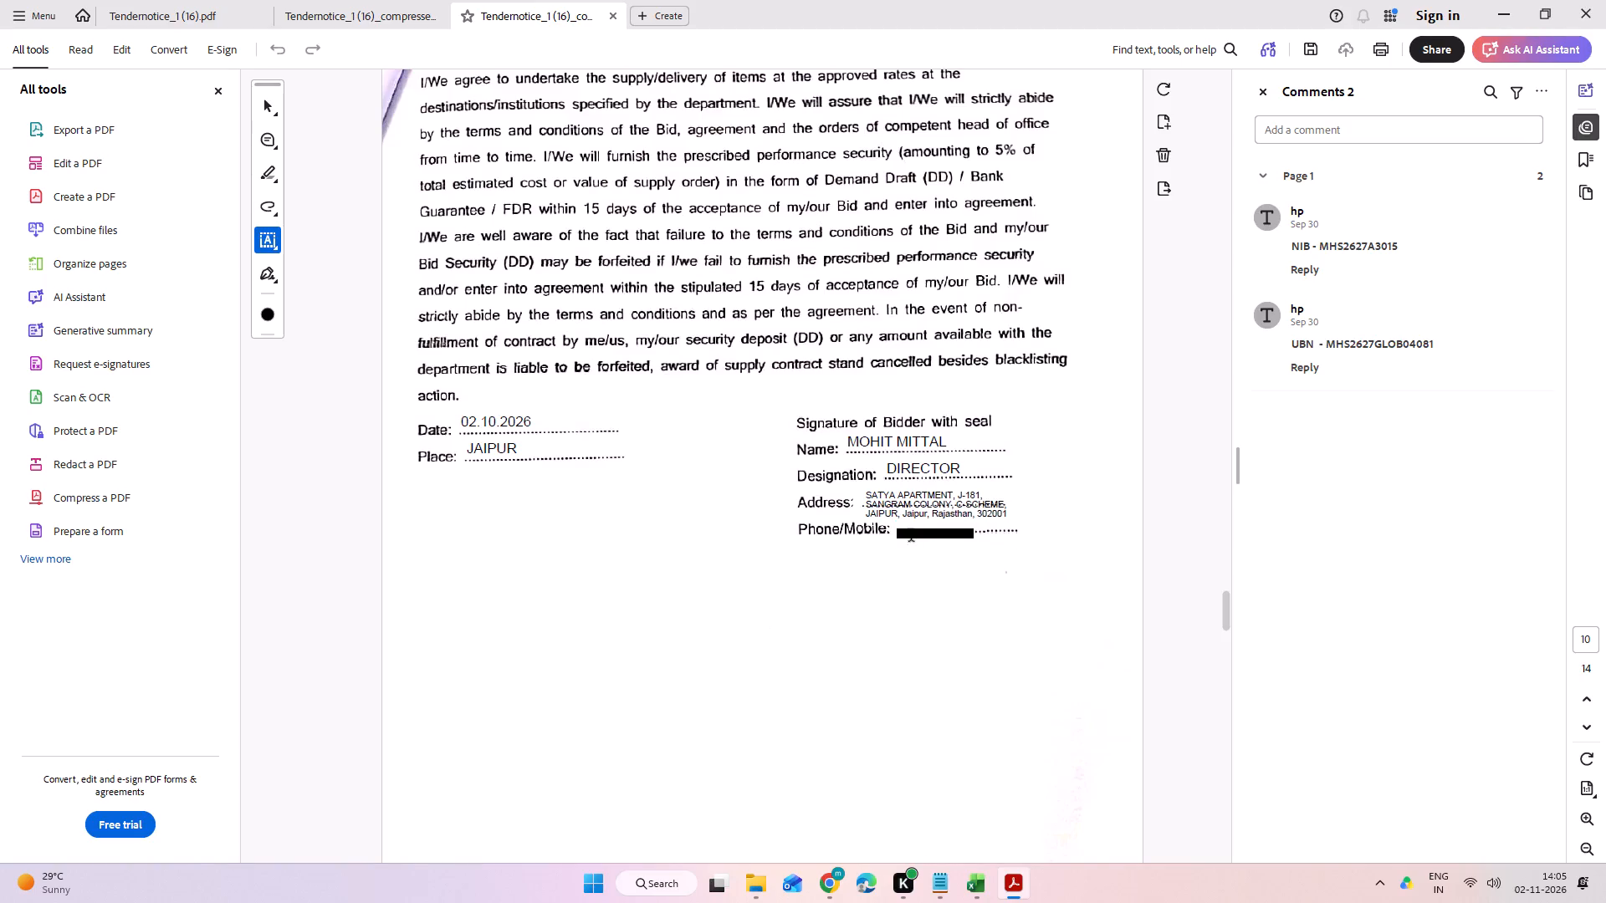
pyautogui.click(912, 536)
pyautogui.click(935, 501)
pyautogui.click(939, 503)
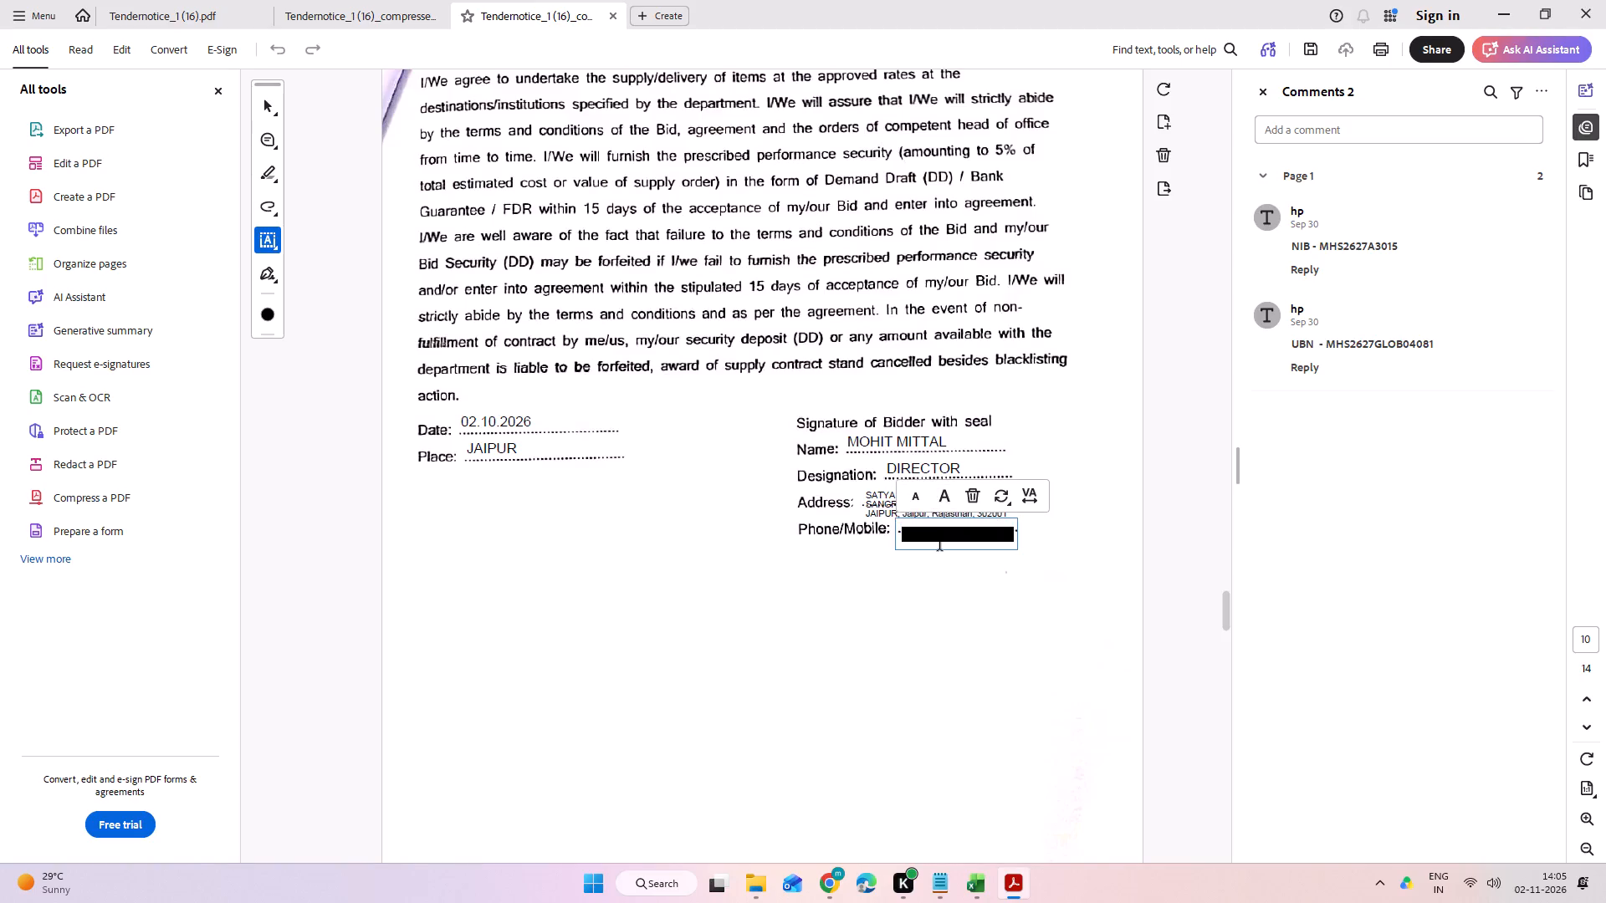
pyautogui.click(940, 545)
pyautogui.click(928, 626)
# Enter 02.11.2026 on the date line of the Technical Undertaking, page 11.
pyautogui.scroll(-6, 930, 625)
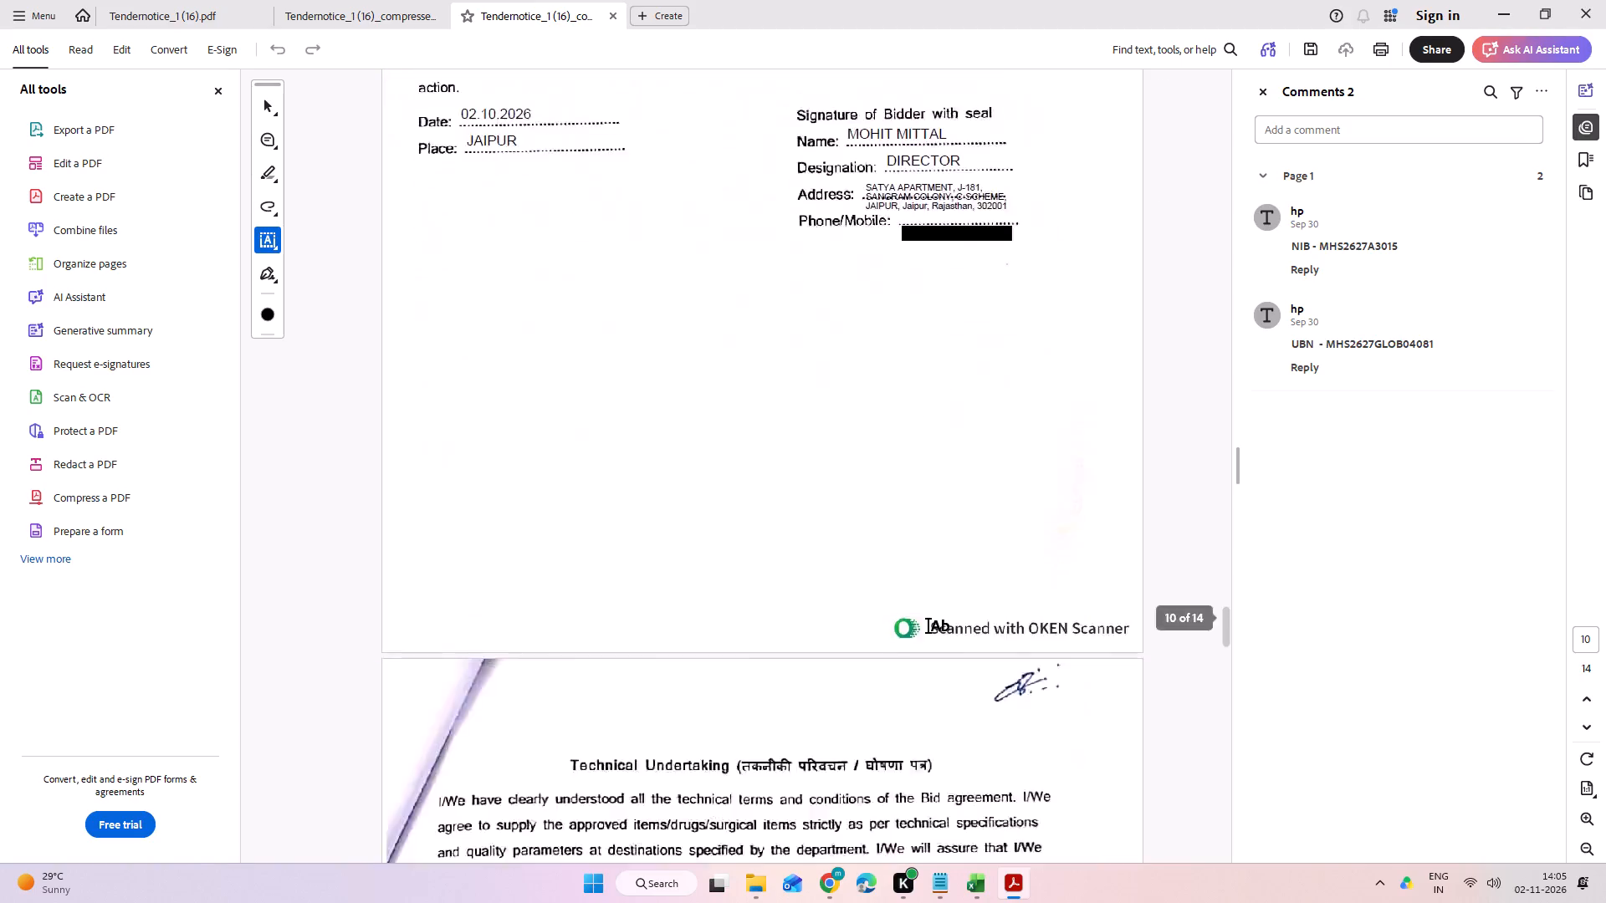
pyautogui.scroll(-3, 930, 625)
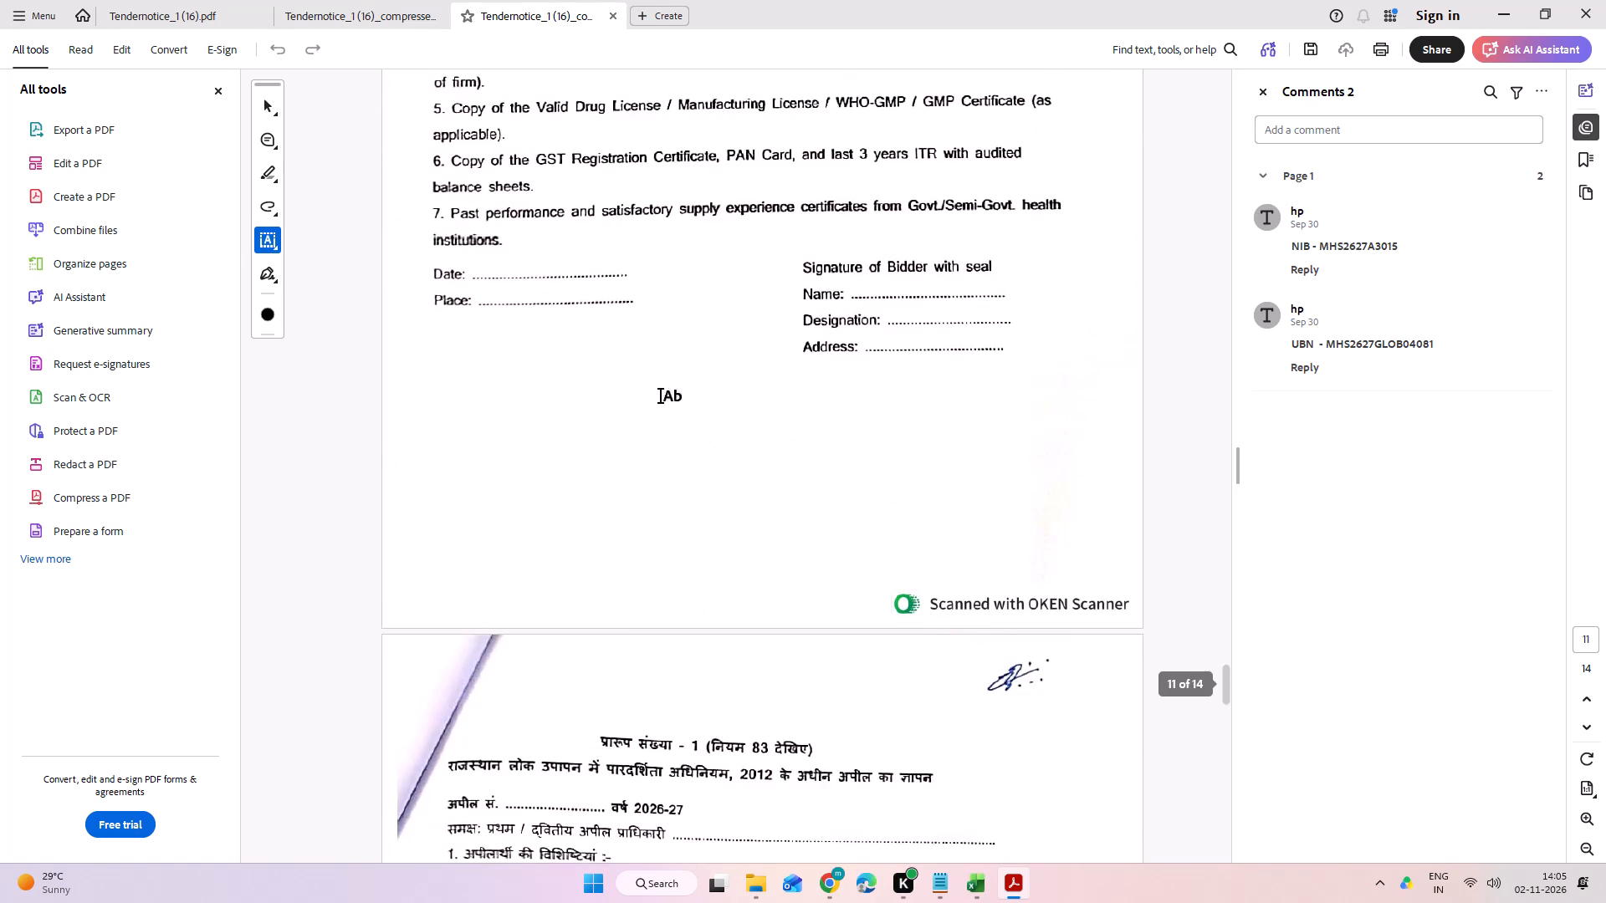
pyautogui.click(496, 268)
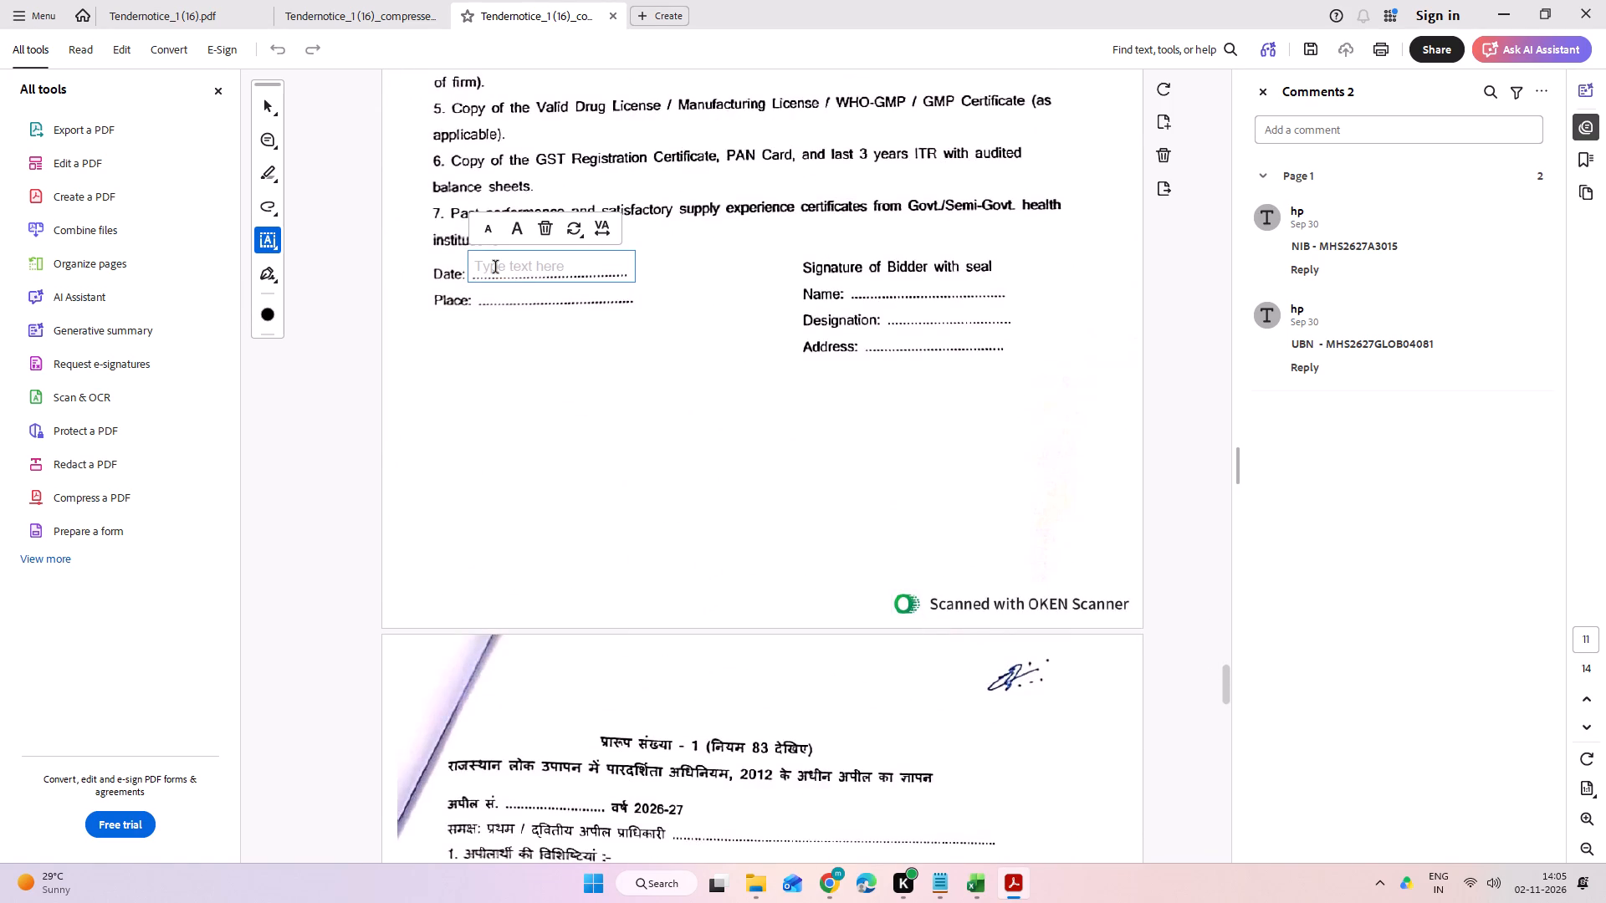
pyautogui.write('02.11.2026')
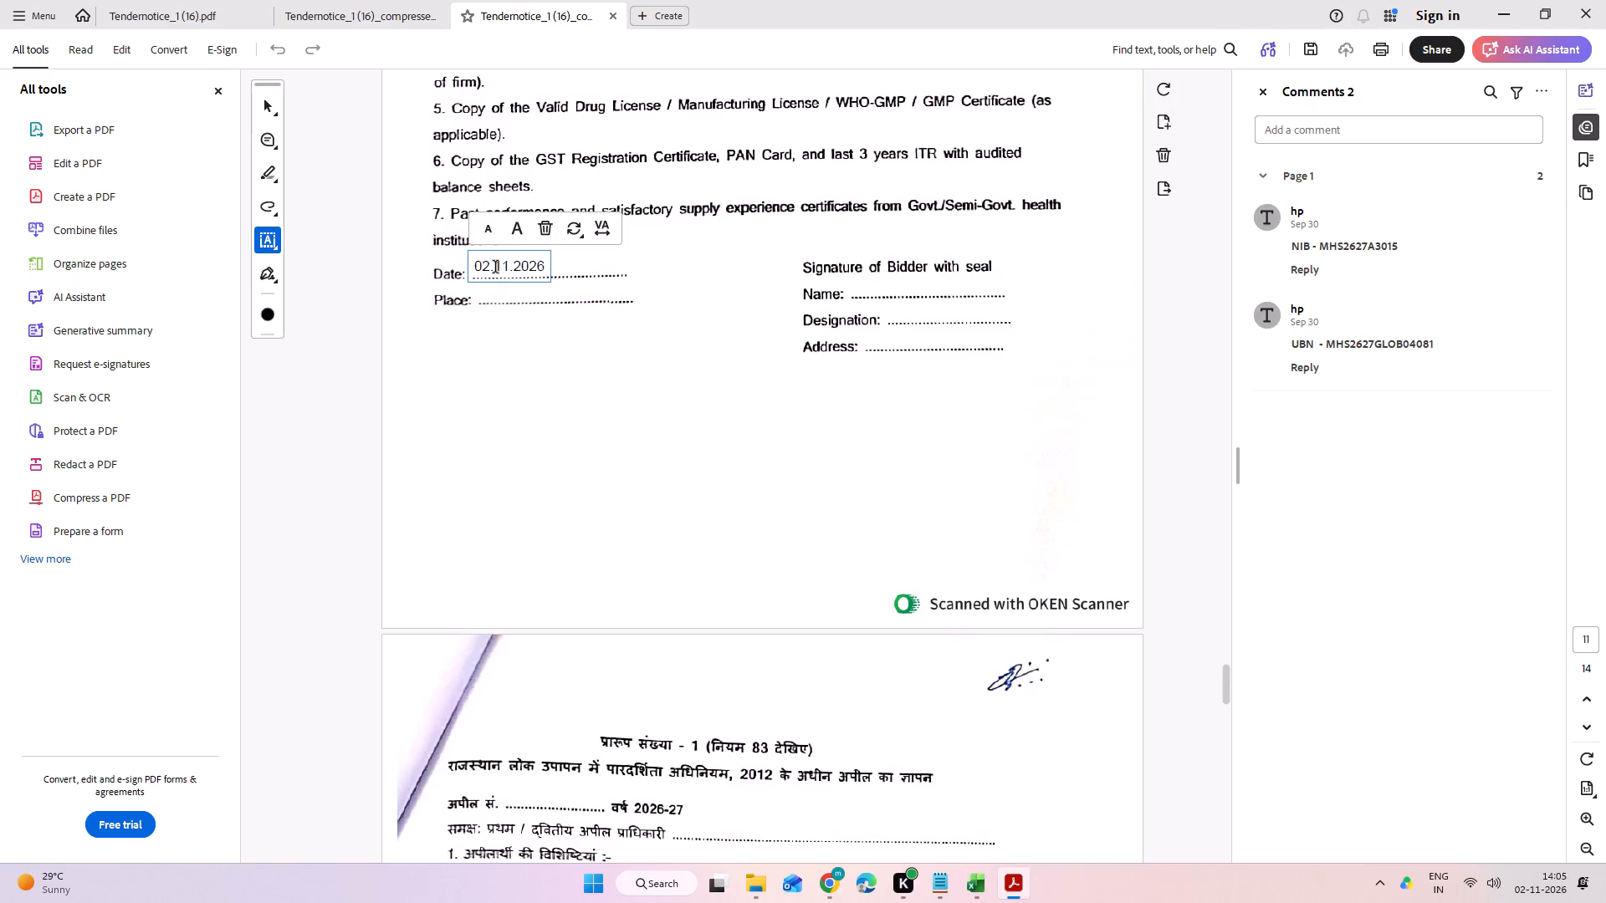
# Correct the date on the Financial Undertaking, page 10, to 02.11.2026.
pyautogui.scroll(10, 772, 336)
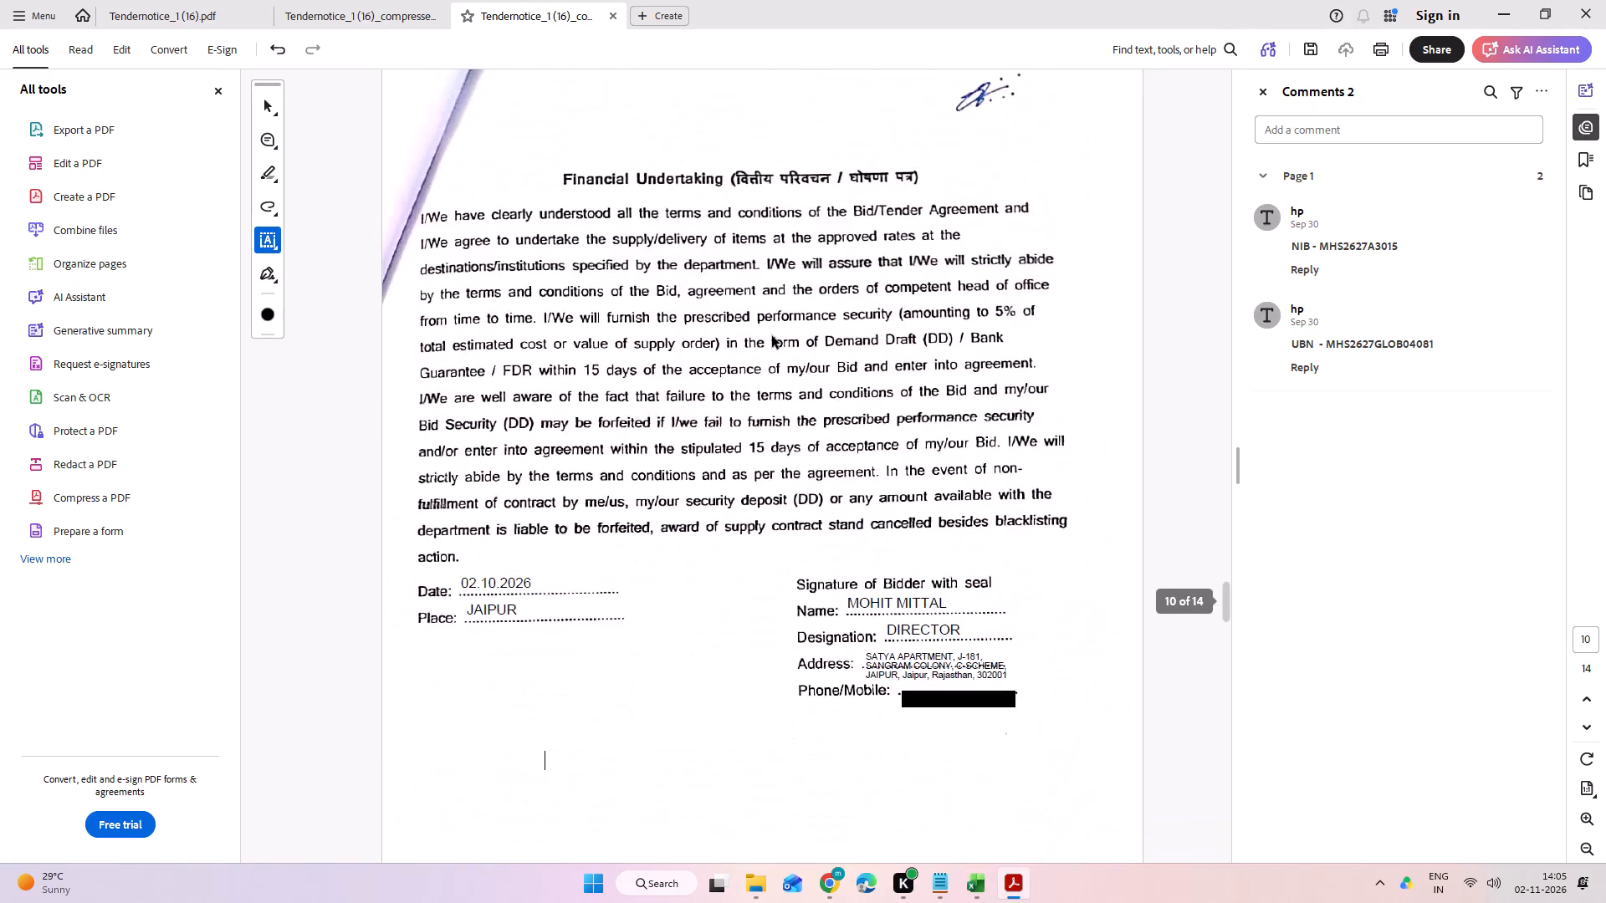
pyautogui.scroll(-5, 772, 336)
pyautogui.scroll(5, 464, 196)
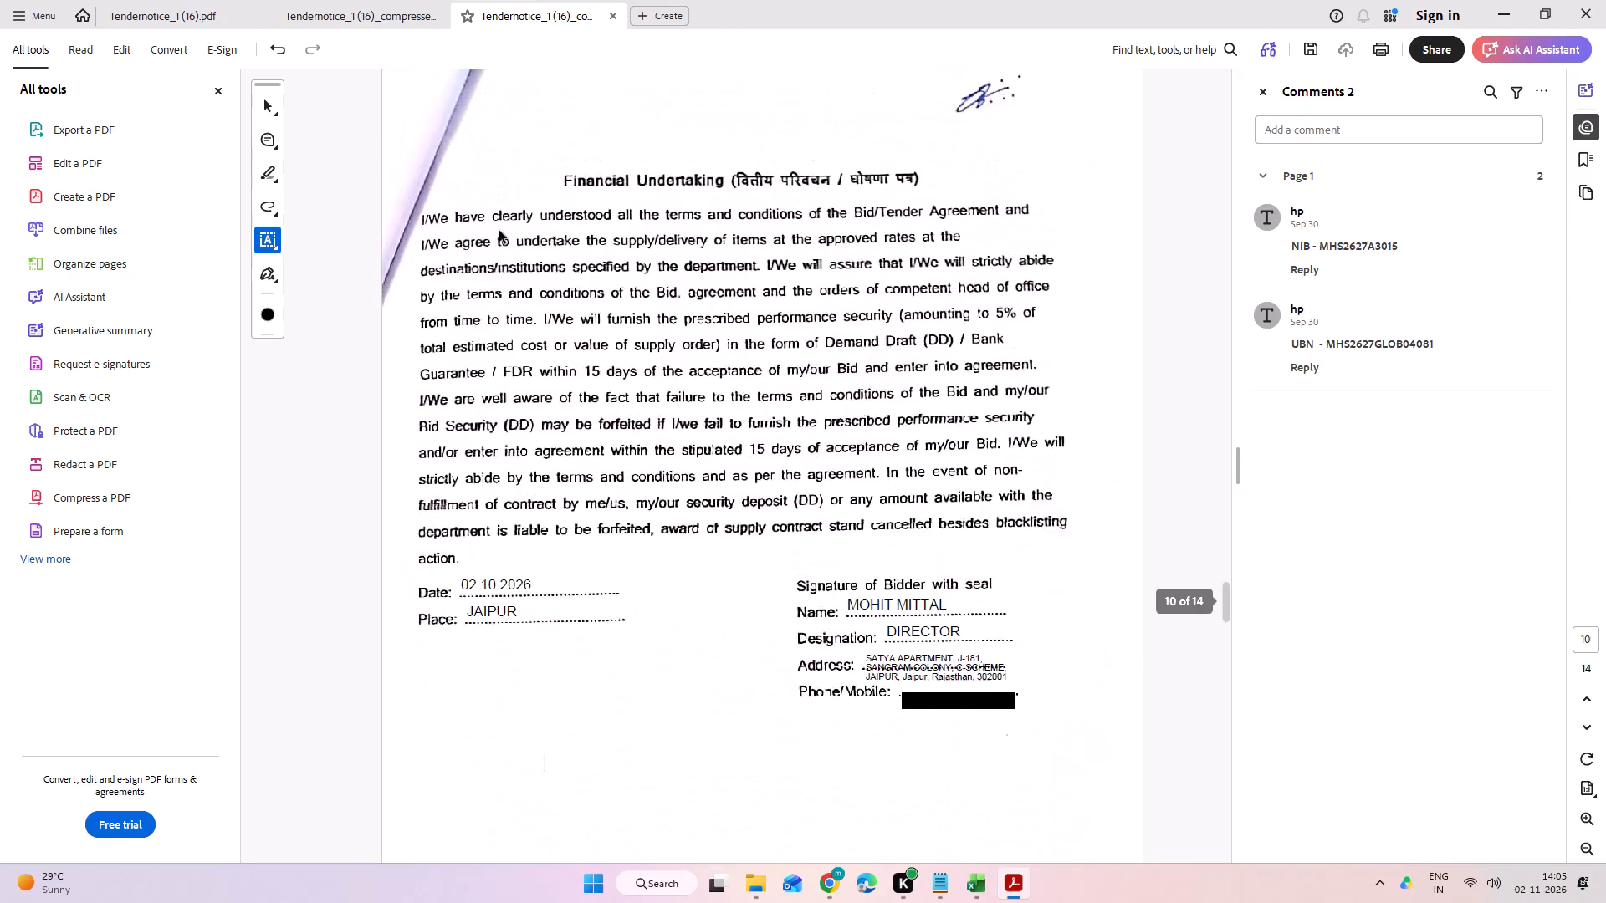
pyautogui.click(489, 587)
pyautogui.click(498, 586)
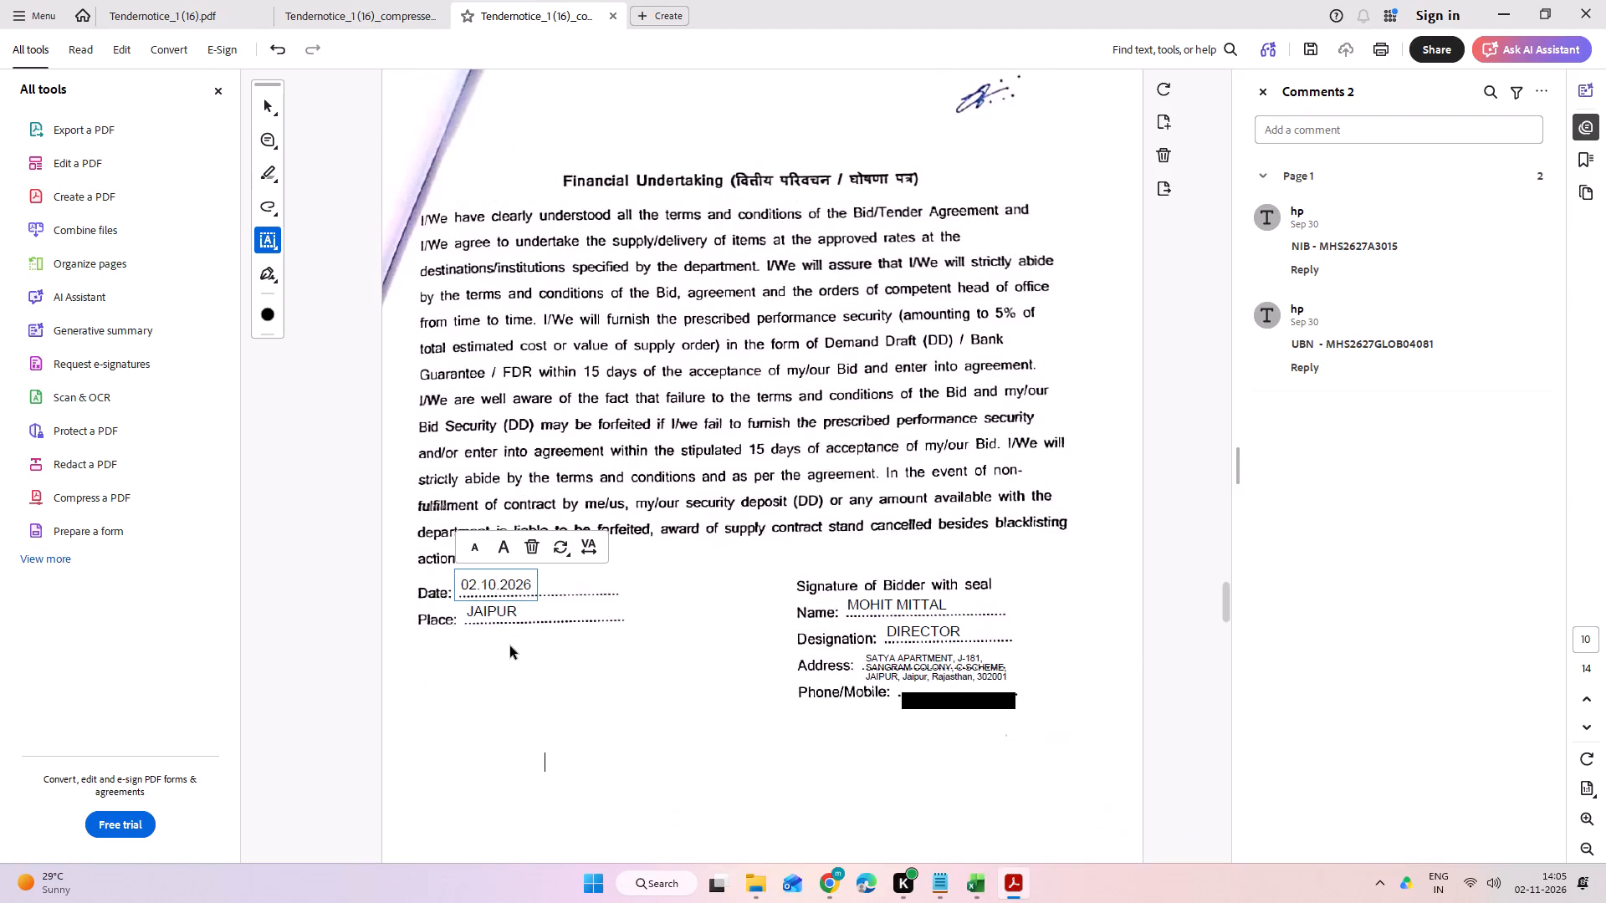
pyautogui.press('BackSpace')
pyautogui.press('1')
# Enter JAIPUR on the place line of the Technical Undertaking, page 11.
pyautogui.scroll(-4, 575, 770)
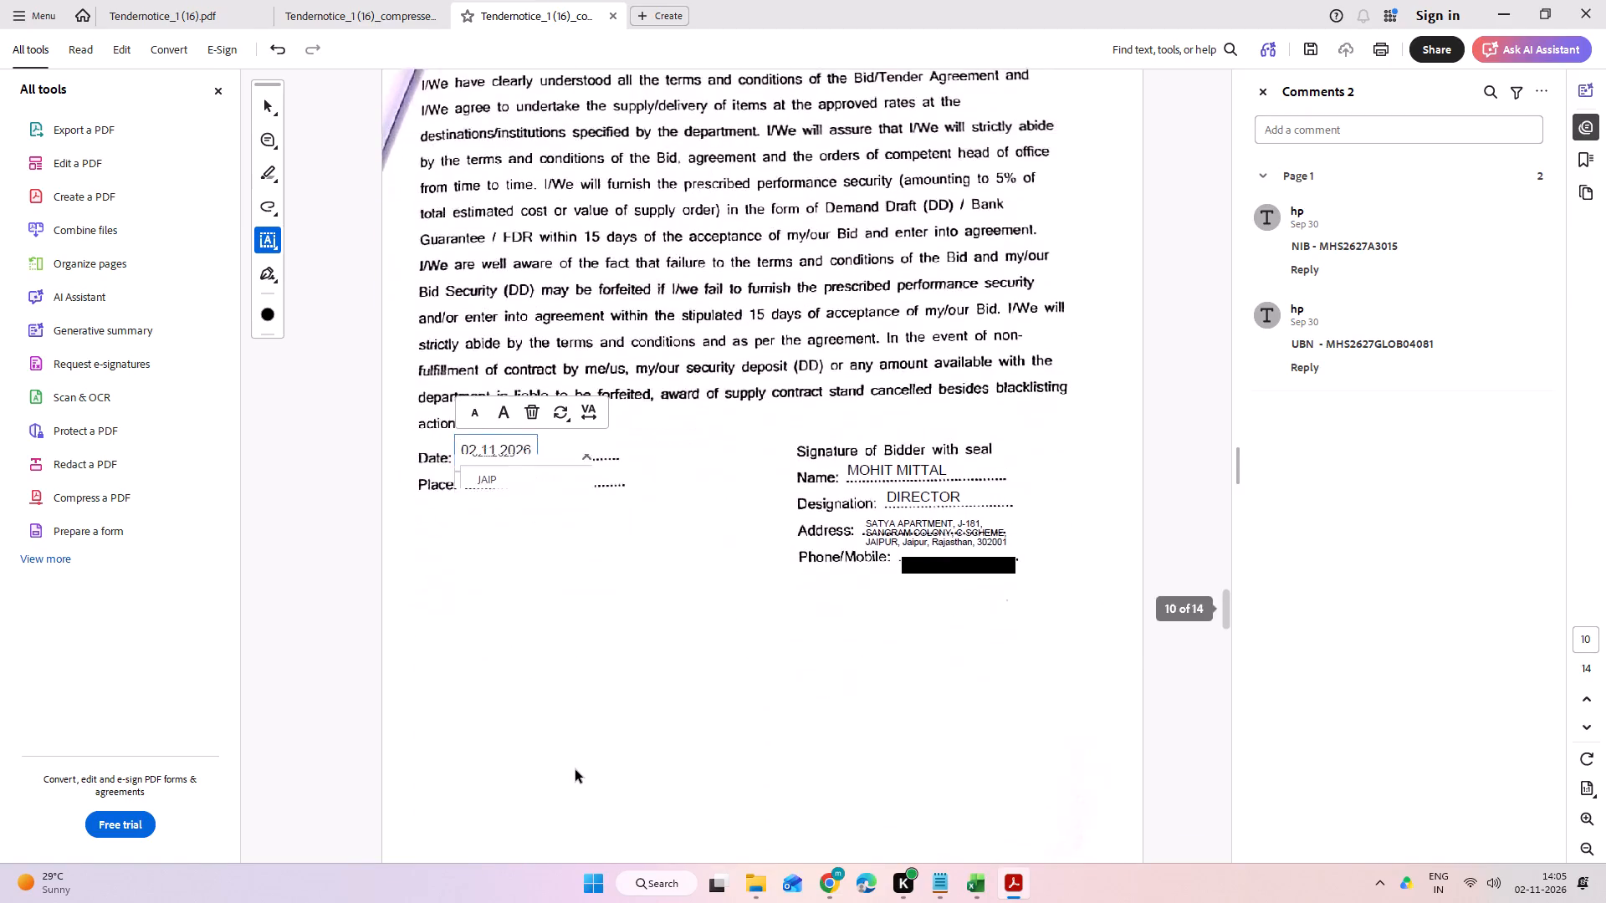
pyautogui.scroll(-3, 604, 772)
pyautogui.scroll(-2, 806, 569)
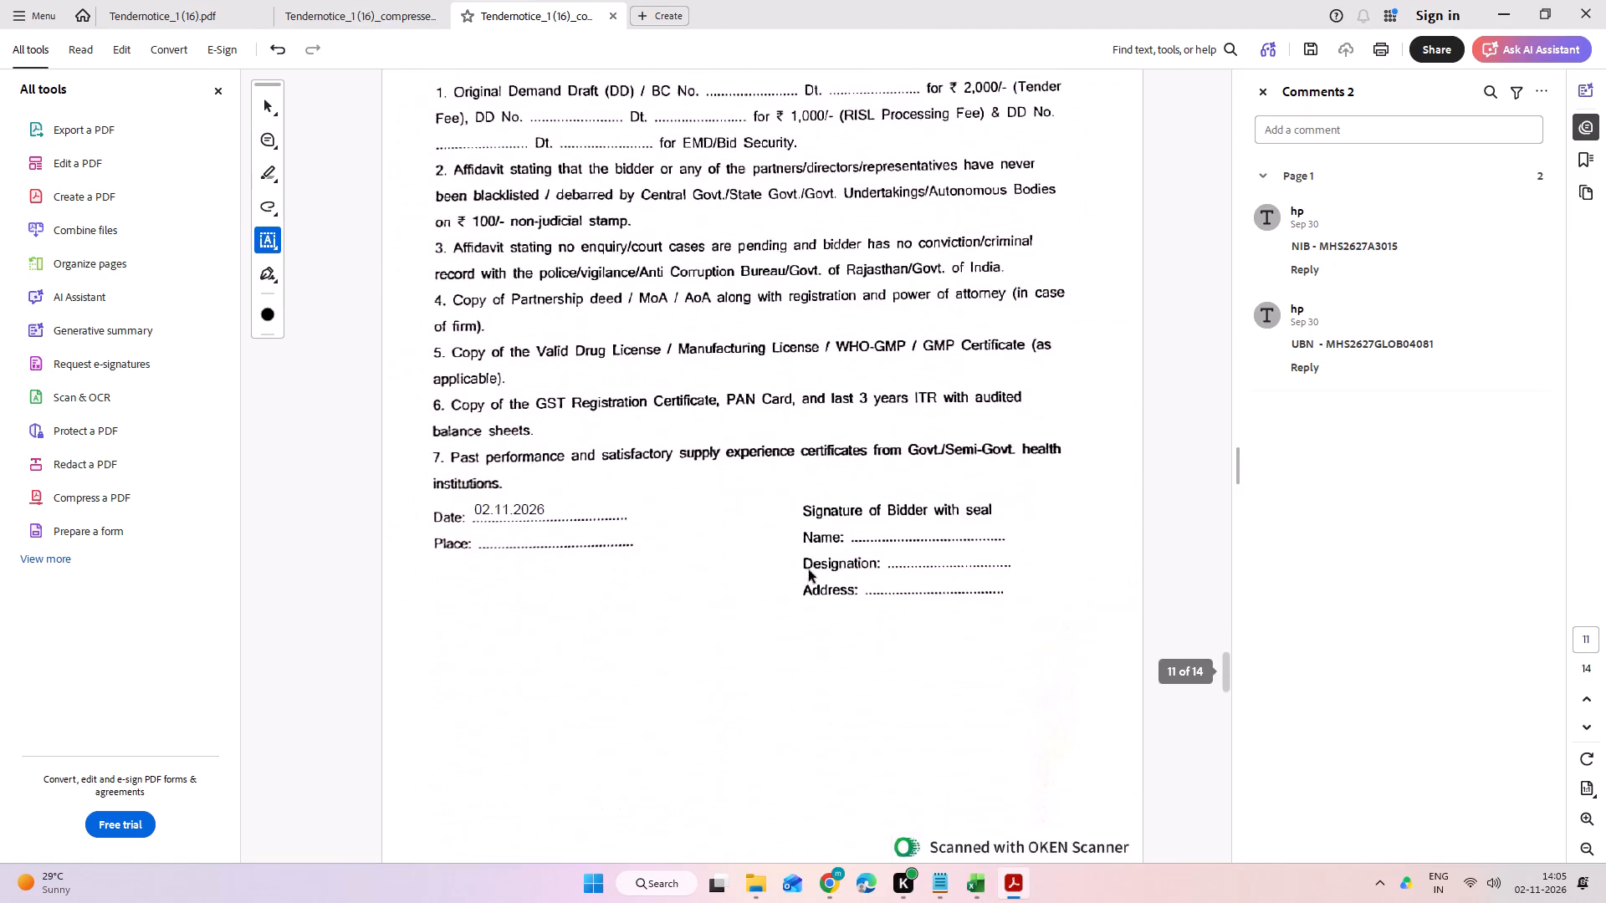
pyautogui.click(552, 539)
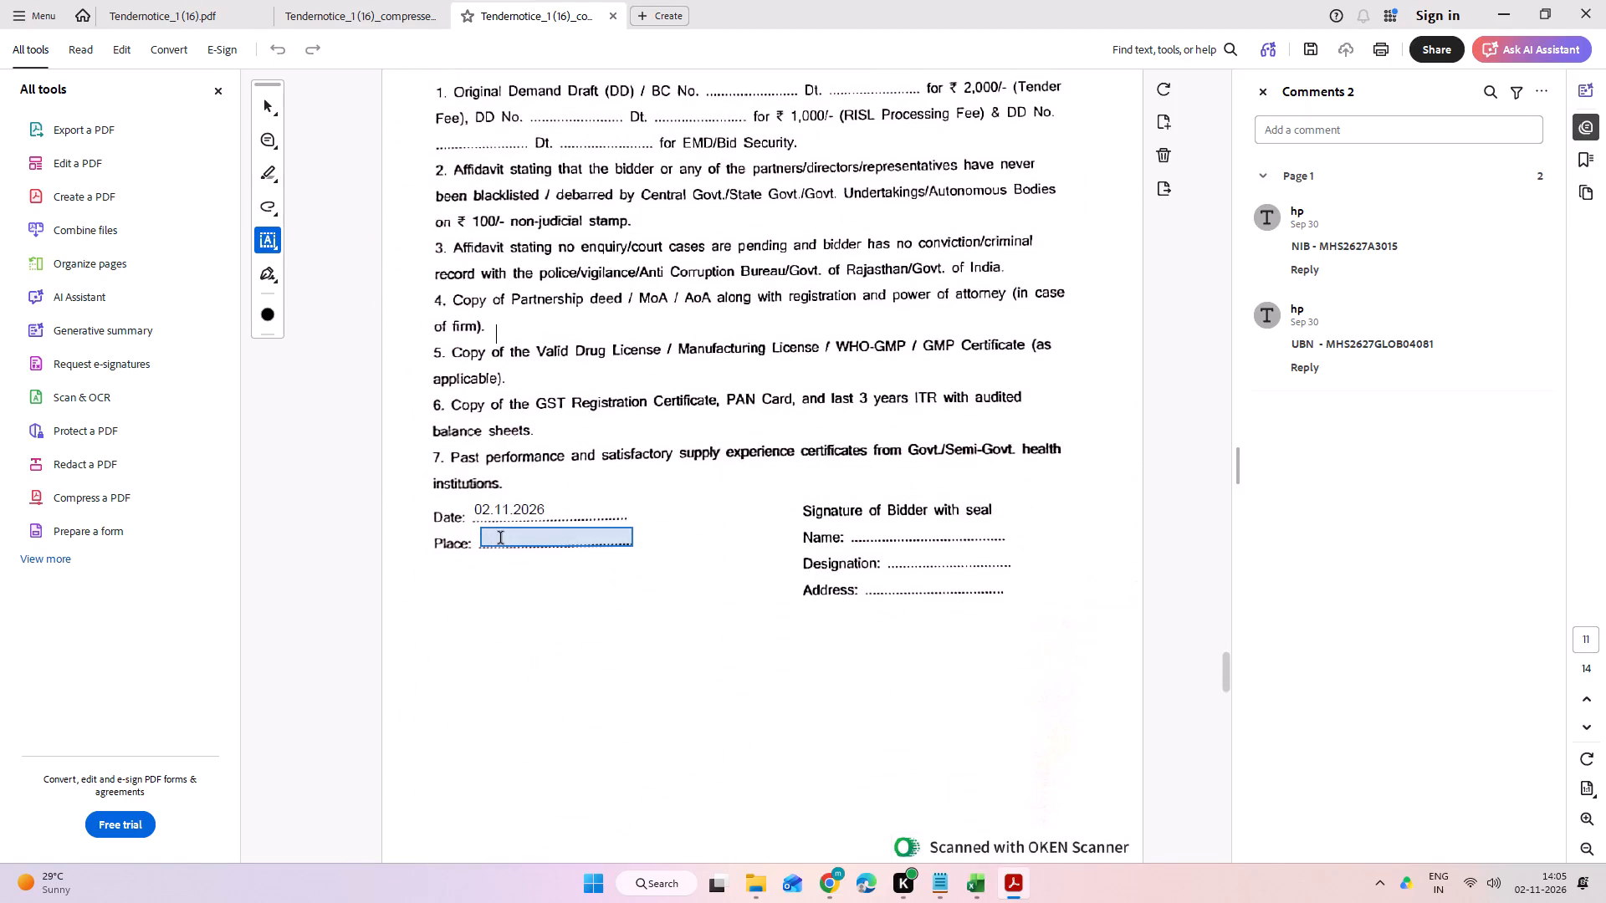
pyautogui.click(501, 538)
pyautogui.write('JAIP')
pyautogui.click(540, 645)
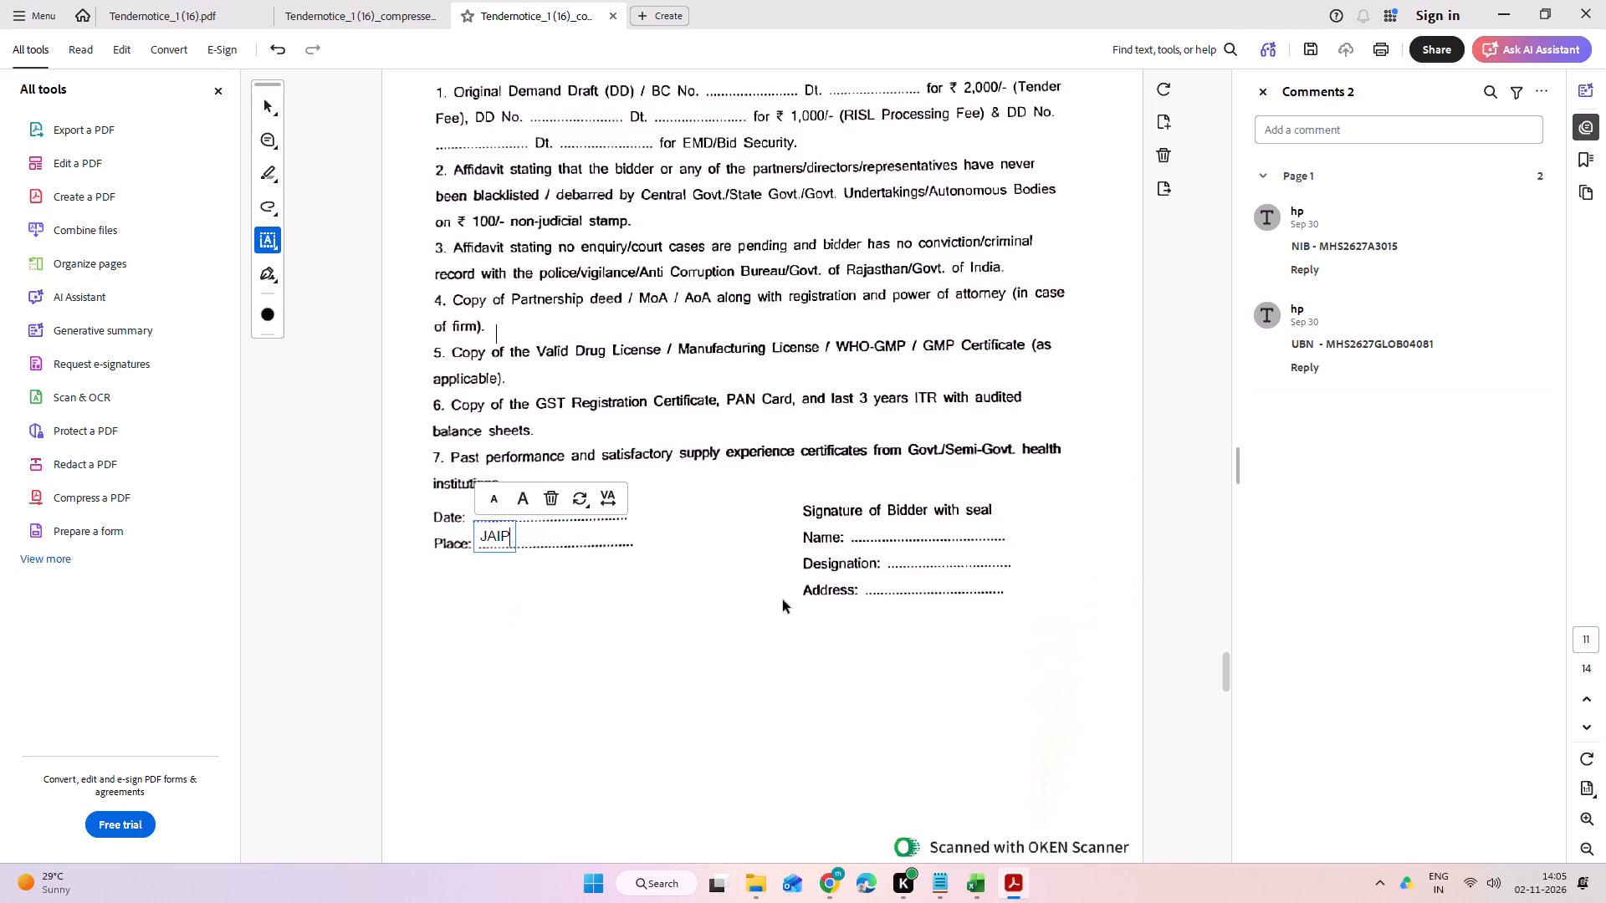
pyautogui.click(826, 603)
# Fill in the director's name and the designation DIRECTOR in the Technical Undertaking's bidder signature block.
pyautogui.click(868, 534)
pyautogui.write('MO')
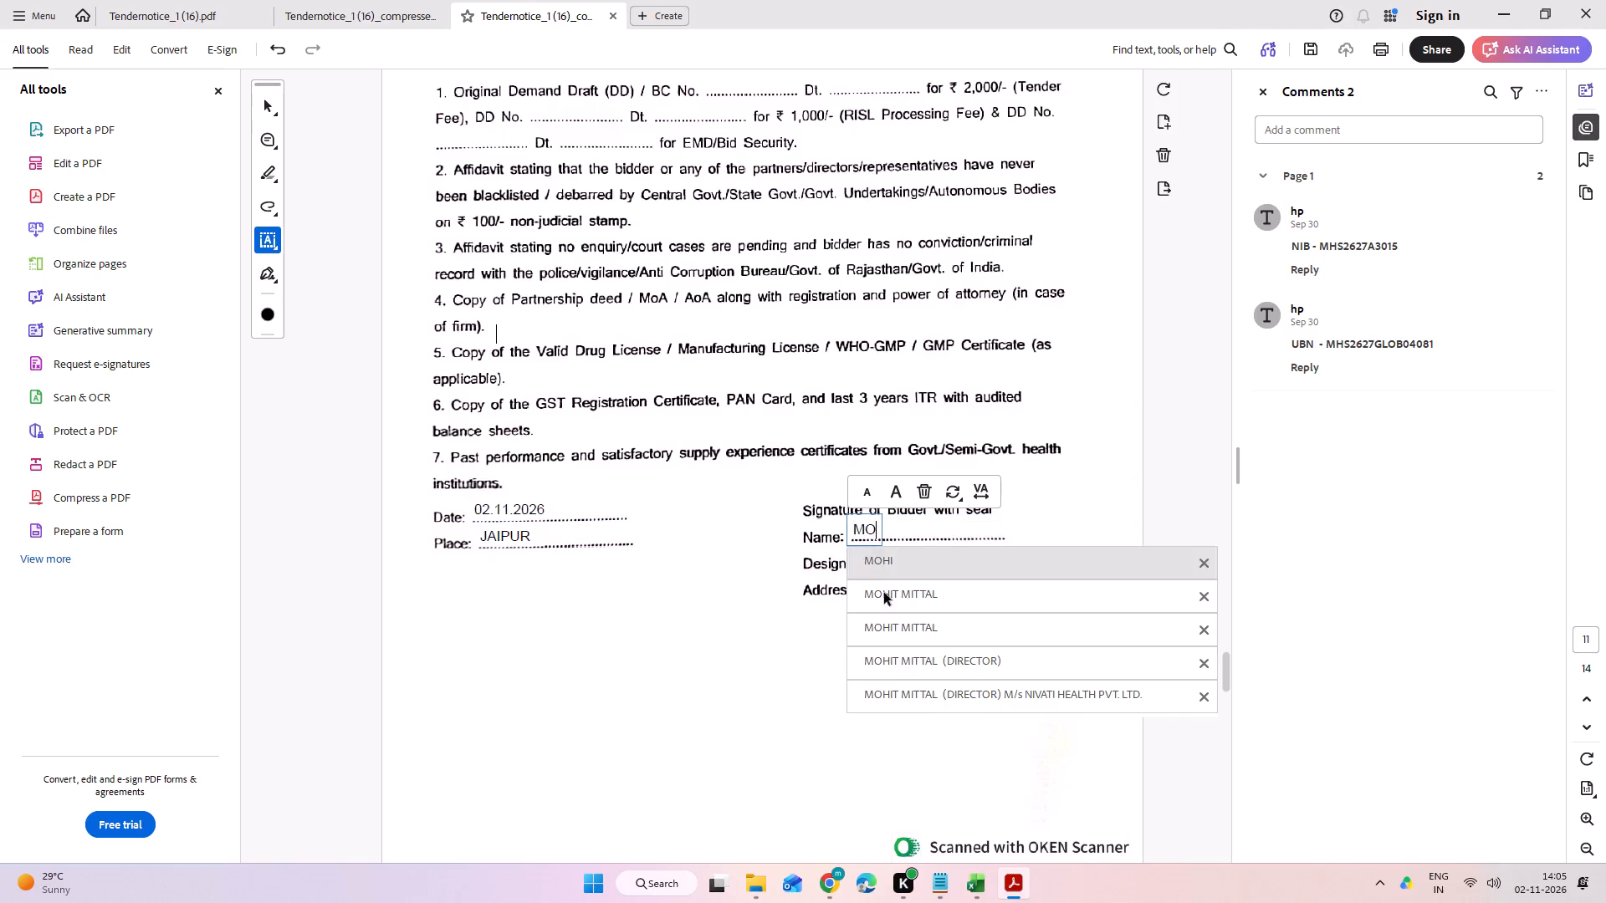
pyautogui.click(907, 635)
pyautogui.click(898, 589)
pyautogui.click(905, 559)
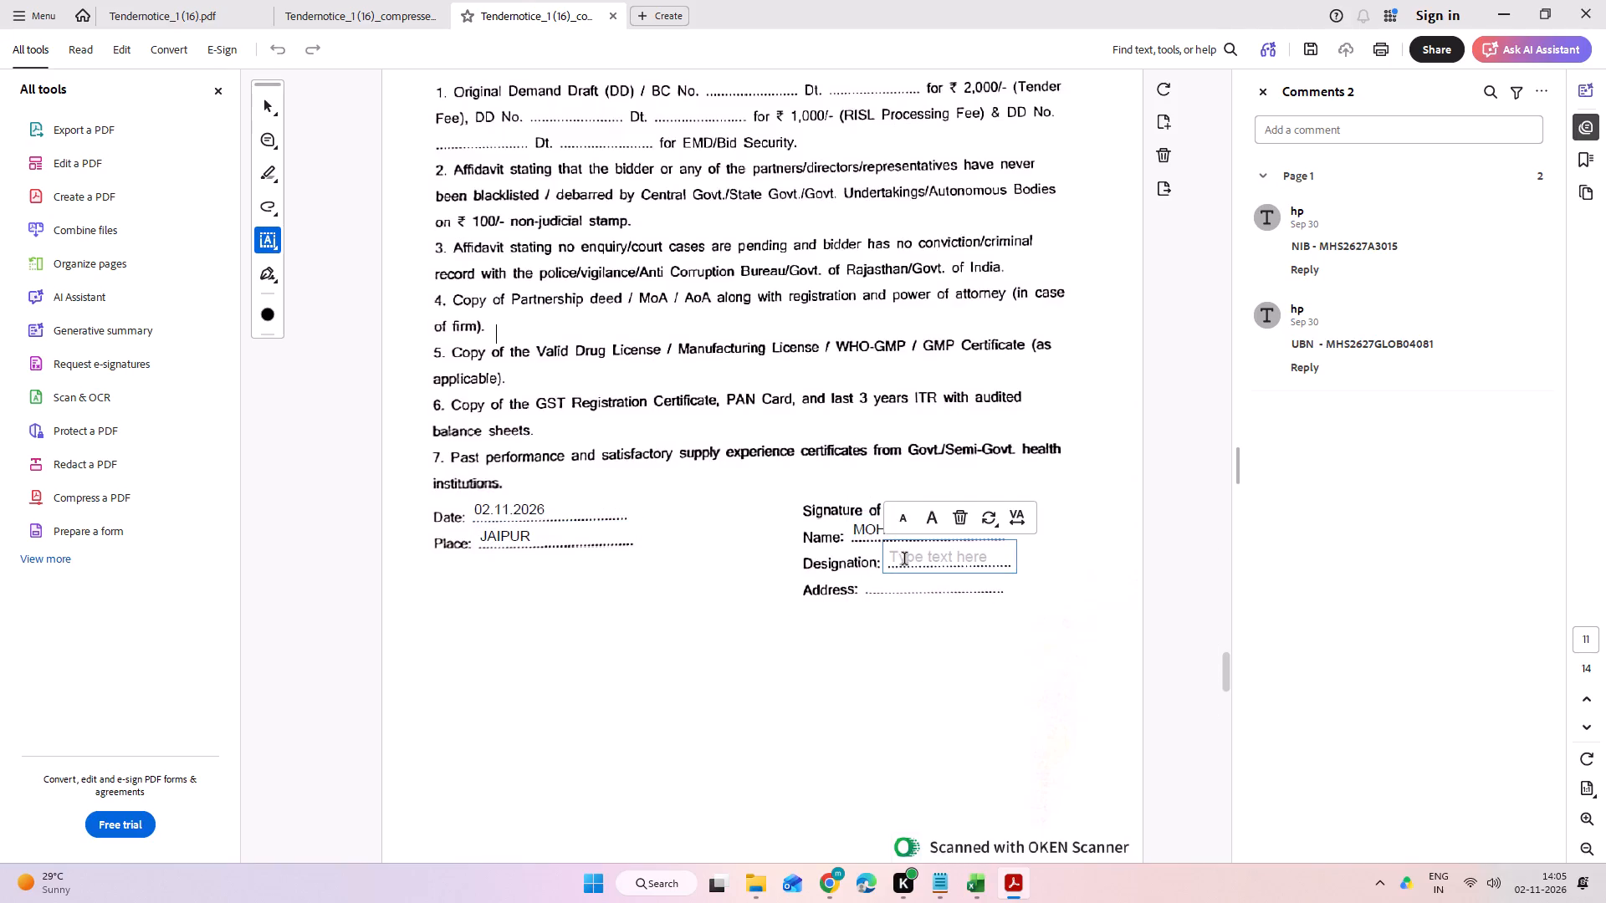
pyautogui.write('DIRE')
pyautogui.click(947, 592)
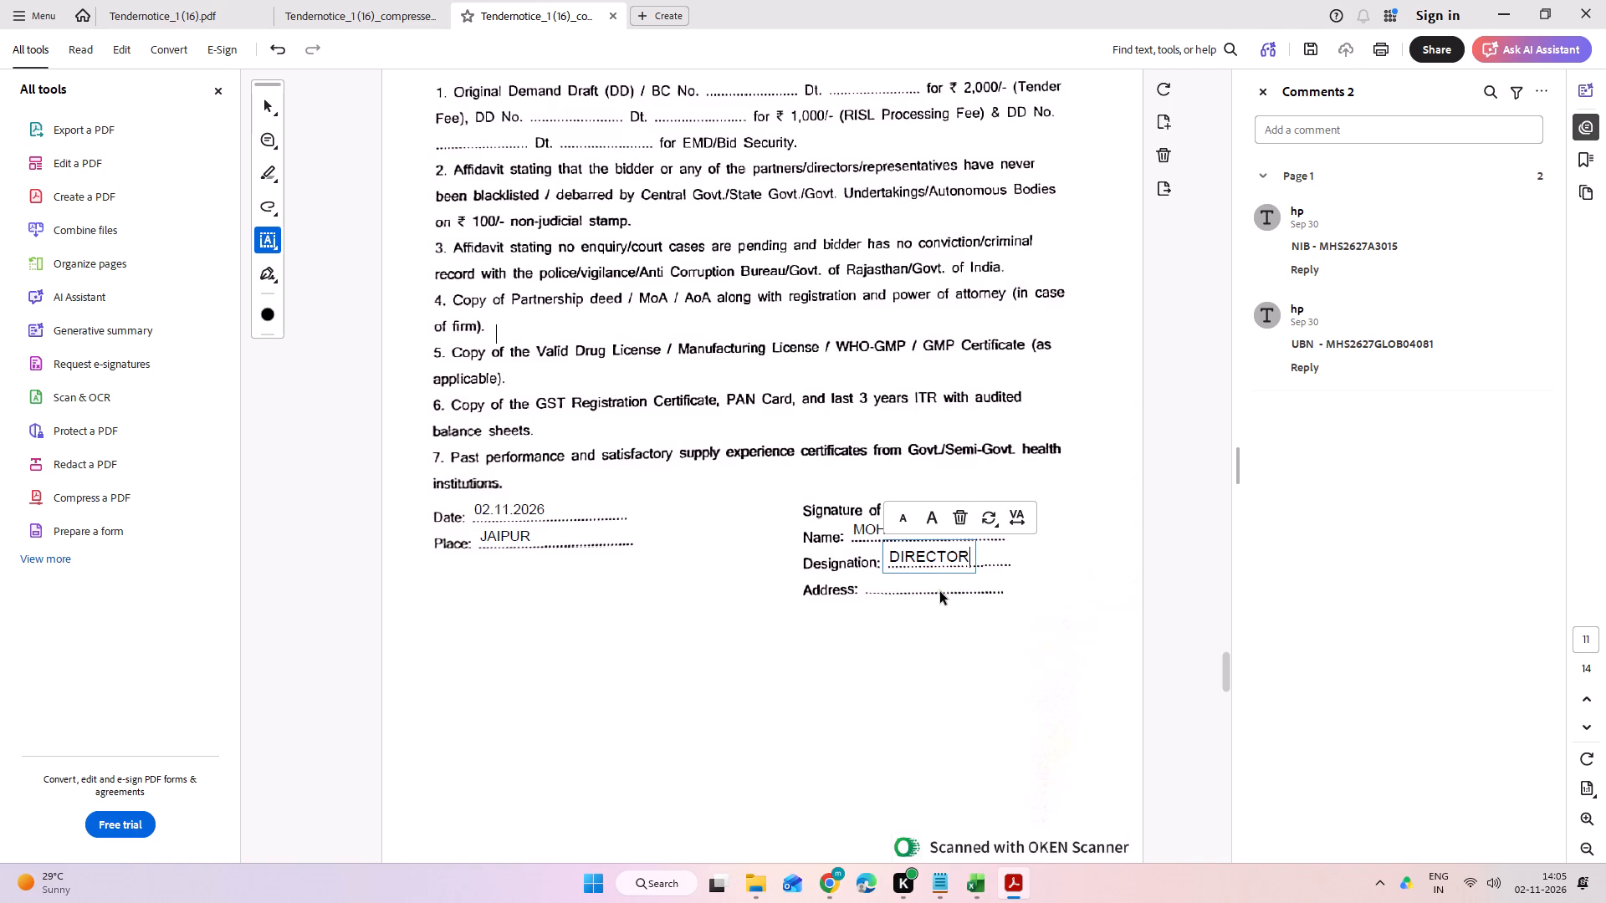
pyautogui.click(846, 613)
# Fill in the company's saved address on the Technical Undertaking's address line.
pyautogui.click(879, 587)
pyautogui.write('SA')
pyautogui.press('t')
pyautogui.press('y')
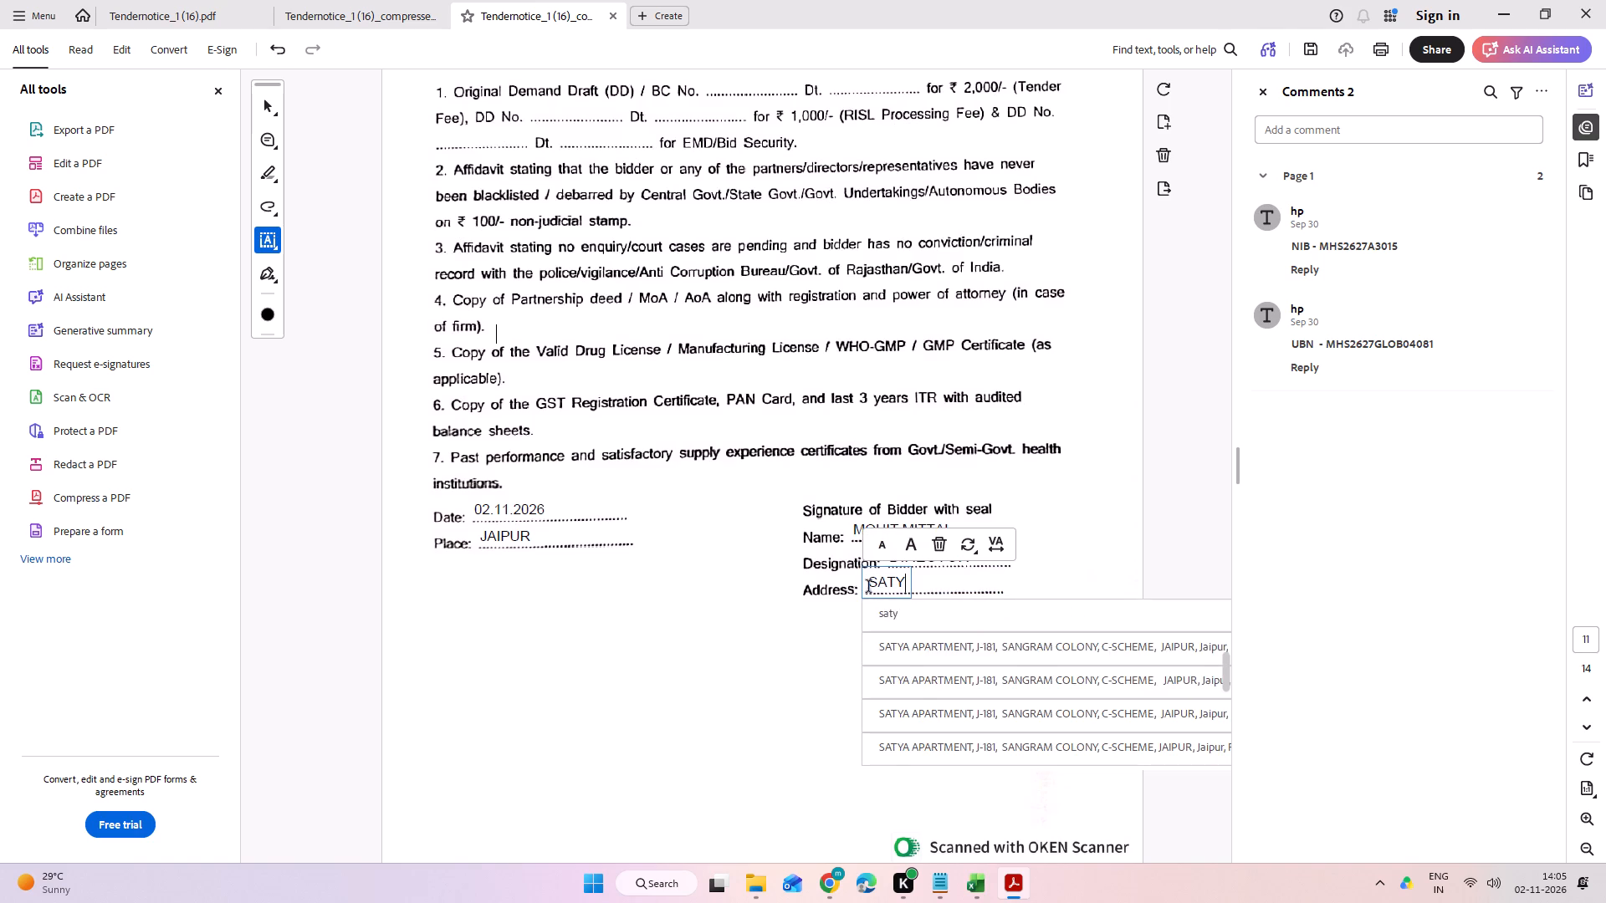
pyautogui.click(923, 641)
pyautogui.click(734, 648)
# Enter JAIPUR on the place line below the verification of the Form No. 1 appeal memorandum, page 12.
pyautogui.scroll(-6, 681, 652)
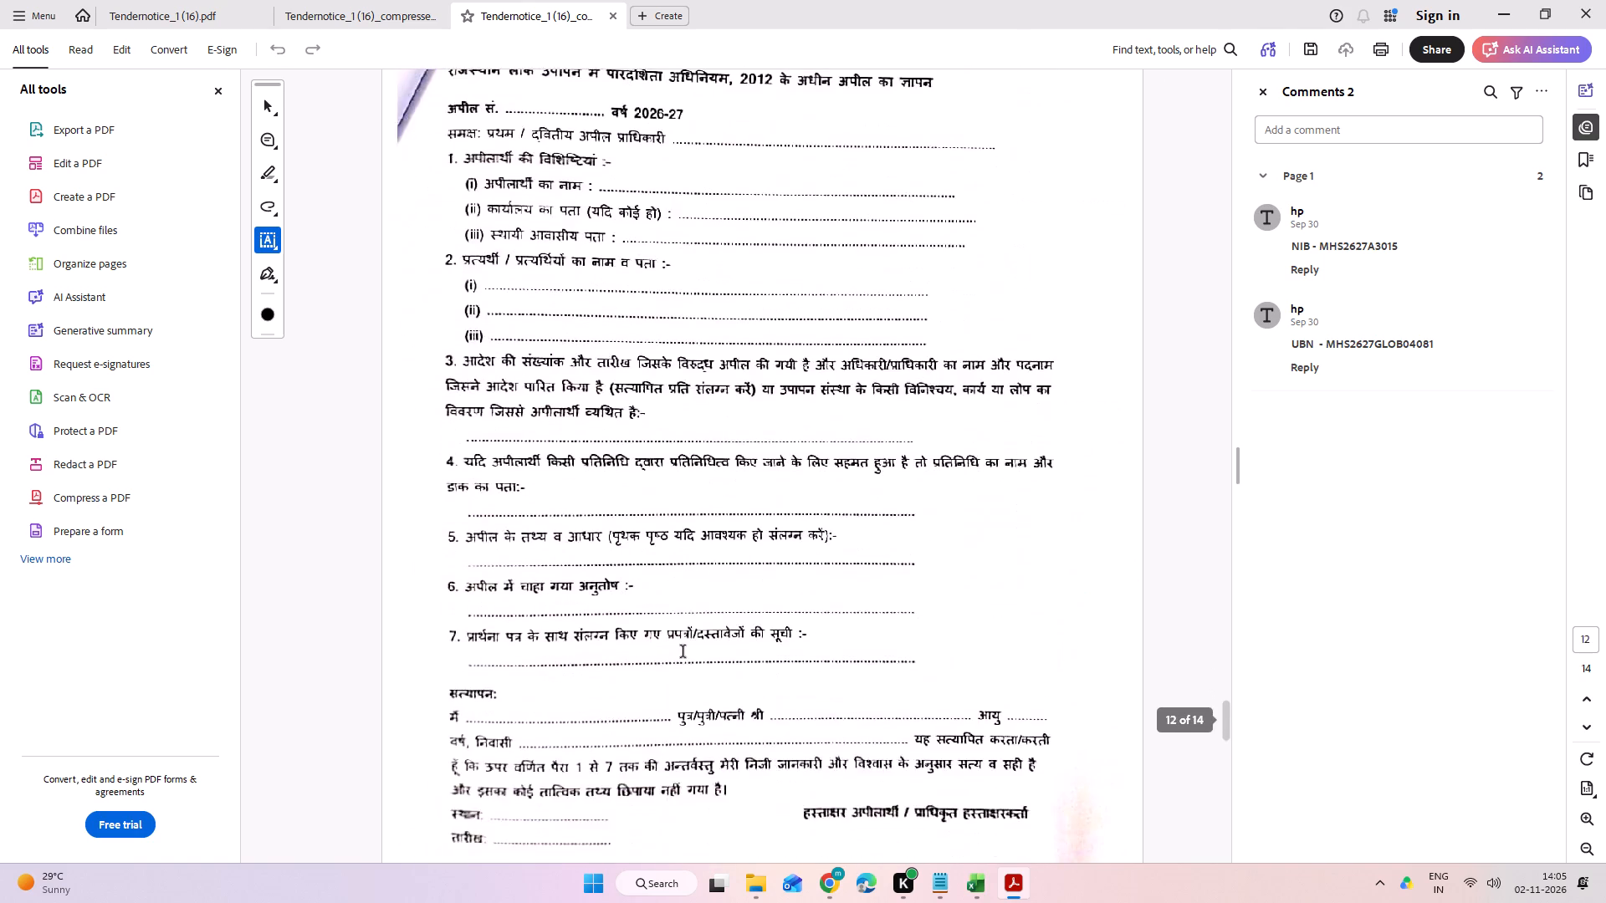
pyautogui.scroll(2, 683, 652)
pyautogui.scroll(-1, 881, 495)
pyautogui.scroll(-3, 721, 610)
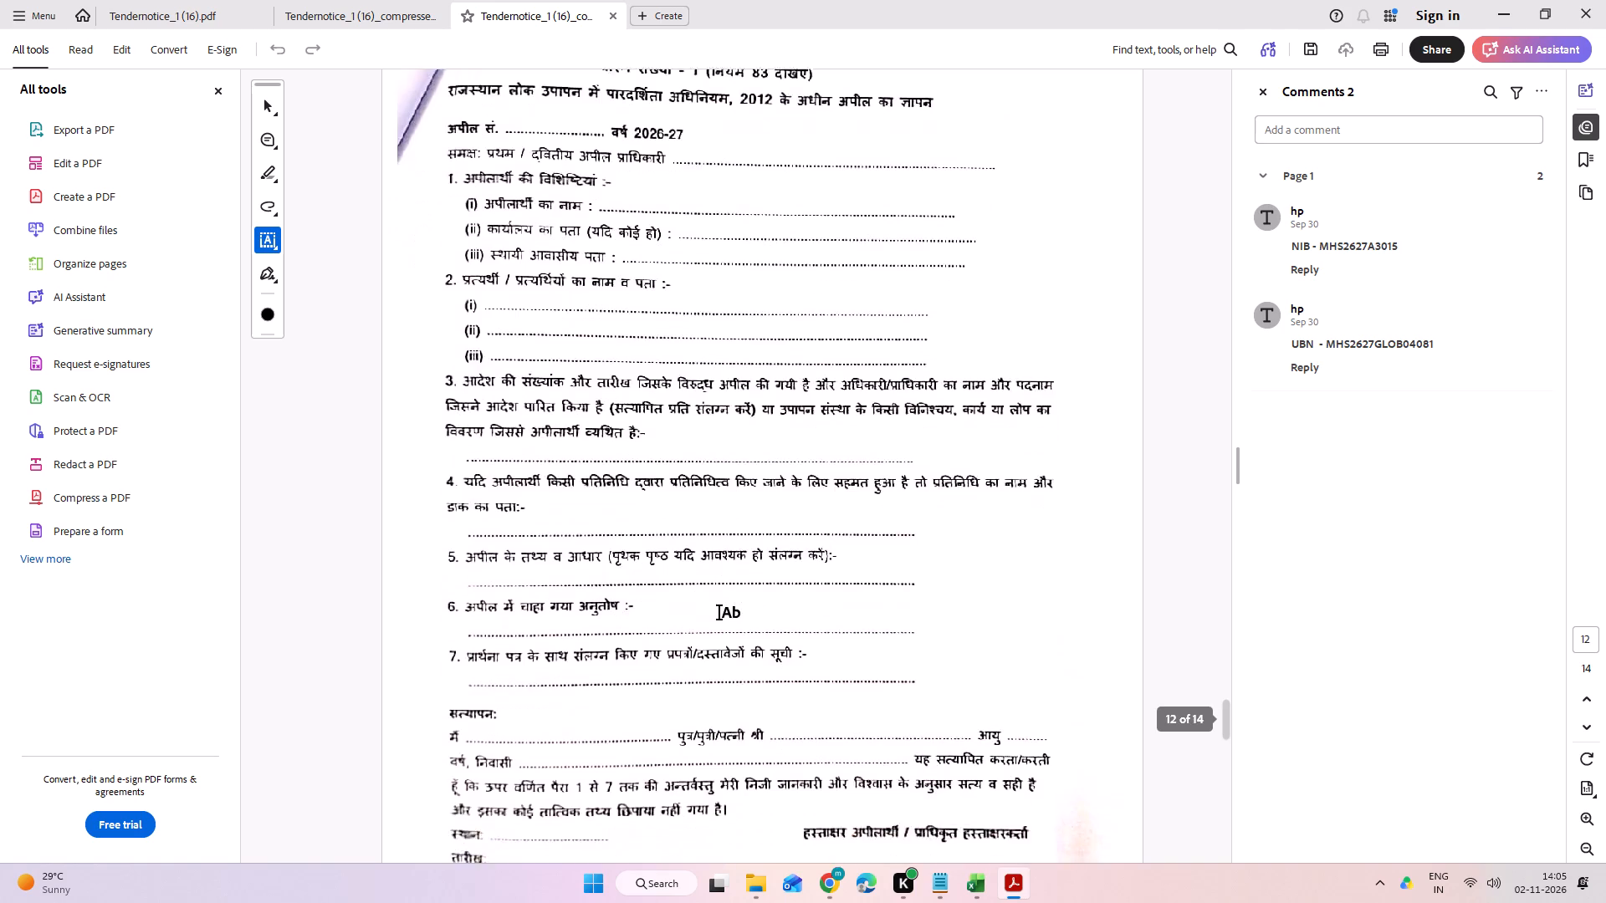
pyautogui.scroll(-1, 721, 611)
pyautogui.click(498, 328)
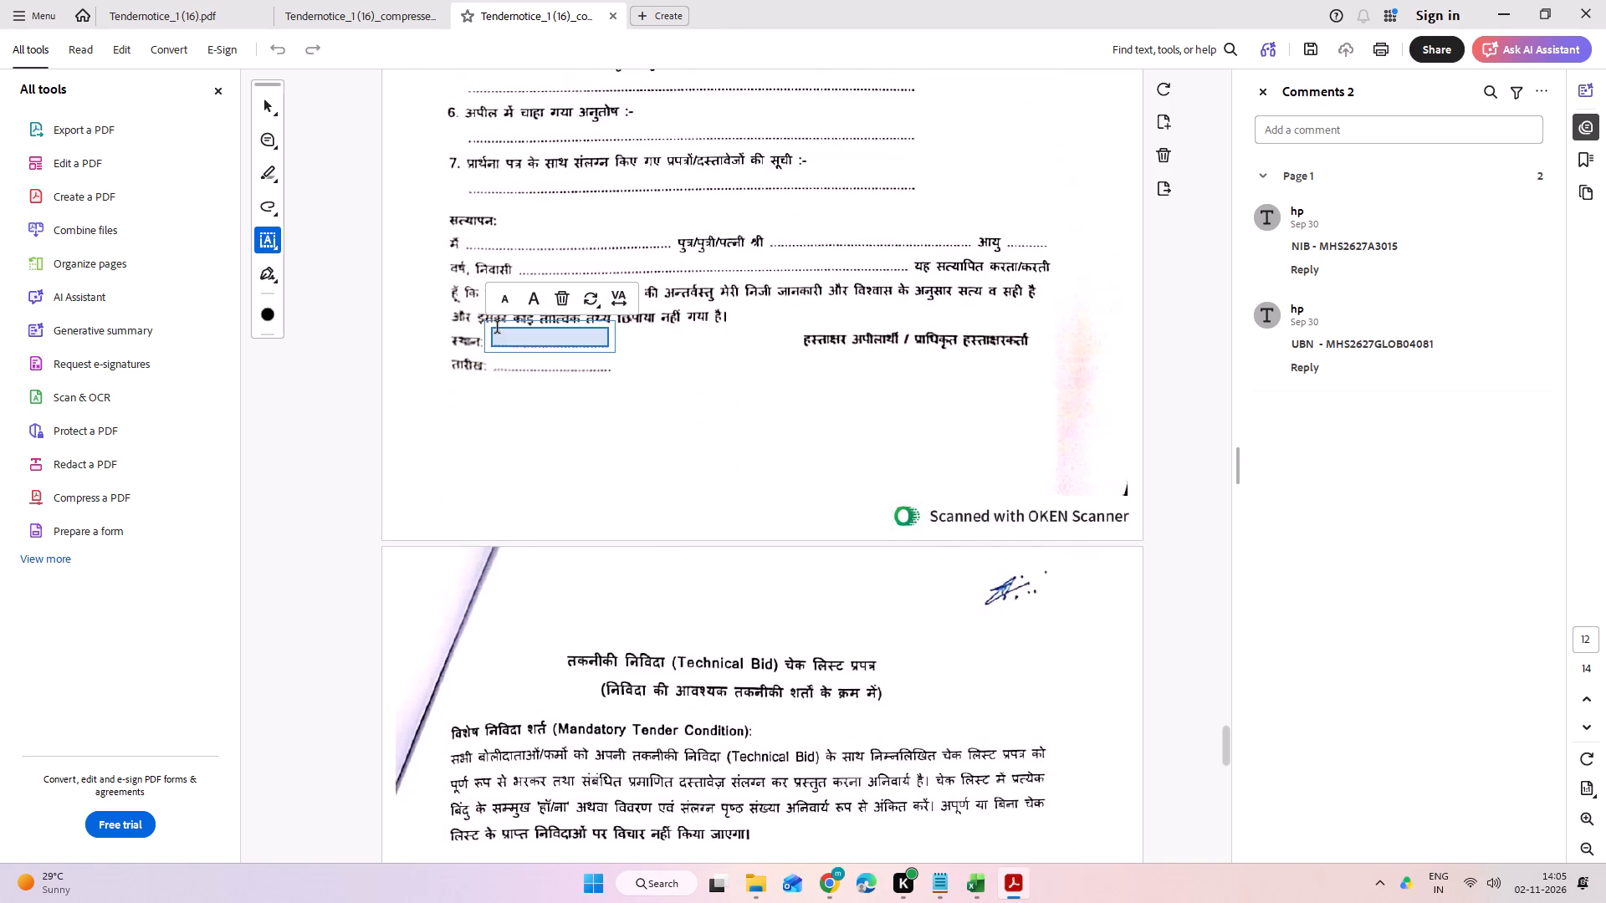
pyautogui.write('JAIP')
pyautogui.click(568, 439)
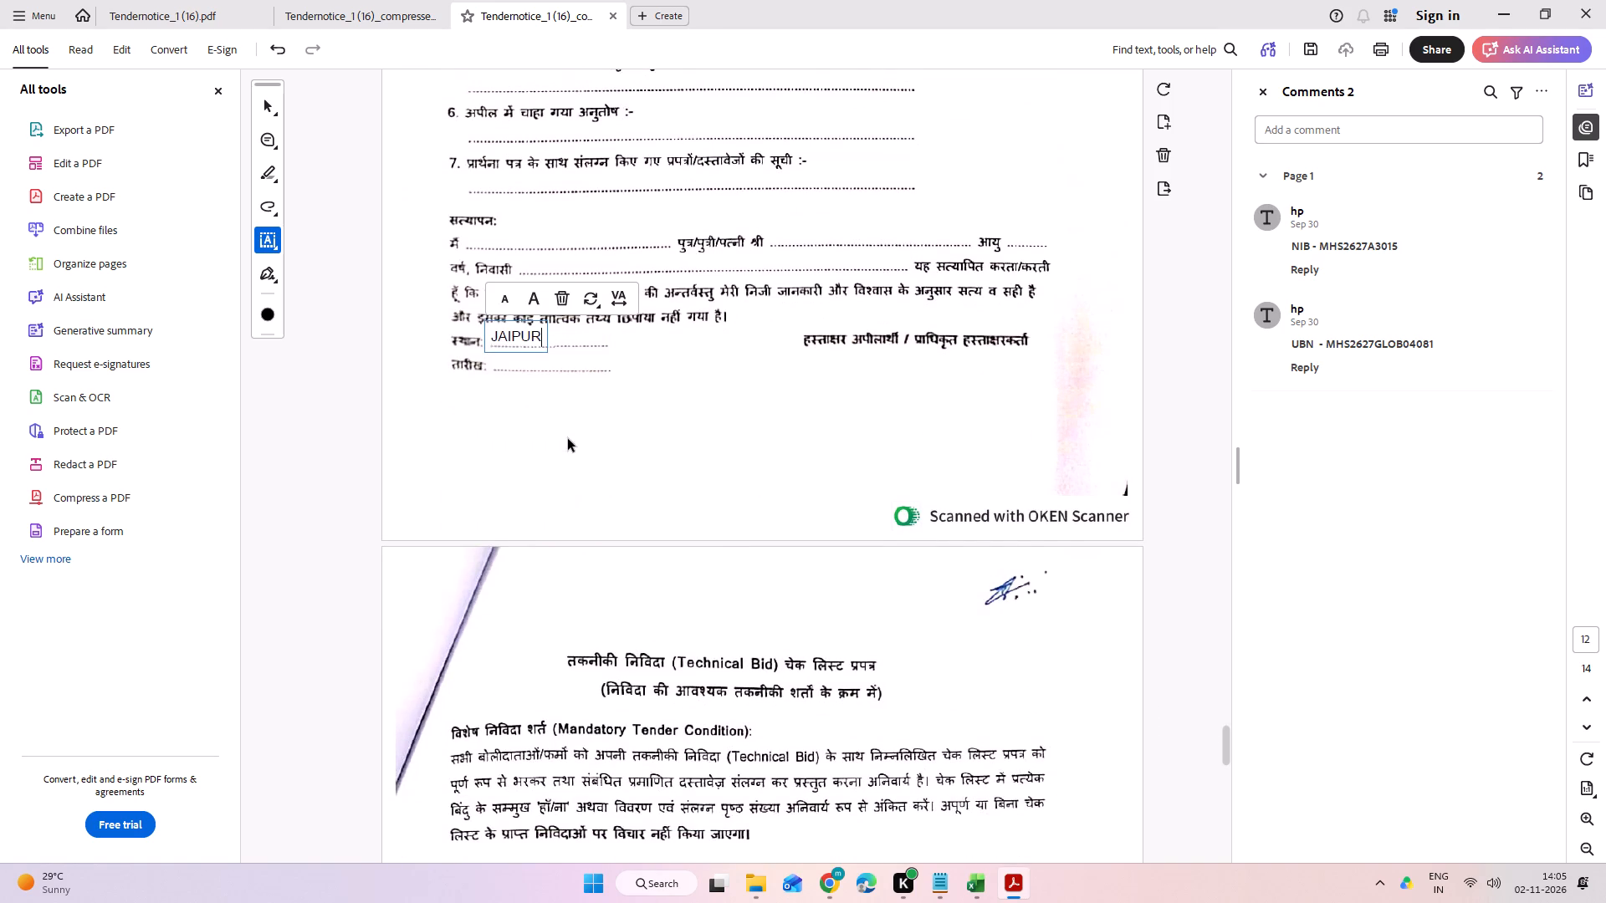
pyautogui.click(705, 411)
# Enter the date 02.11.2026 on the date line below the verification of the Form No. 1 appeal memorandum, page 12.
pyautogui.click(524, 367)
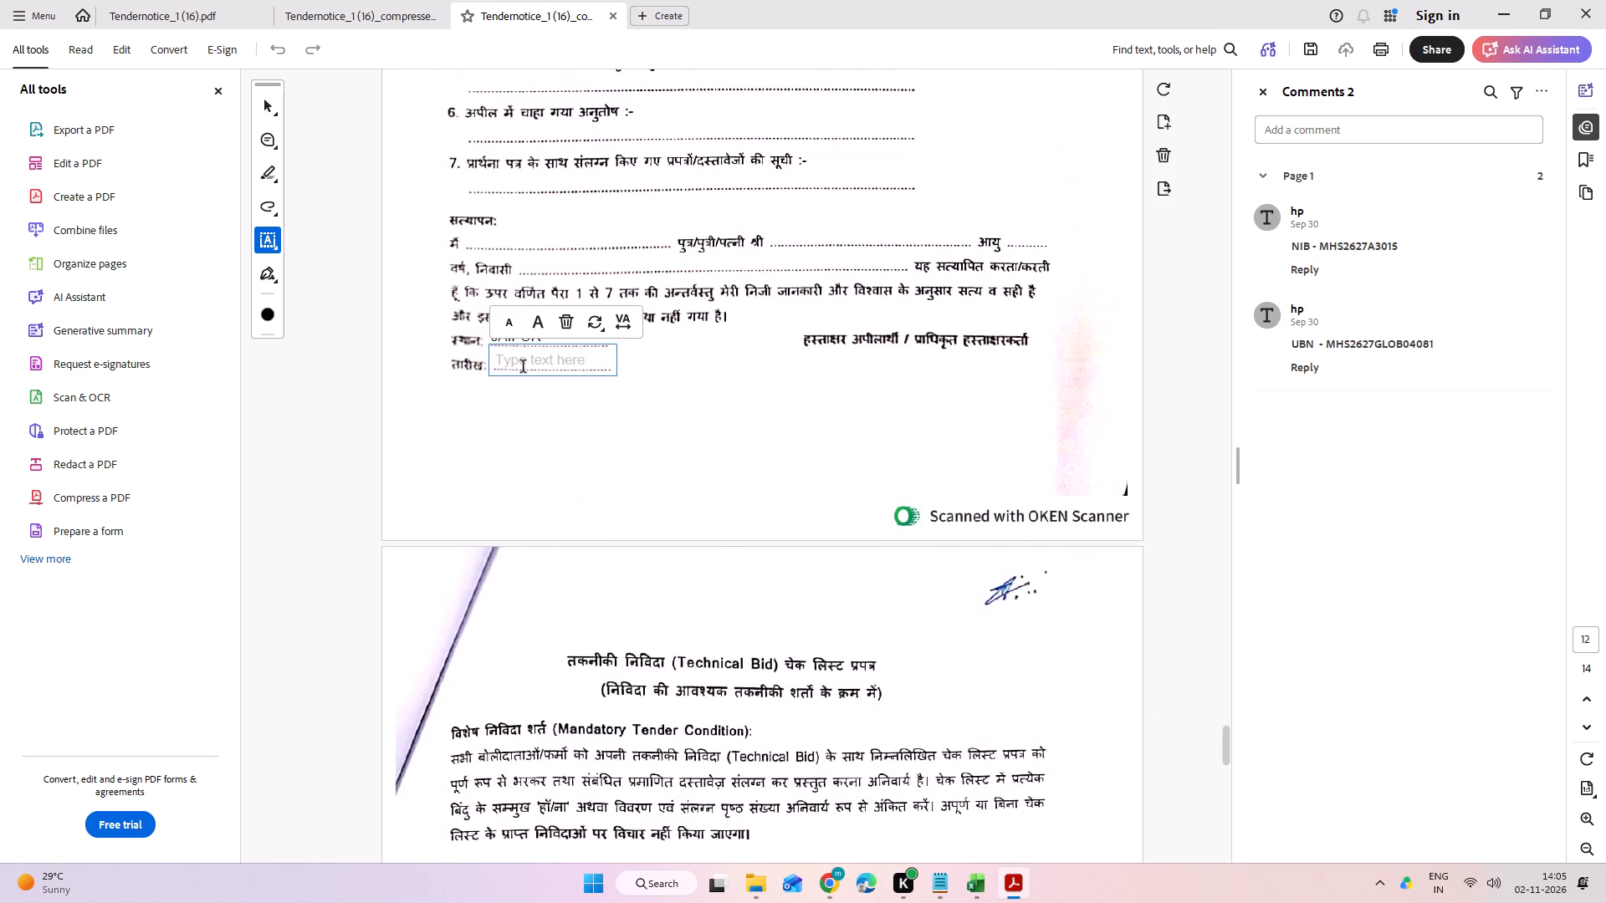
pyautogui.write('02.11.2026')
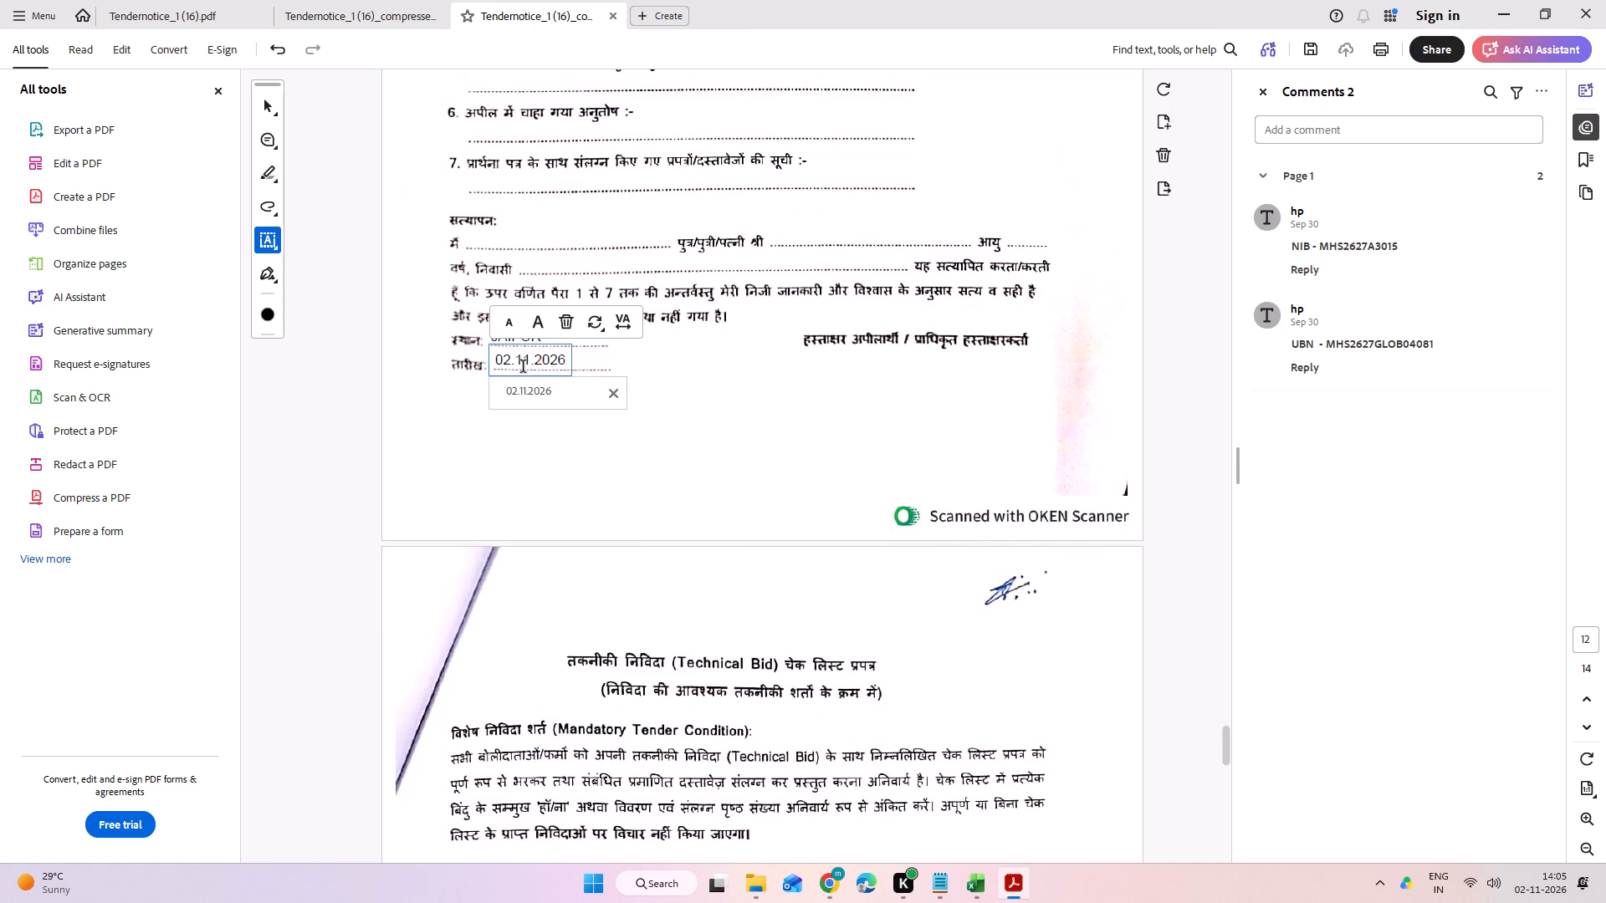
pyautogui.click(741, 378)
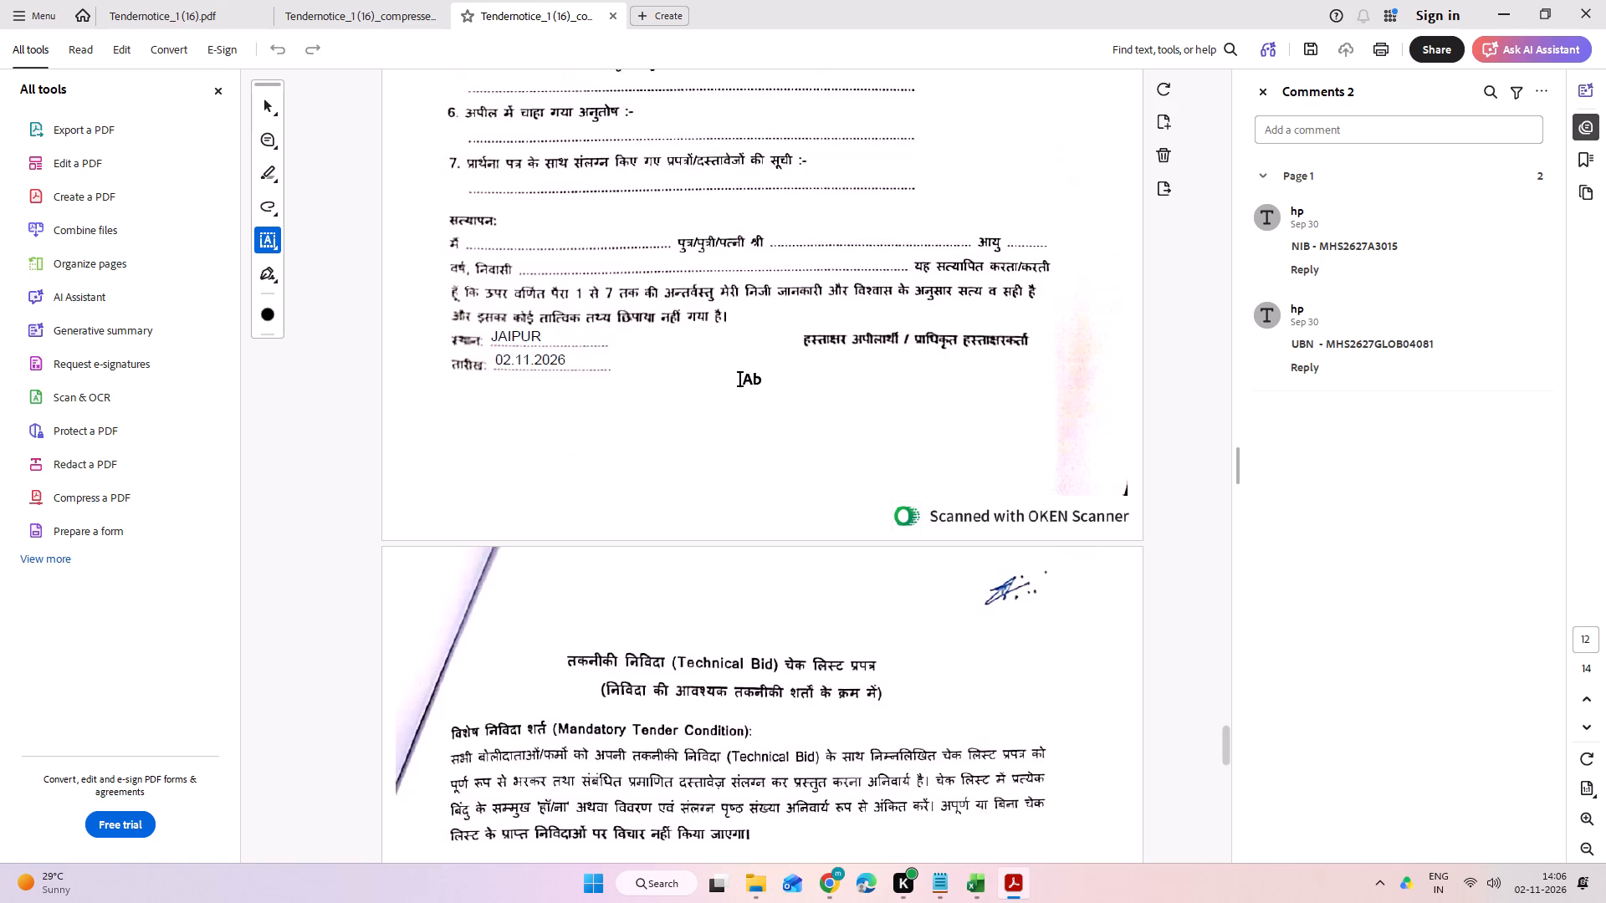
# Fill in M/s Nivati Health Private Limited as the bidder/firm name on the Technical Bid checklist, page 13.
pyautogui.scroll(-2, 742, 378)
pyautogui.scroll(-2, 775, 548)
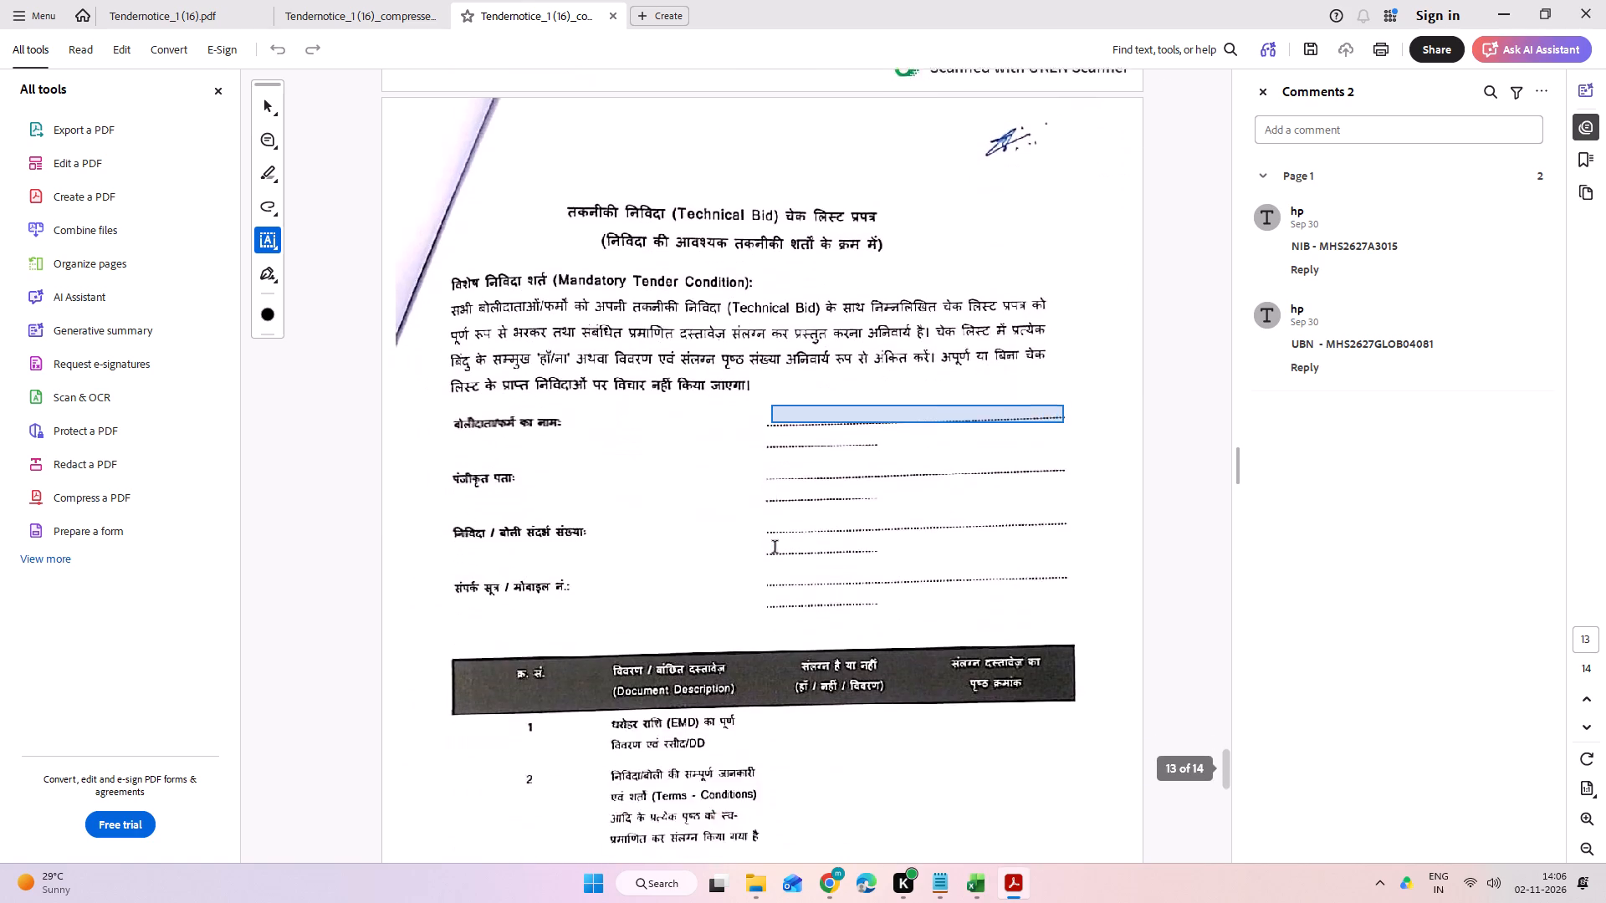
pyautogui.scroll(2, 775, 548)
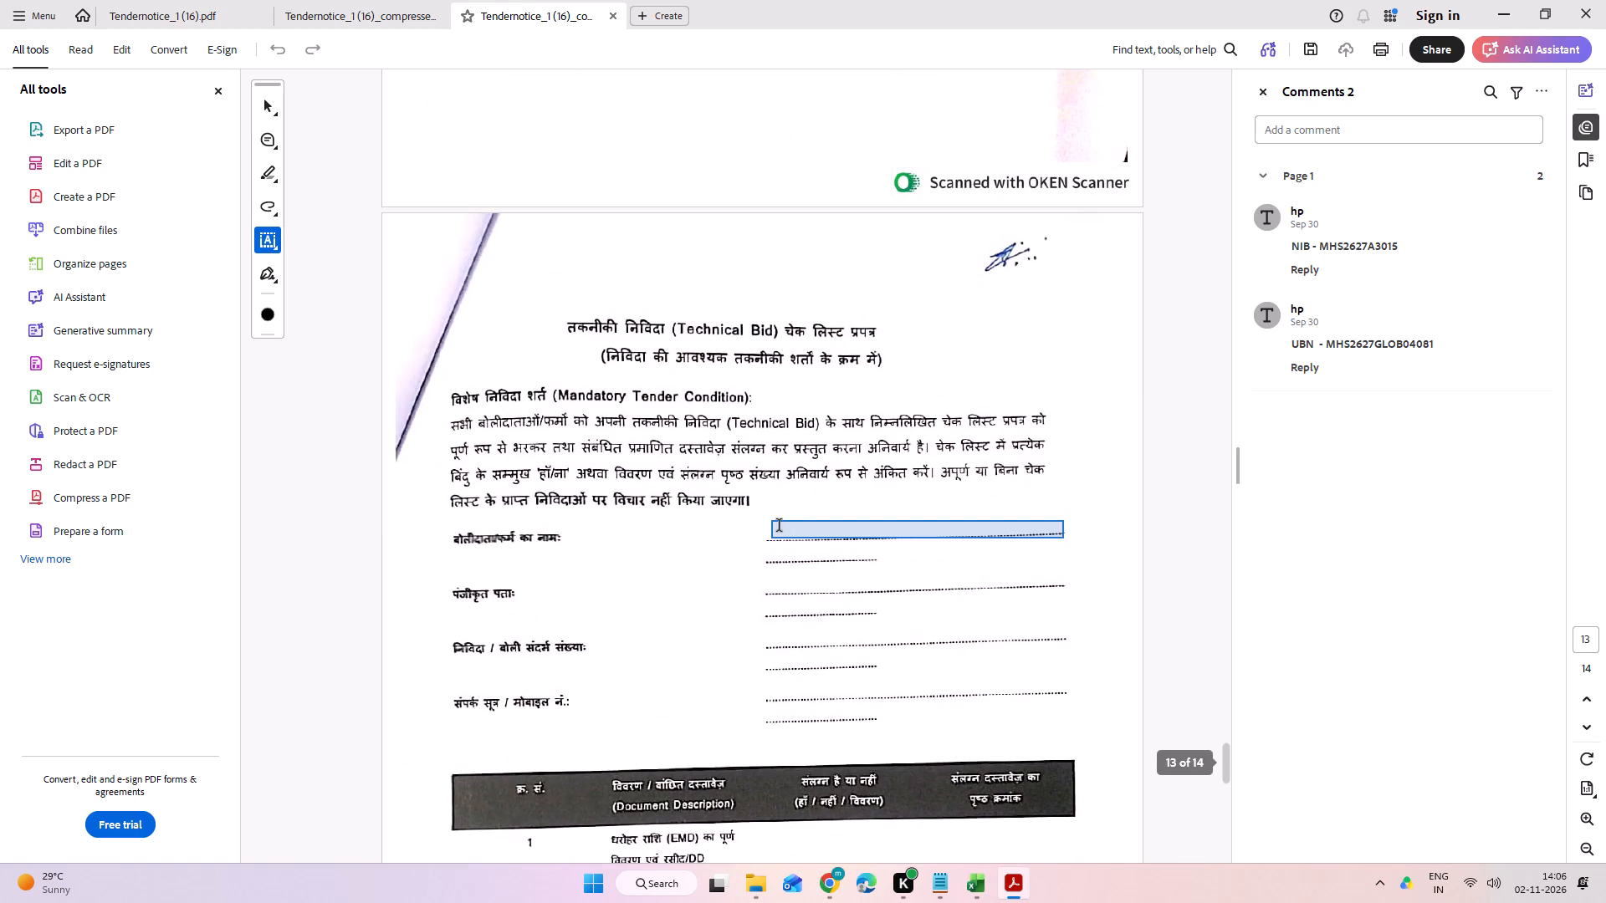
pyautogui.click(780, 526)
pyautogui.write('M/s NIVA')
pyautogui.click(800, 584)
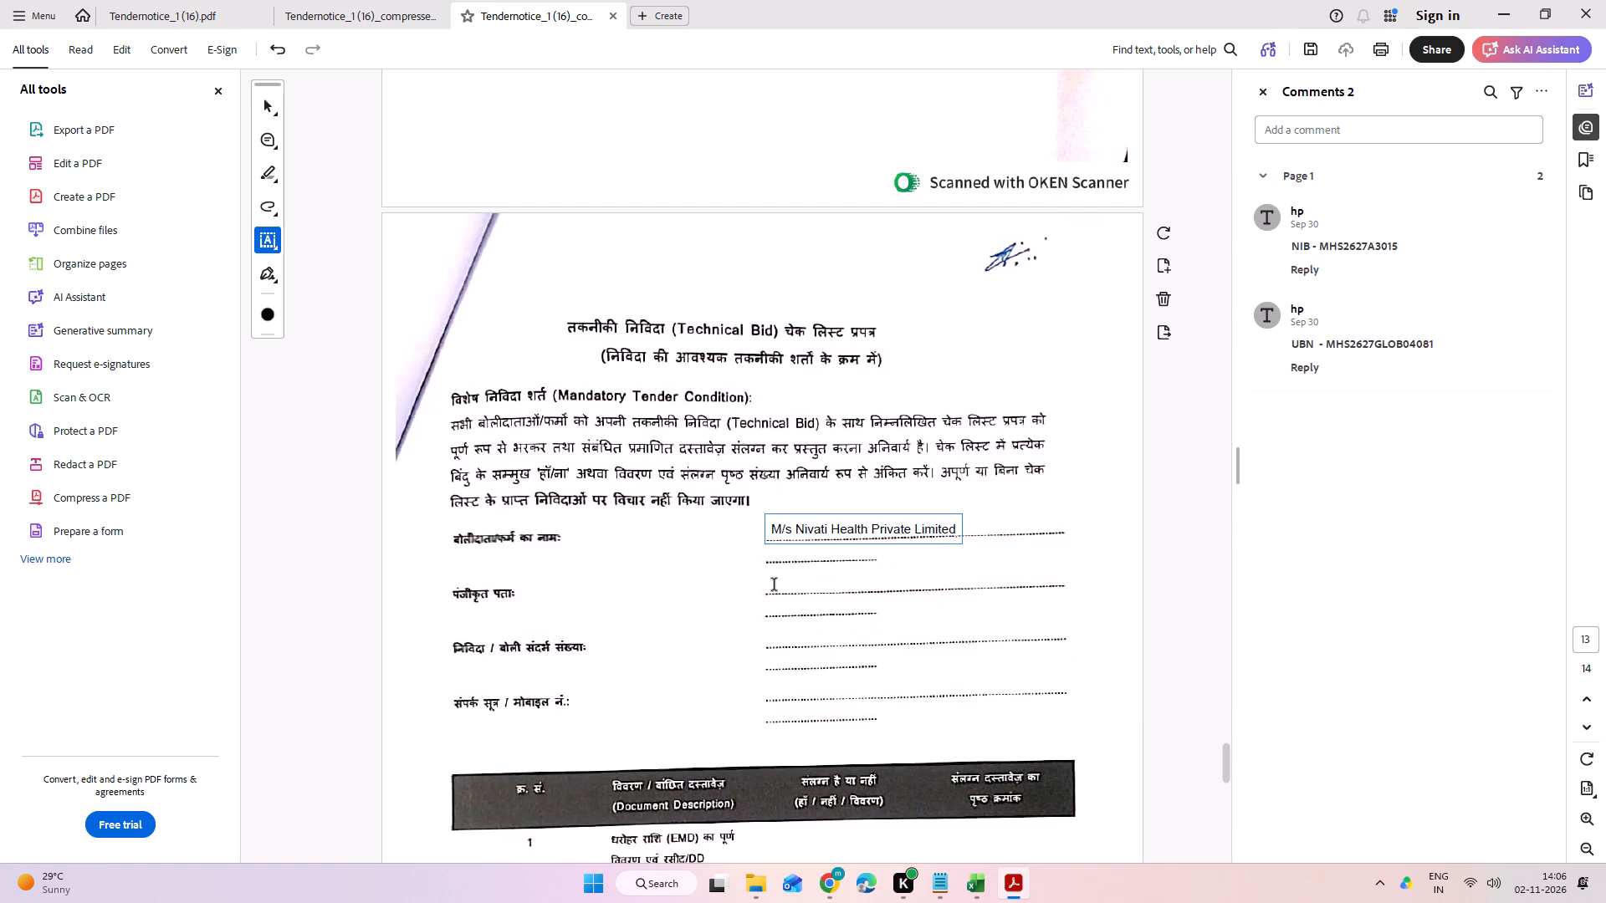
# Fill in the company's saved address on the registered address lines of the Technical Bid checklist.
pyautogui.click(775, 585)
pyautogui.click(776, 587)
pyautogui.write('SATYA')
pyautogui.click(795, 620)
pyautogui.click(734, 638)
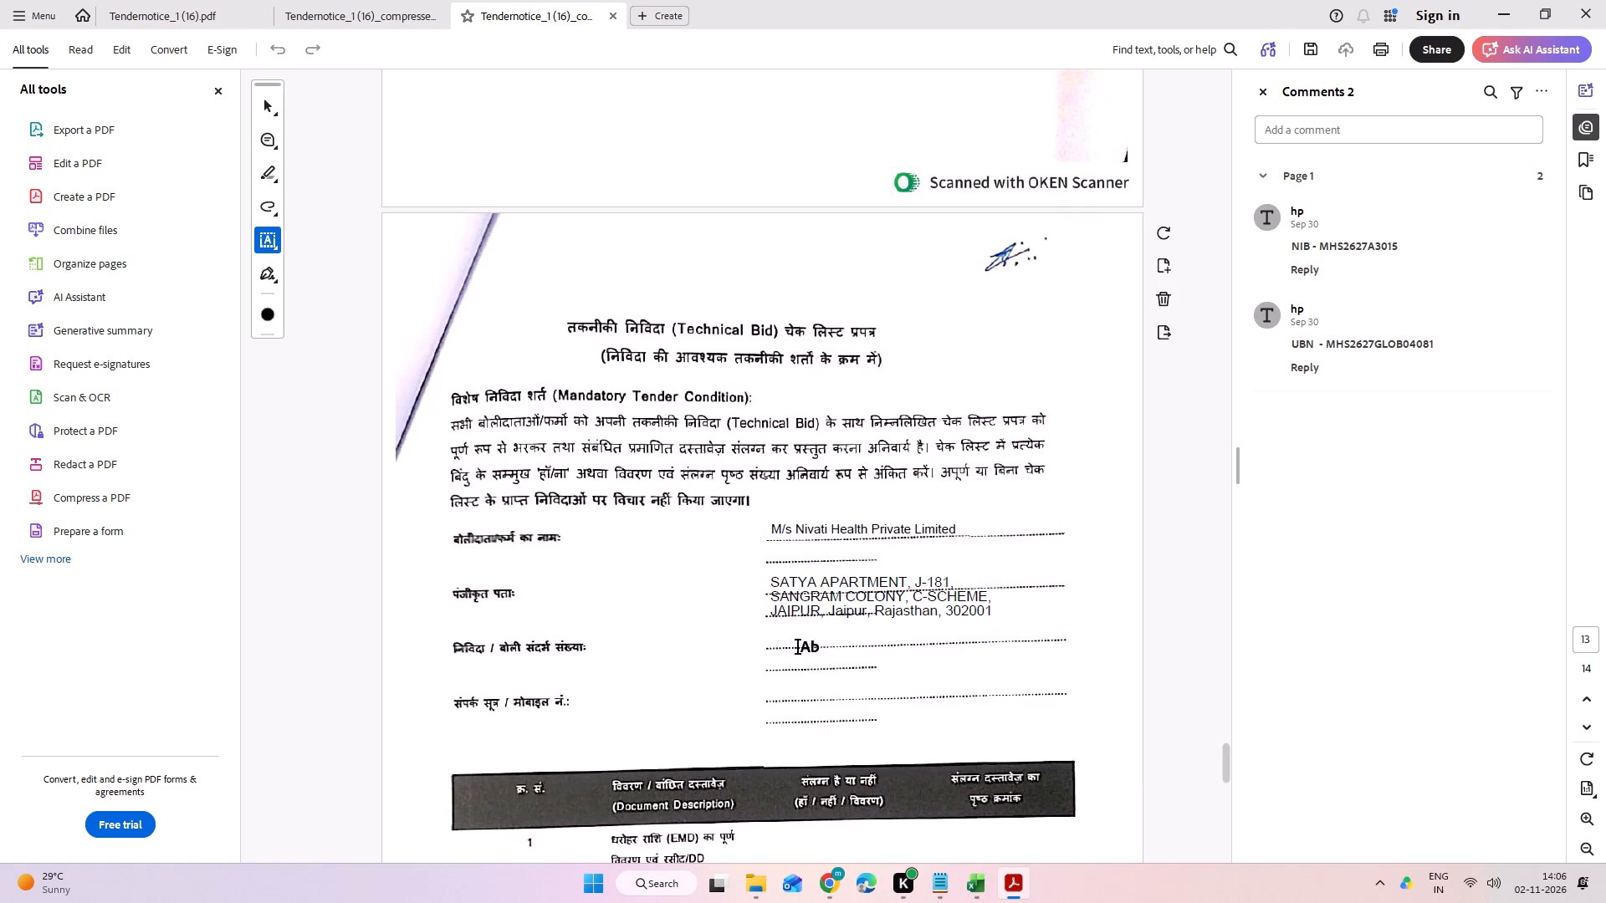
# Enter tender reference number 5033 and, after checking the notice on page 1, its date 30.09.2026 on the checklist's bid reference line.
pyautogui.click(794, 638)
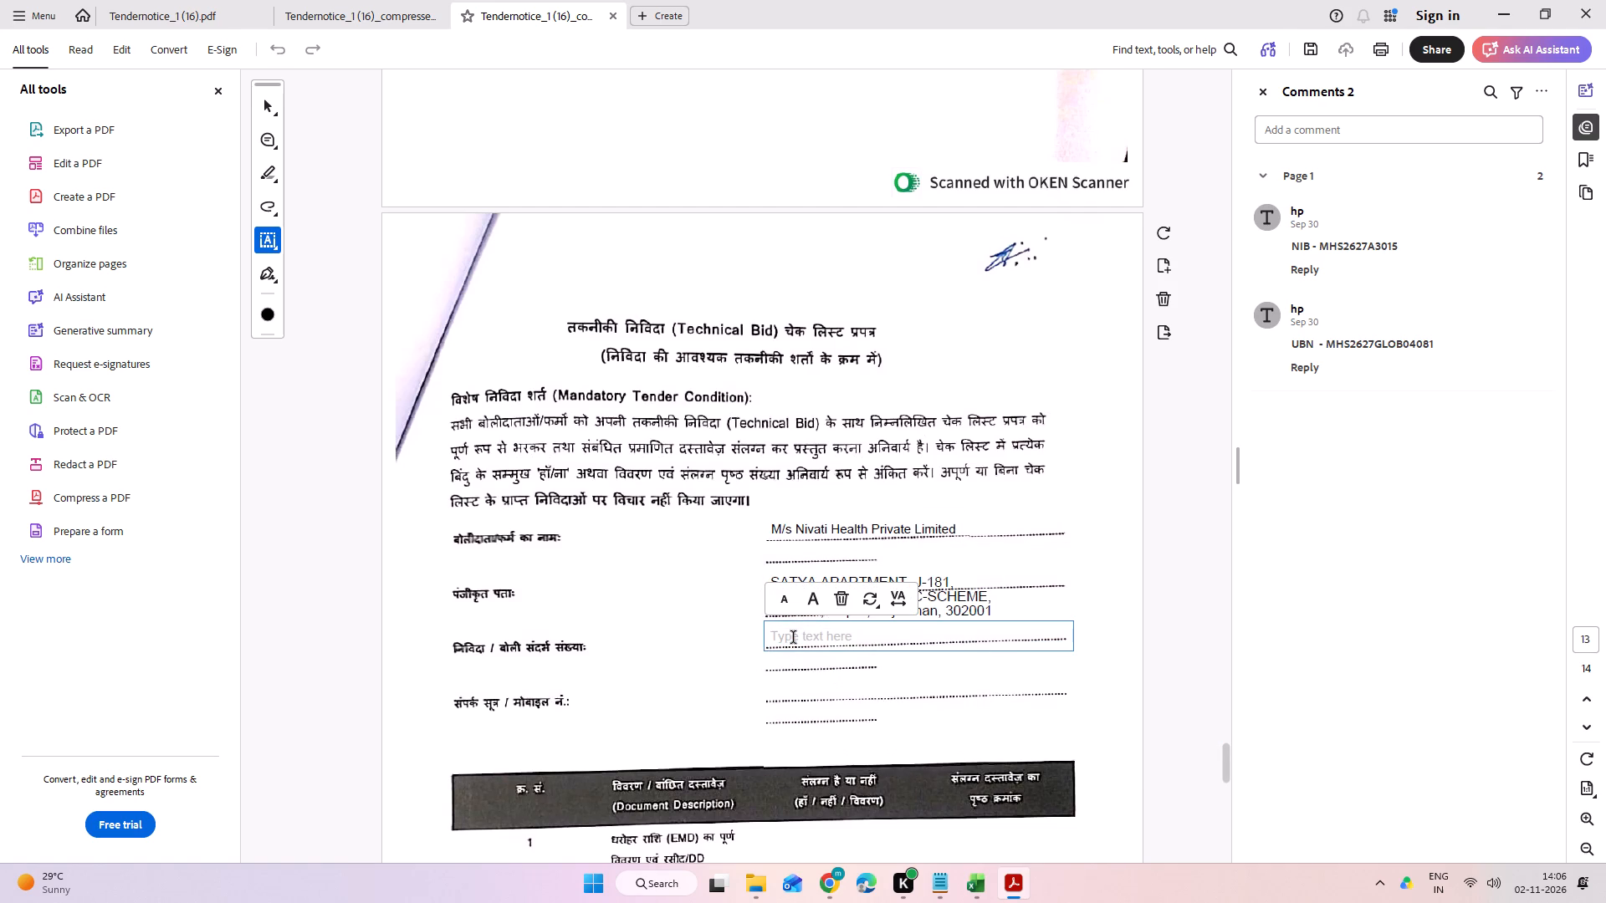
pyautogui.write('5033')
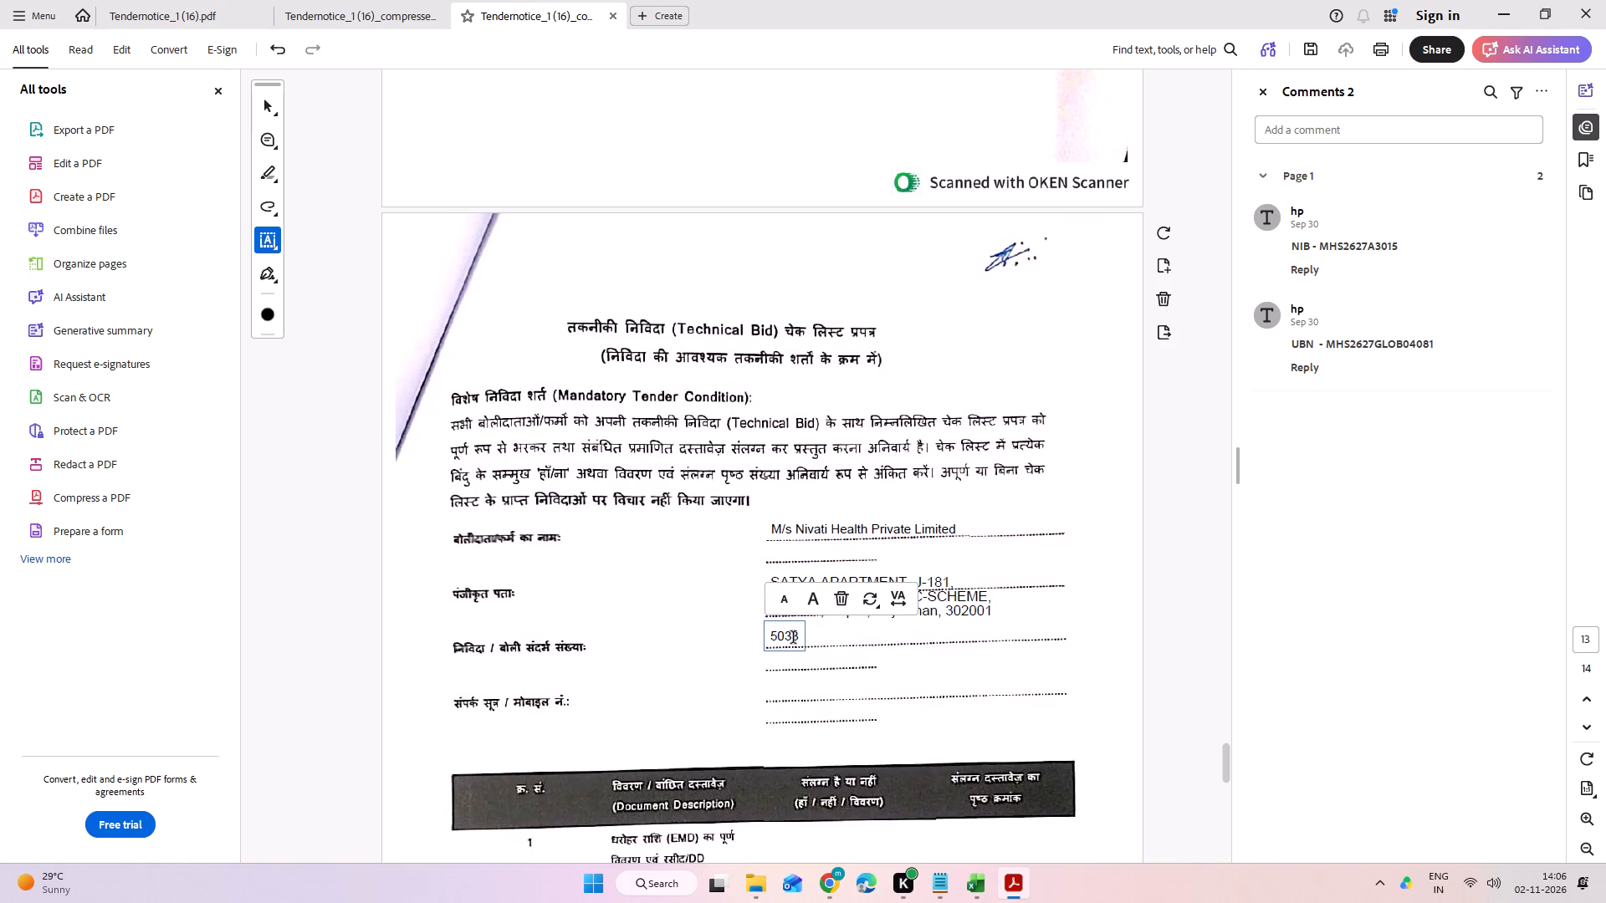
pyautogui.click(1578, 637)
pyautogui.press('1')
pyautogui.press('Return')
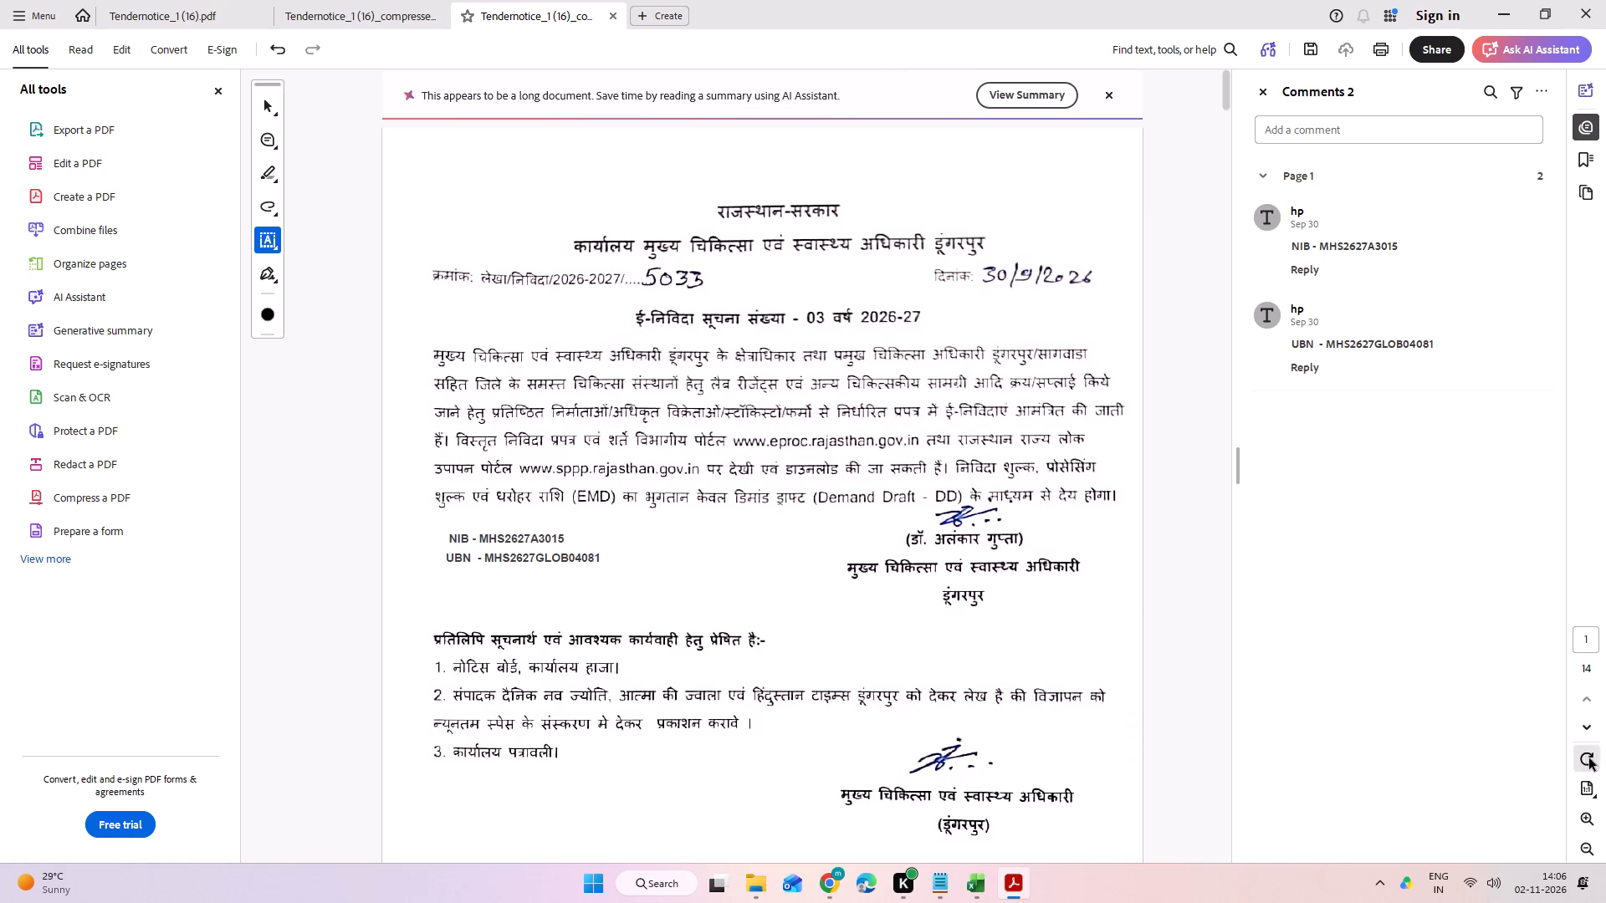
pyautogui.click(1580, 642)
pyautogui.write('13')
pyautogui.press('Return')
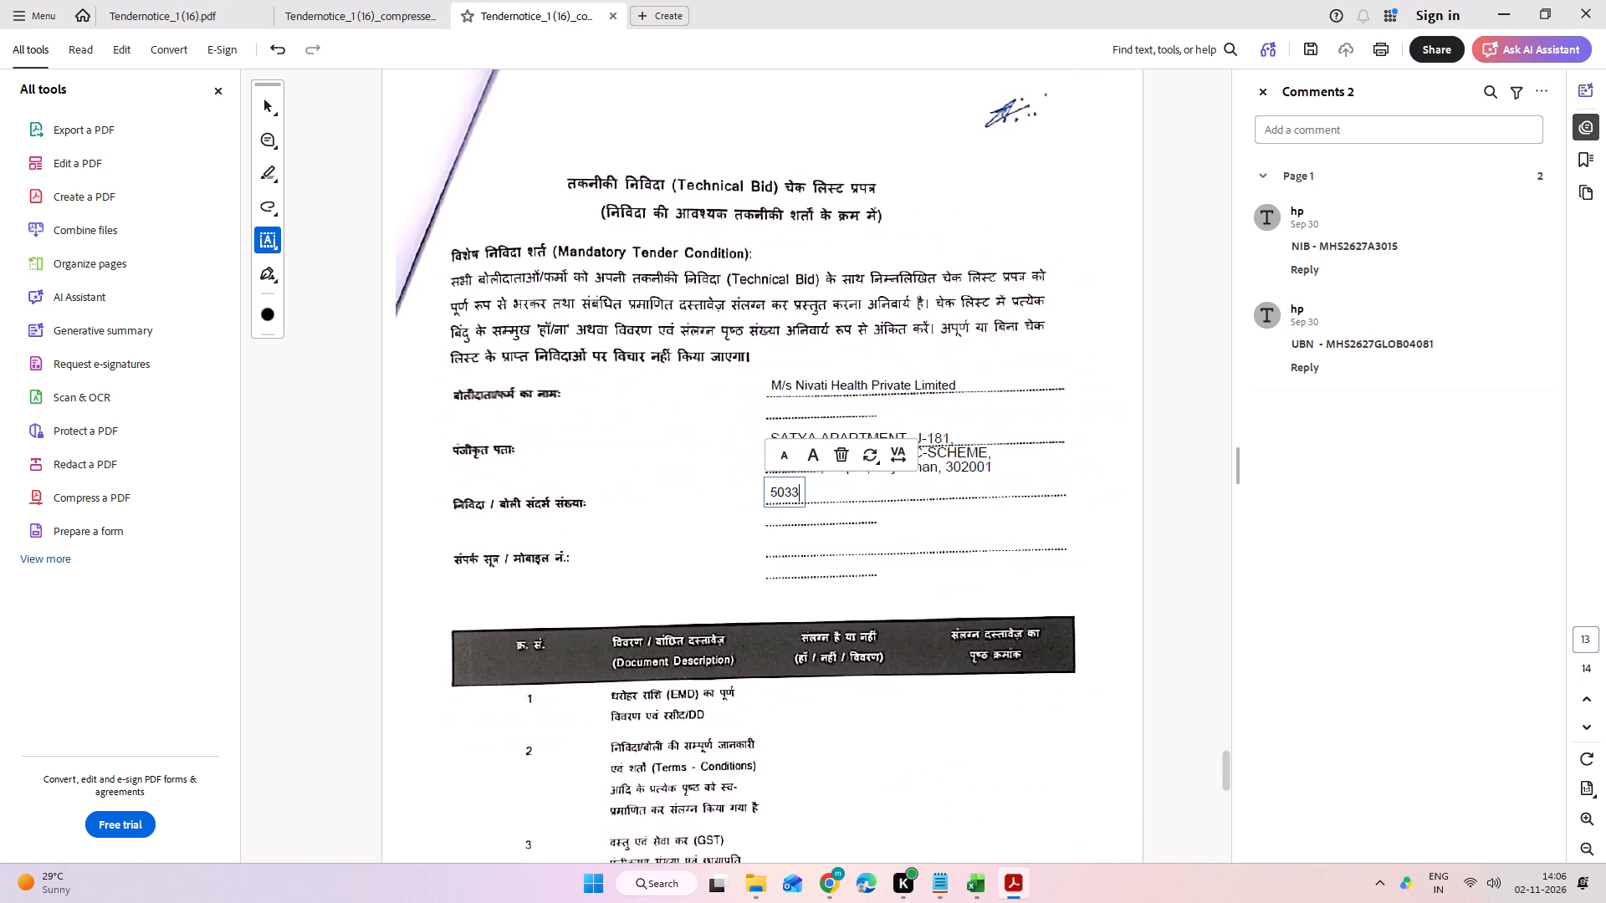
pyautogui.click(885, 497)
pyautogui.click(866, 491)
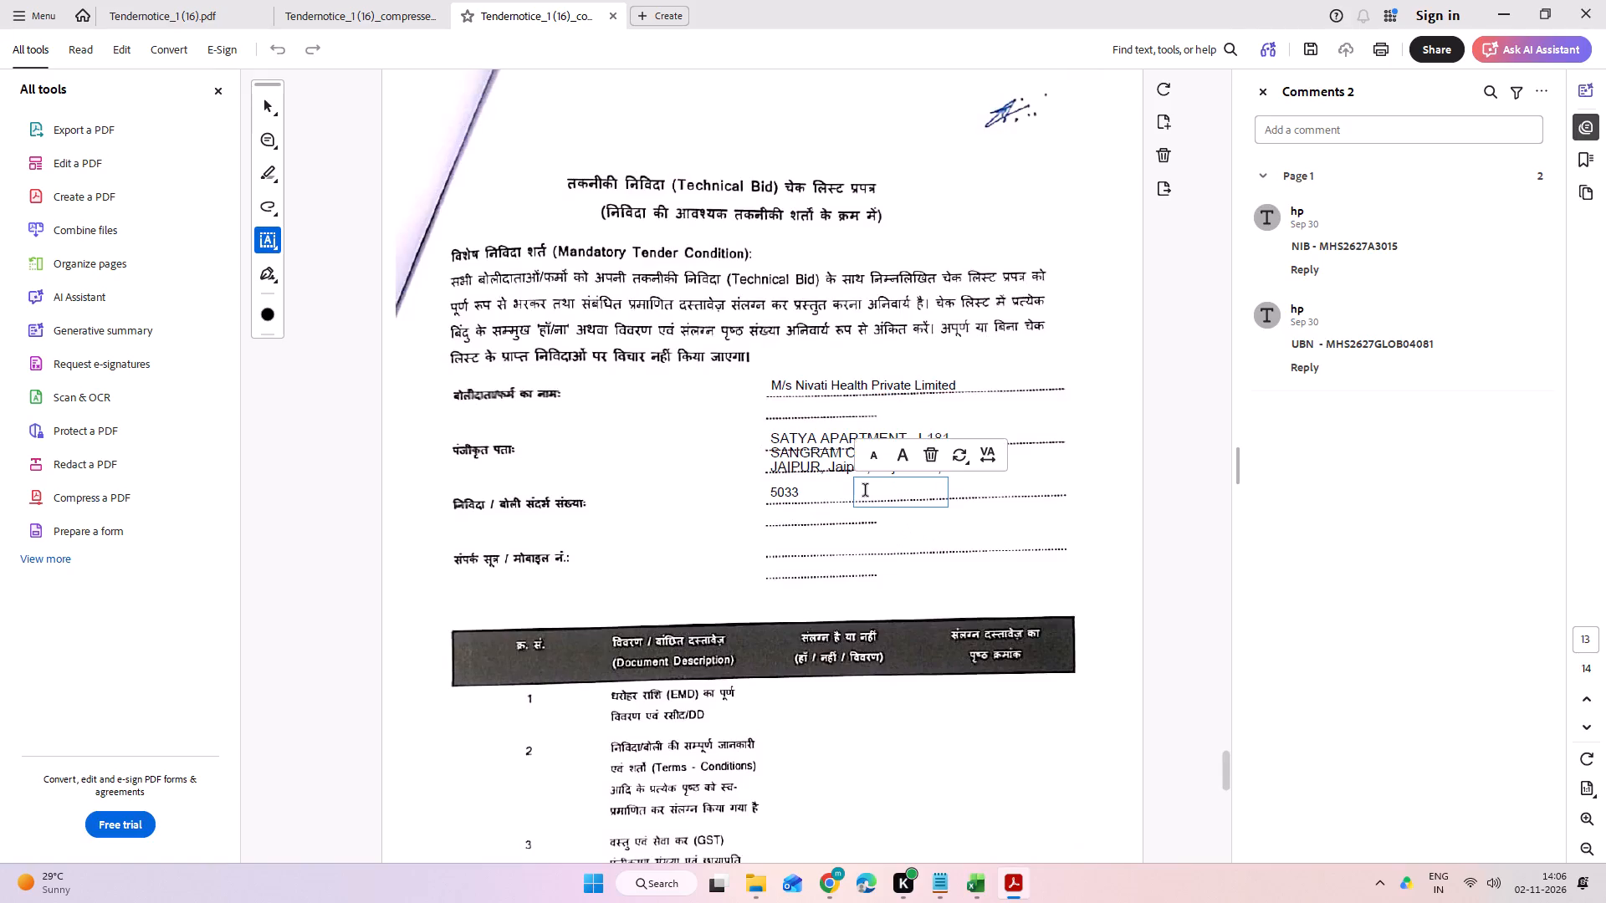
pyautogui.write('30.09.2026')
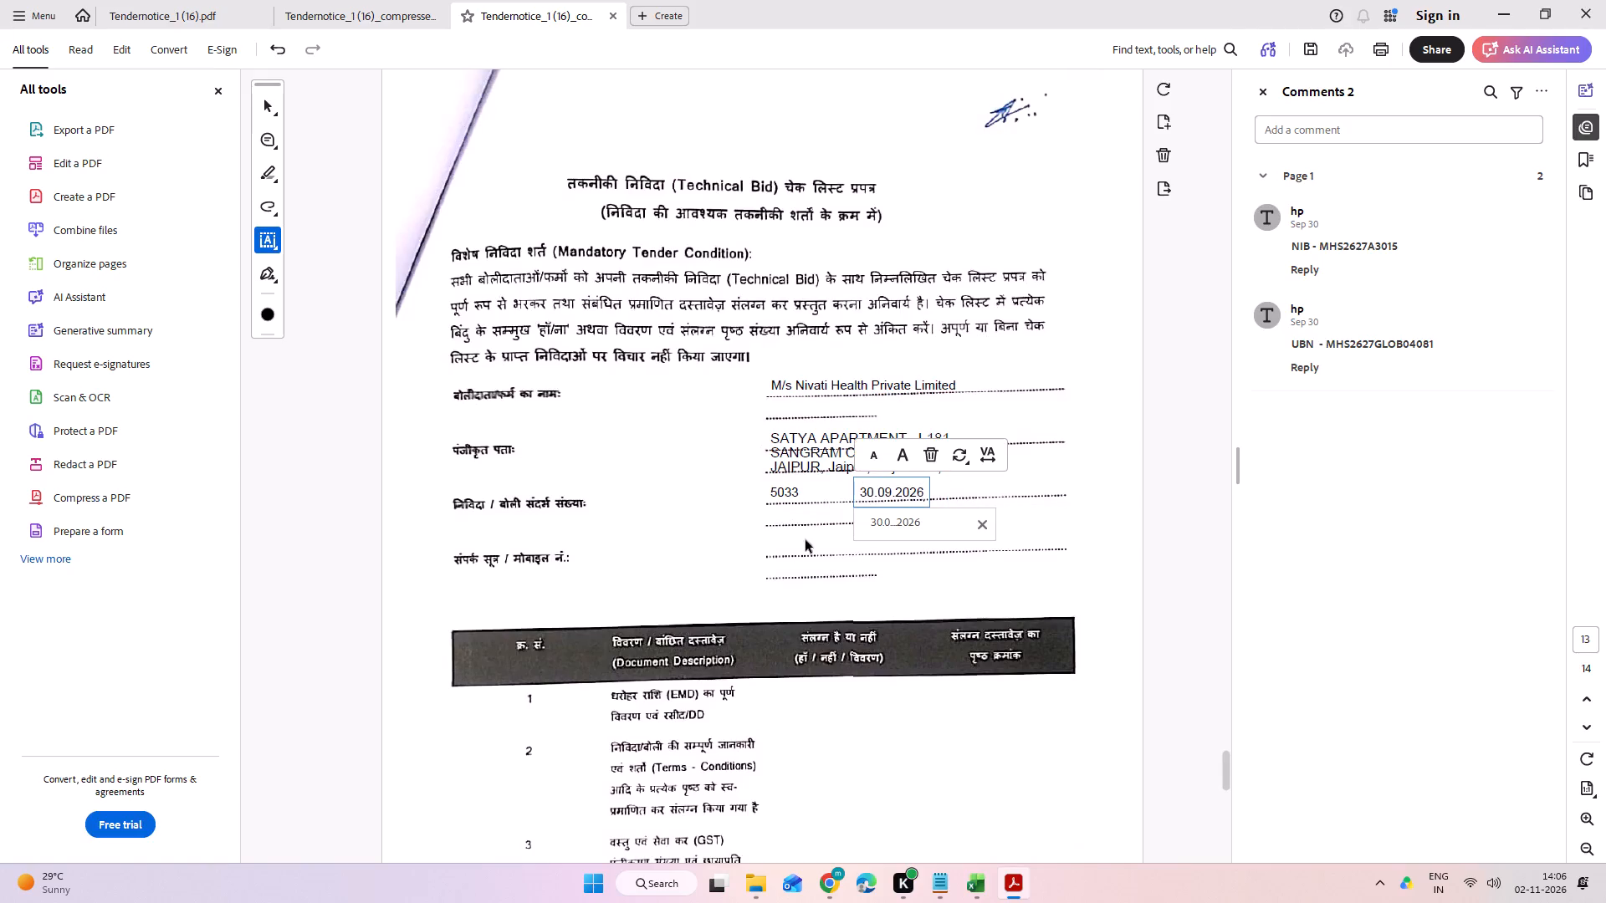
# Fill in the saved mobile number on the checklist's contact line, move it up onto the line and enlarge its text one size.
pyautogui.click(780, 551)
pyautogui.click(801, 557)
pyautogui.click(796, 548)
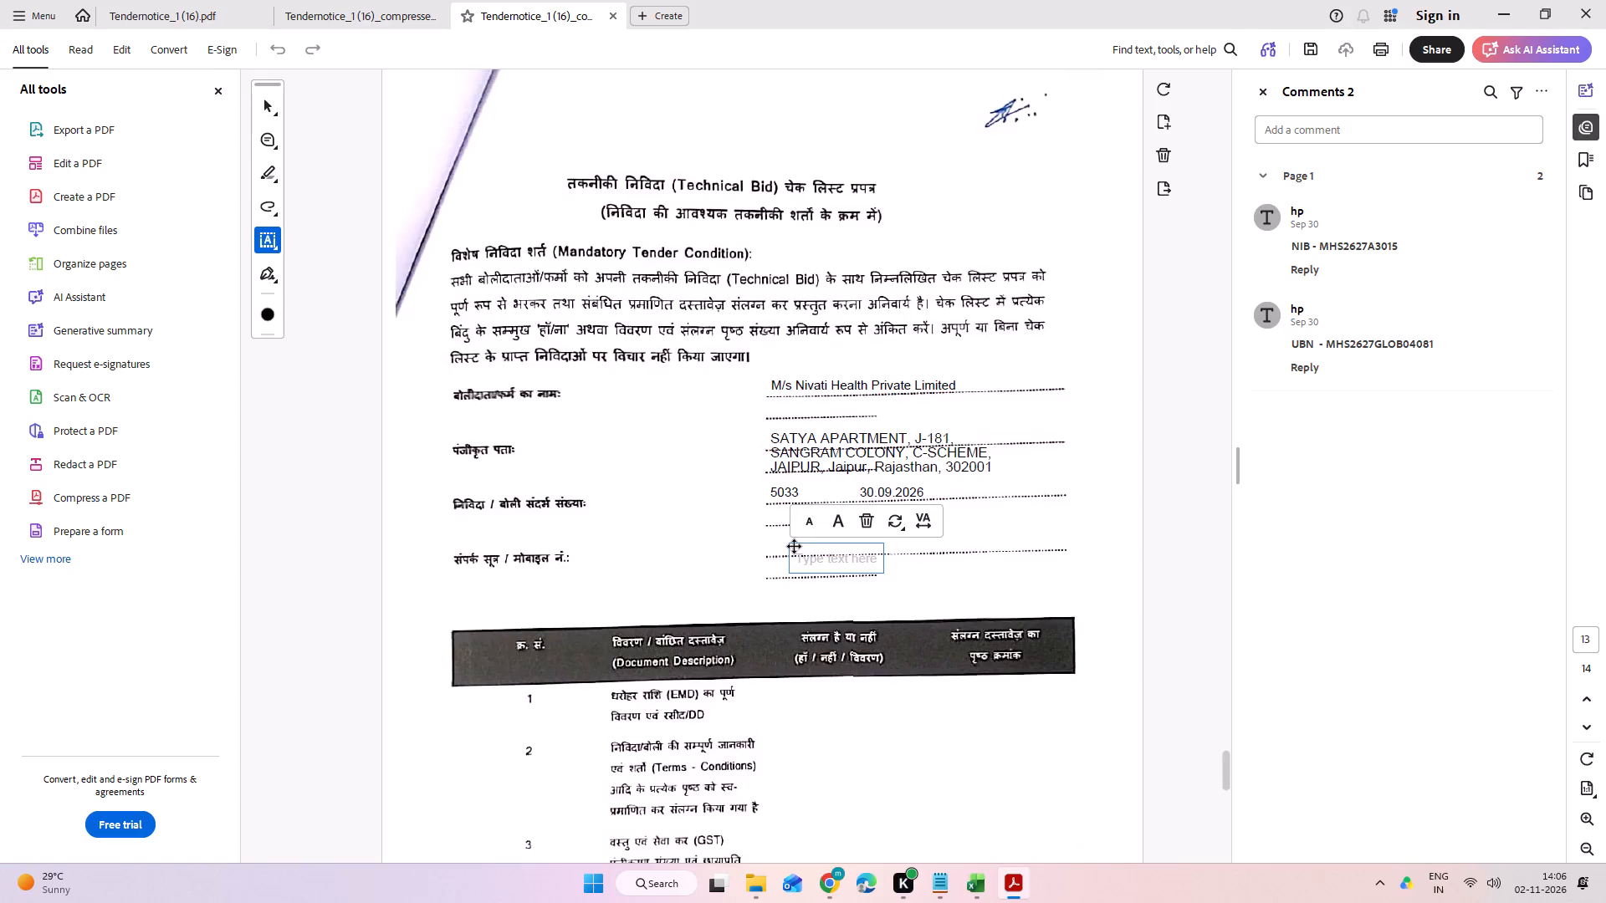
pyautogui.write('+91')
pyautogui.press('space')
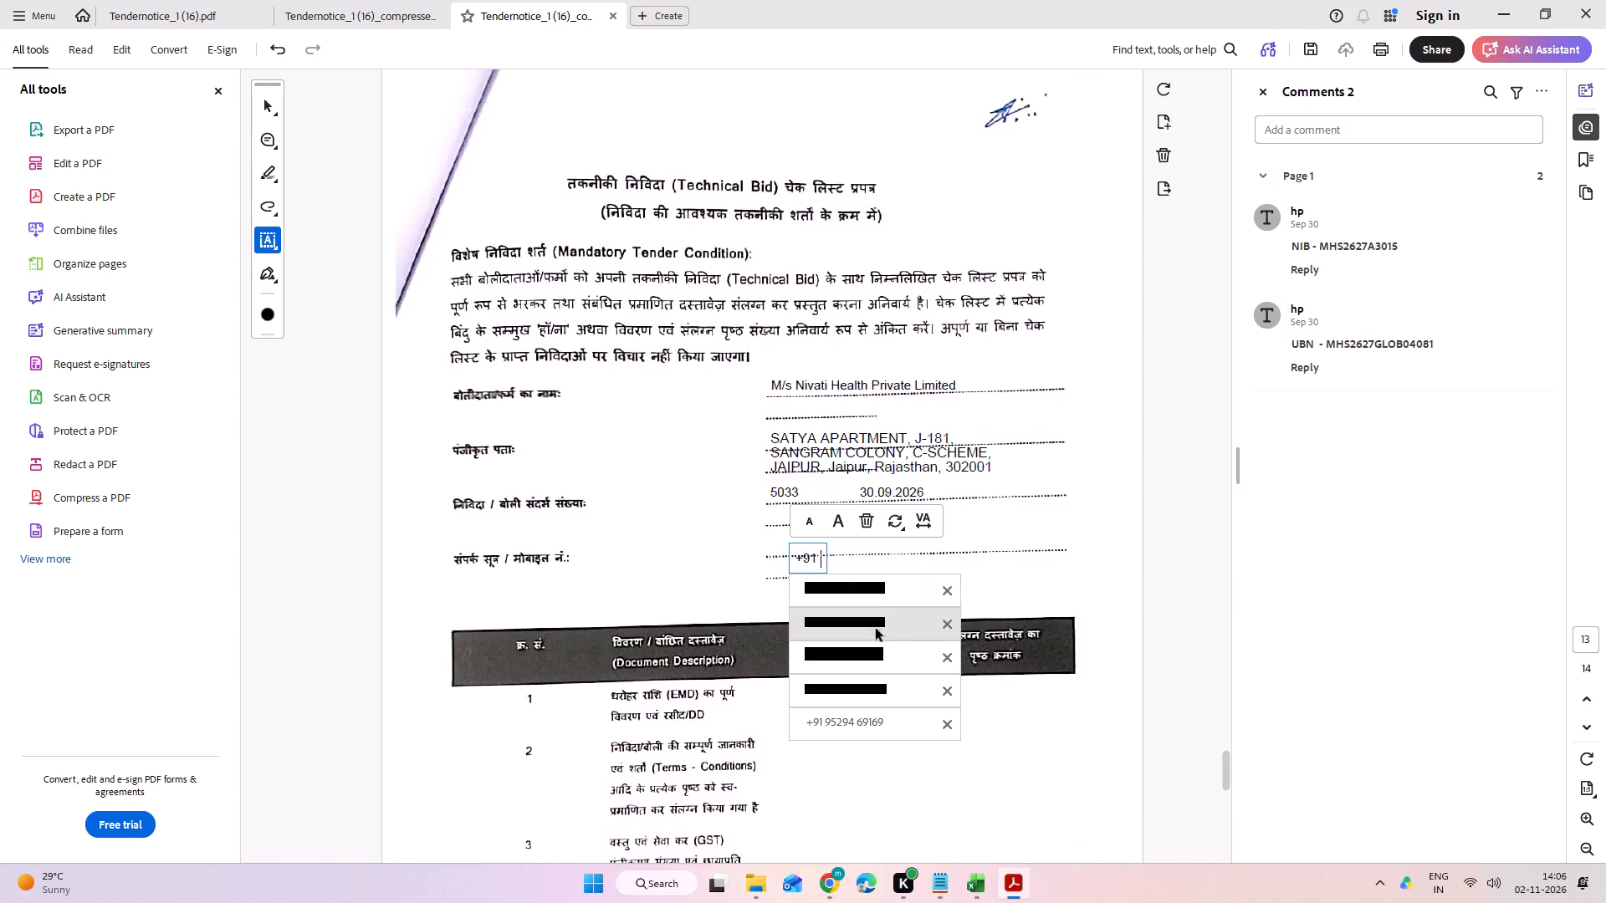
pyautogui.click(890, 680)
pyautogui.click(990, 584)
pyautogui.click(851, 562)
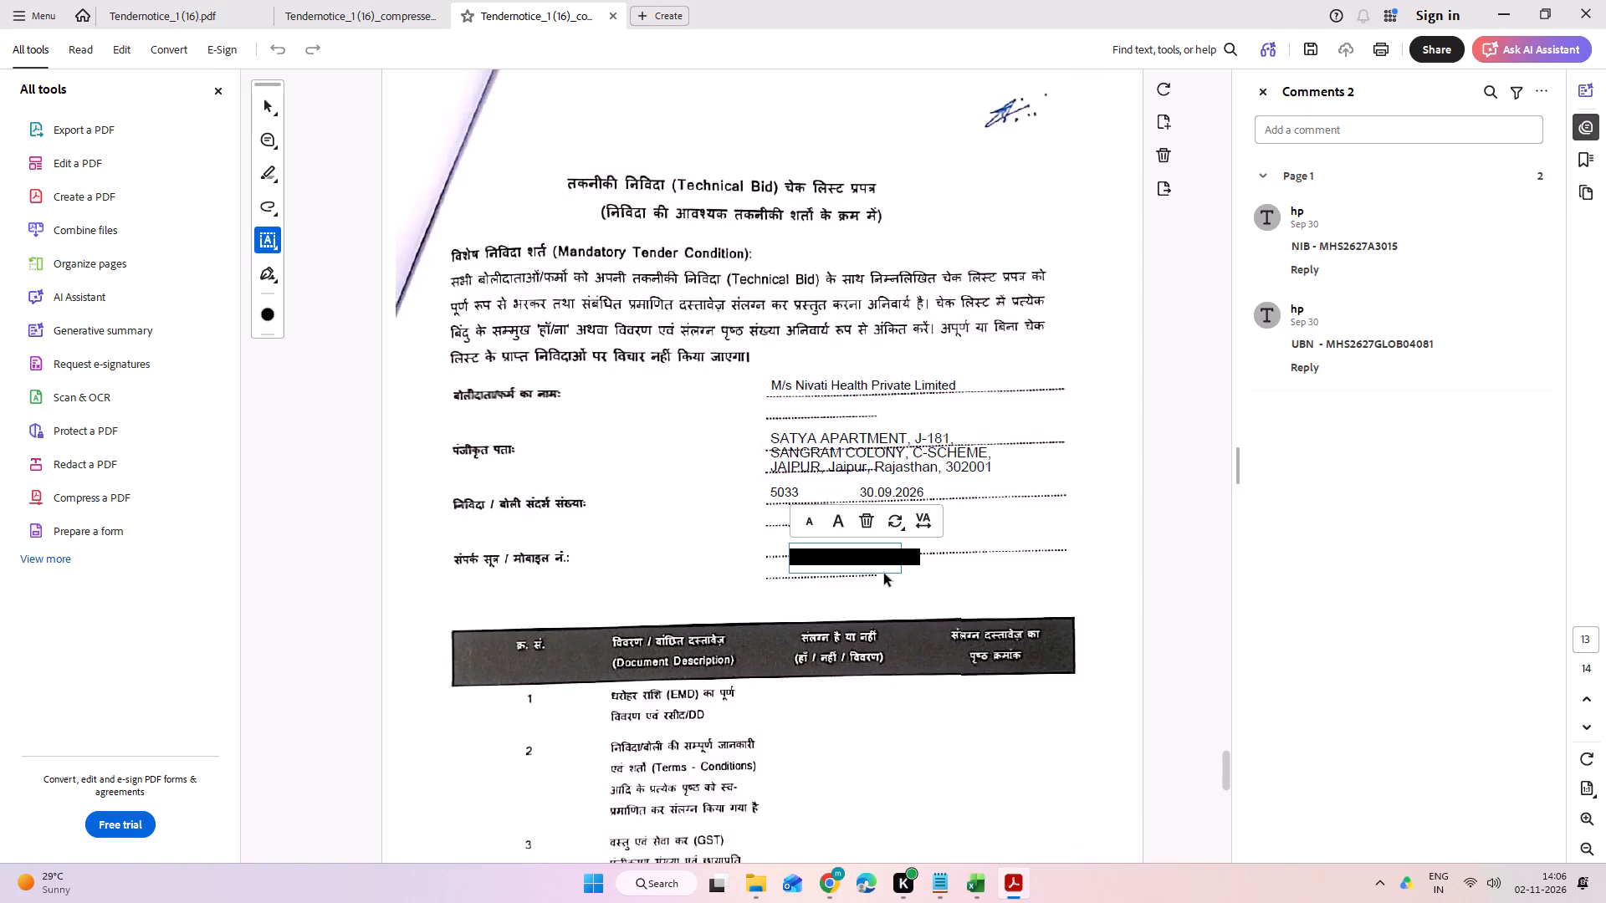
pyautogui.moveTo(892, 570); pyautogui.dragTo(892, 556)
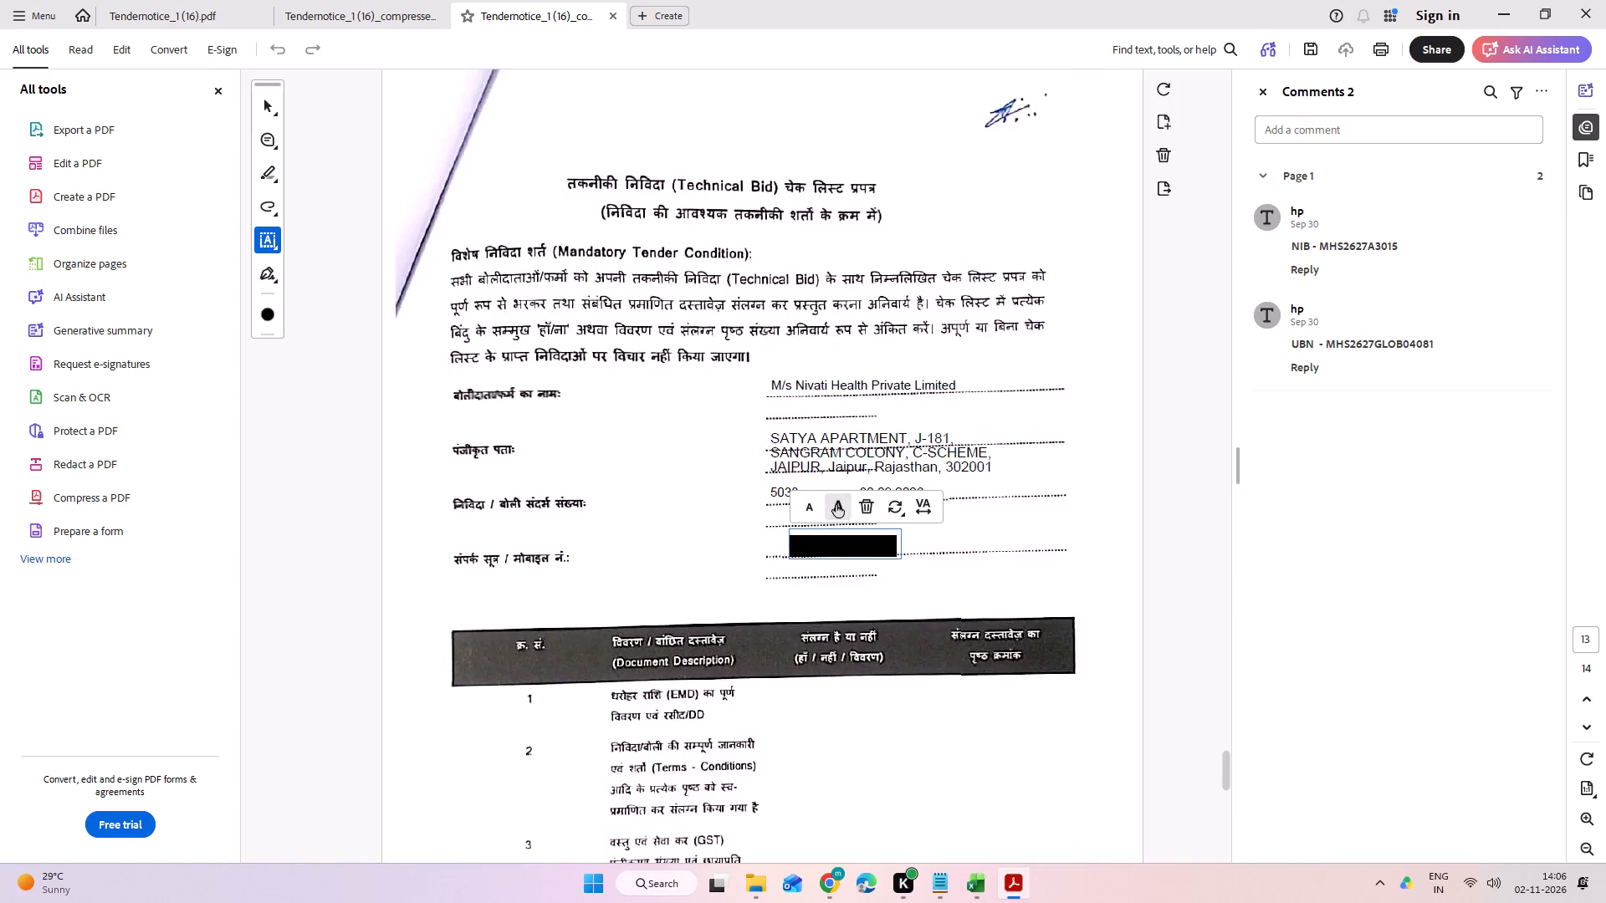
pyautogui.click(836, 505)
pyautogui.click(996, 588)
# Mark checklist items 1 (EMD details) and 2 (Terms - Conditions) as YES in the enclosed-or-not column, page 13.
pyautogui.scroll(-2, 991, 587)
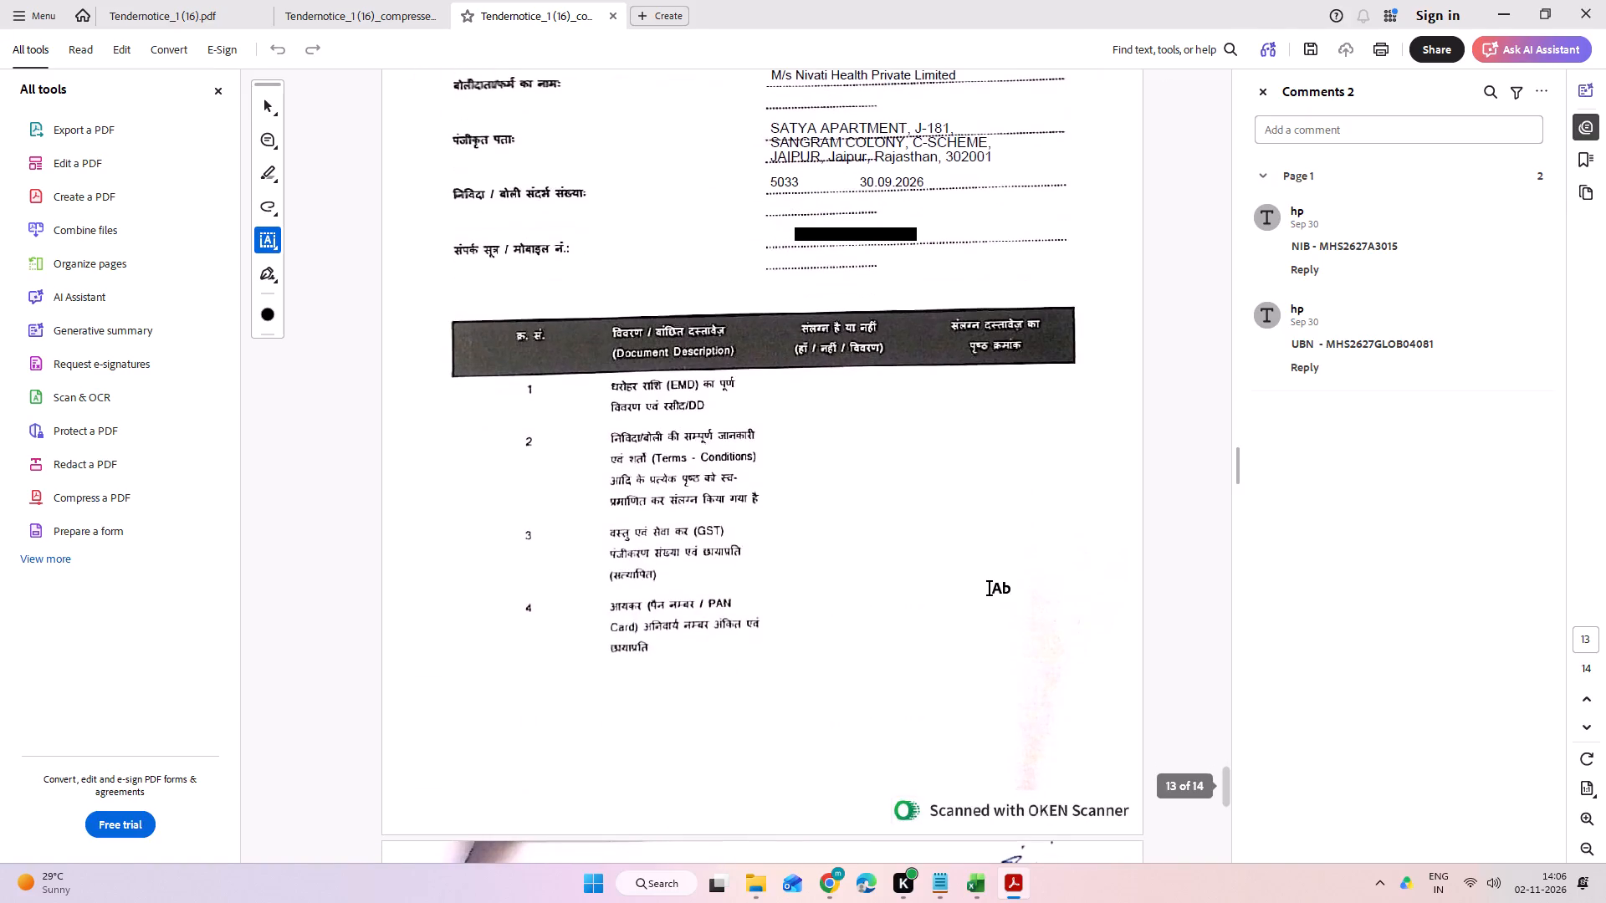
pyautogui.scroll(-2, 991, 587)
pyautogui.scroll(2, 991, 587)
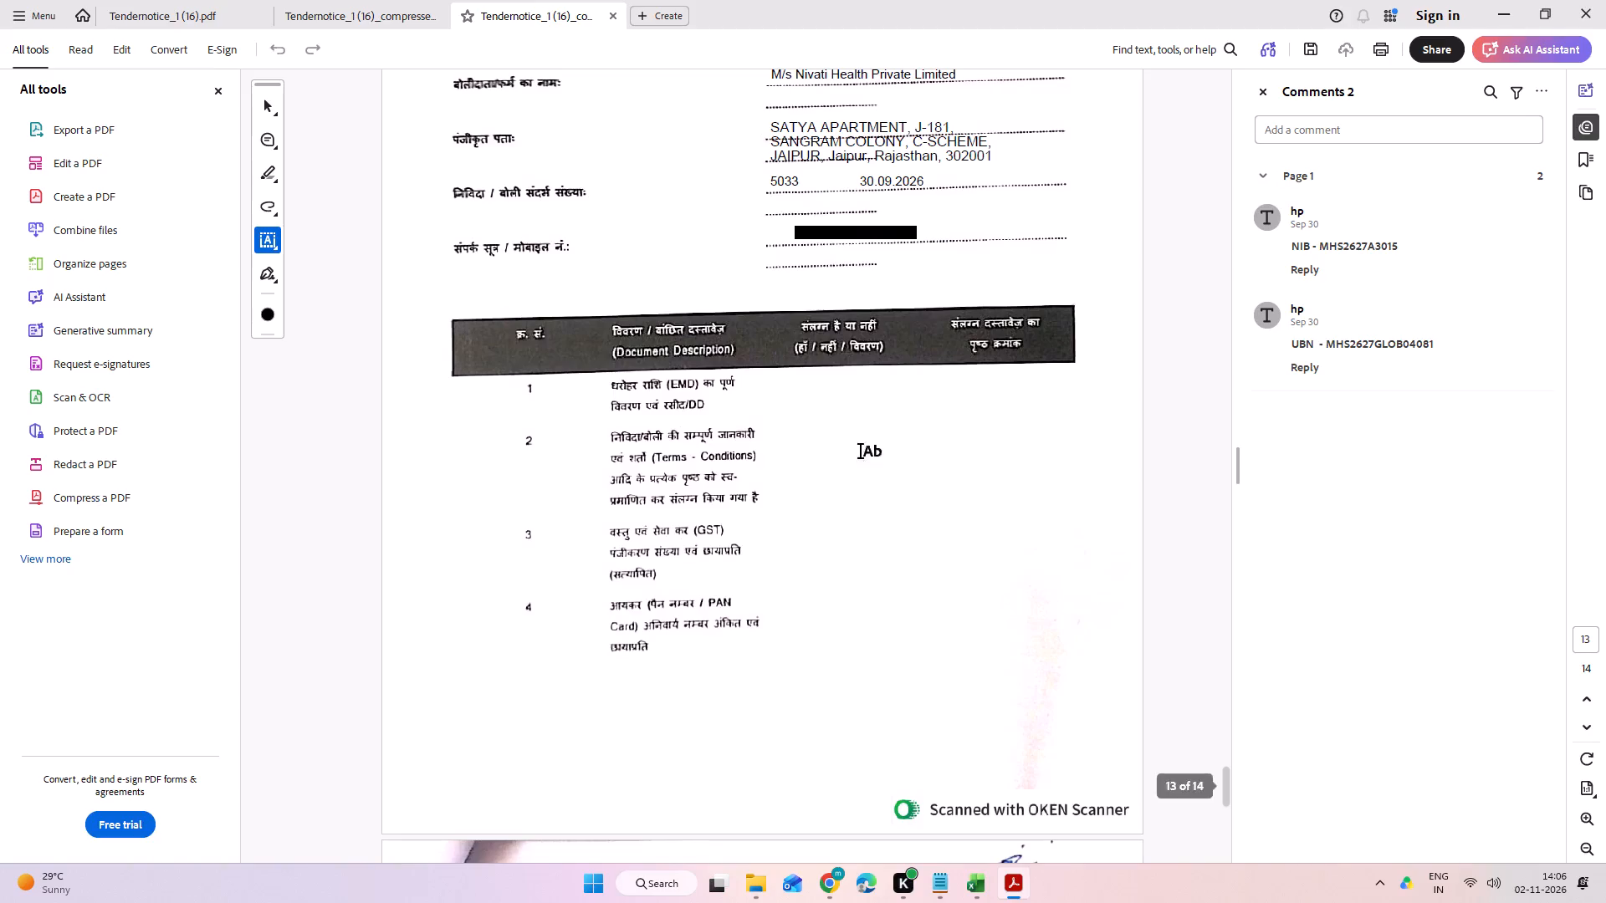
pyautogui.click(842, 390)
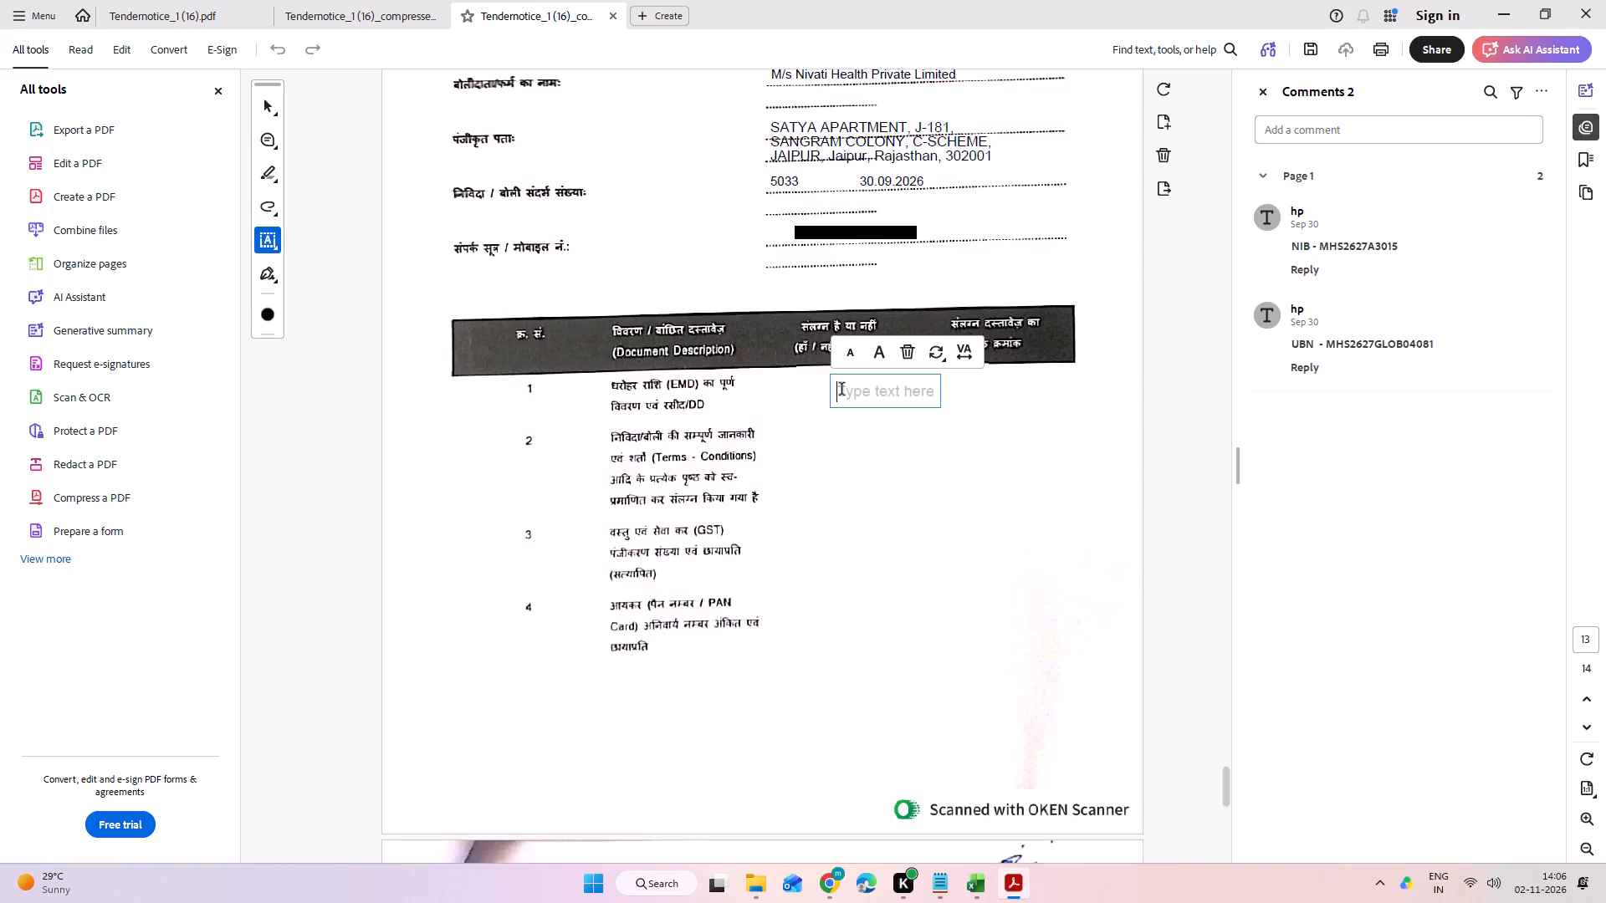
pyautogui.write('YES')
pyautogui.hotkey('ctrl', 'a')
pyautogui.hotkey('ctrl', 'c')
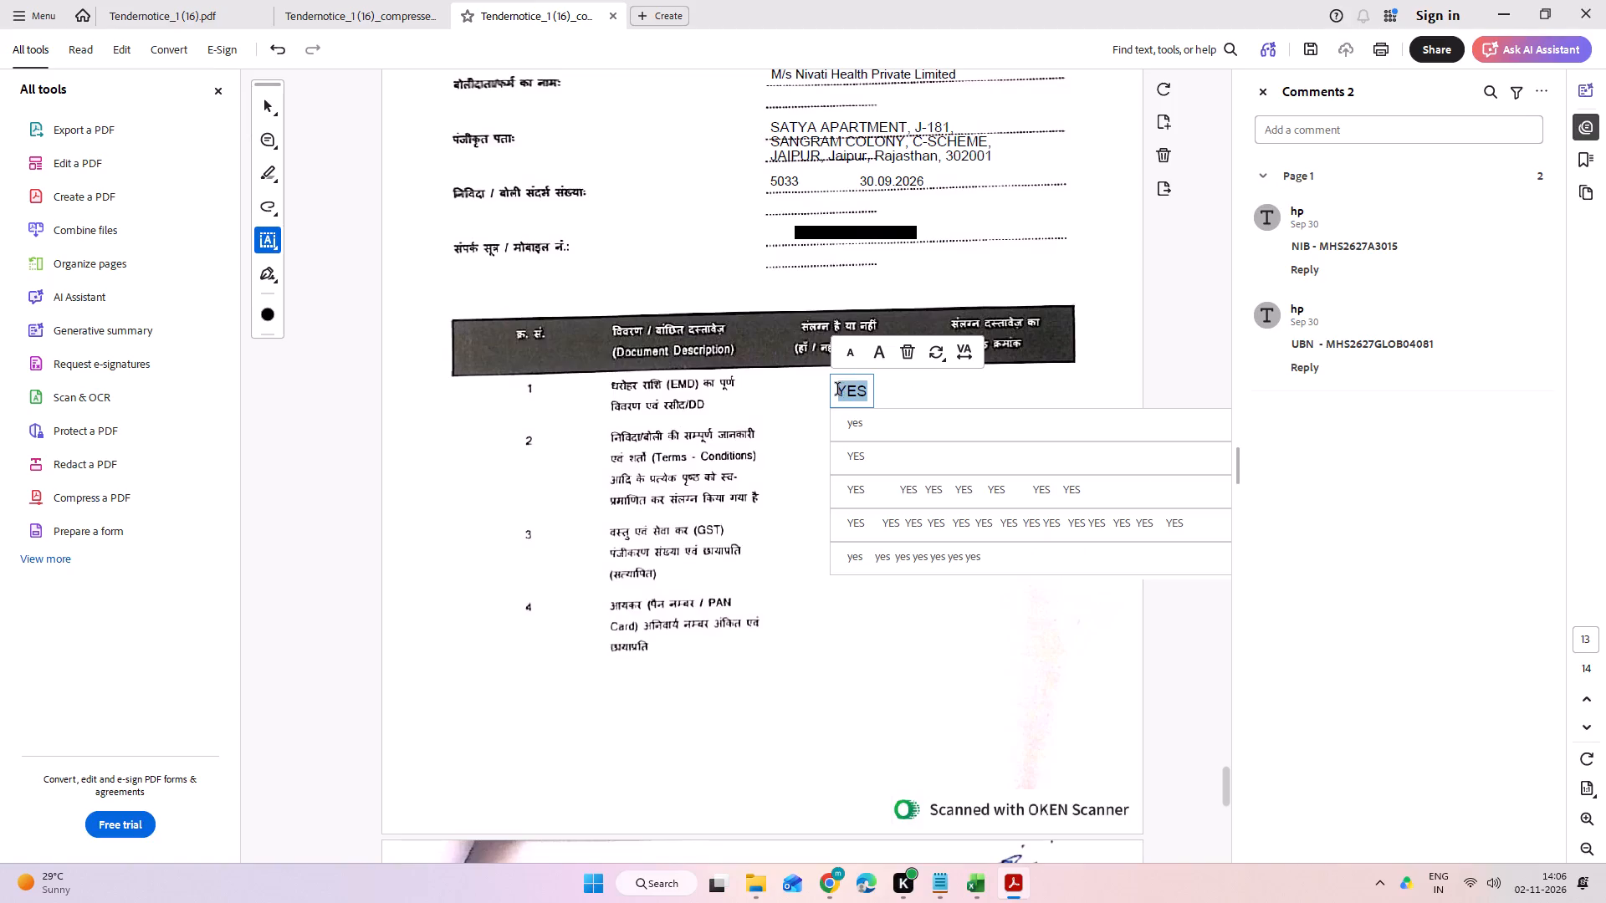
pyautogui.click(758, 520)
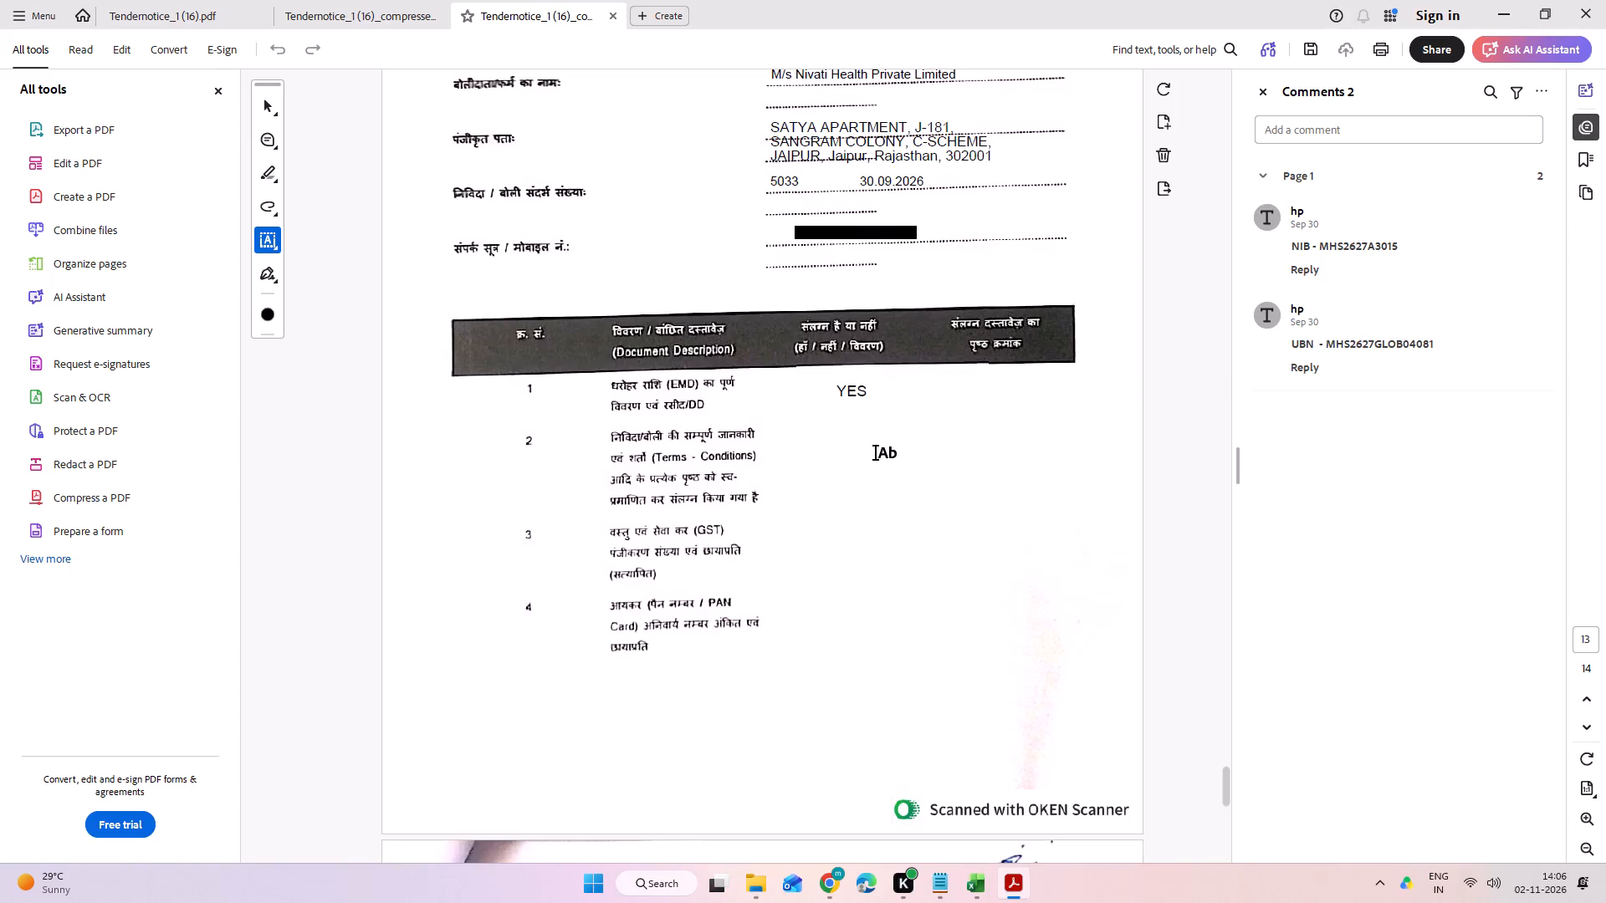
pyautogui.click(862, 457)
pyautogui.hotkey('ctrl', 'v')
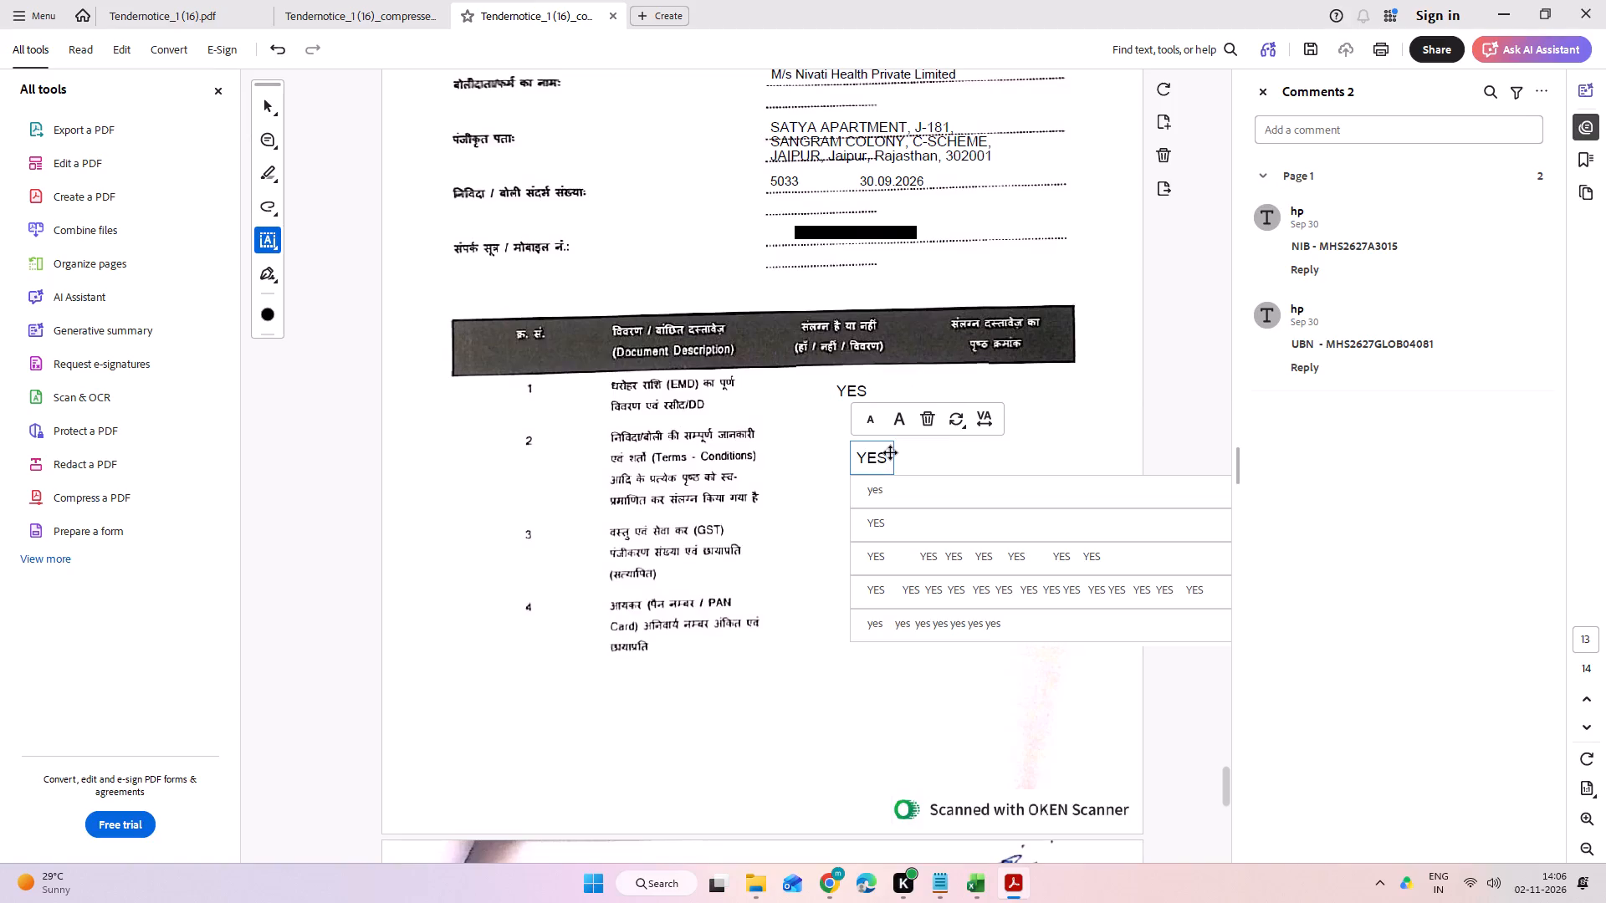
pyautogui.moveTo(892, 454); pyautogui.dragTo(876, 457)
pyautogui.click(837, 531)
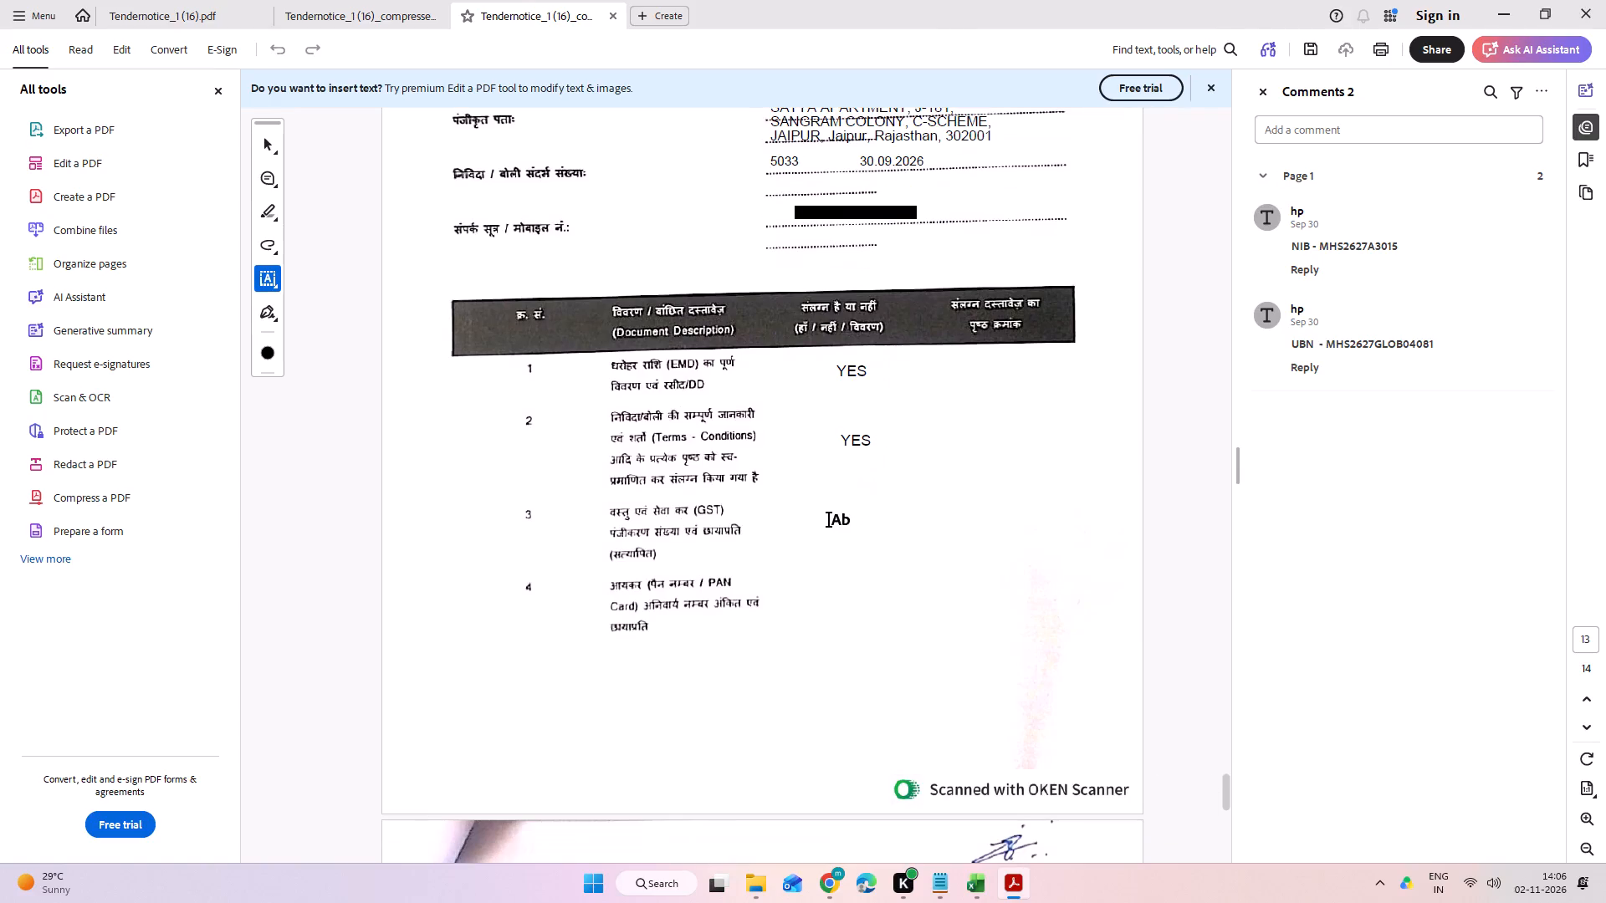
# Mark checklist items 3 (GST registration) and 4 (PAN Card) as YES in the enclosed-or-not column.
pyautogui.click(841, 511)
pyautogui.hotkey('ctrl', 'v')
pyautogui.click(704, 560)
pyautogui.click(834, 586)
pyautogui.hotkey('ctrl', 'v')
pyautogui.click(739, 584)
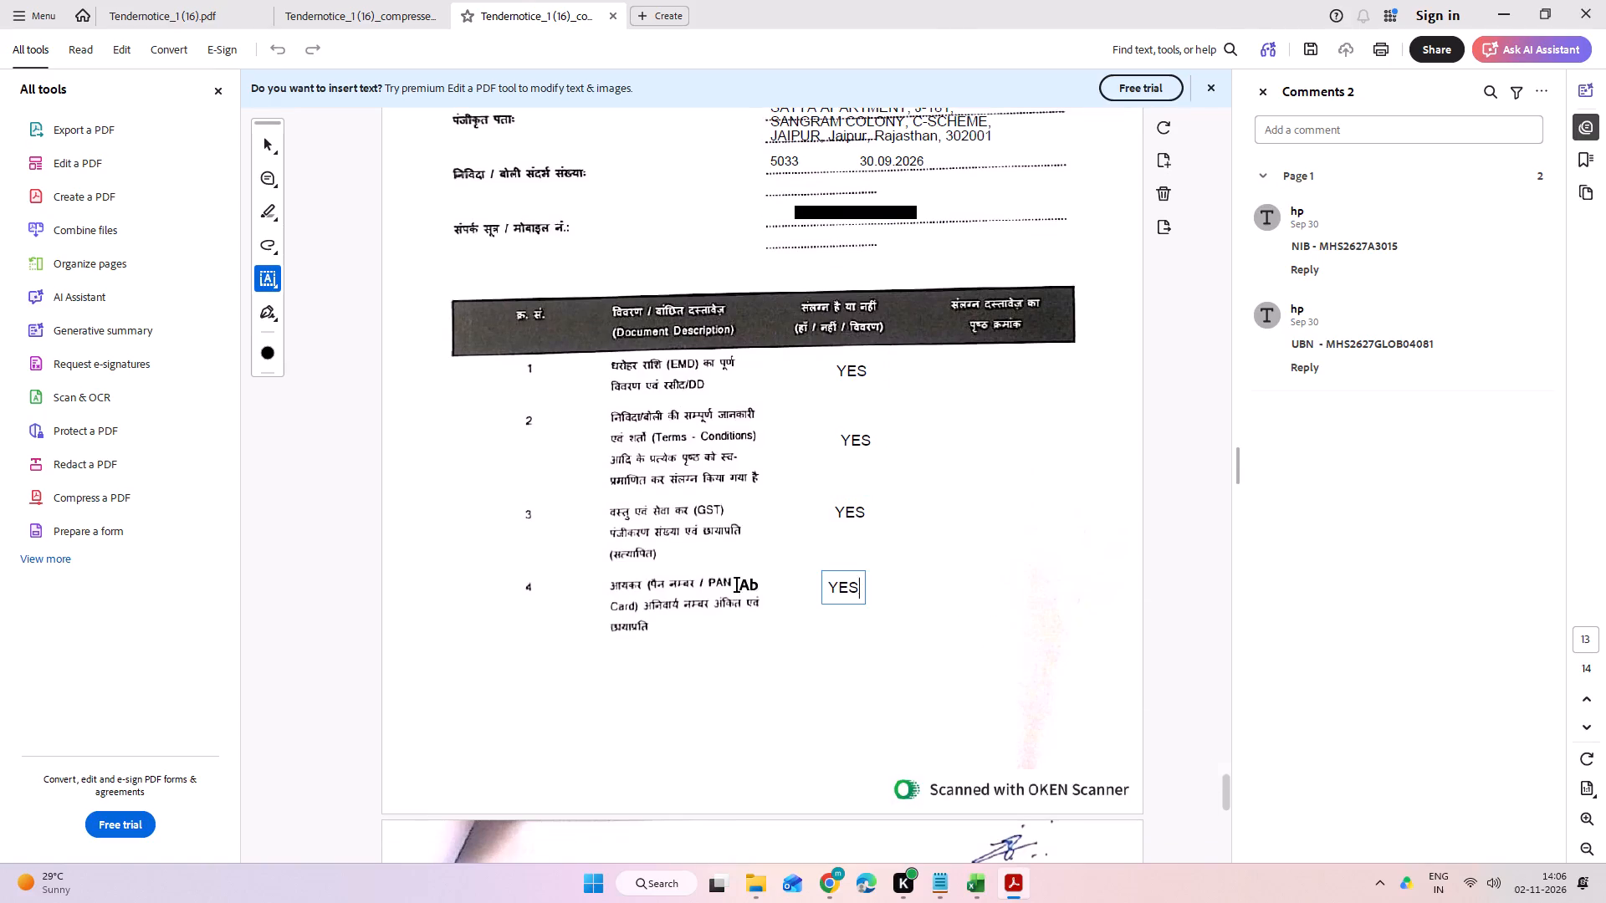
# Enter YES for checklist items 5 (blacklisting declaration), 6 (Code of Integrity) and 7 (Conflict of Interest declaration) on page 14.
pyautogui.scroll(-7, 775, 569)
pyautogui.scroll(2, 867, 517)
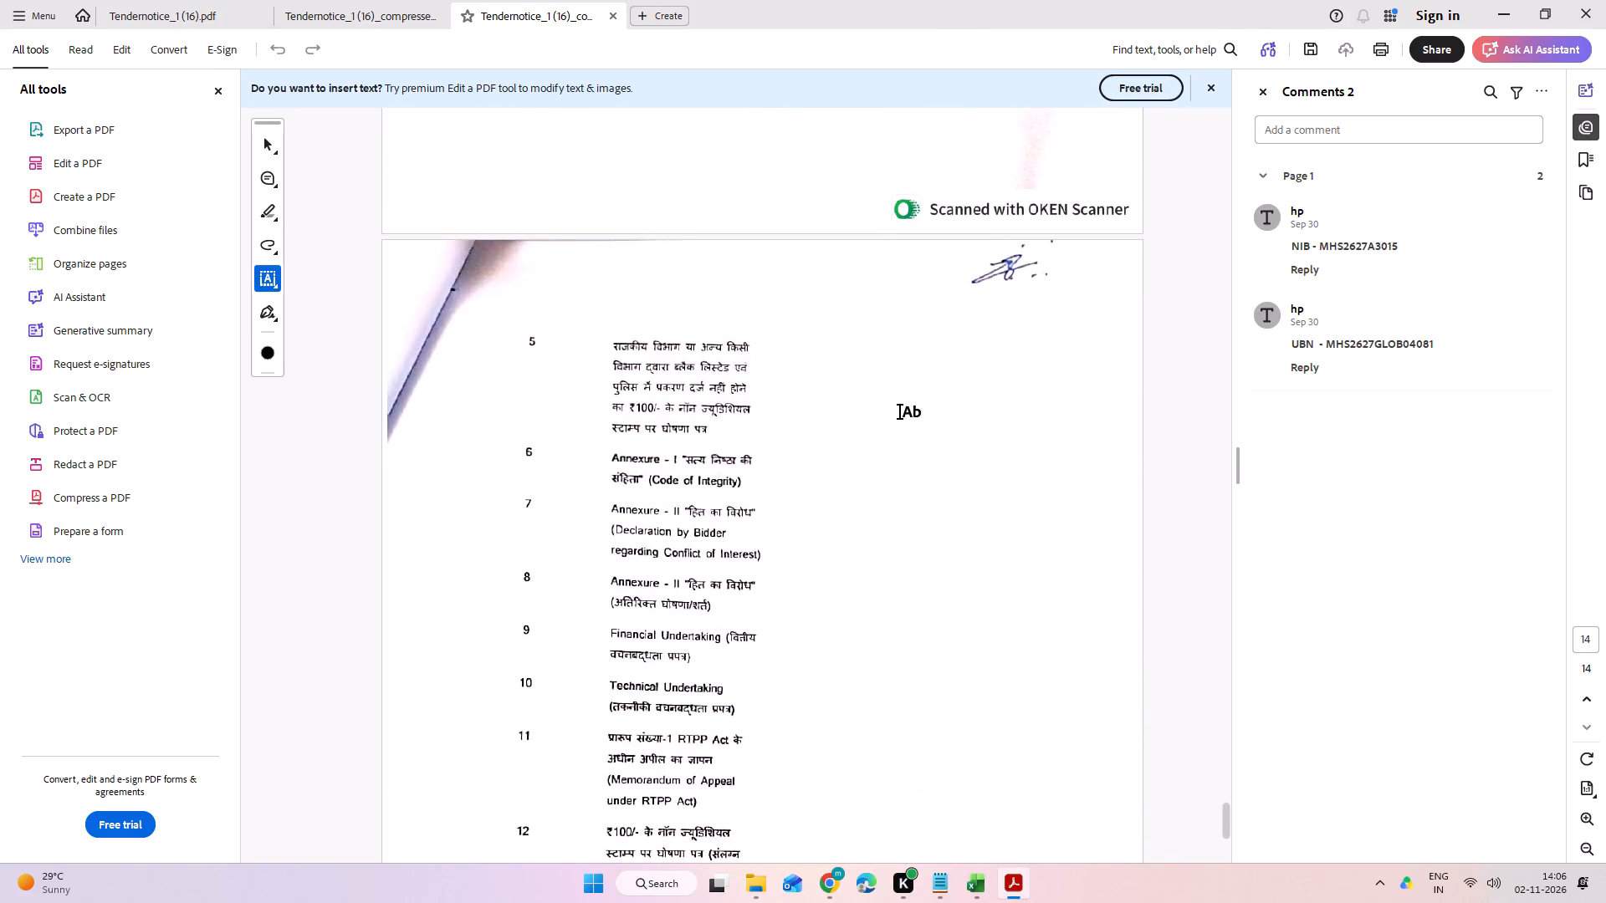
pyautogui.click(882, 366)
pyautogui.hotkey('ctrl', 'v')
pyautogui.click(812, 409)
pyautogui.click(881, 465)
pyautogui.hotkey('ctrl', 'v')
pyautogui.click(765, 471)
pyautogui.click(863, 530)
pyautogui.hotkey('ctrl', 'v')
pyautogui.click(761, 526)
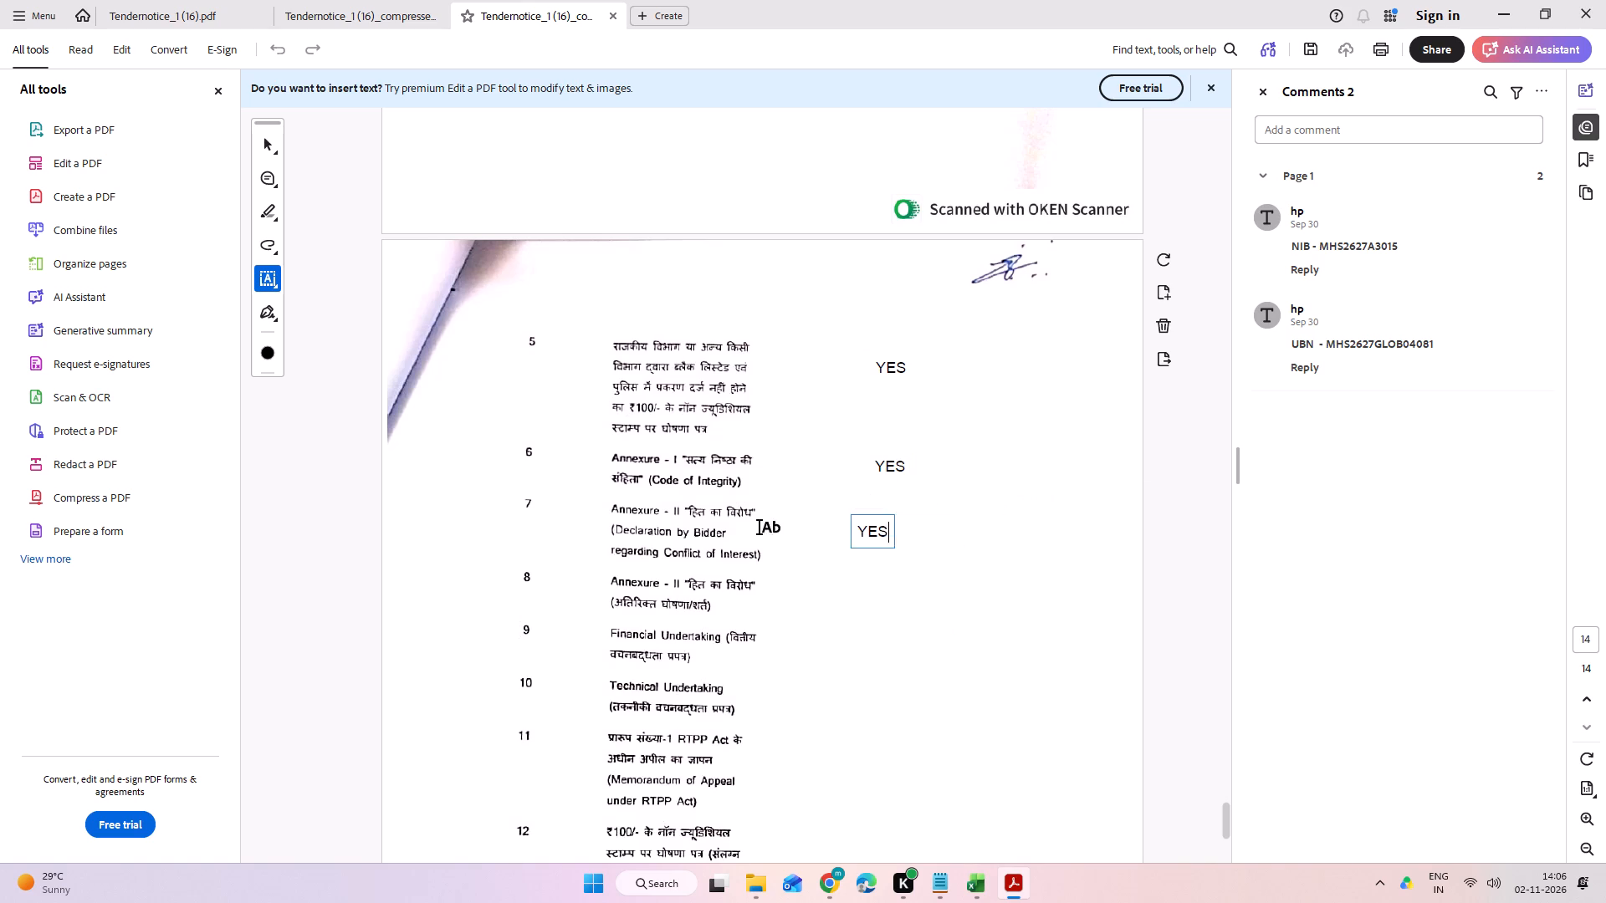
# Enter YES for checklist items 8 (additional Annexure II declaration), 9 (Financial Undertaking) and 10 (Technical Undertaking).
pyautogui.click(875, 594)
pyautogui.hotkey('ctrl', 'v')
pyautogui.click(739, 583)
pyautogui.click(872, 647)
pyautogui.hotkey('ctrl', 'v')
pyautogui.click(640, 593)
pyautogui.scroll(-2, 940, 589)
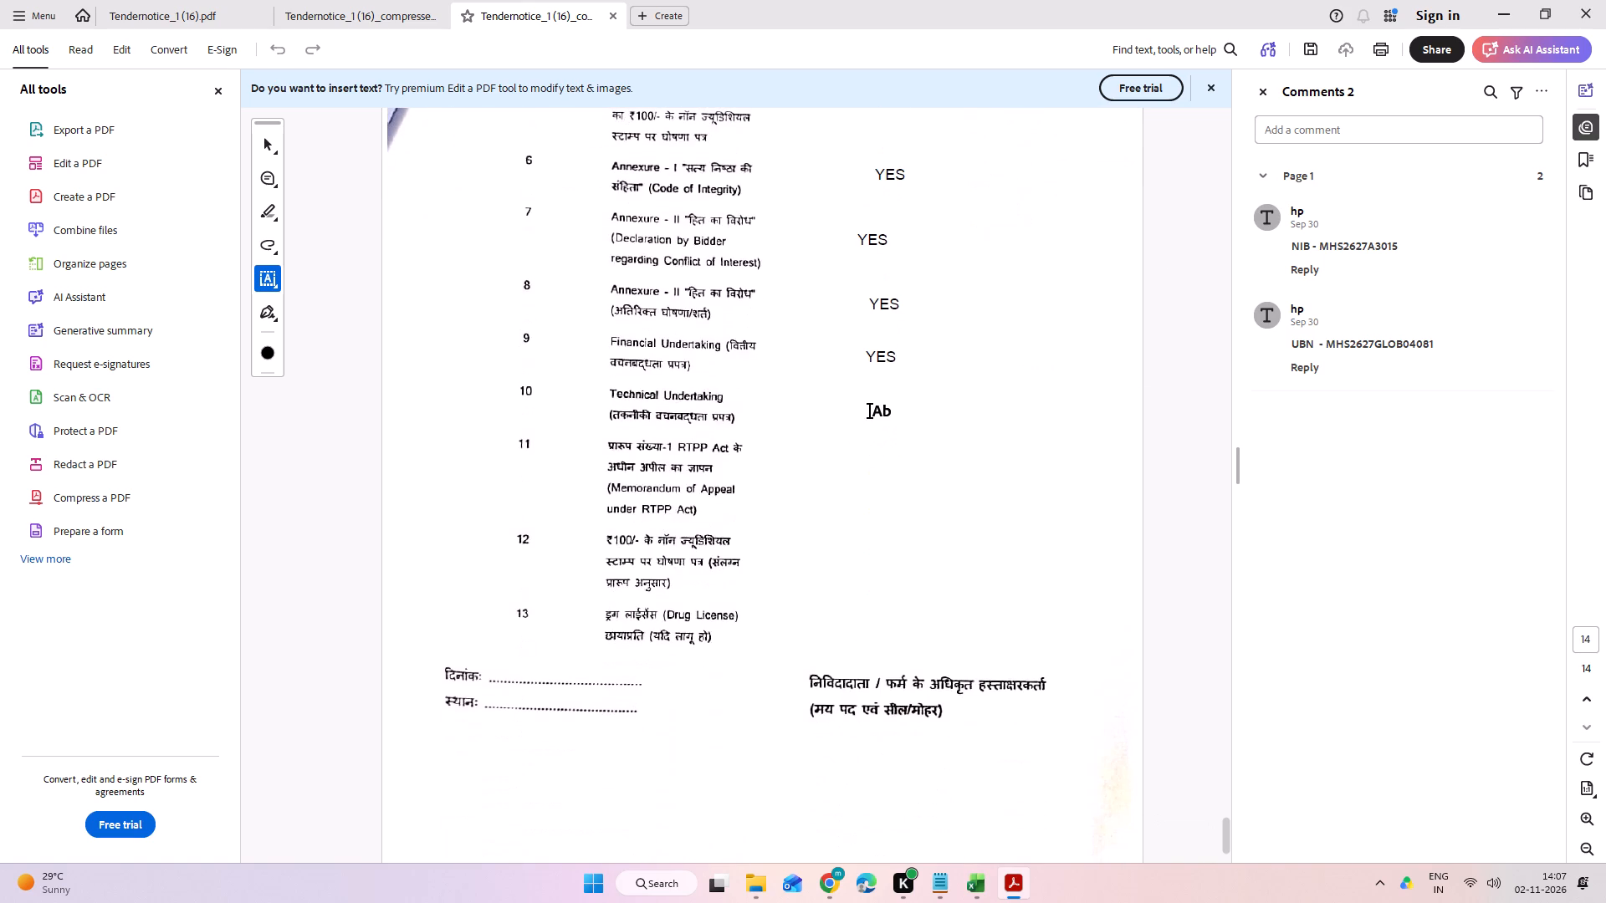
pyautogui.click(872, 409)
pyautogui.hotkey('ctrl', 'v')
pyautogui.click(683, 427)
# Enter YES for checklist items 11 (Memorandum of Appeal), 12 (₹100 stamp paper declaration) and 13 (Drug License).
pyautogui.click(873, 479)
pyautogui.hotkey('ctrl', 'v')
pyautogui.click(758, 490)
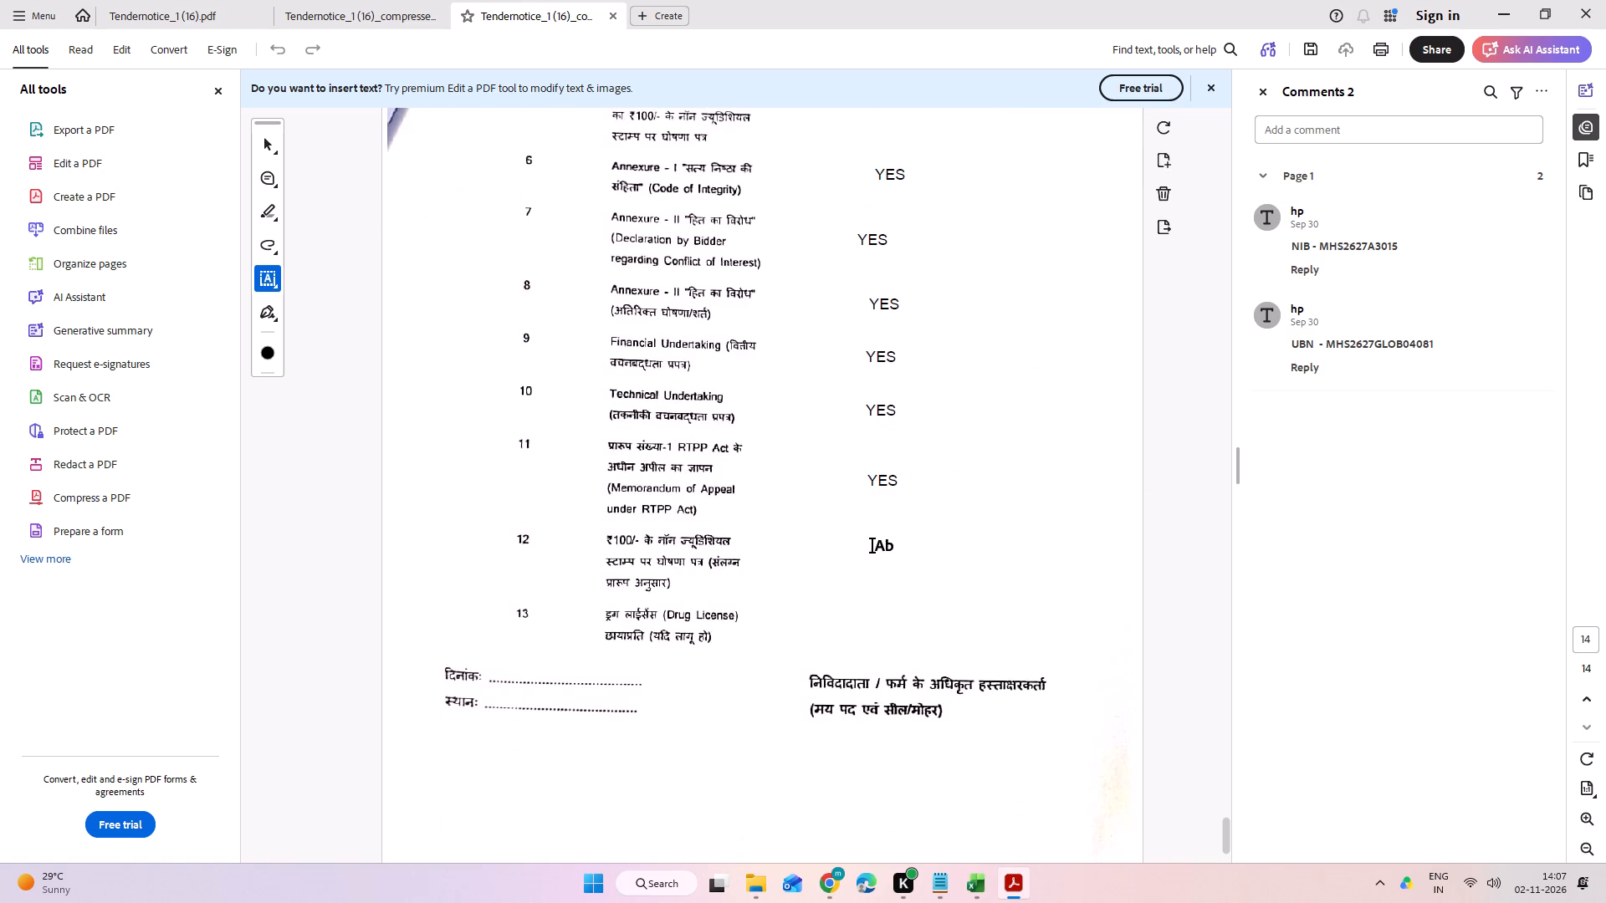
pyautogui.click(877, 546)
pyautogui.hotkey('ctrl', 'v')
pyautogui.click(729, 559)
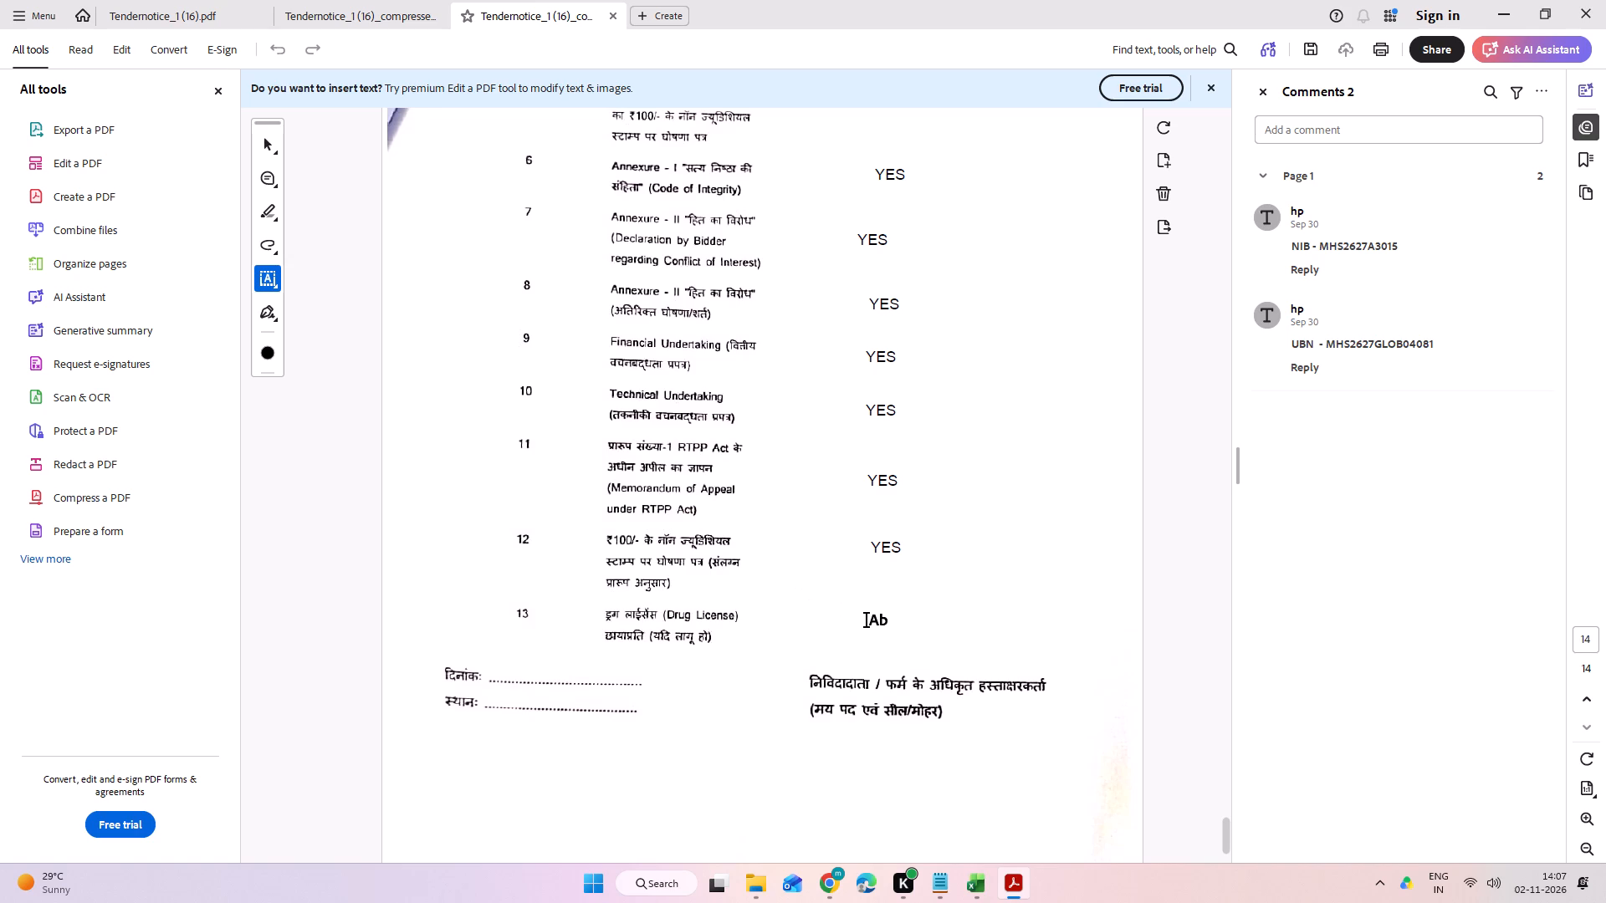
pyautogui.click(874, 623)
pyautogui.hotkey('ctrl', 'v')
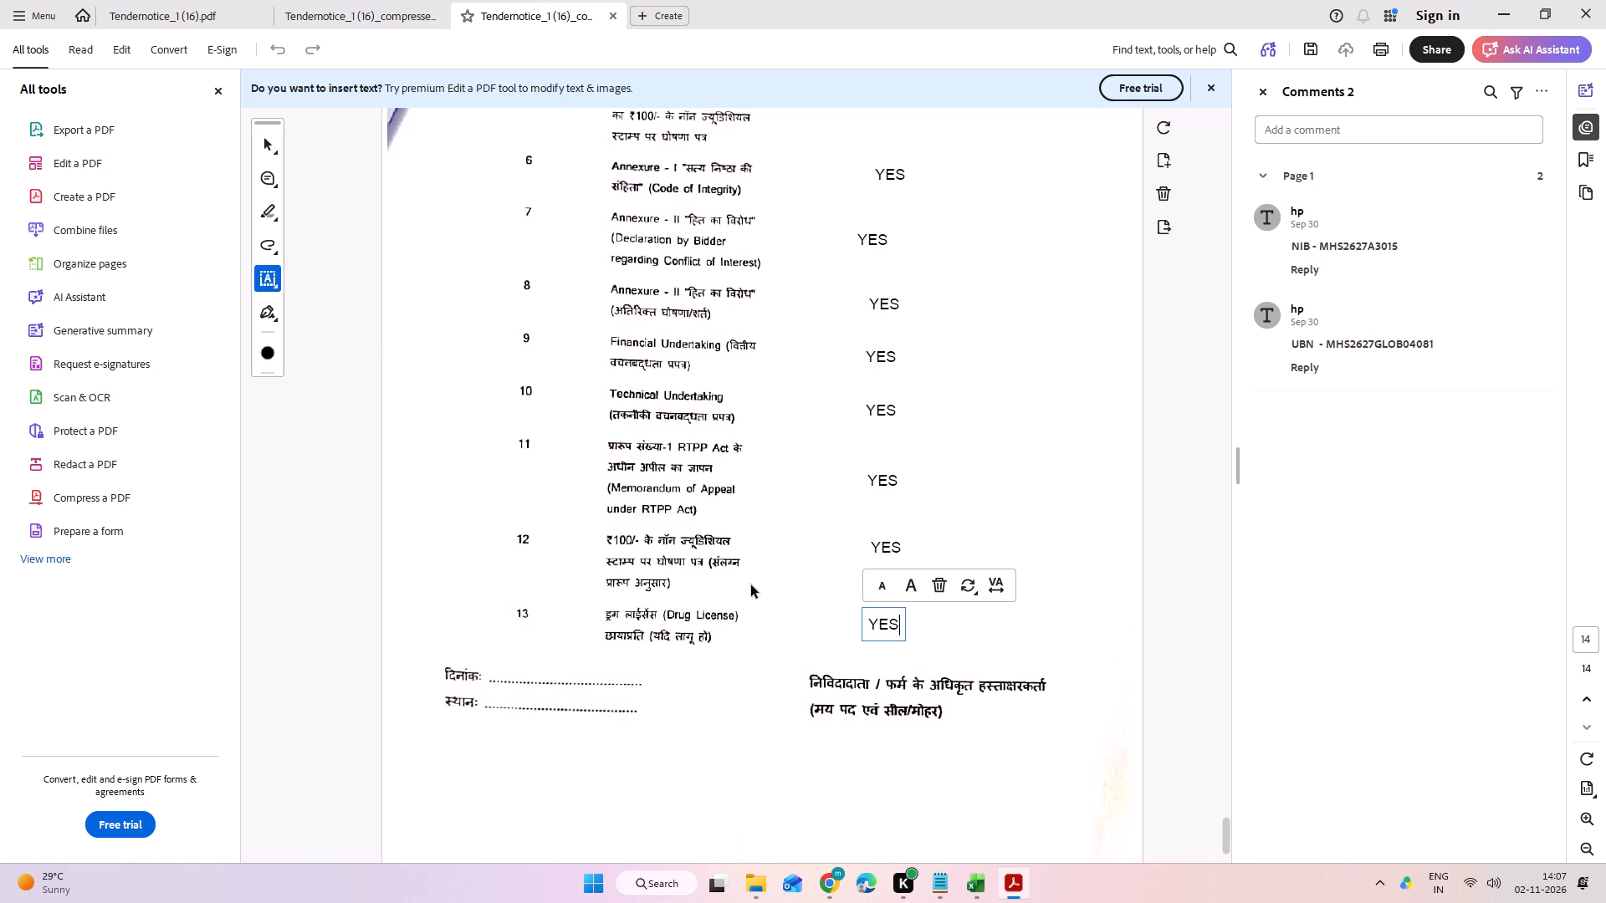
pyautogui.click(1047, 500)
# Fill in the date 02.11.2026 and the place JAIPUR below the checklist on page 14.
pyautogui.click(505, 671)
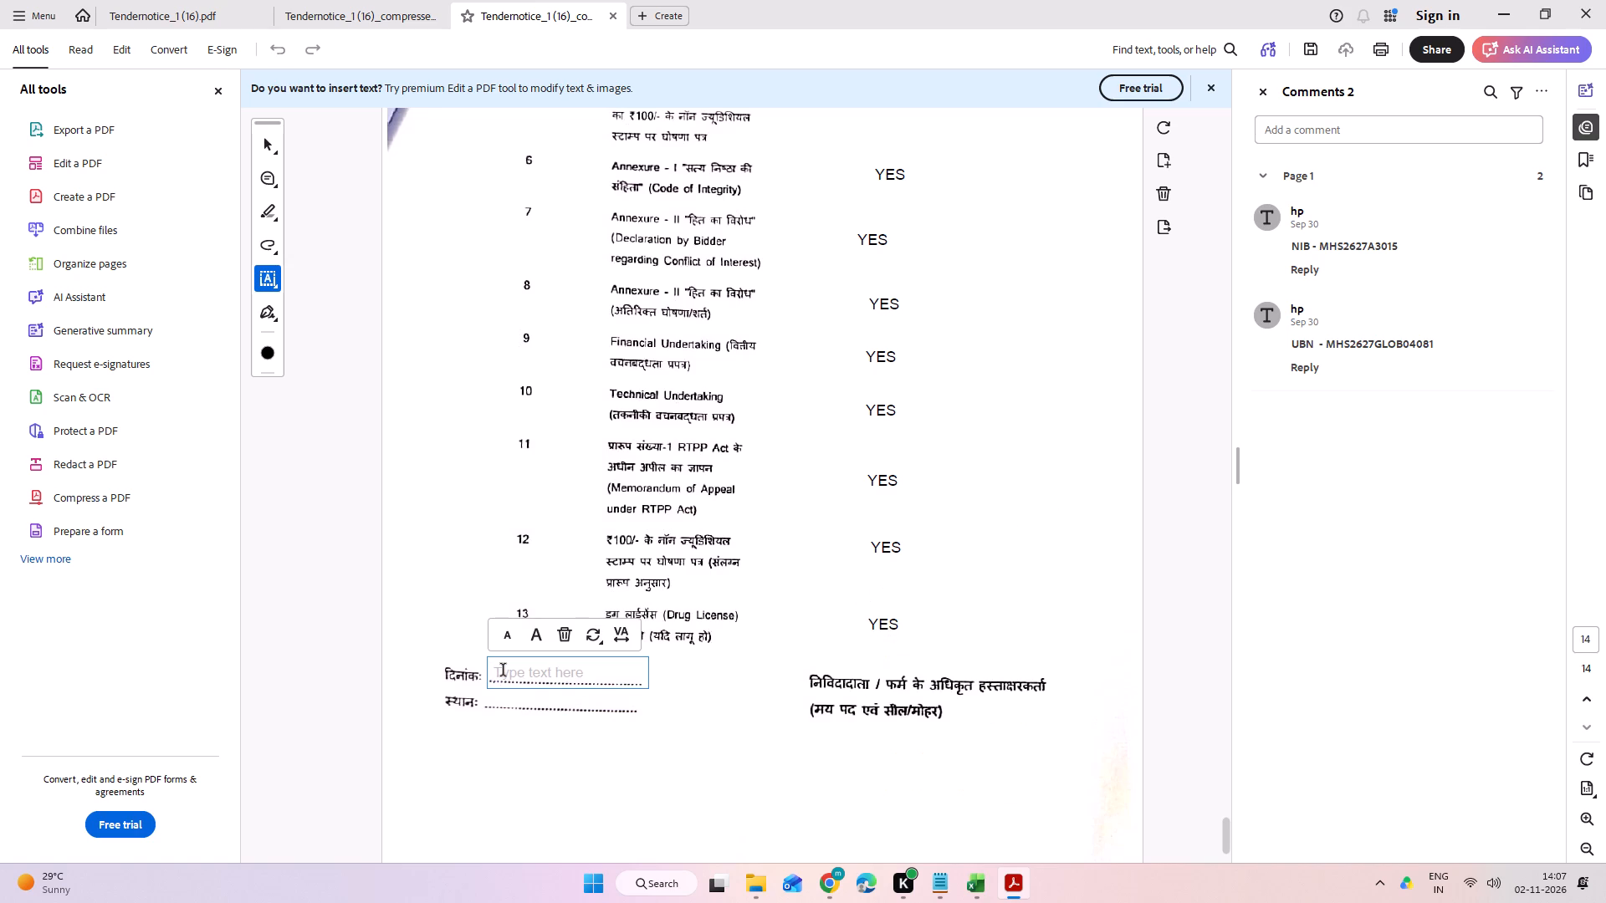
pyautogui.write('02.11.2026')
pyautogui.click(418, 665)
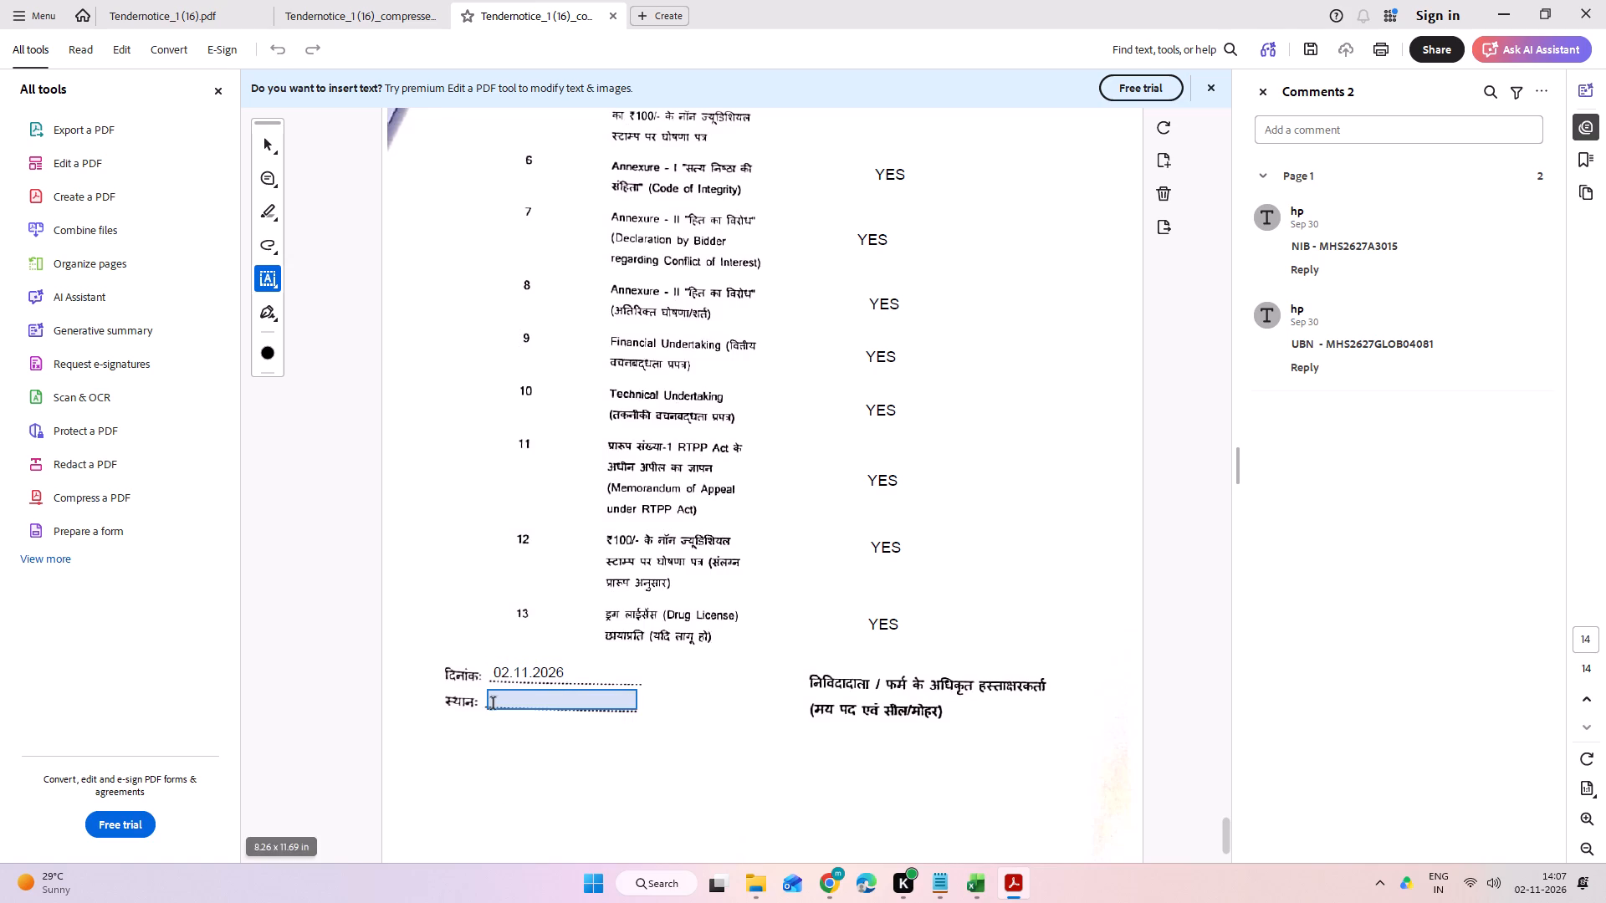
pyautogui.click(495, 703)
pyautogui.write('JAIP')
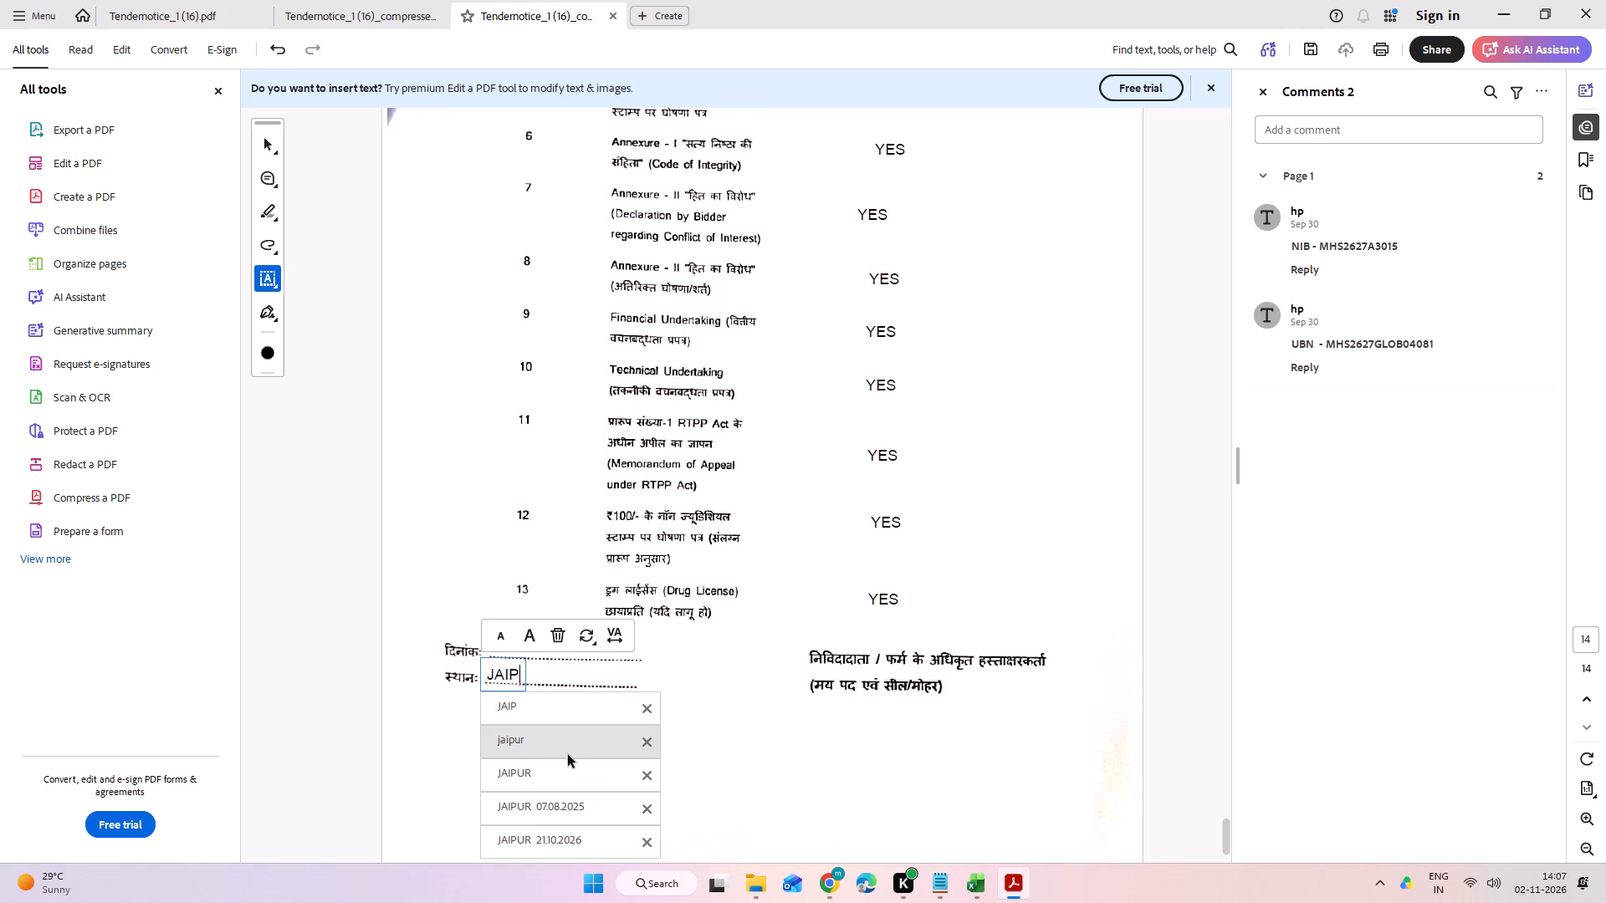
pyautogui.click(553, 775)
pyautogui.click(768, 706)
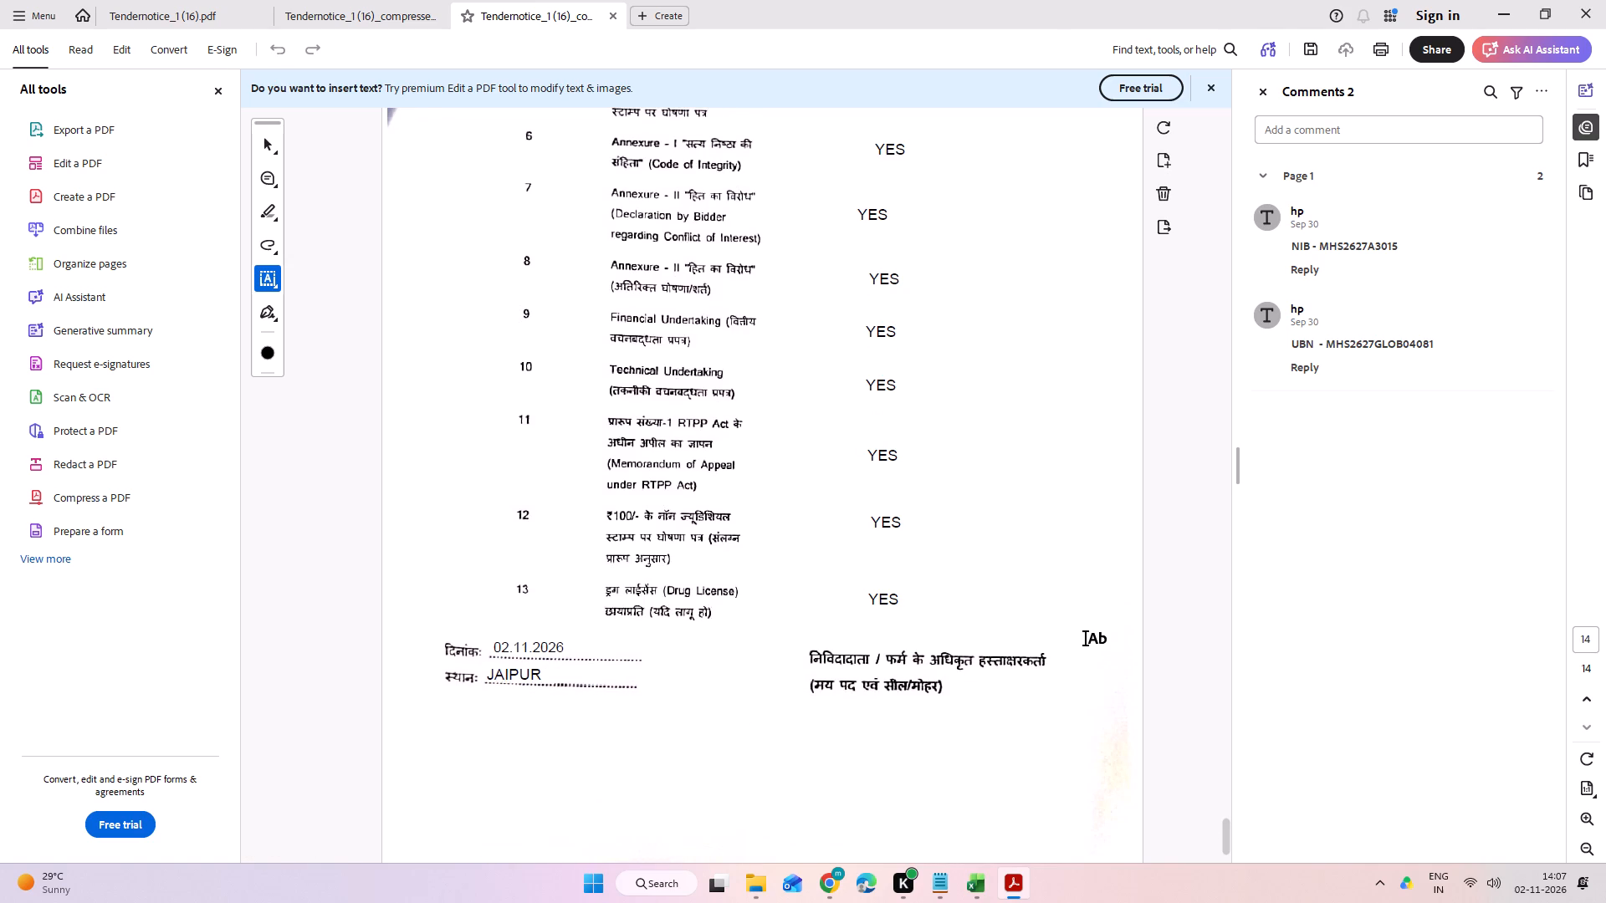
# Enter the director's name with the designation (DIRECTOR) beside the authorised signatory line on page 14.
pyautogui.scroll(-2, 1087, 637)
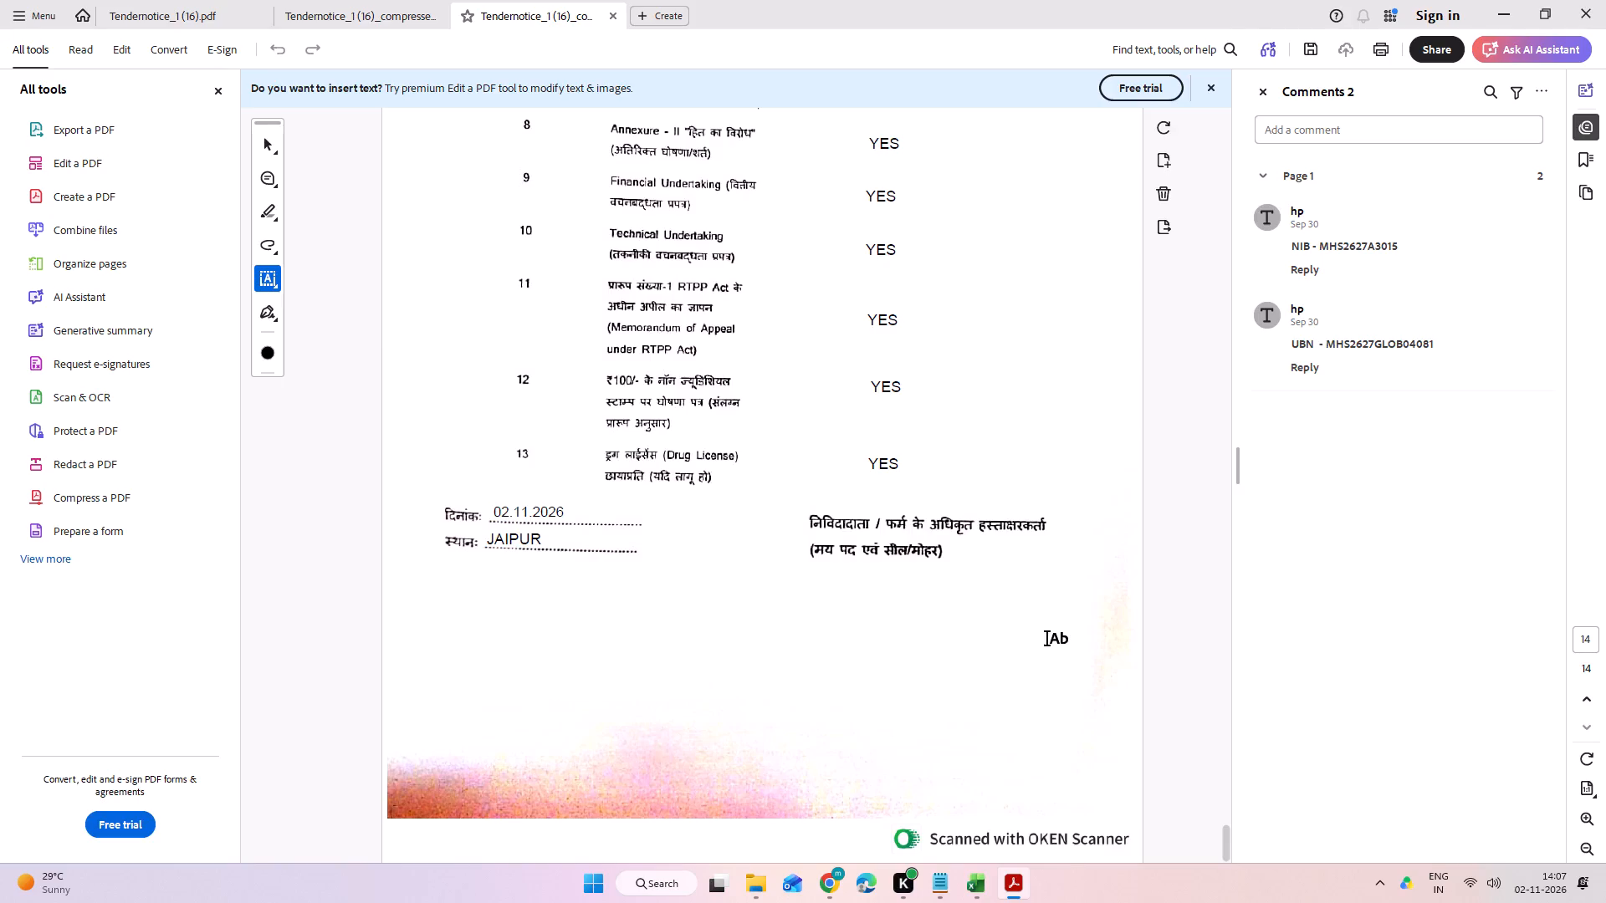
pyautogui.click(972, 550)
pyautogui.write('MO')
pyautogui.click(1049, 681)
pyautogui.click(924, 669)
pyautogui.scroll(-5, 820, 580)
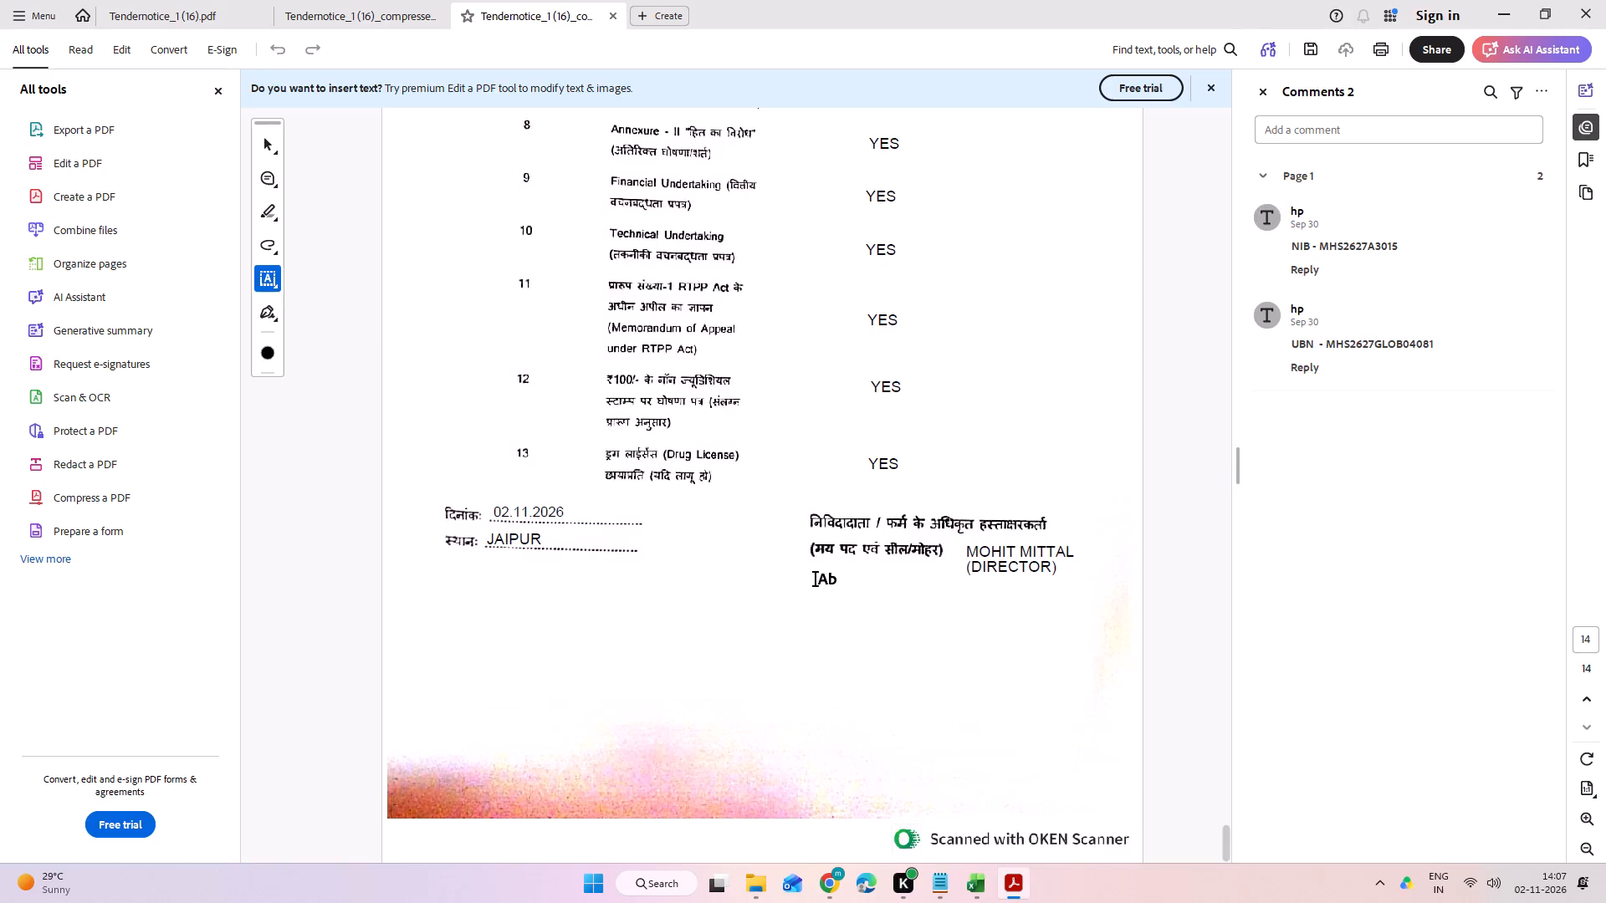
# Place the round Nivati Health seal at the authorised signatory line on page 14, enlarge it slightly and position it above the director's name.
pyautogui.scroll(16, 817, 578)
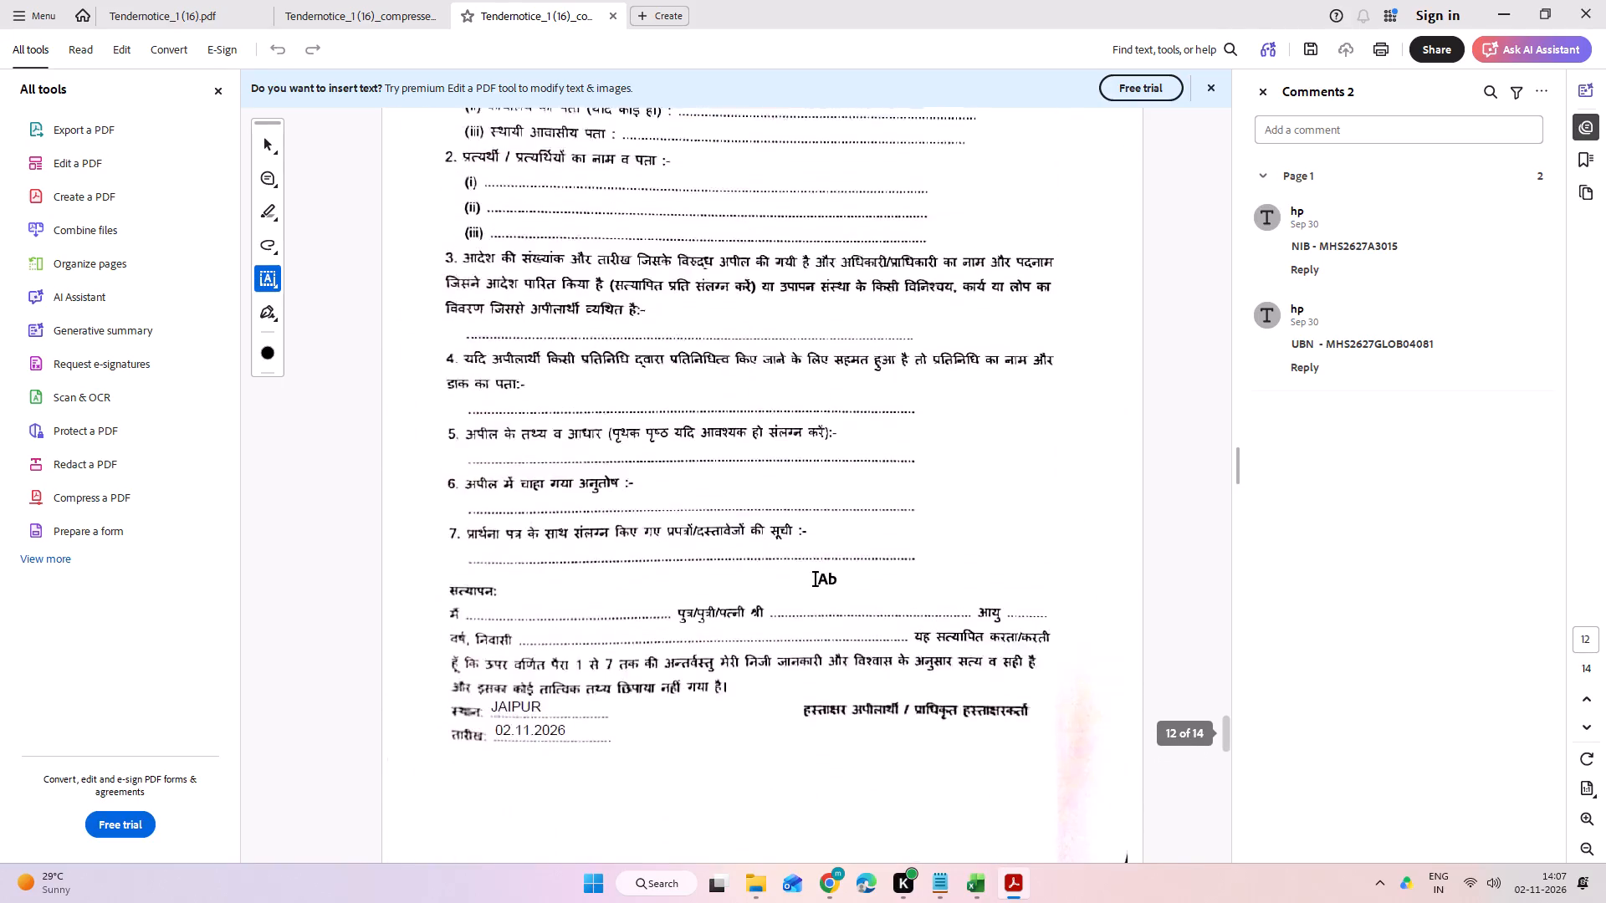
pyautogui.scroll(3, 817, 578)
pyautogui.click(273, 316)
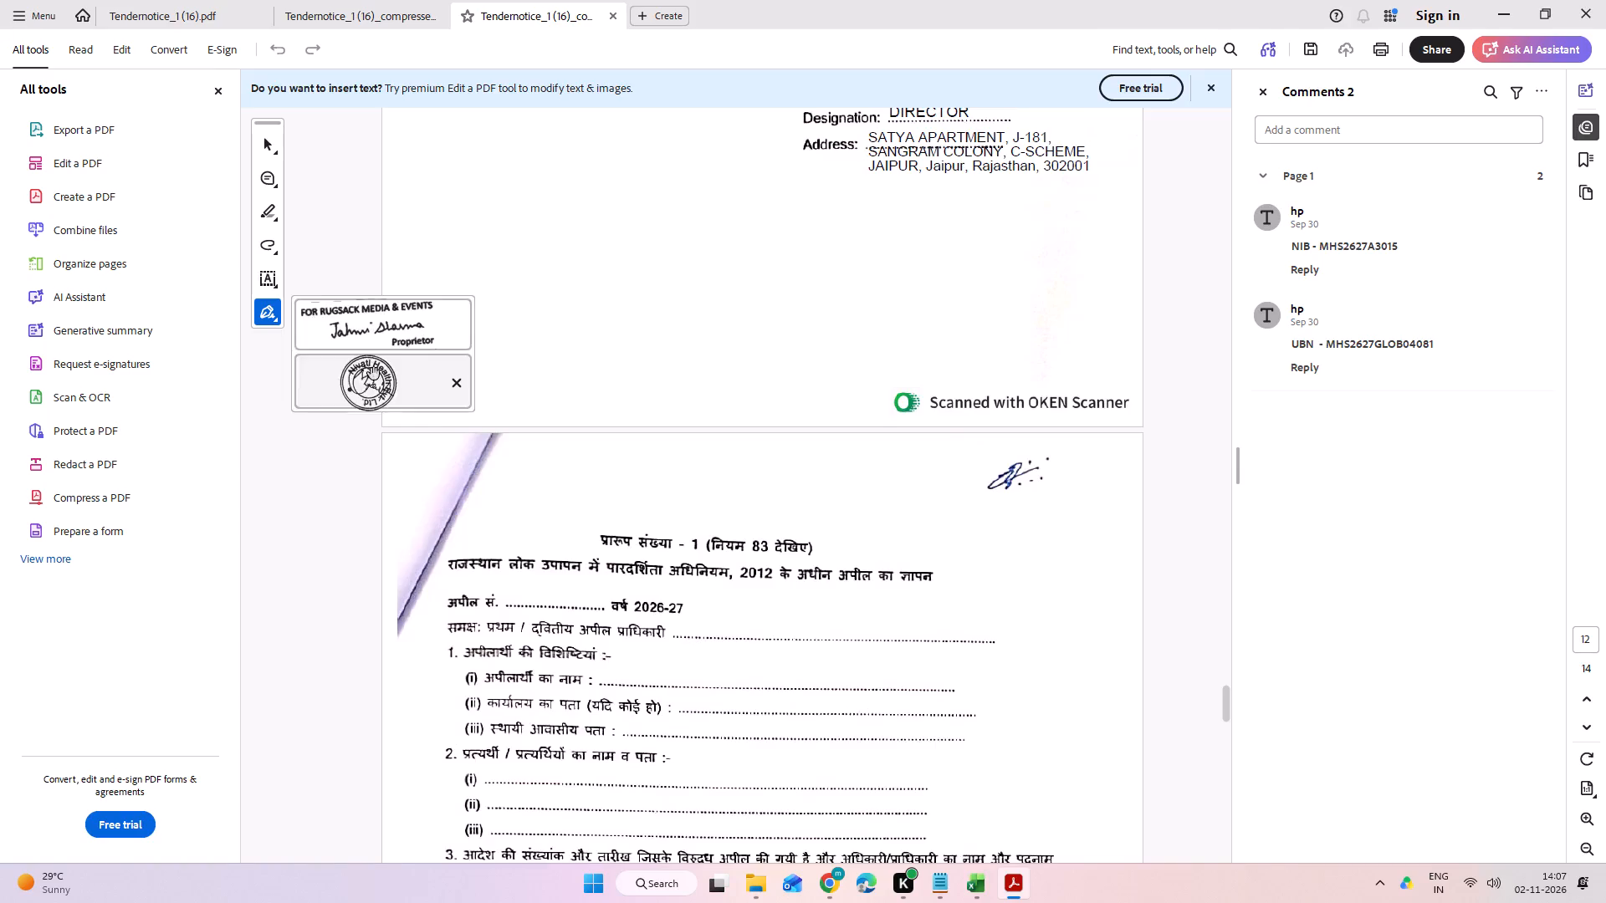
pyautogui.click(374, 374)
pyautogui.scroll(-12, 1011, 690)
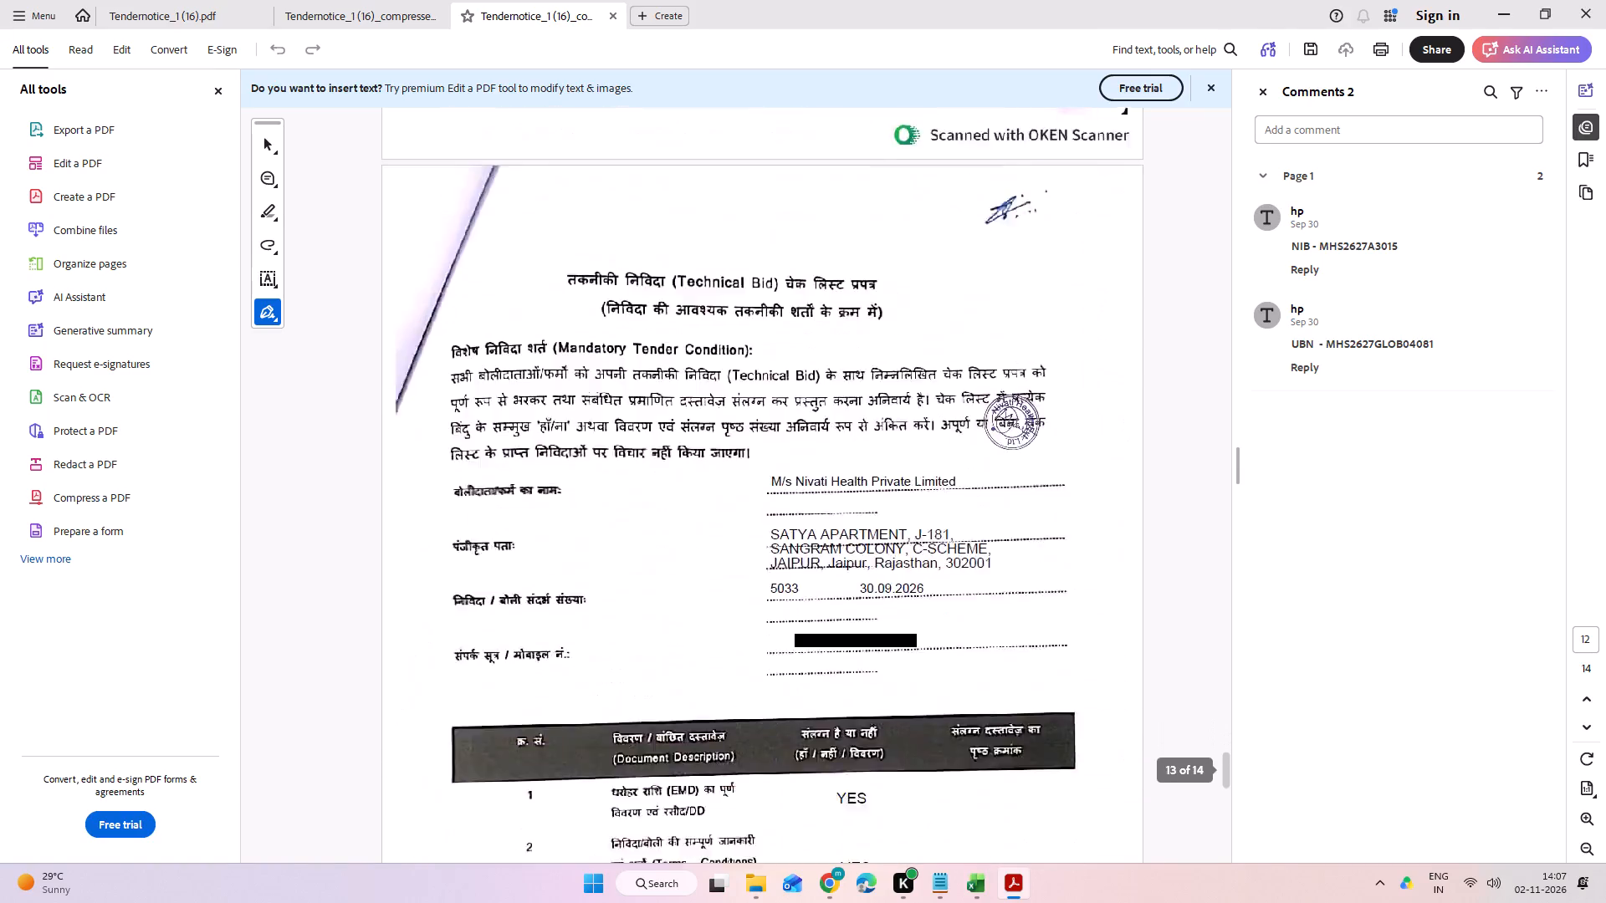
pyautogui.scroll(-16, 1011, 690)
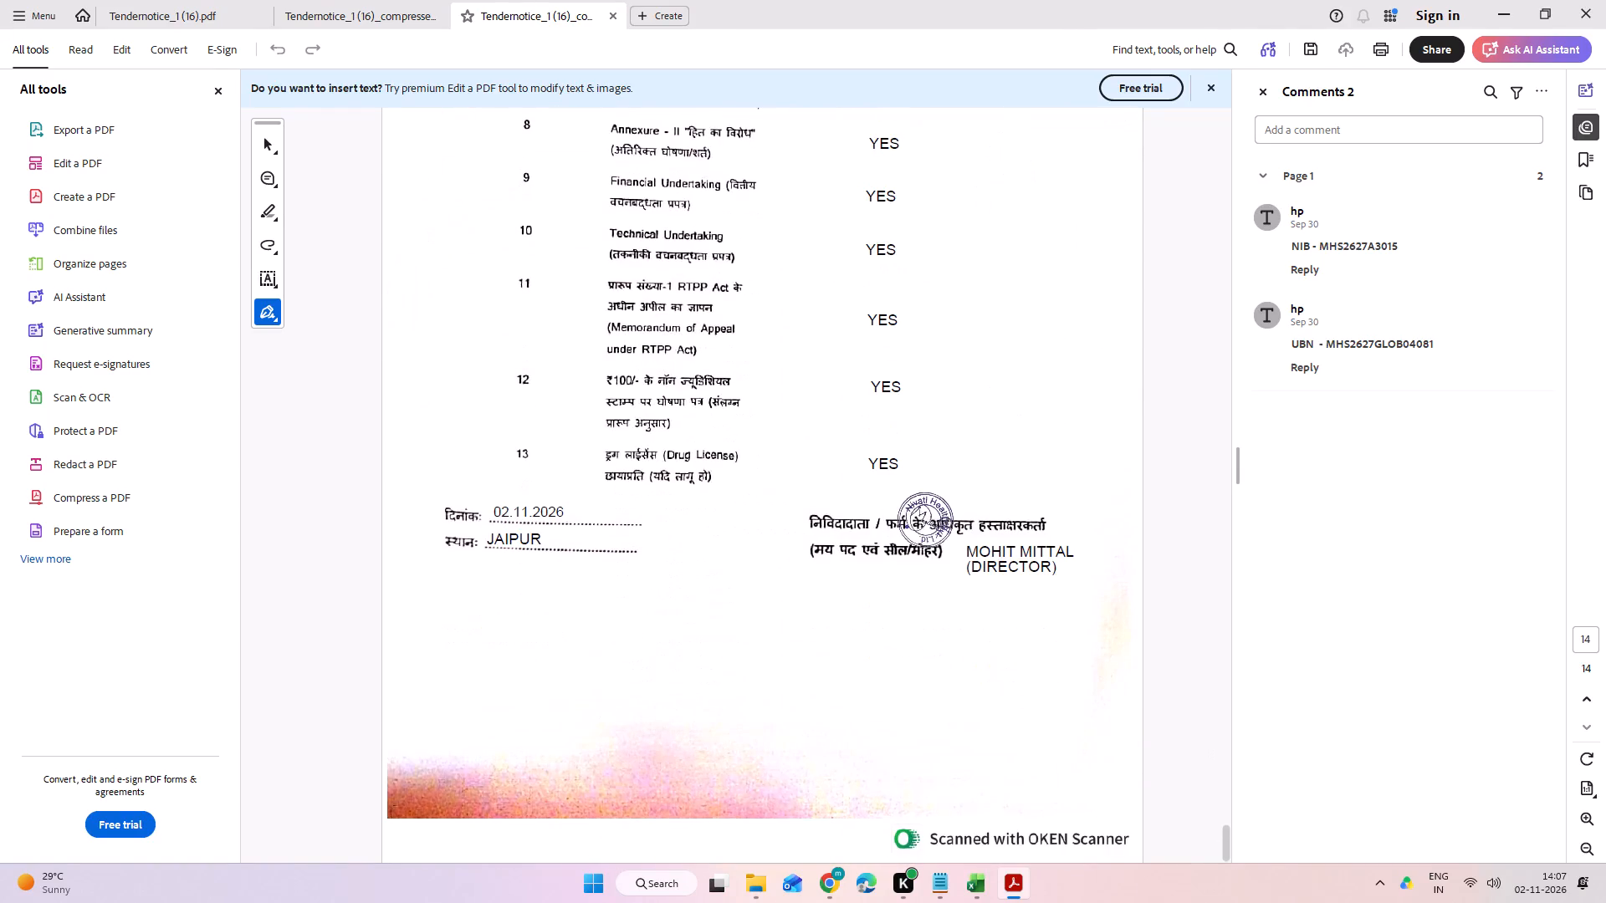
pyautogui.click(925, 520)
pyautogui.moveTo(958, 555); pyautogui.dragTo(1034, 604)
pyautogui.click(1034, 604)
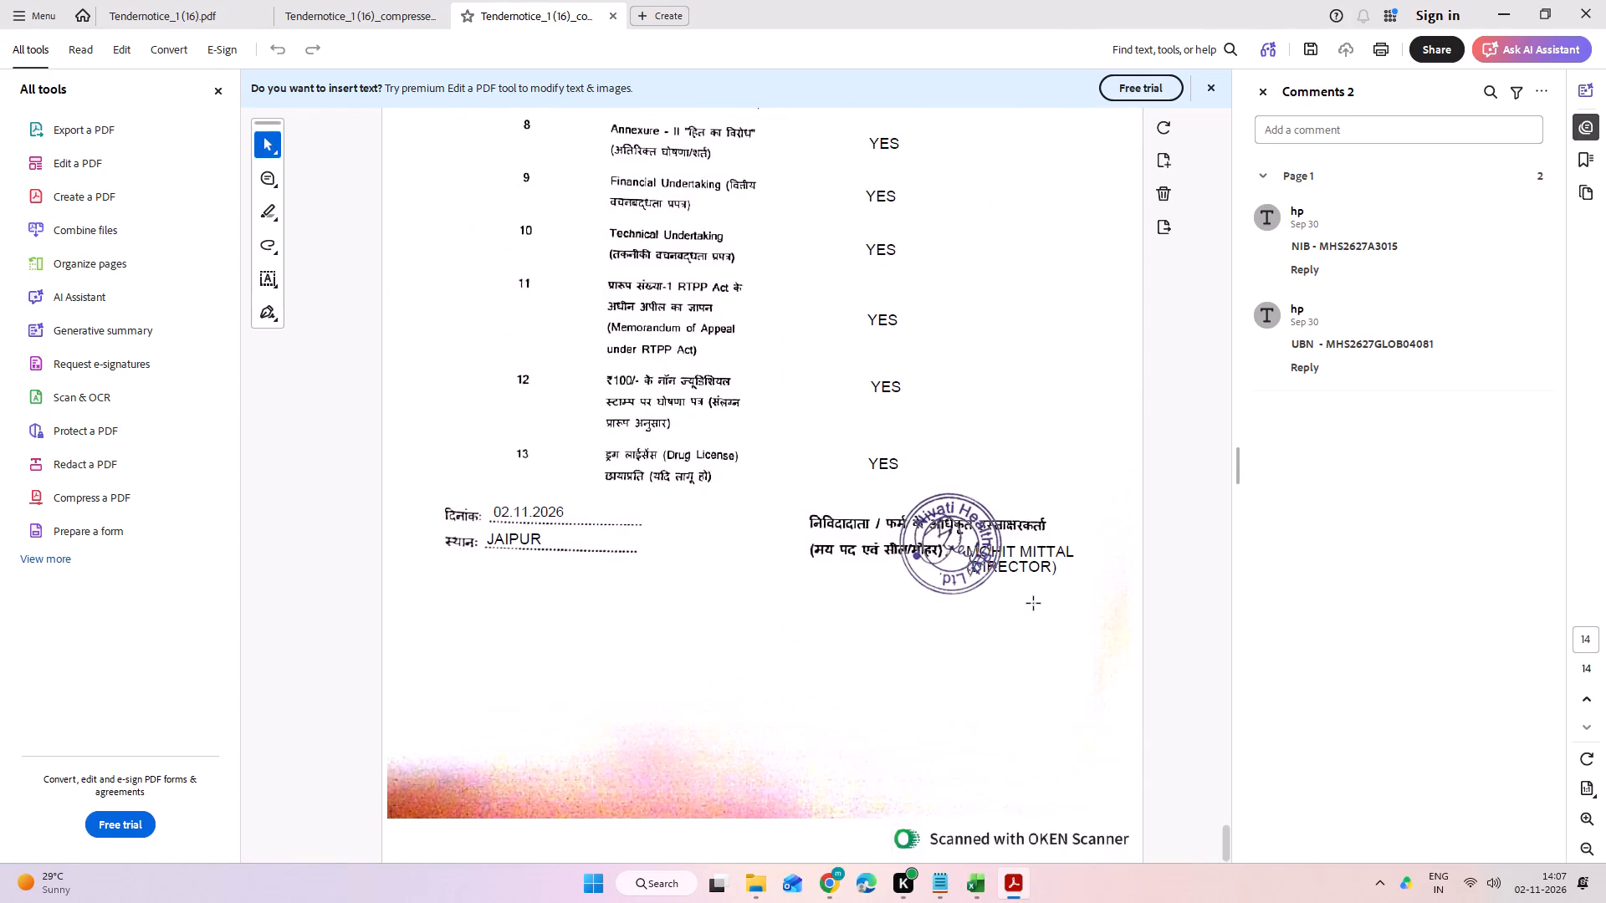
pyautogui.click(963, 562)
pyautogui.moveTo(1013, 605); pyautogui.dragTo(987, 588)
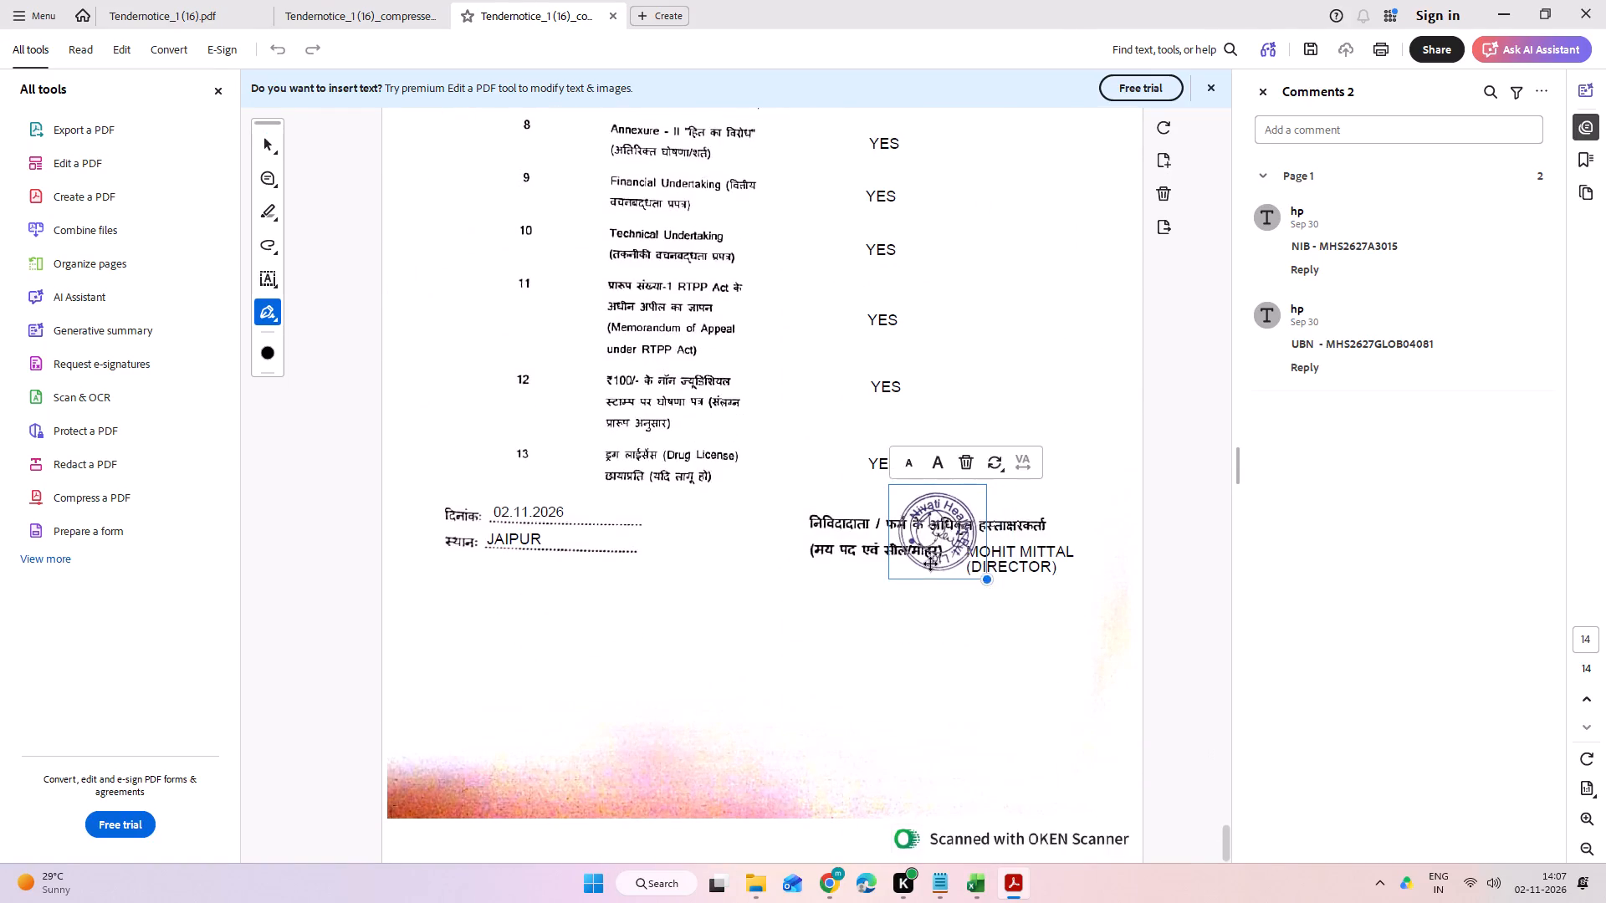
pyautogui.moveTo(930, 558); pyautogui.dragTo(994, 528)
# Stamp the Nivati Health seal in the blank area below checklist item 4 on page 13.
pyautogui.scroll(8, 881, 611)
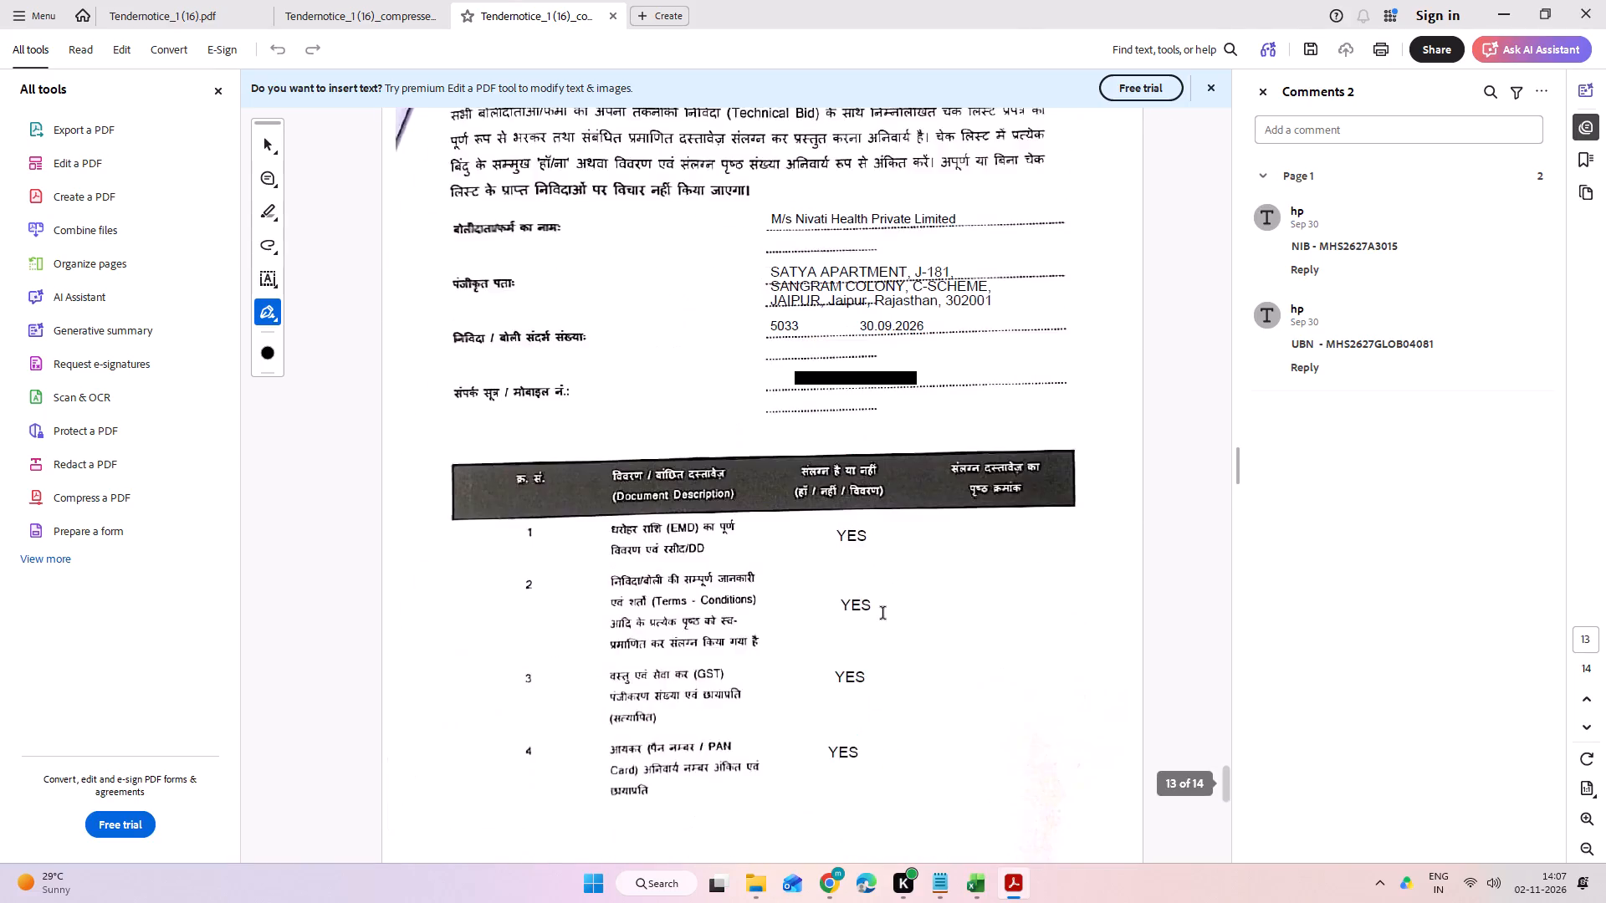
pyautogui.scroll(-2, 883, 614)
pyautogui.click(273, 325)
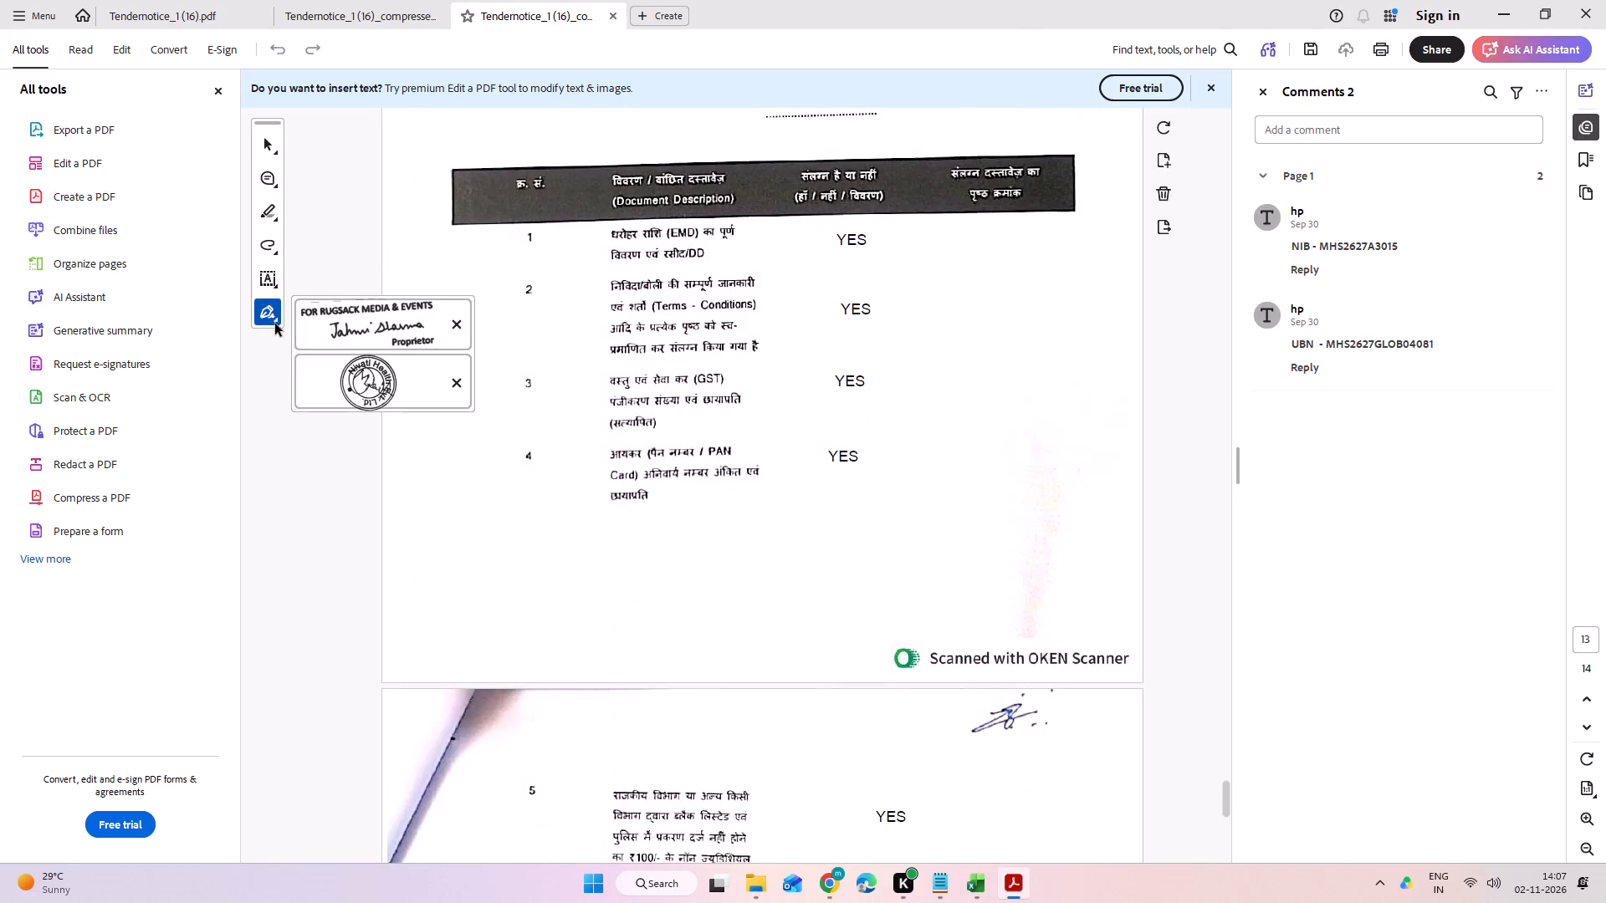
pyautogui.click(358, 385)
pyautogui.click(1029, 576)
# Stamp the Nivati Health seal at the appellant/authorised signatory line of the appeal form on page 12.
pyautogui.scroll(7, 695, 669)
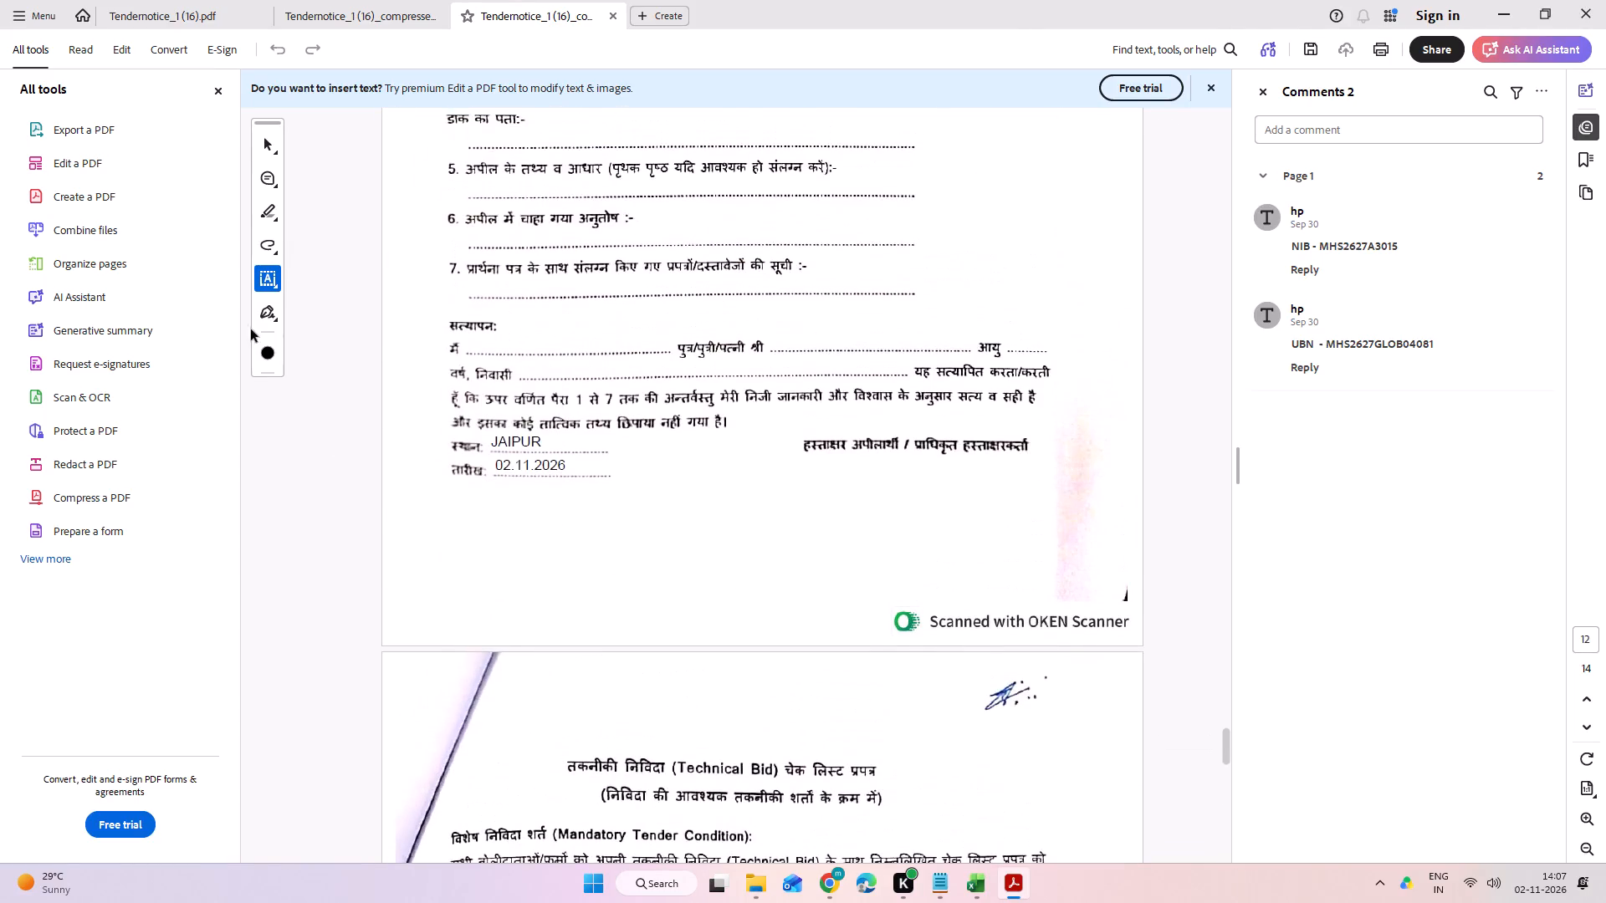
pyautogui.click(266, 318)
pyautogui.click(336, 390)
pyautogui.click(918, 425)
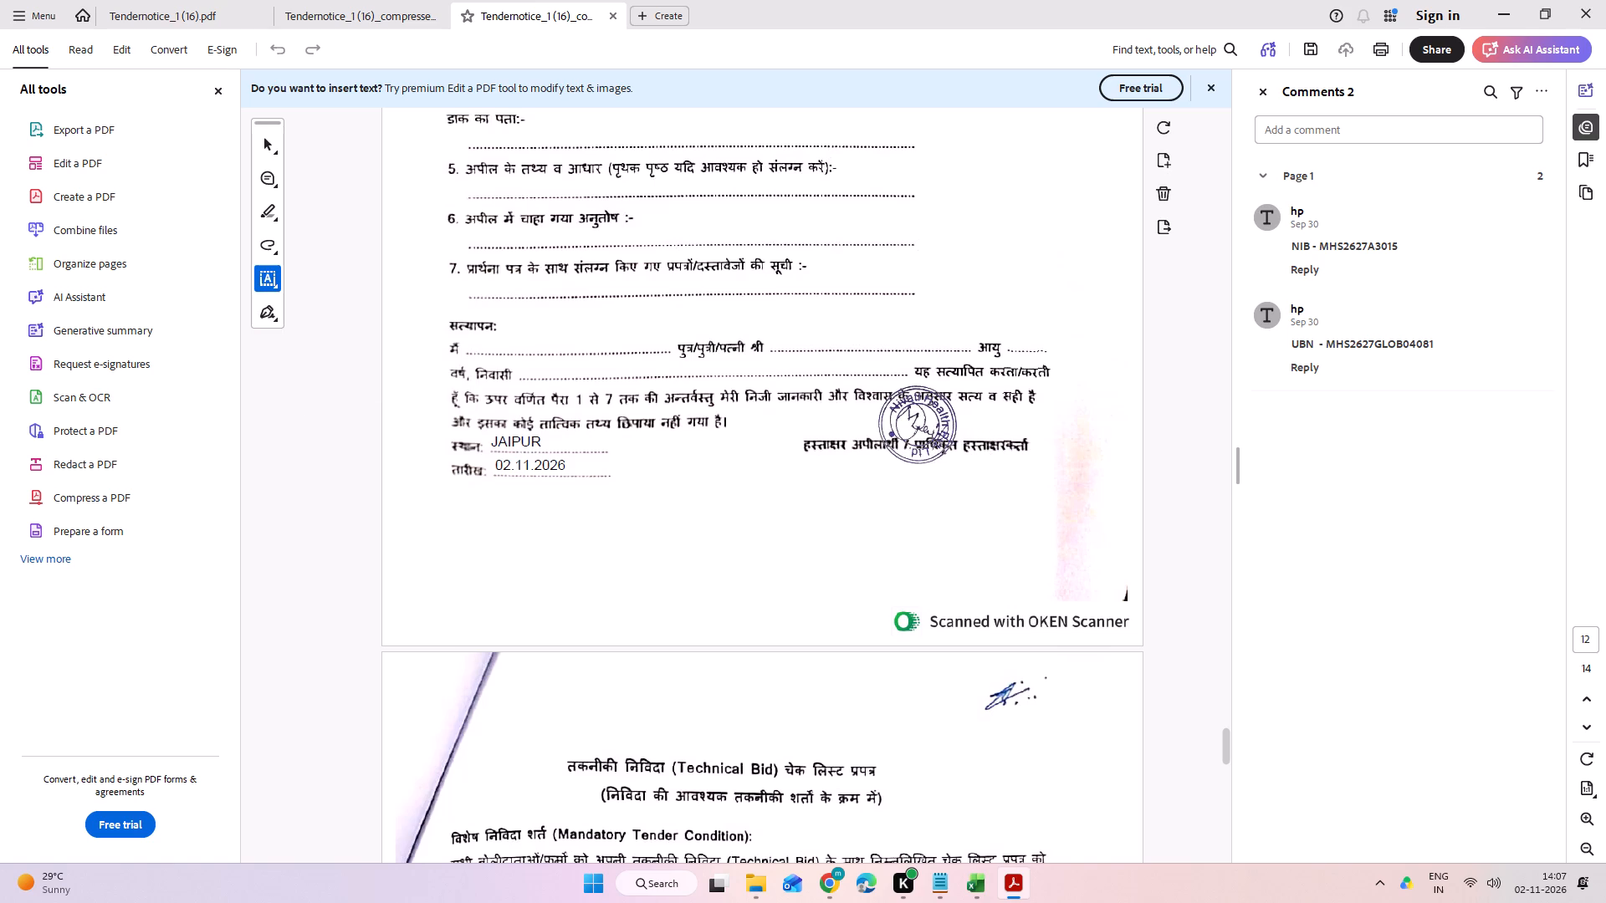
pyautogui.click(969, 472)
# Stamp the Nivati Health seal at the Signature of Bidder with seal line on page 11.
pyautogui.scroll(3, 985, 774)
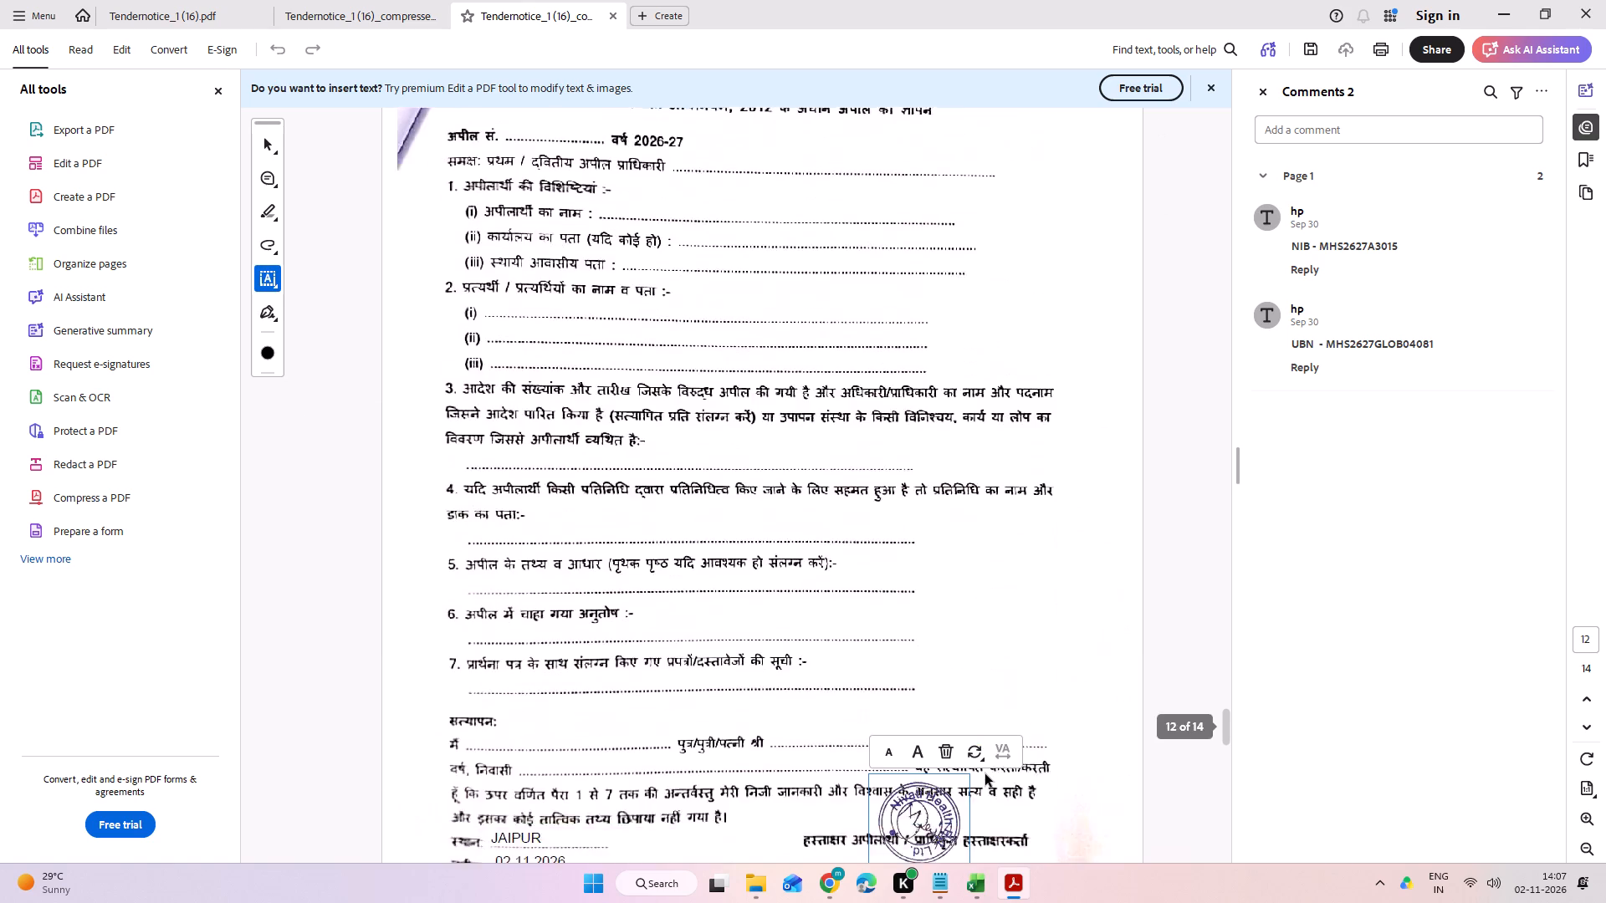
pyautogui.scroll(6, 985, 774)
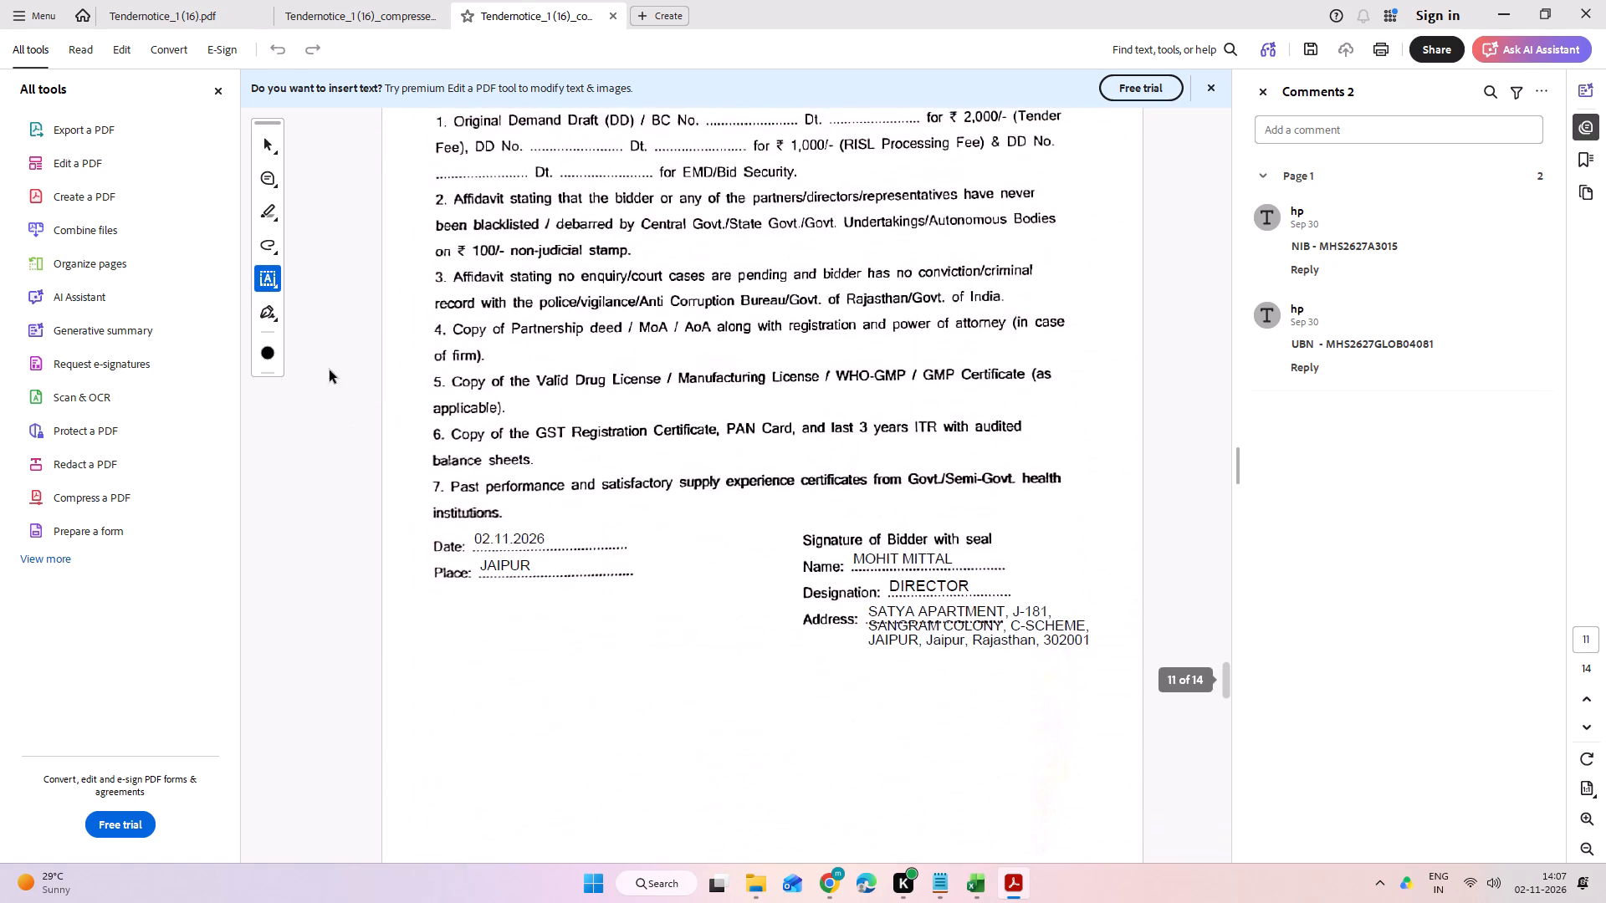
pyautogui.click(269, 318)
pyautogui.click(332, 386)
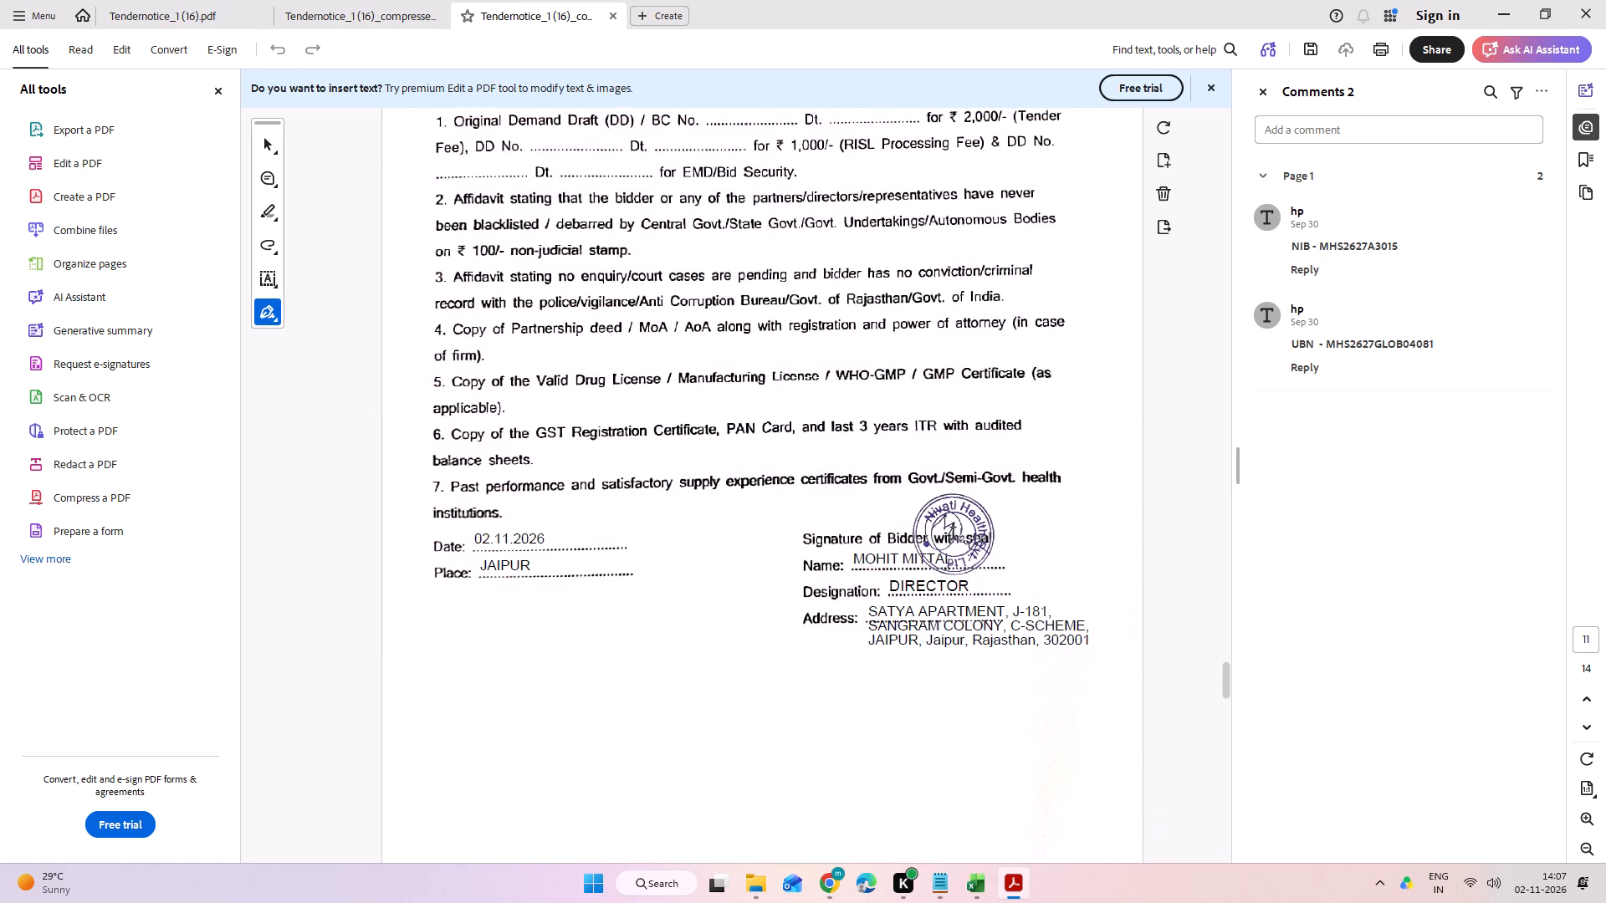
pyautogui.click(954, 534)
# Stamp the Nivati Health seal at the bidder's signature line of the Financial Undertaking on page 10.
pyautogui.scroll(7, 580, 603)
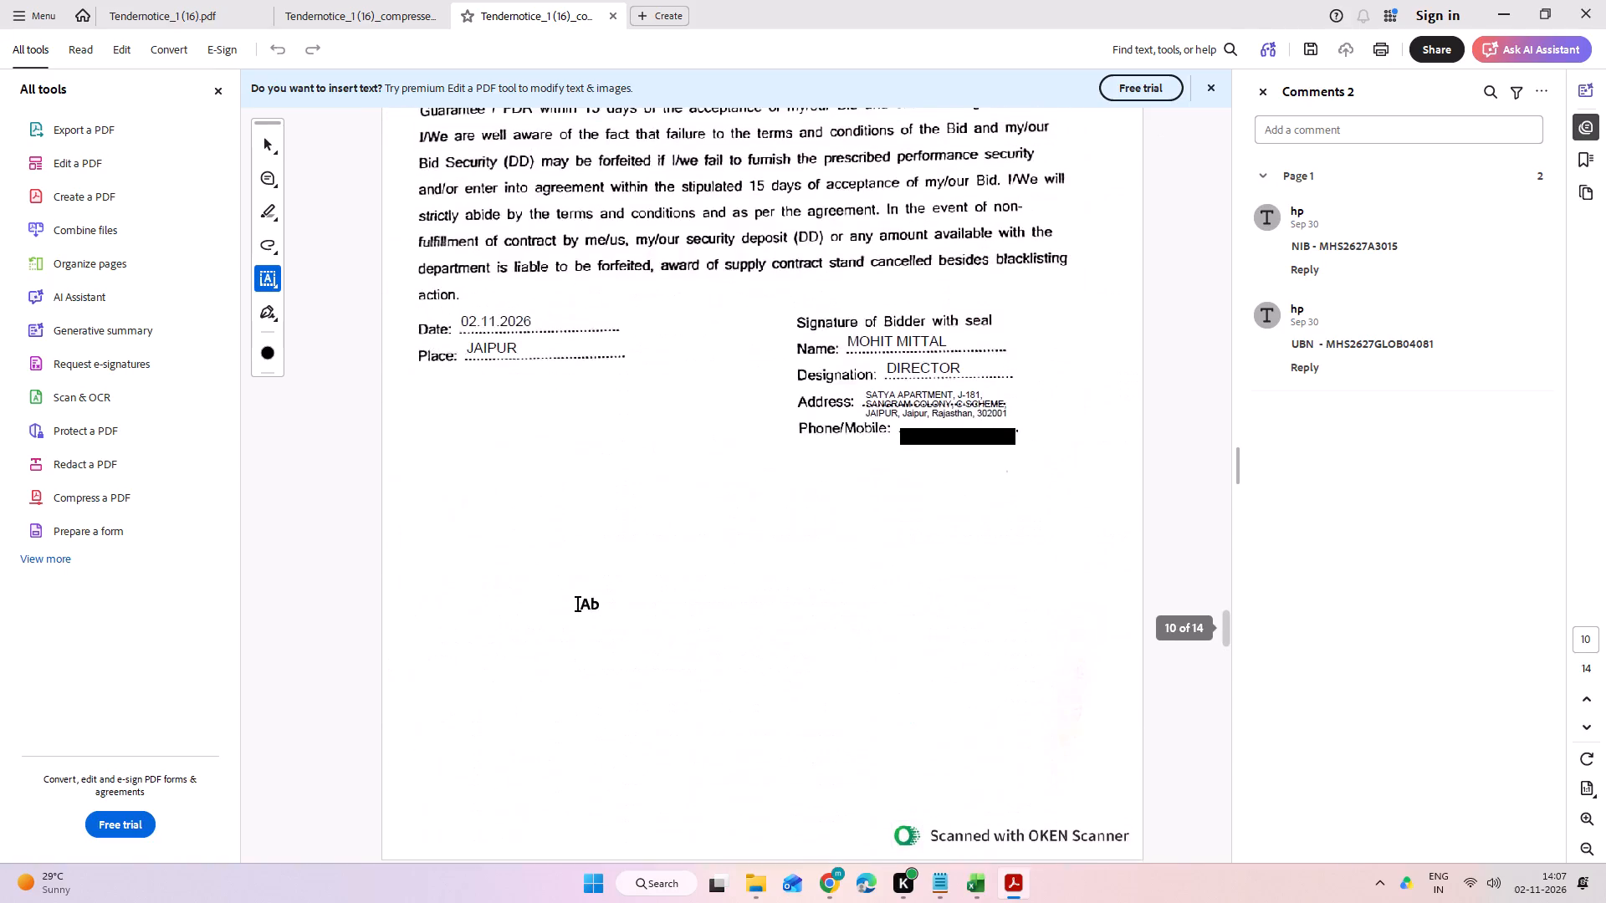
pyautogui.click(278, 316)
pyautogui.click(371, 384)
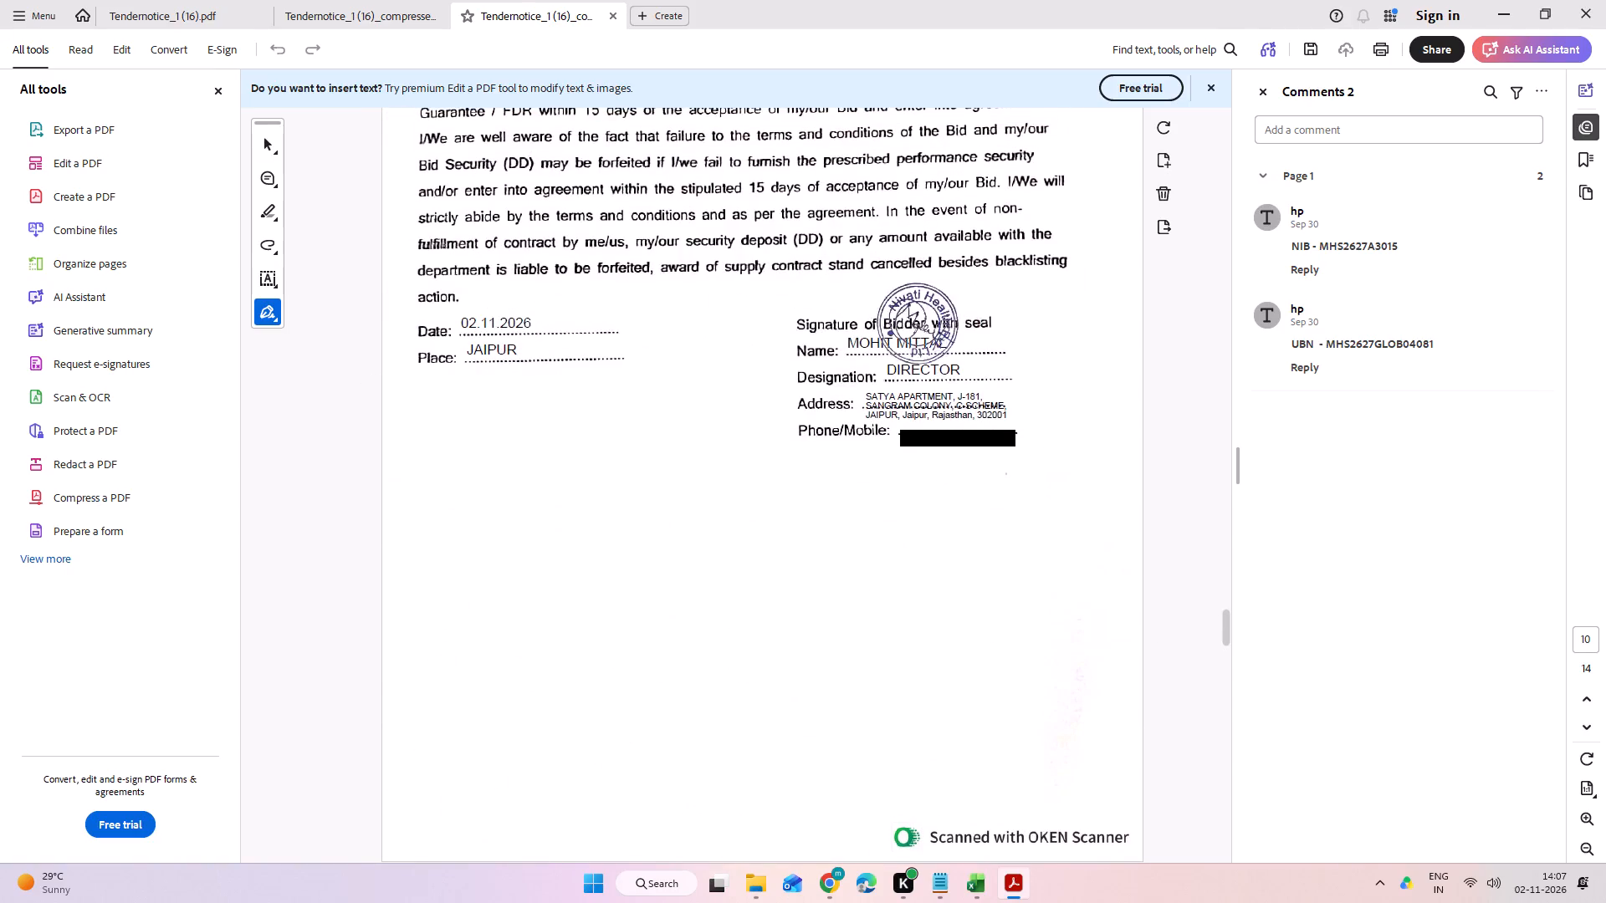
pyautogui.click(985, 307)
# Stamp the Nivati Health seal beside the bidder's name in the Annexure II Conflict of Interest declaration on page 9.
pyautogui.scroll(6, 654, 515)
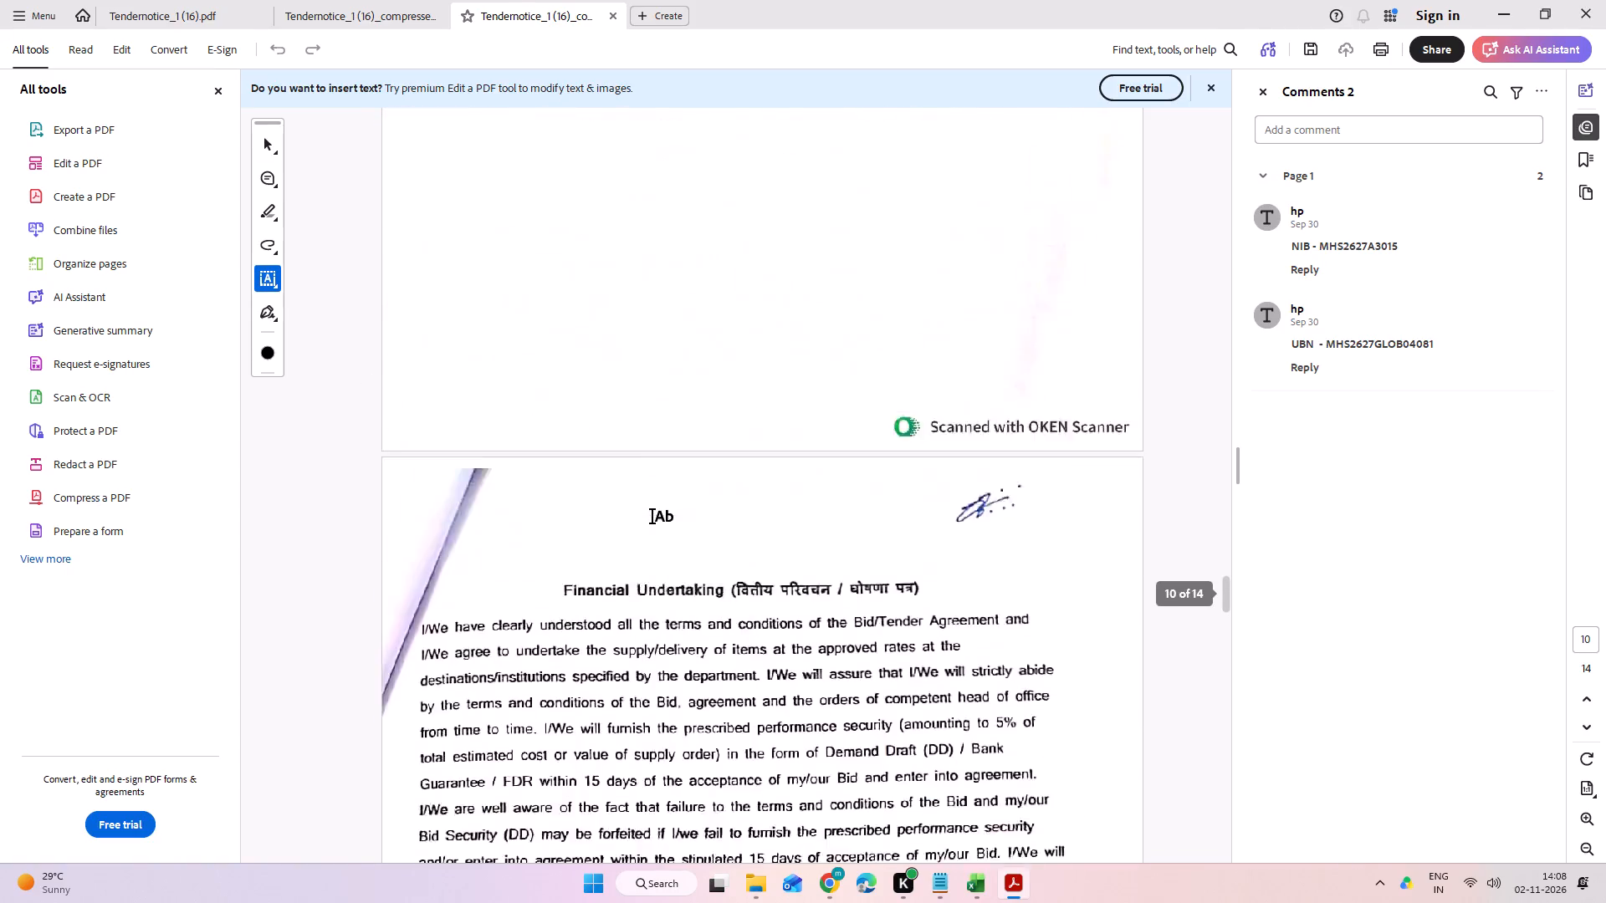
pyautogui.scroll(2, 654, 515)
pyautogui.click(282, 315)
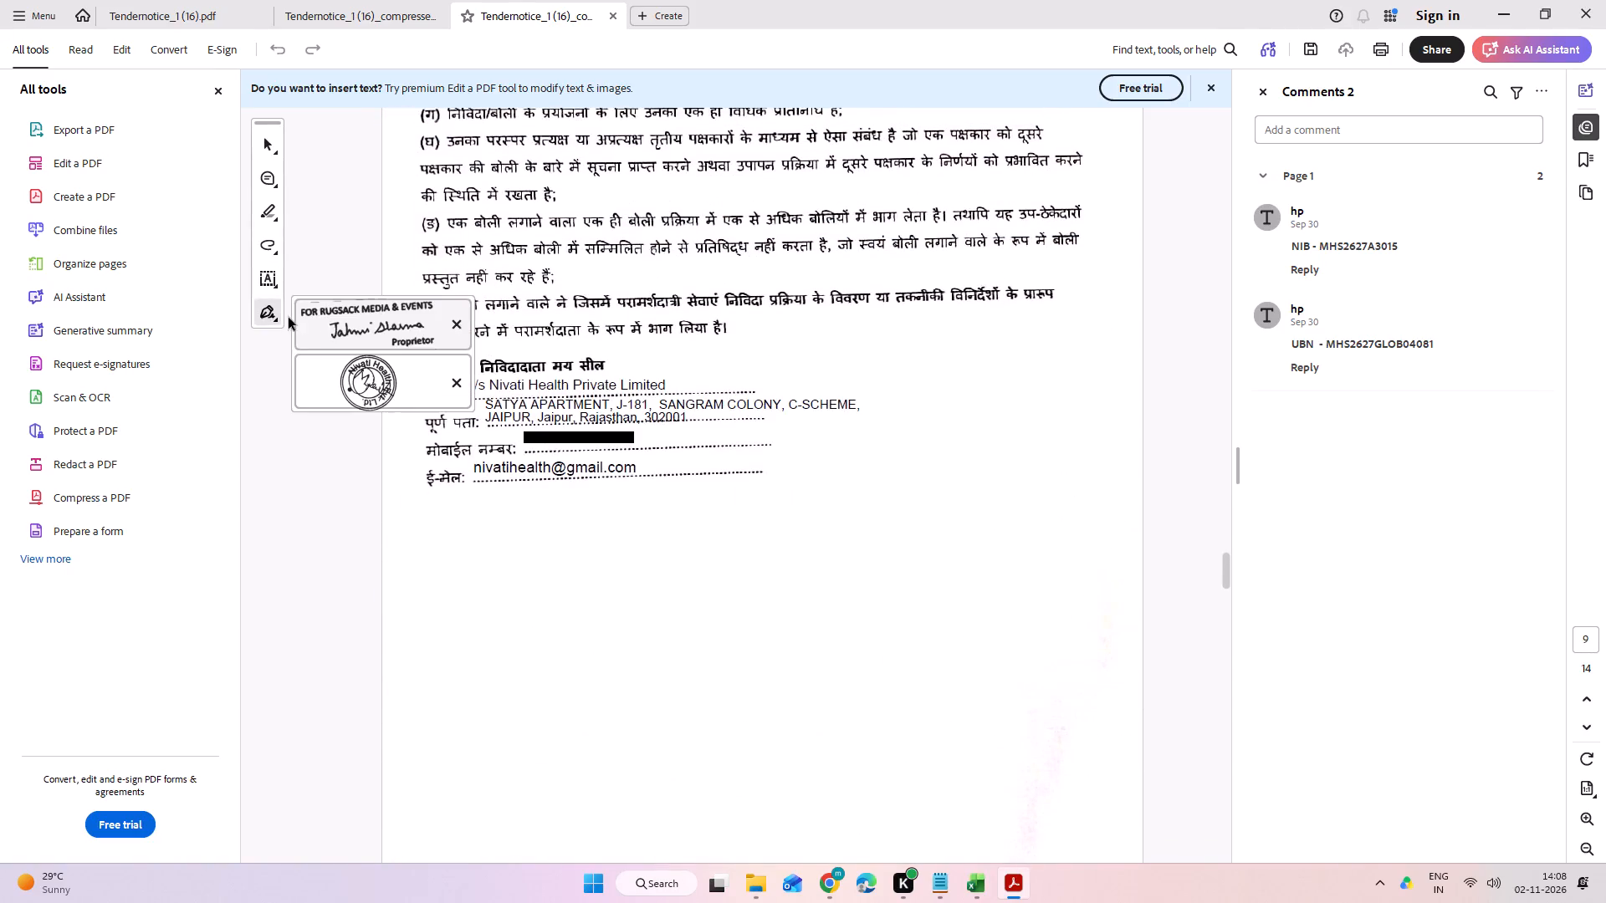
pyautogui.click(403, 396)
pyautogui.click(722, 365)
# Stamp the Nivati Health seal beside the bidder details of the Annexure I Code of Integrity on page 8.
pyautogui.scroll(2, 1016, 671)
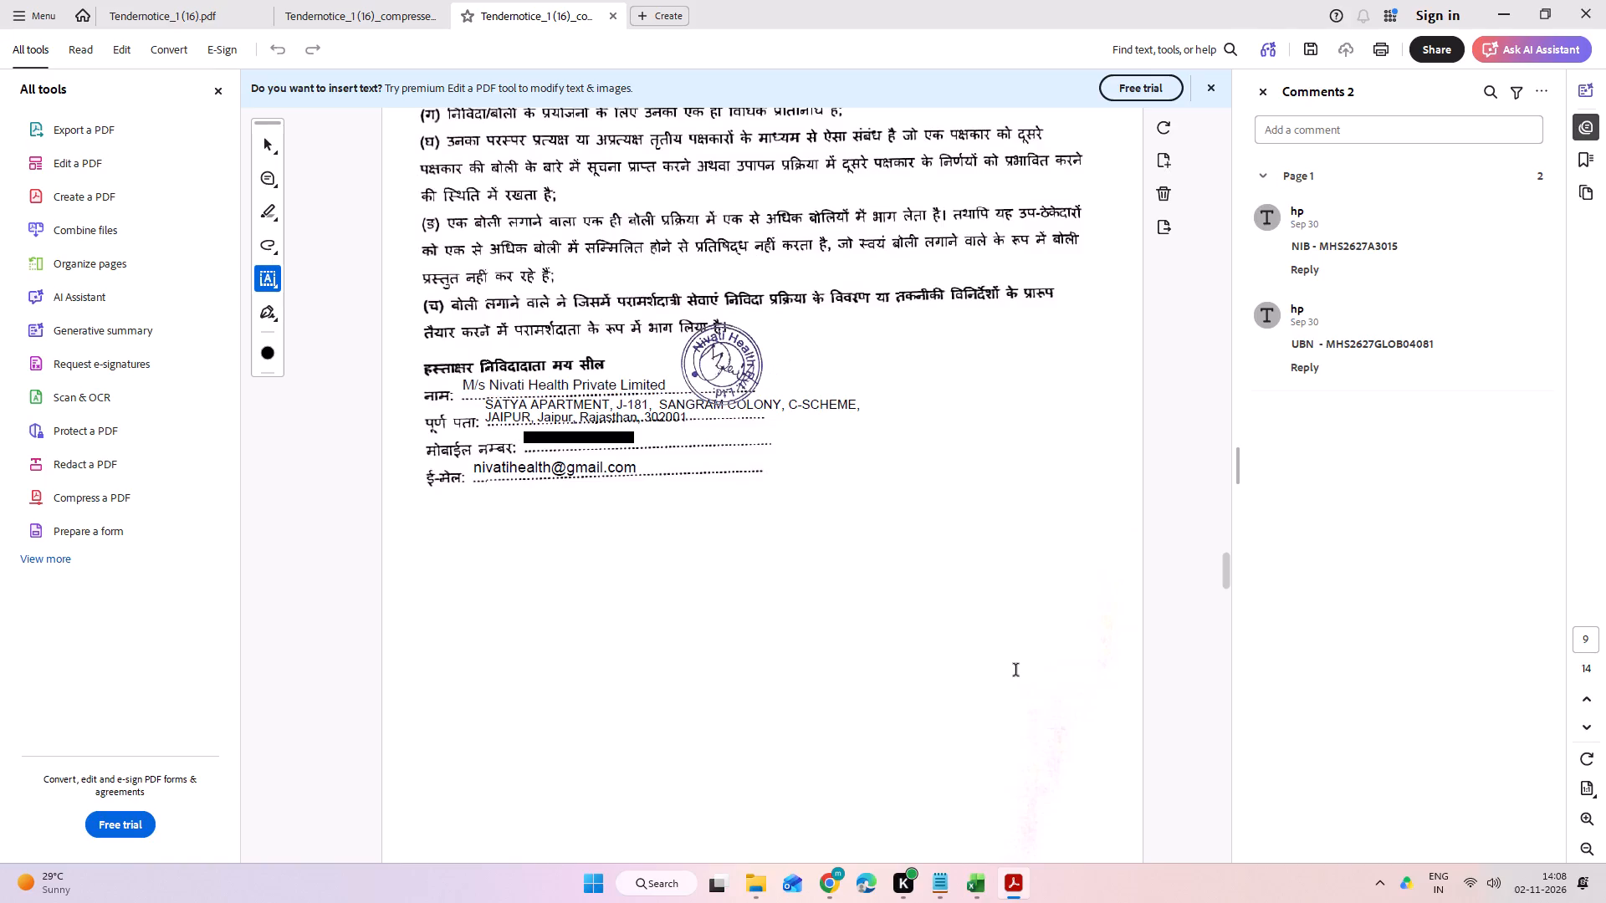
pyautogui.scroll(4, 1016, 671)
pyautogui.scroll(-2, 1017, 671)
pyautogui.scroll(4, 1017, 671)
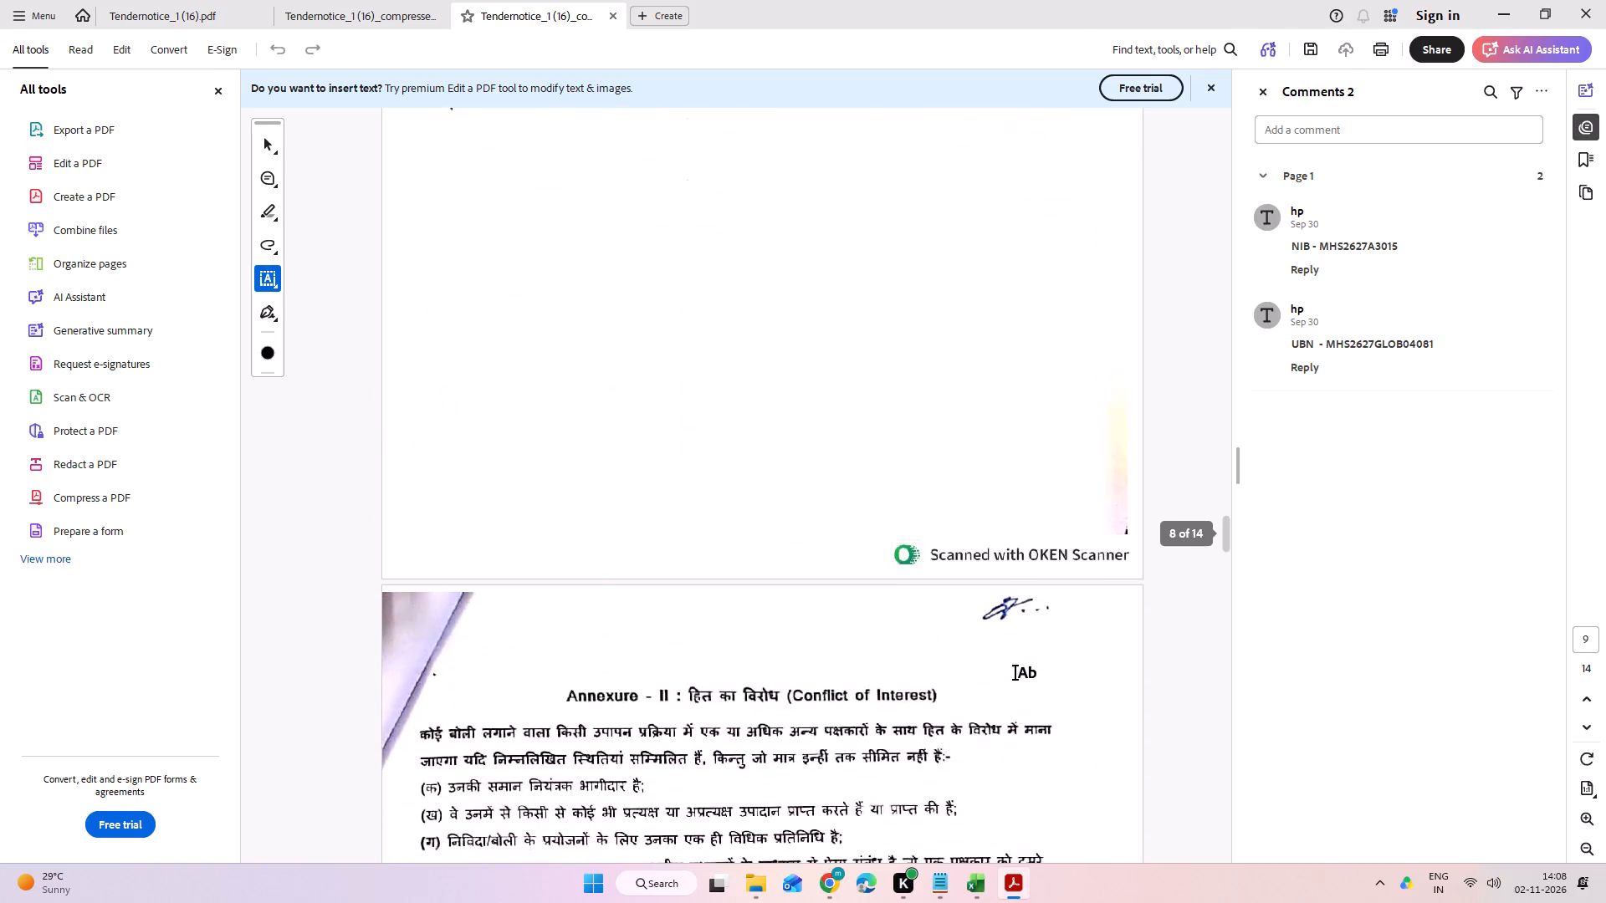
pyautogui.scroll(2, 1017, 671)
pyautogui.scroll(-2, 693, 651)
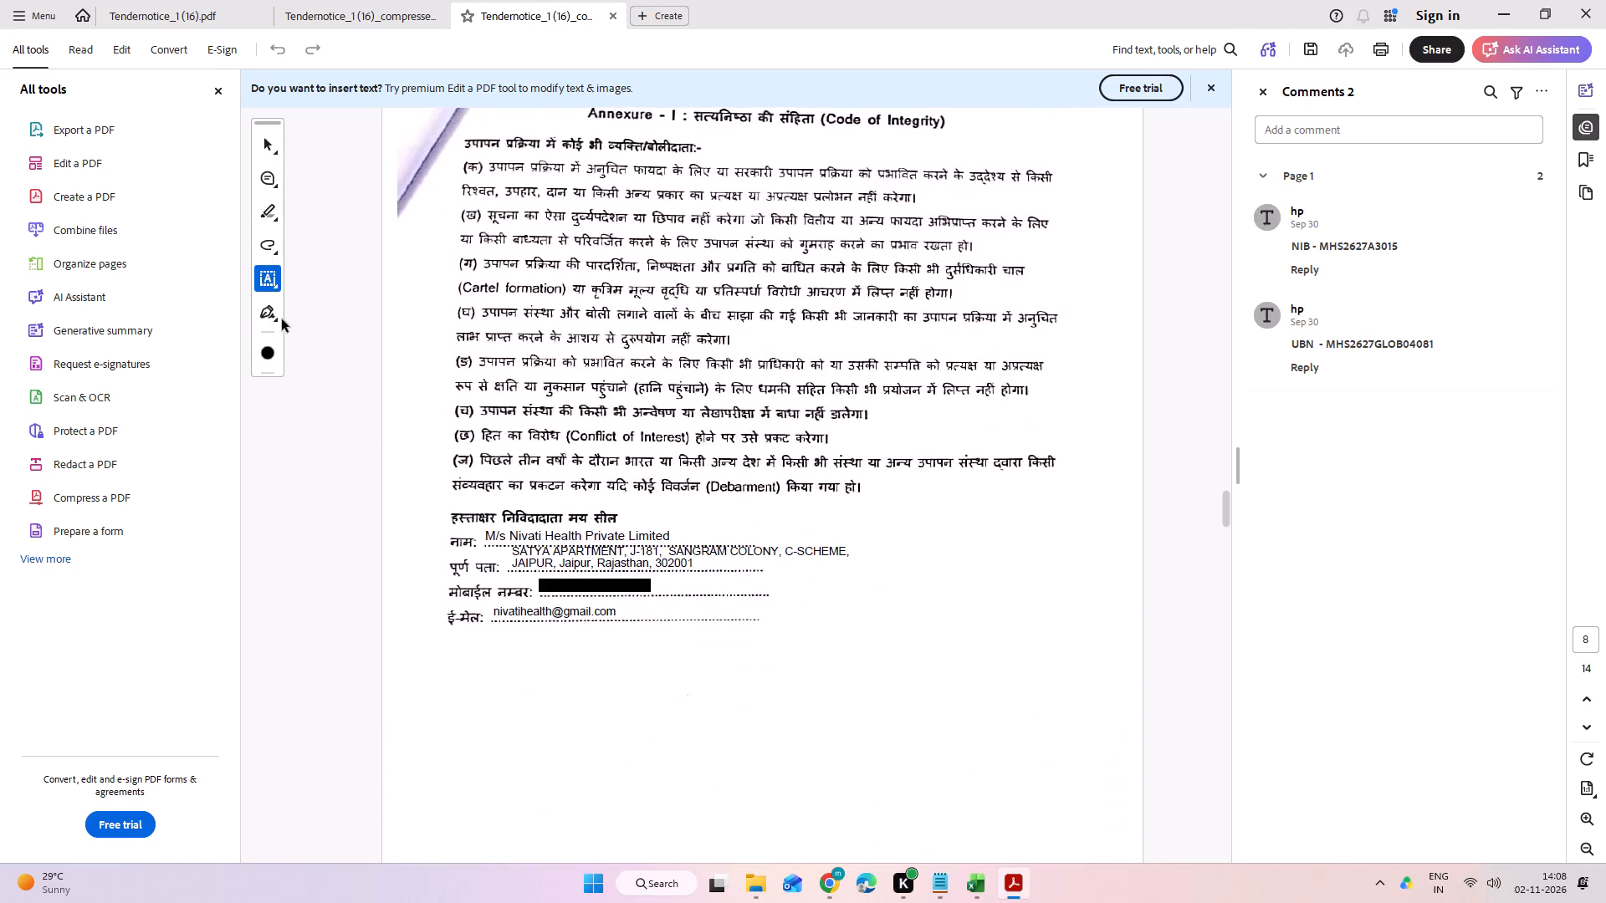
pyautogui.click(277, 313)
pyautogui.click(351, 379)
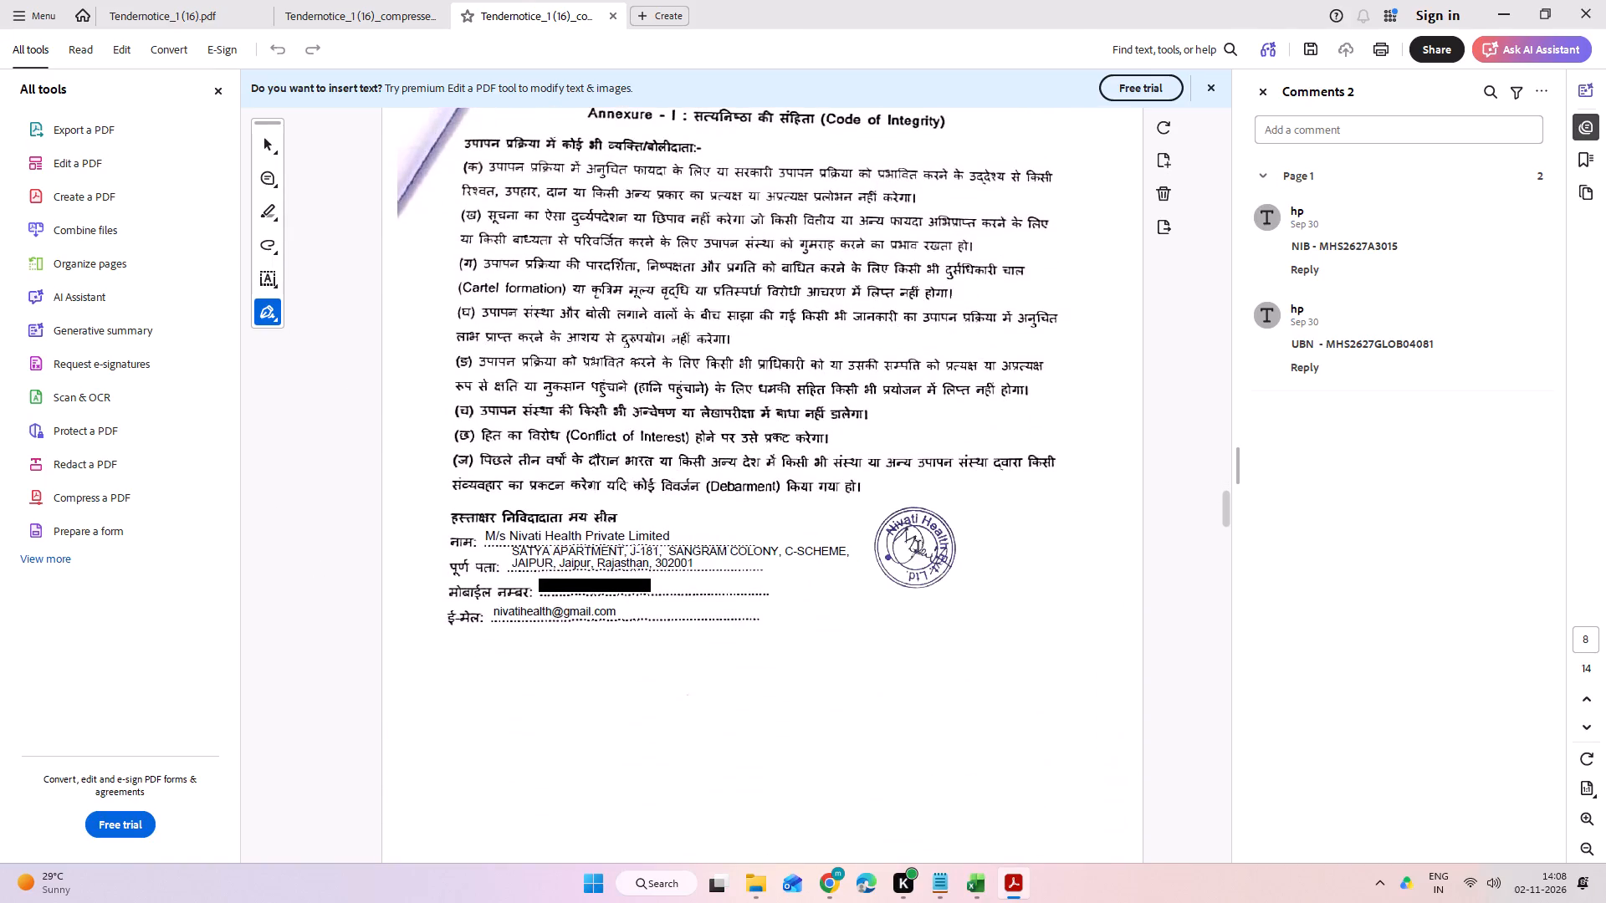
pyautogui.click(918, 548)
# Stamp the Nivati Health seal beside the bidder details of the Disclaimer on page 7.
pyautogui.scroll(8, 697, 650)
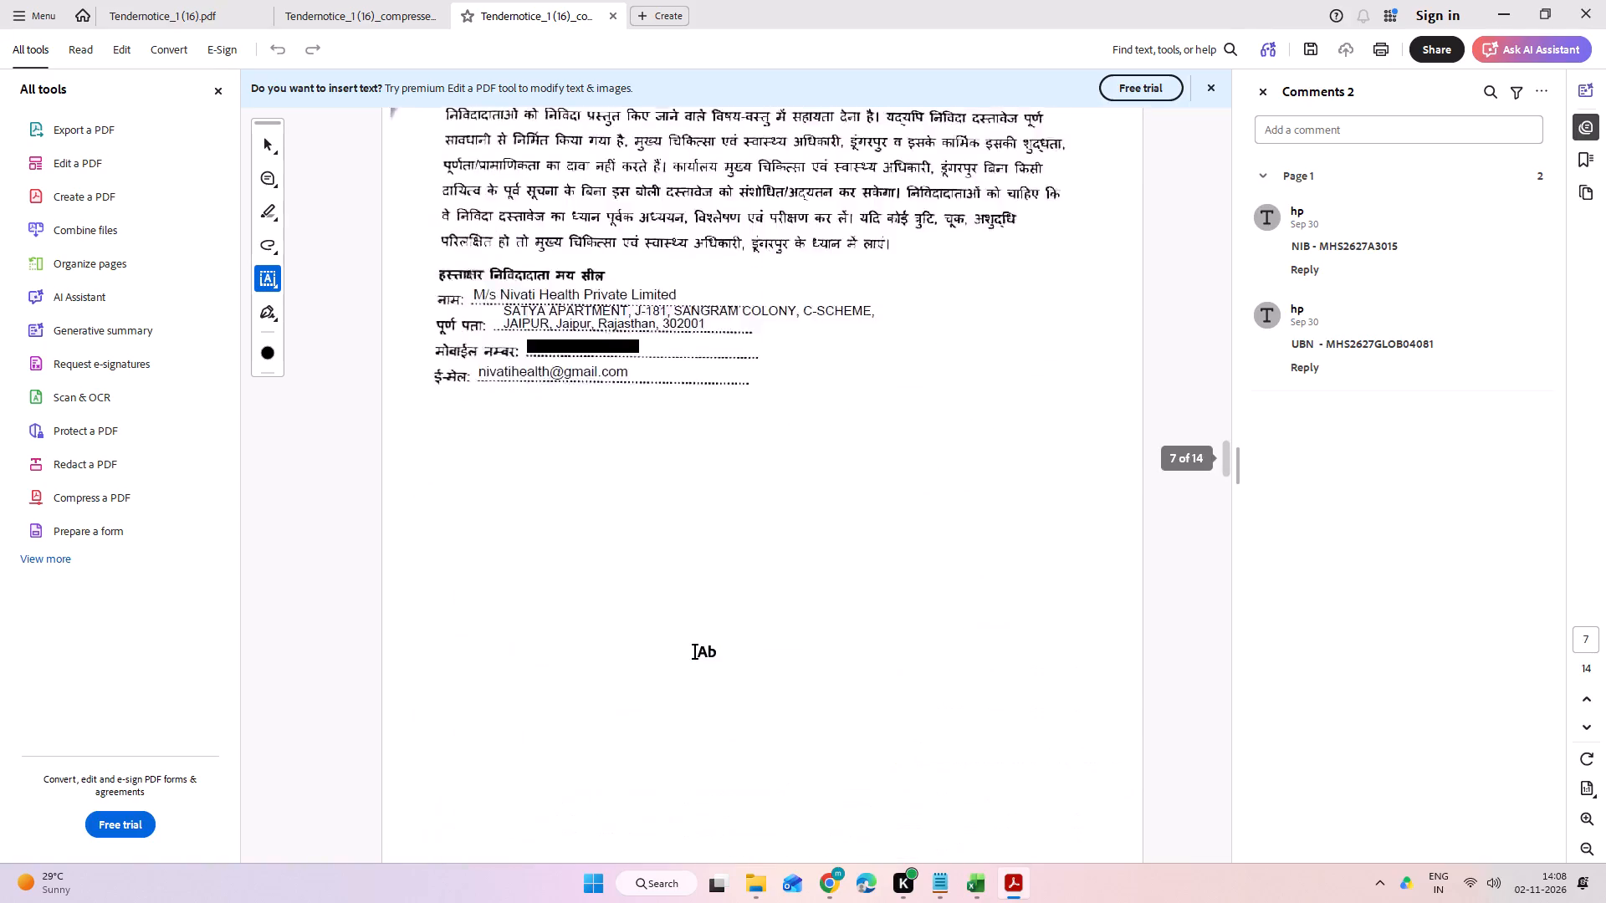
pyautogui.click(268, 329)
pyautogui.click(269, 322)
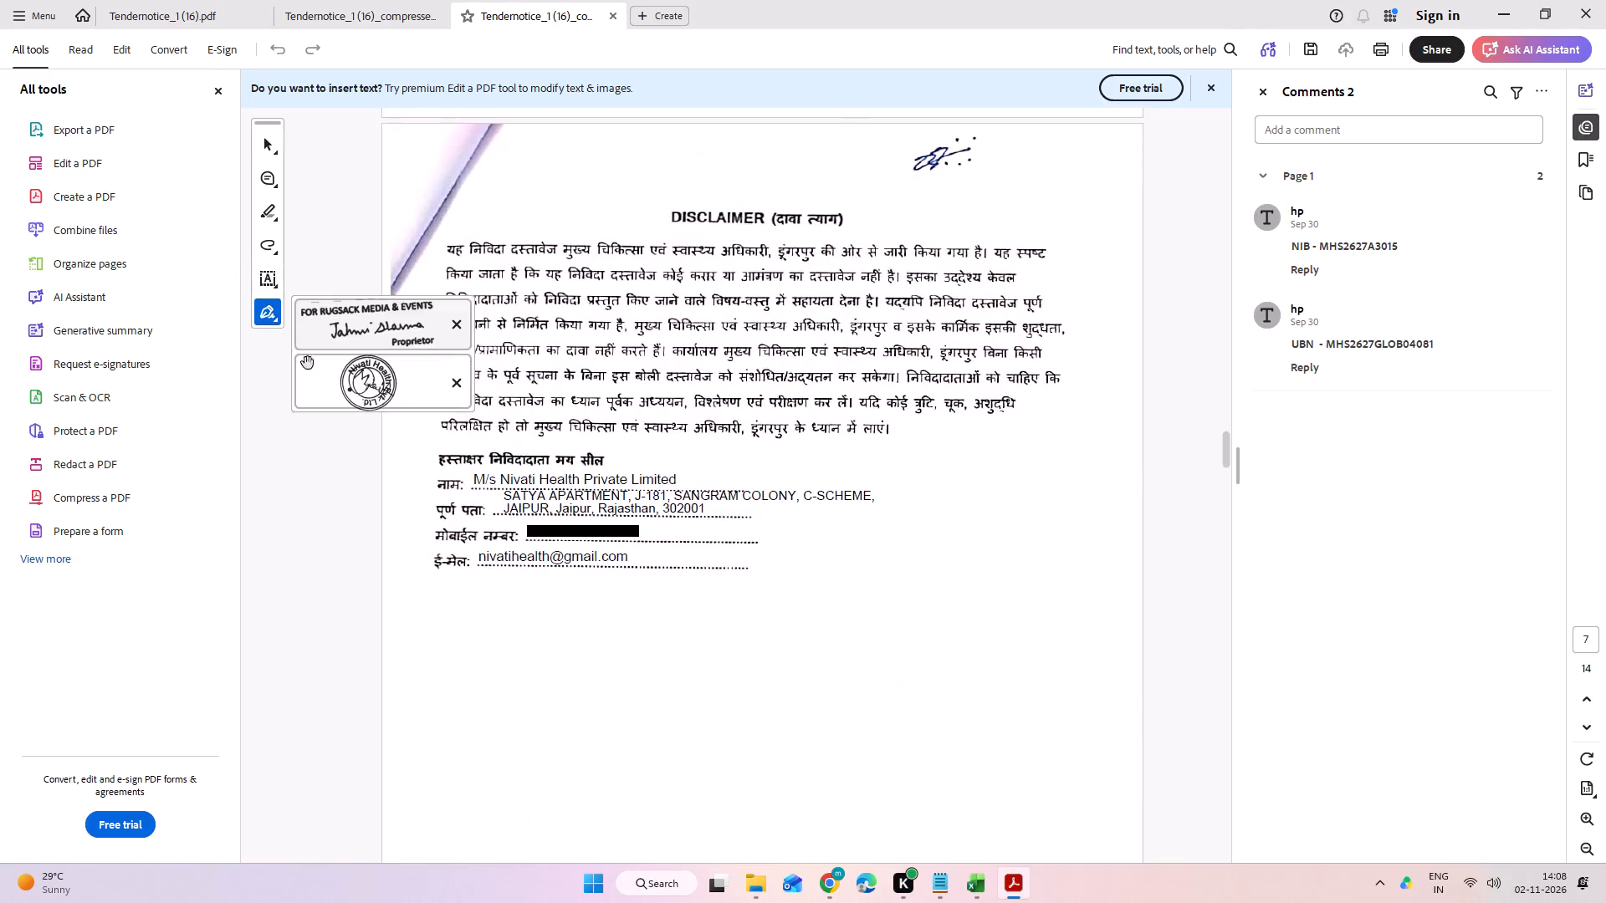
pyautogui.click(336, 386)
pyautogui.click(941, 484)
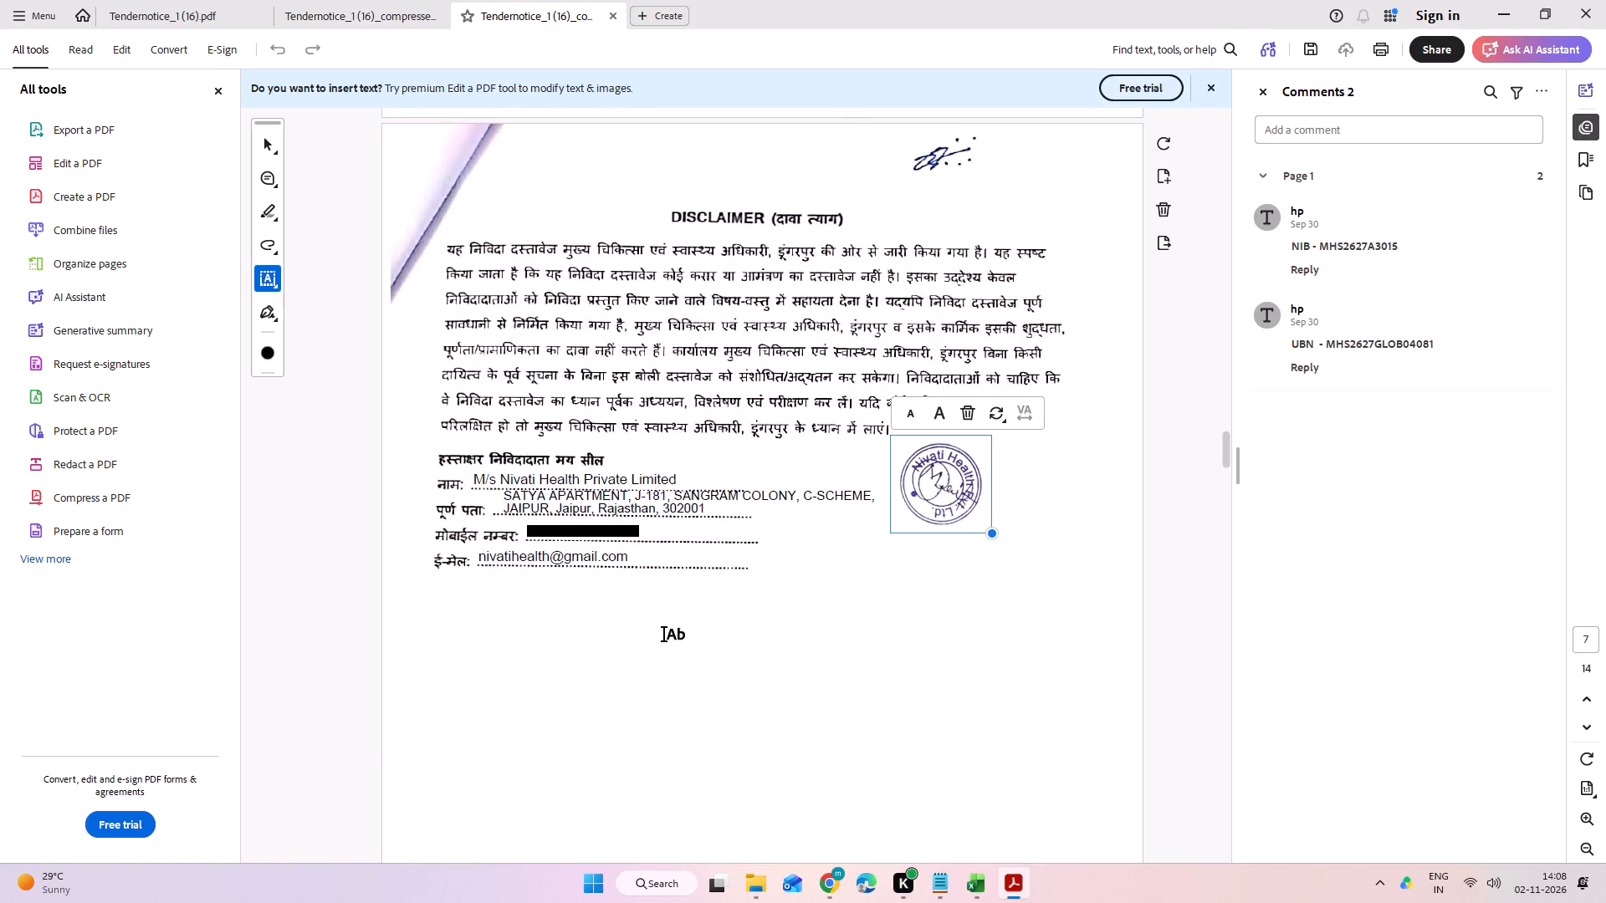
# Stamp the Nivati Health seal below the Chief Medical and Health Officer's signature block on page 6.
pyautogui.scroll(11, 805, 601)
pyautogui.scroll(-7, 805, 601)
pyautogui.click(280, 316)
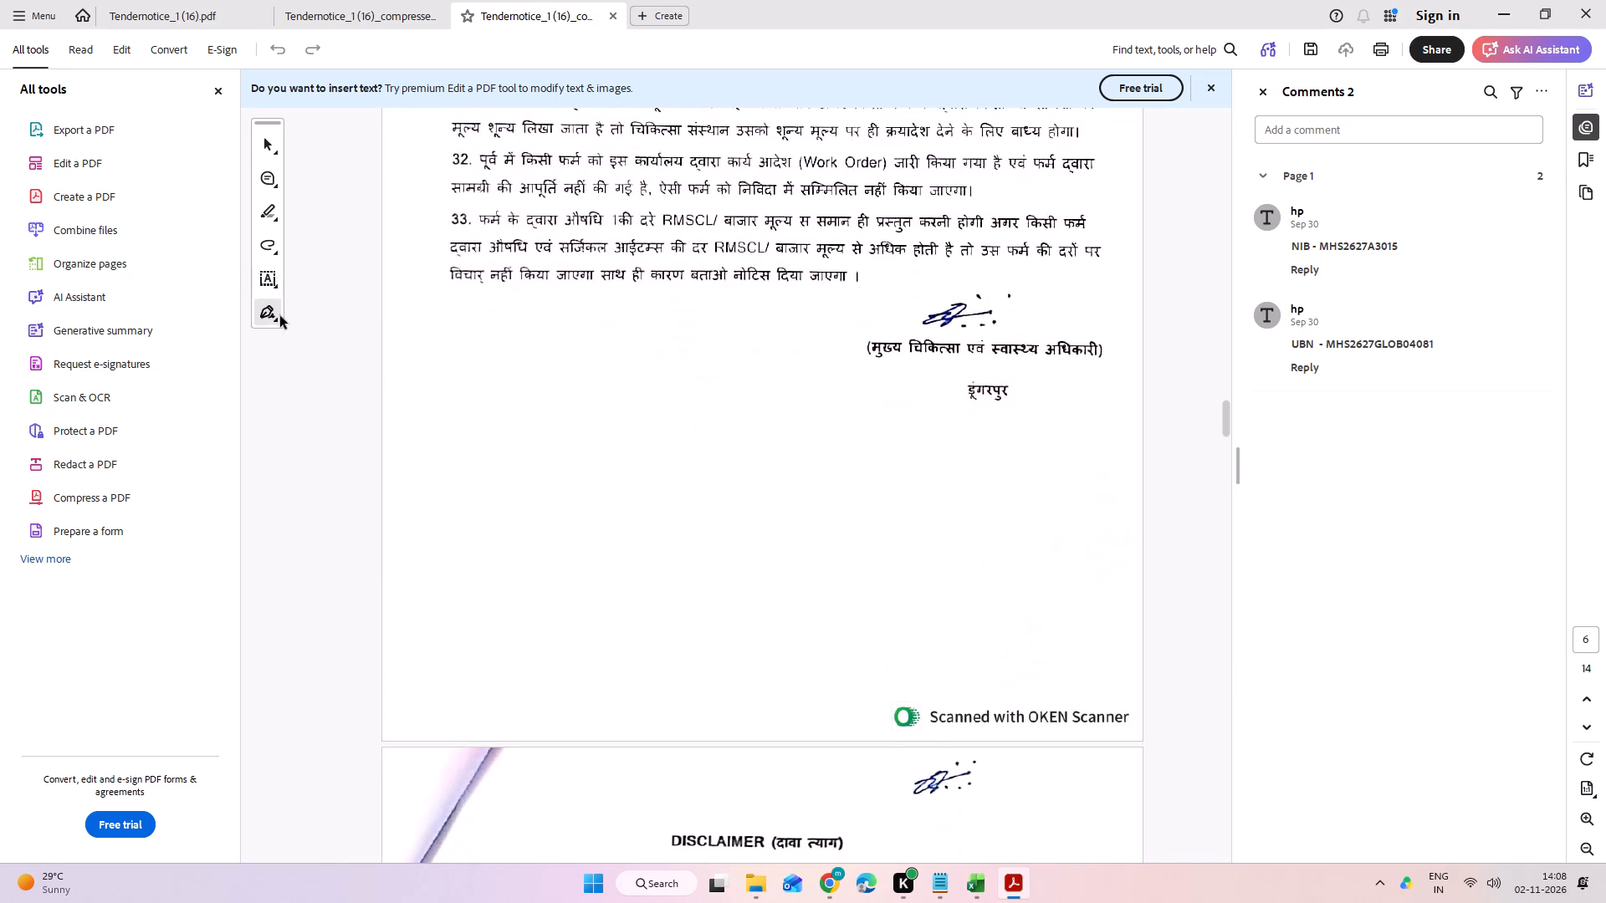
pyautogui.click(363, 382)
pyautogui.click(1016, 497)
# Stamp the Nivati Health seal in the blank area below condition 25 on page 5.
pyautogui.scroll(3, 637, 617)
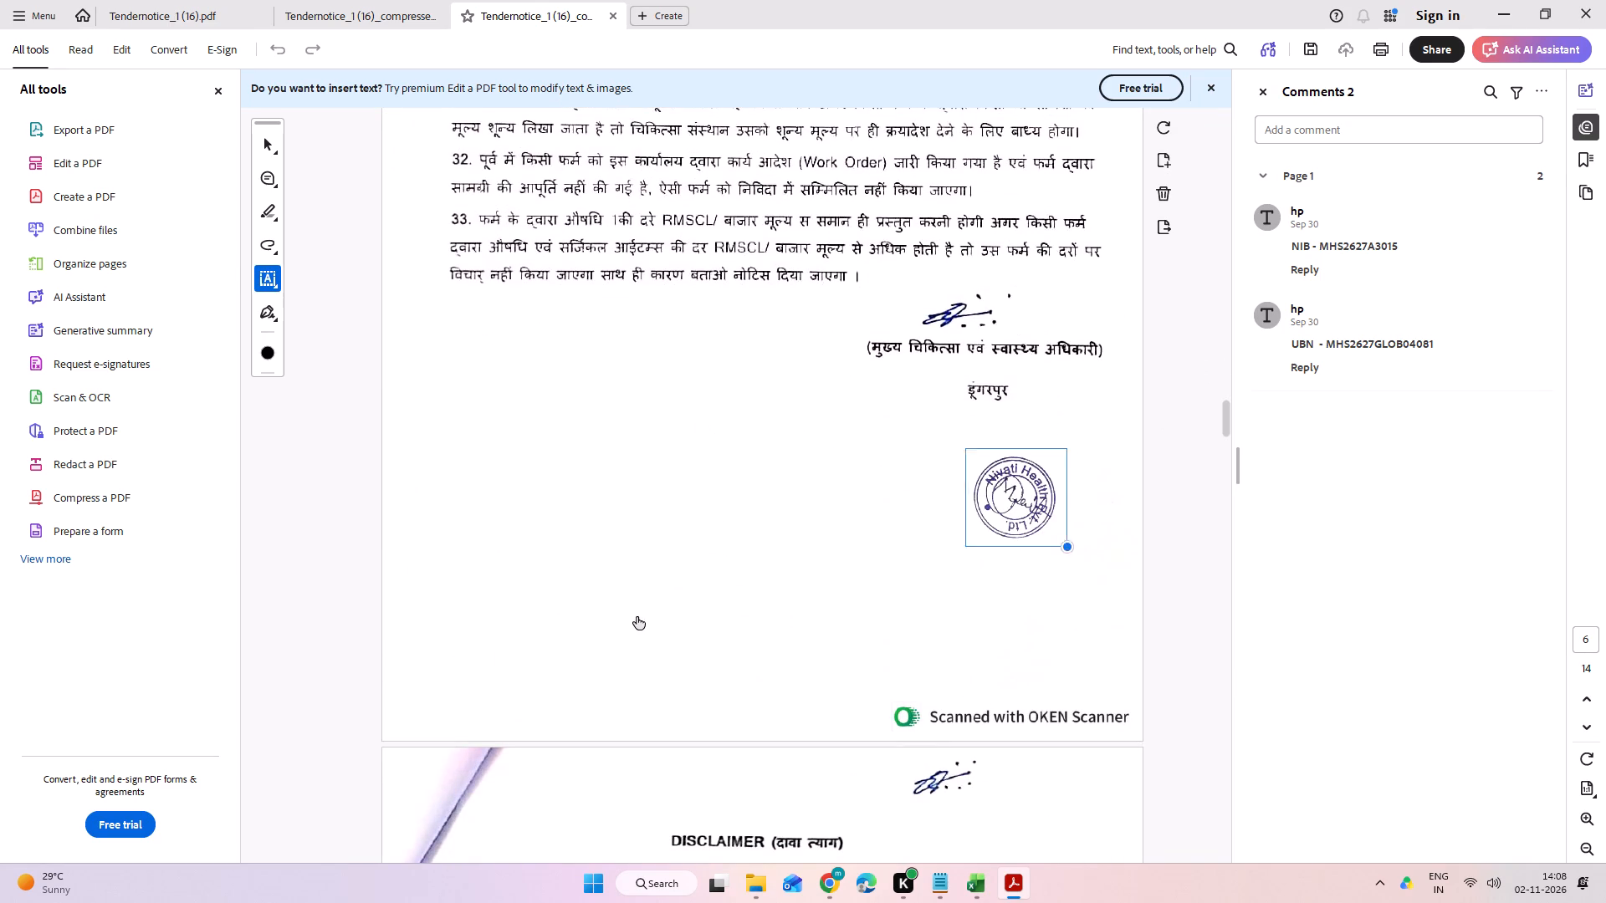
pyautogui.scroll(5, 637, 617)
pyautogui.scroll(-1, 423, 501)
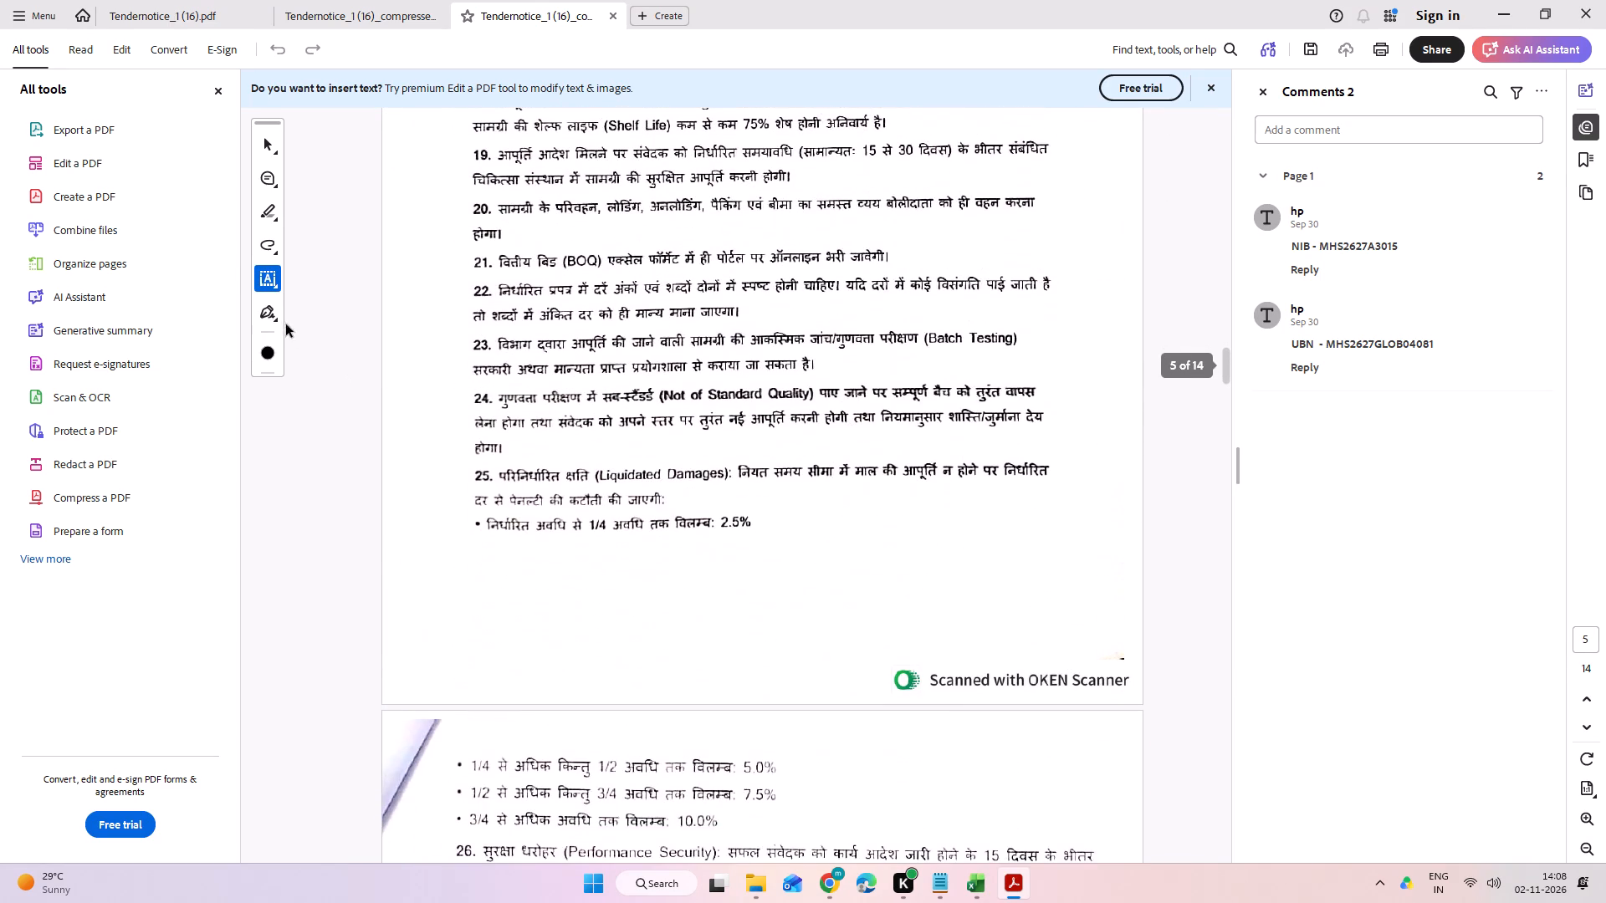
pyautogui.click(276, 319)
pyautogui.click(346, 390)
pyautogui.click(1001, 567)
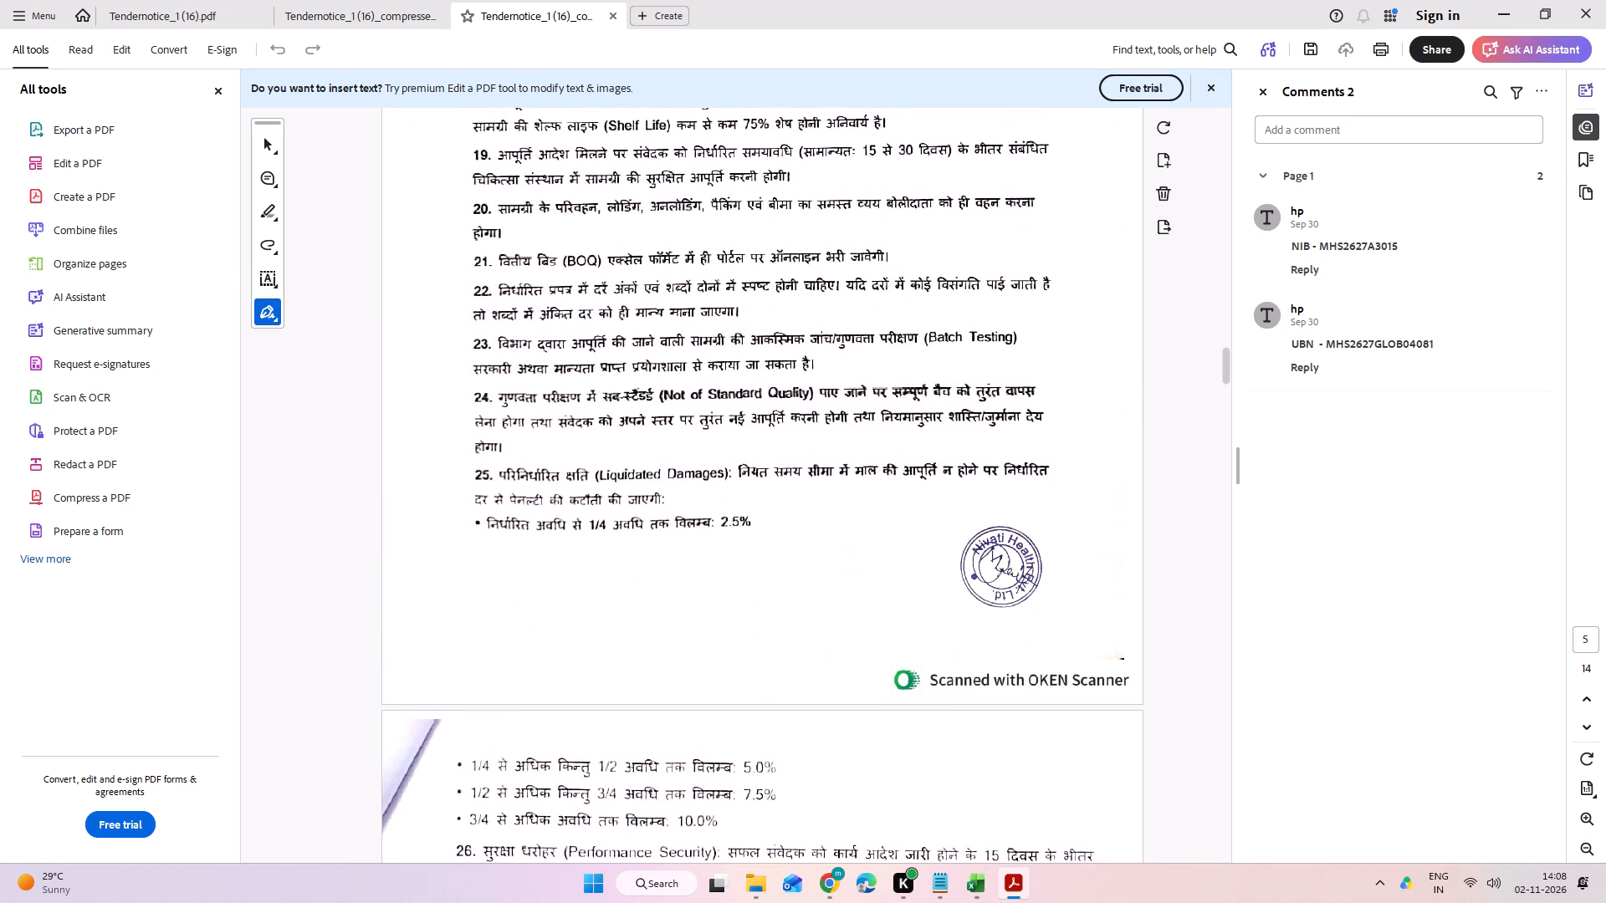
# Stamp the Nivati Health seal in the blank area below condition 11 on page 4.
pyautogui.scroll(6, 800, 589)
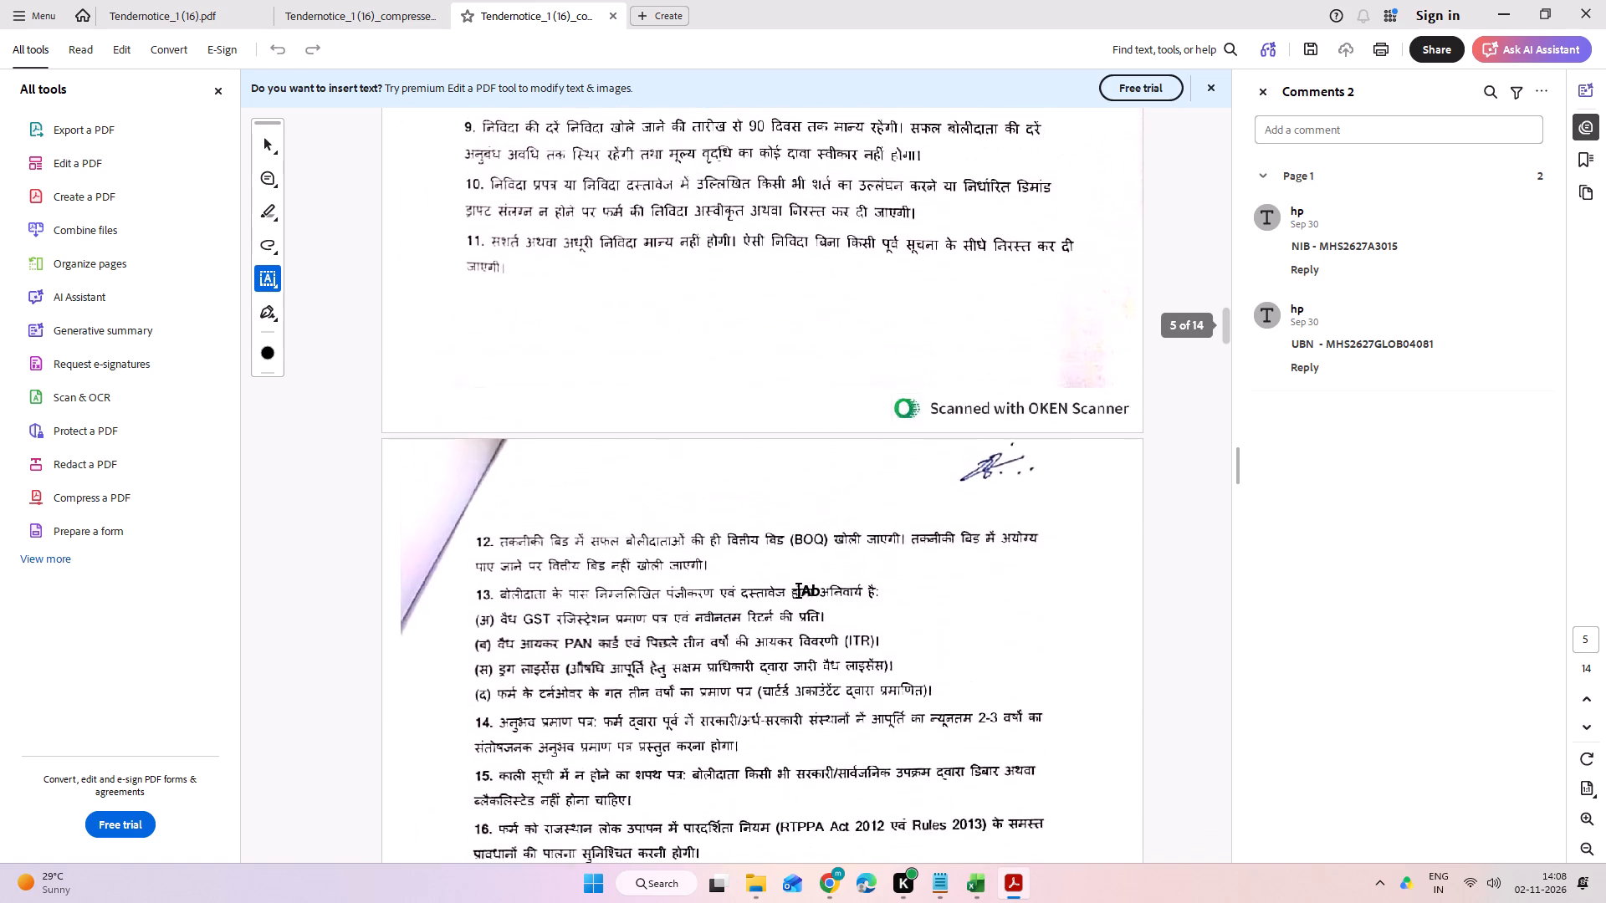
pyautogui.click(271, 319)
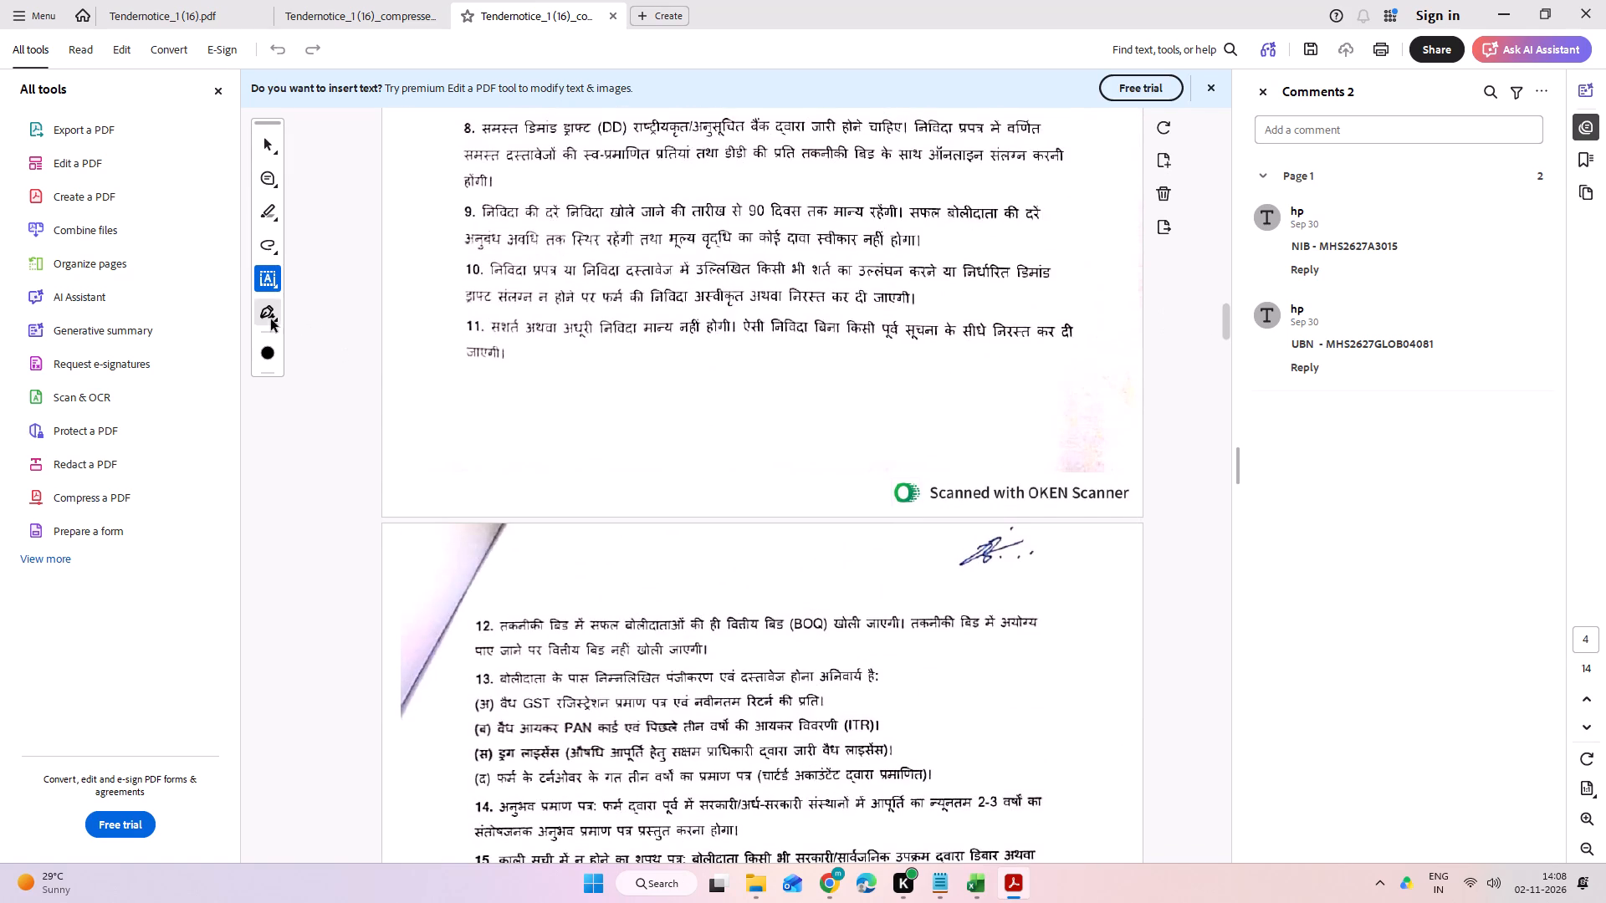
pyautogui.click(344, 379)
pyautogui.click(911, 393)
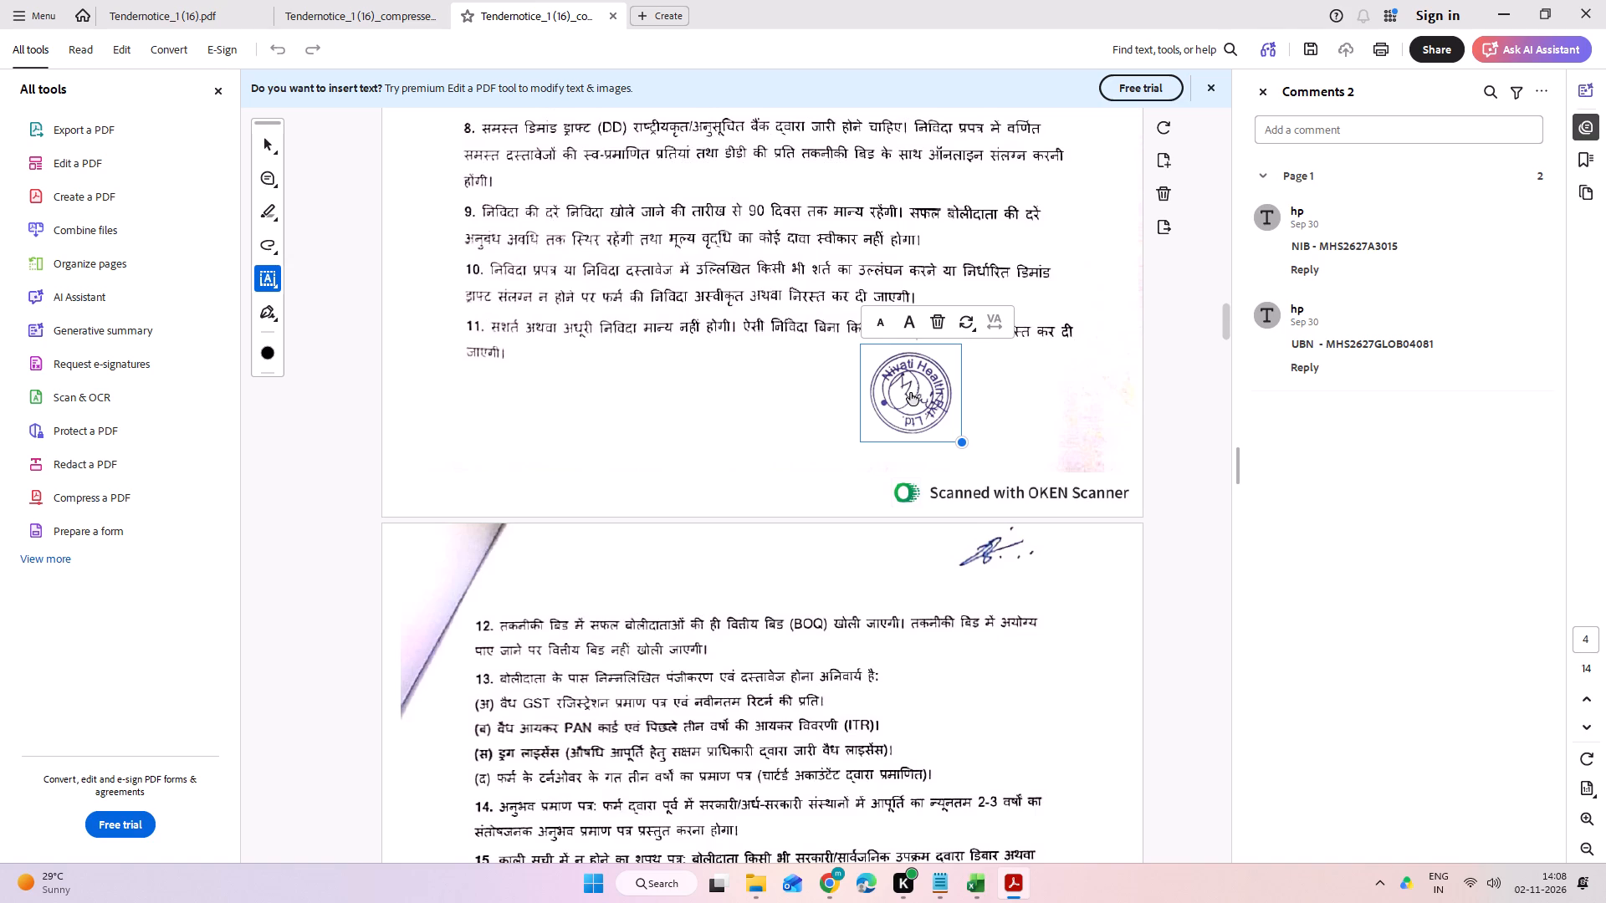
# Stamp the Nivati Health seal below the Chief Medical and Health Officer's signature block on page 3.
pyautogui.scroll(6, 911, 392)
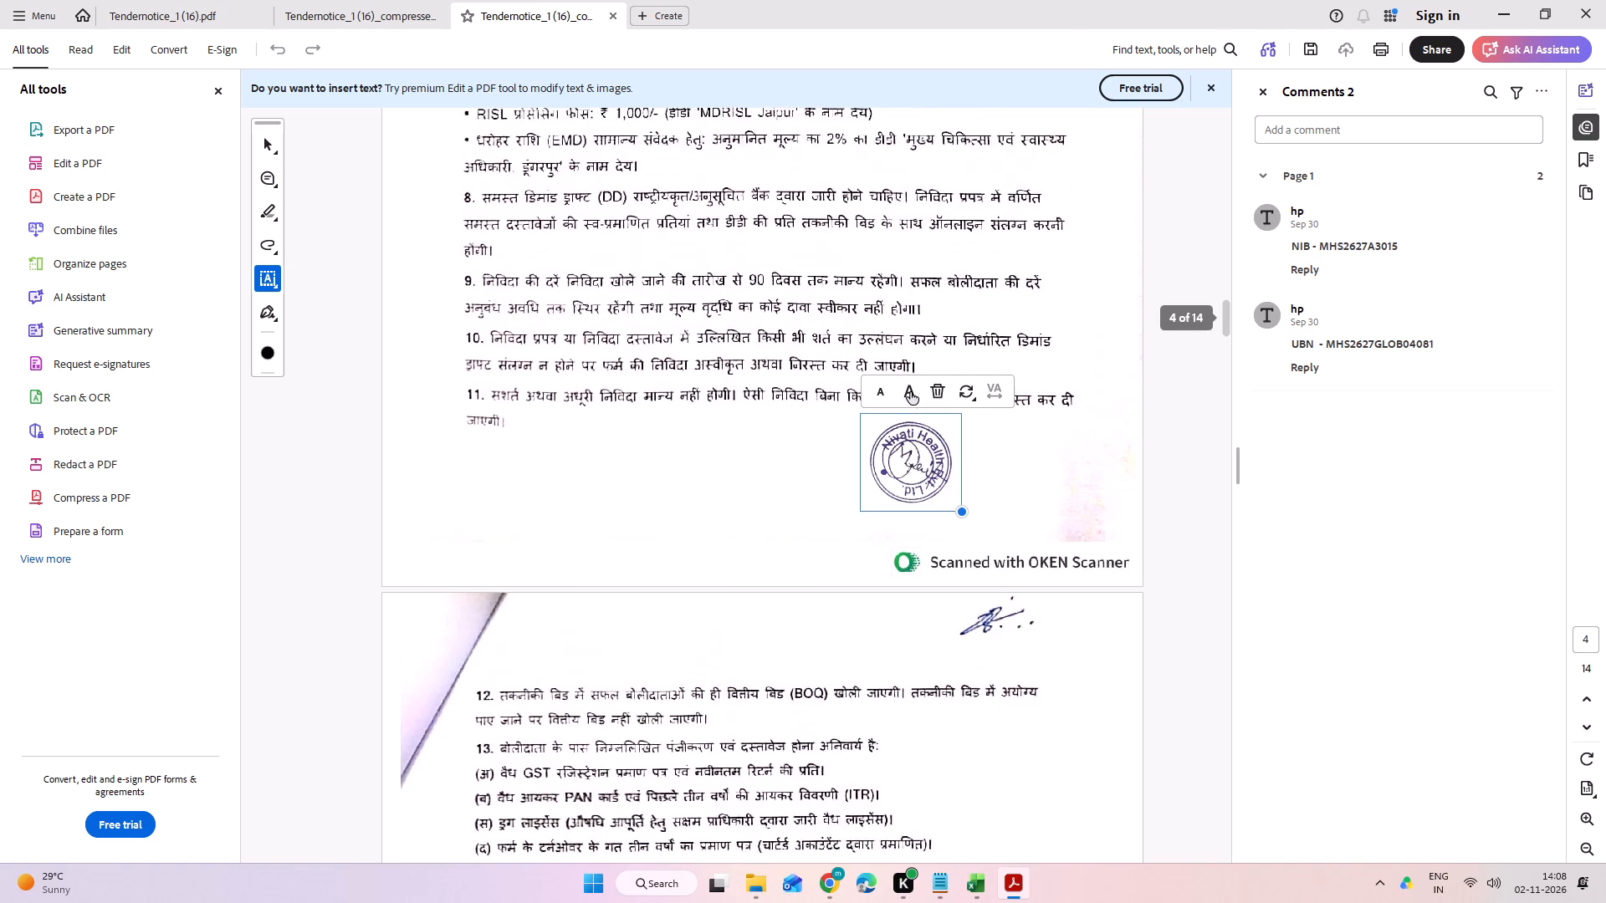
pyautogui.scroll(4, 911, 392)
pyautogui.click(273, 305)
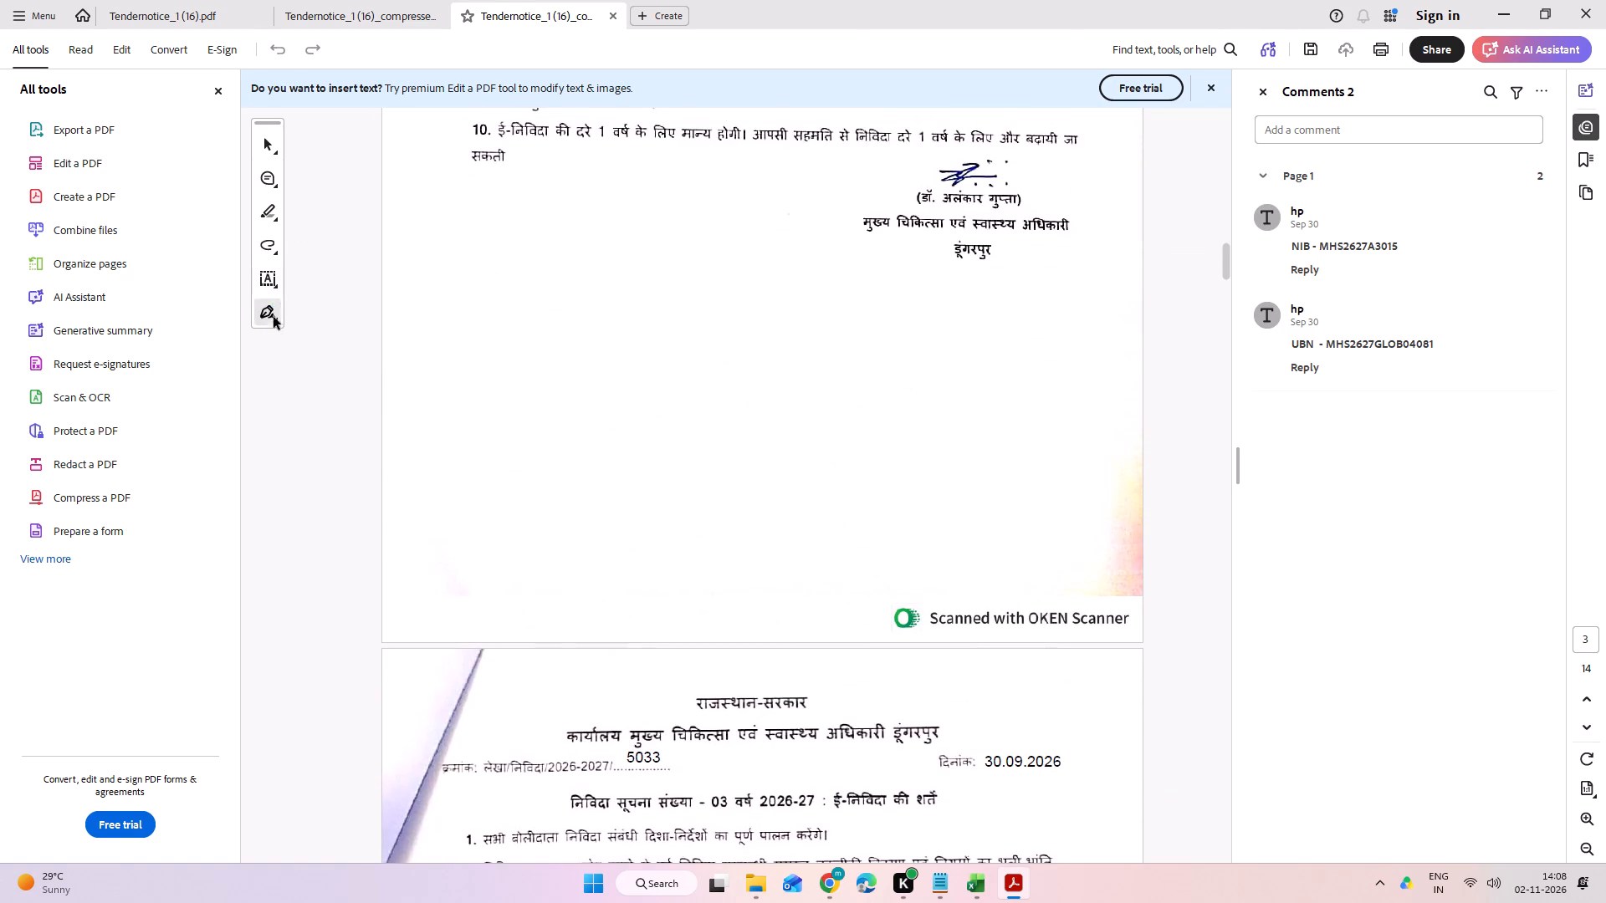
pyautogui.click(350, 389)
pyautogui.click(941, 321)
# Stamp the Nivati Health seal in the blank area below condition 3 on page 2.
pyautogui.scroll(2, 896, 480)
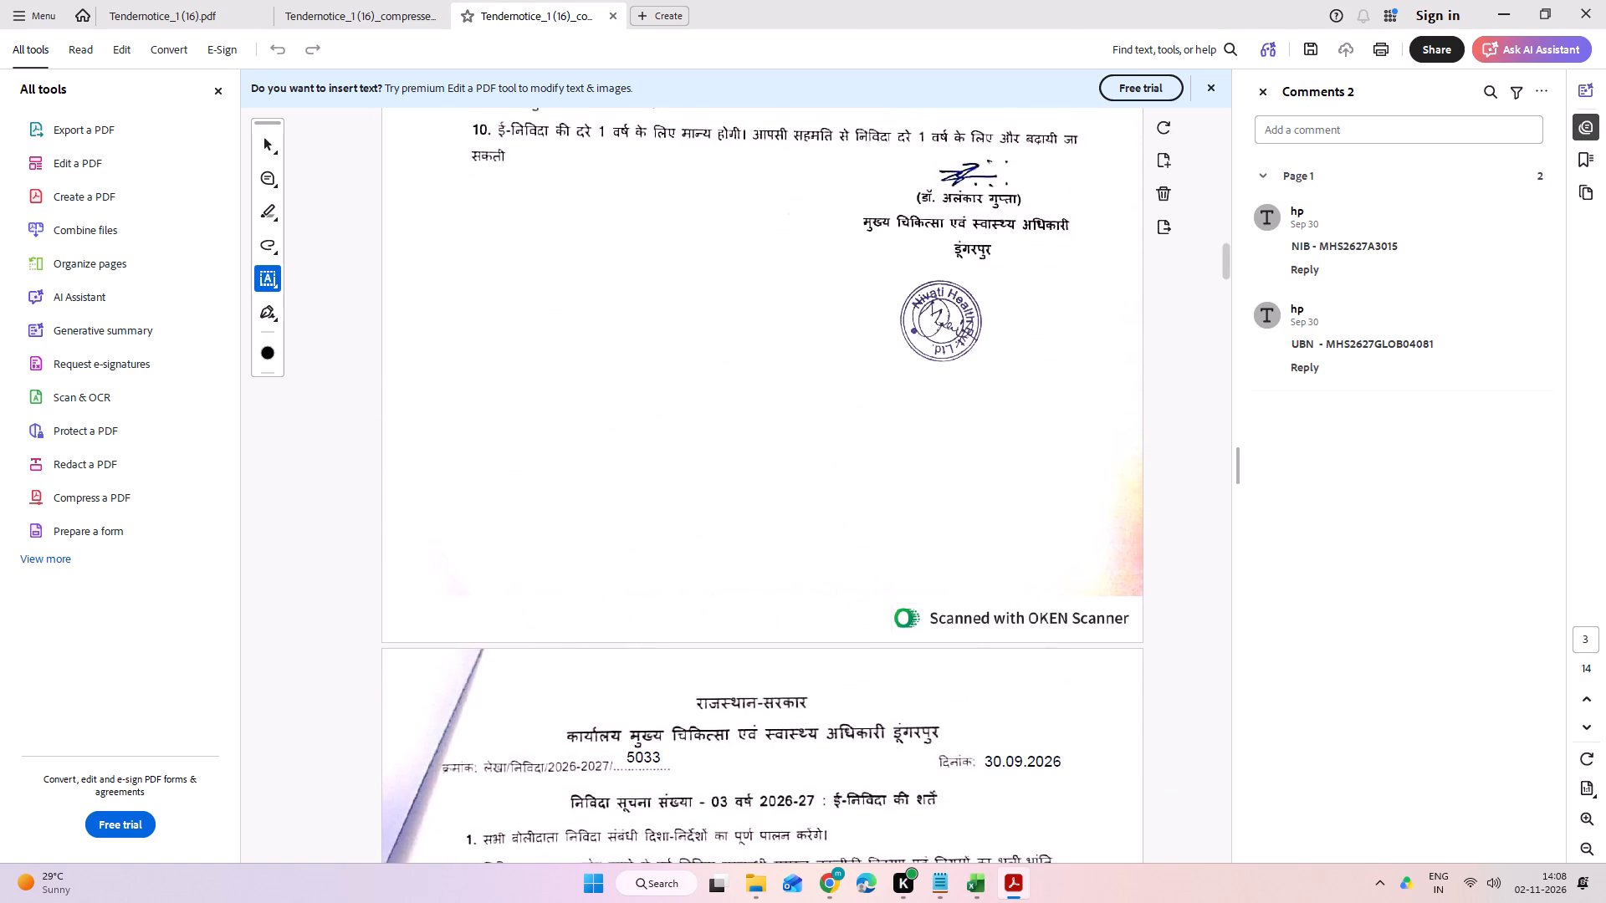
pyautogui.scroll(7, 896, 480)
pyautogui.scroll(-1, 896, 480)
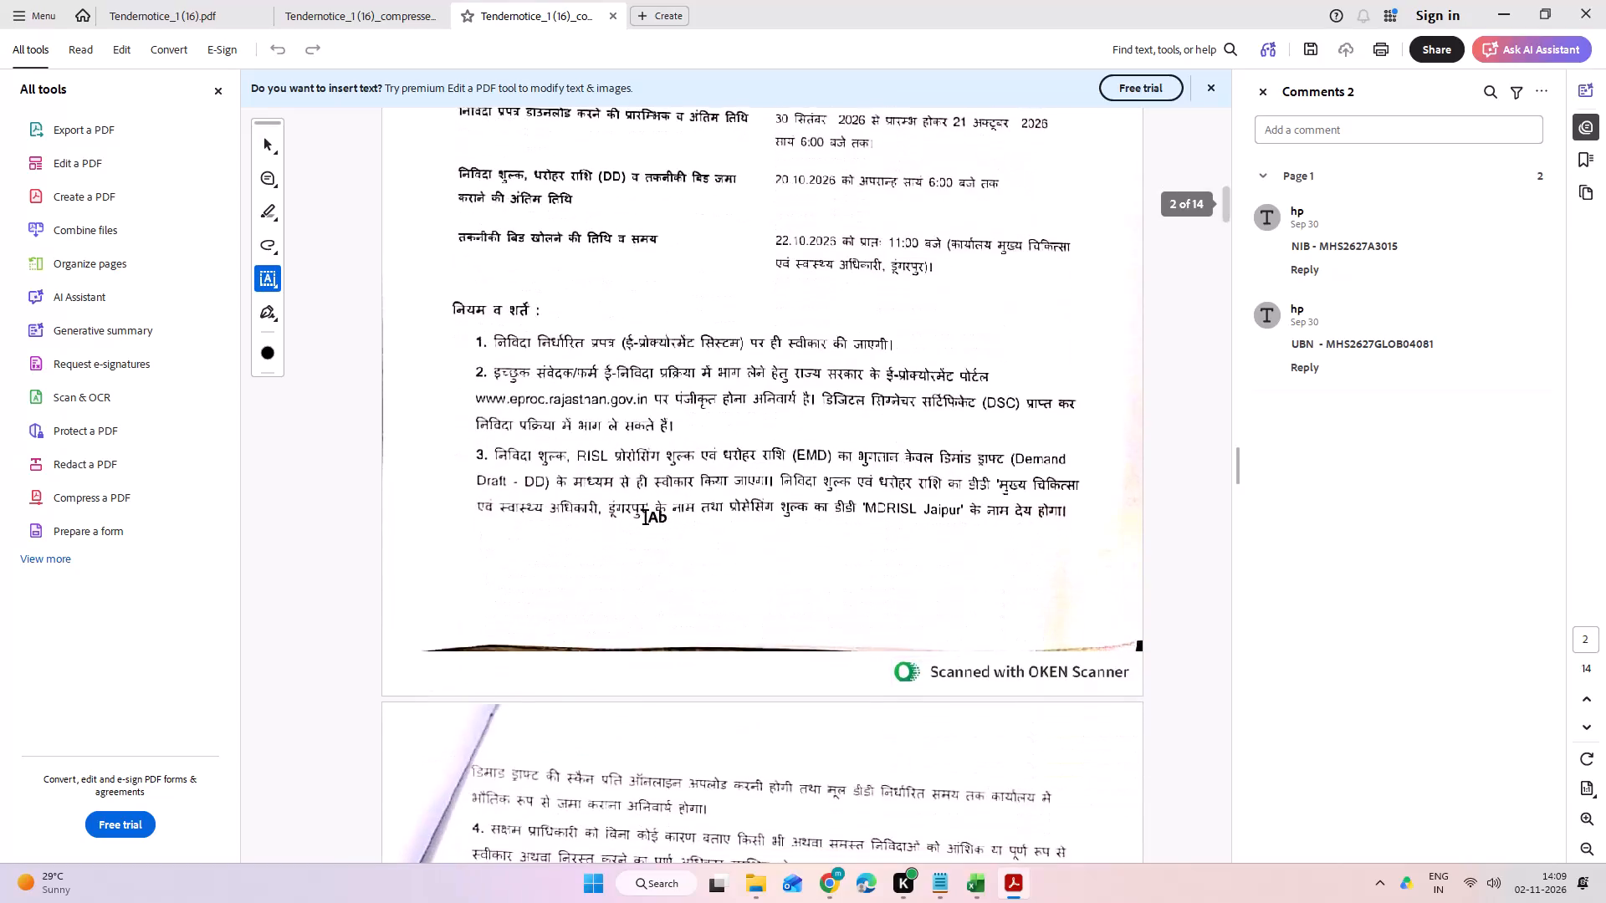
pyautogui.click(261, 311)
pyautogui.click(369, 395)
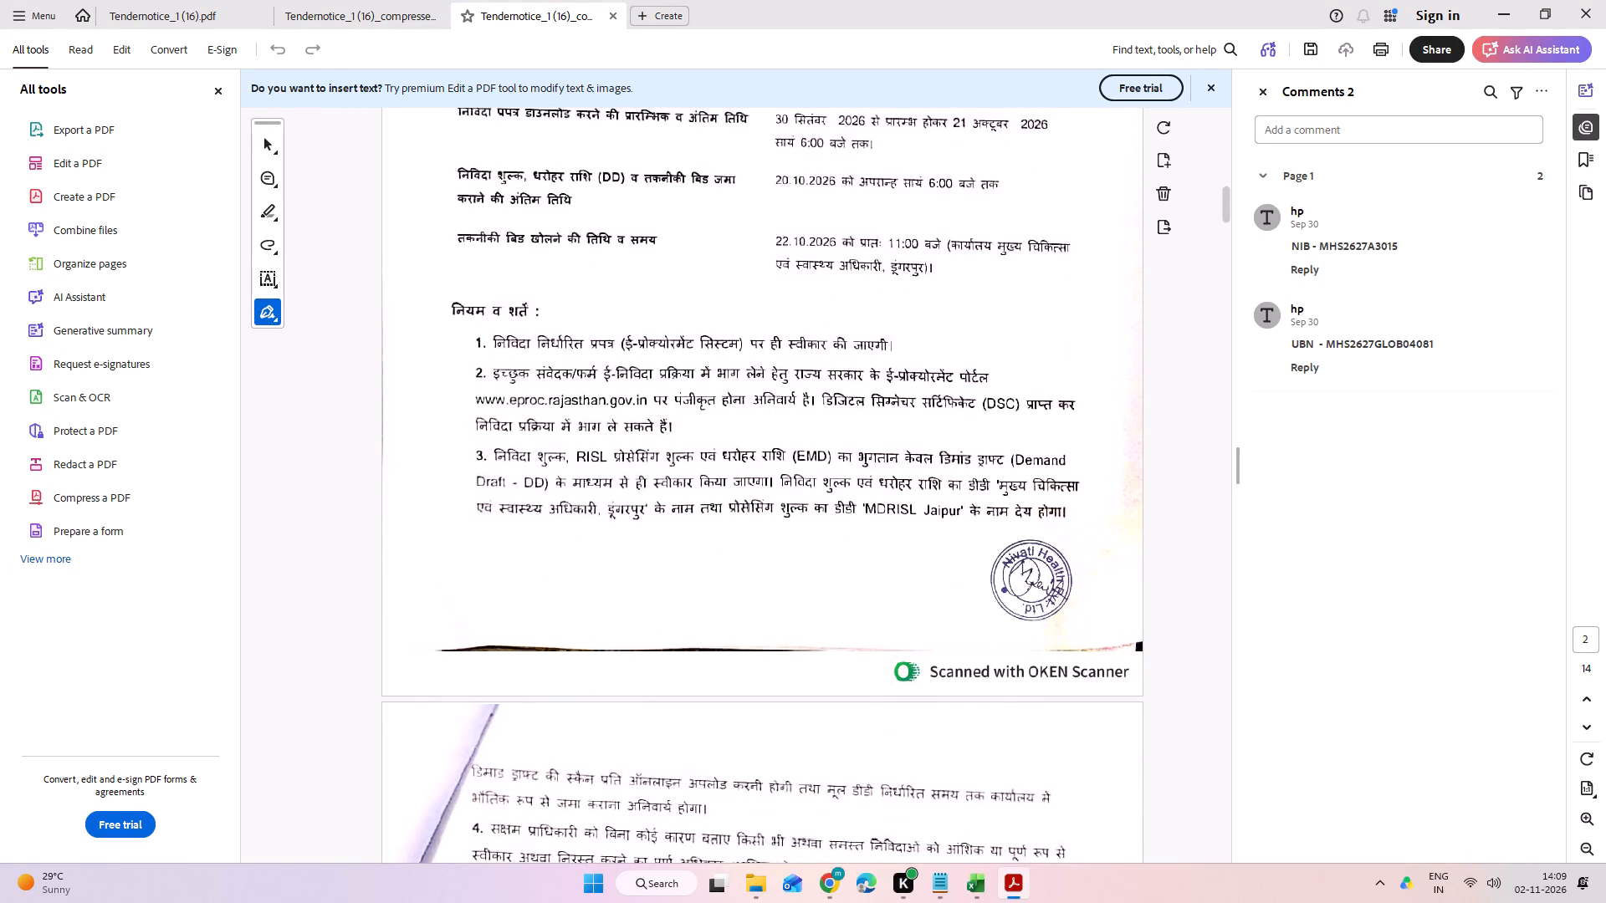
pyautogui.click(978, 569)
# Stamp the Nivati Health seal beside the Chief Medical and Health Officer's lower signature block on page 1.
pyautogui.scroll(5, 1019, 534)
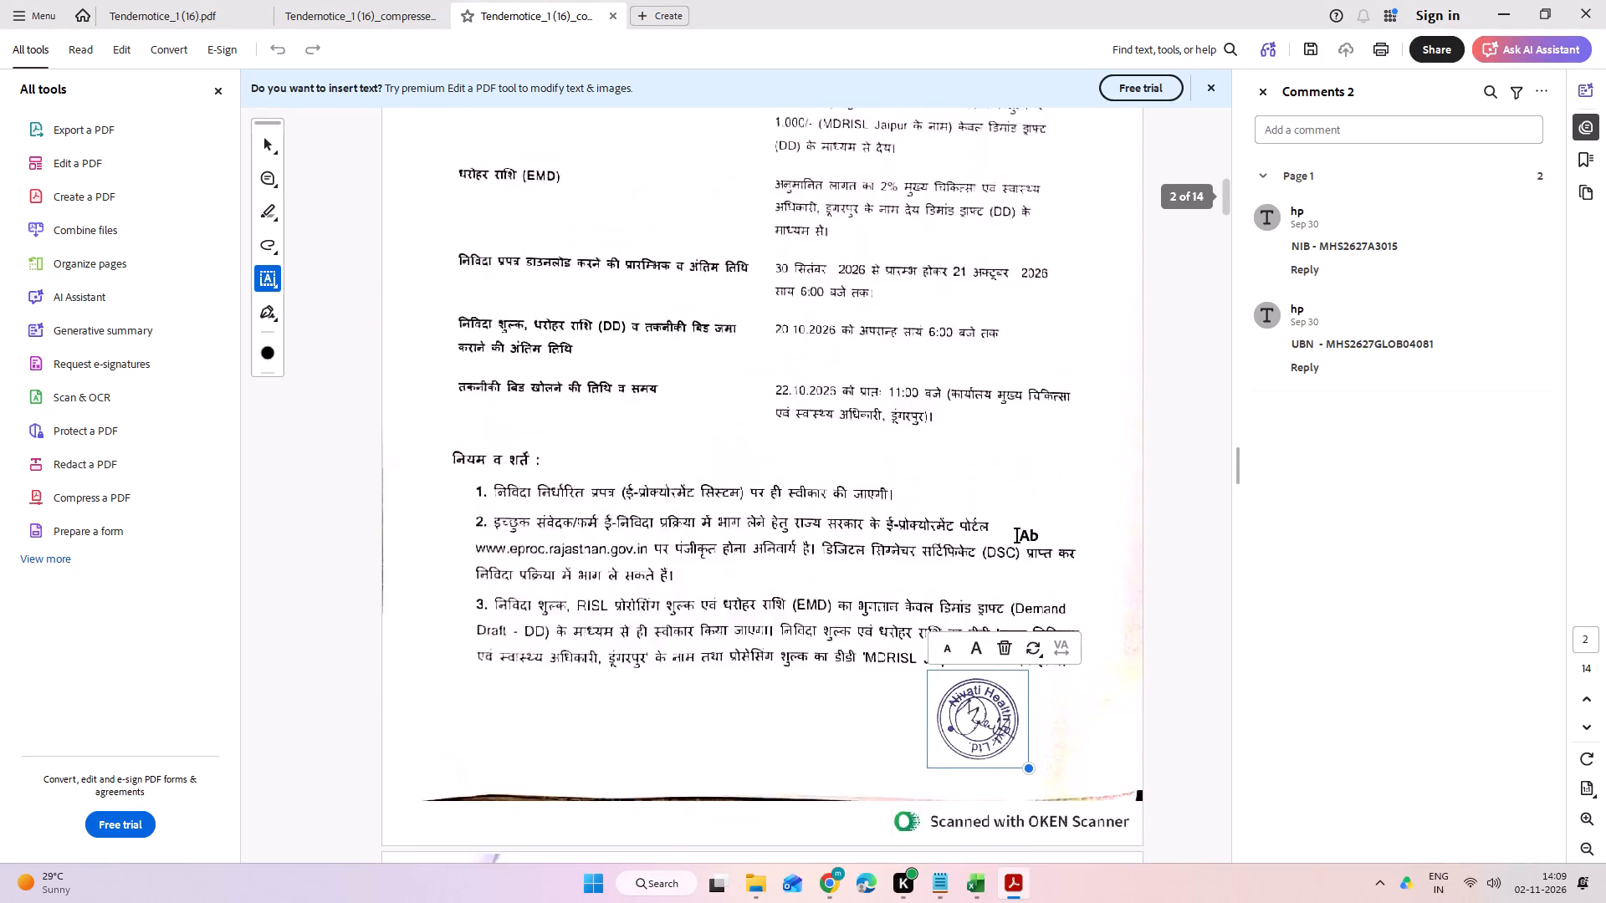
pyautogui.scroll(5, 1019, 534)
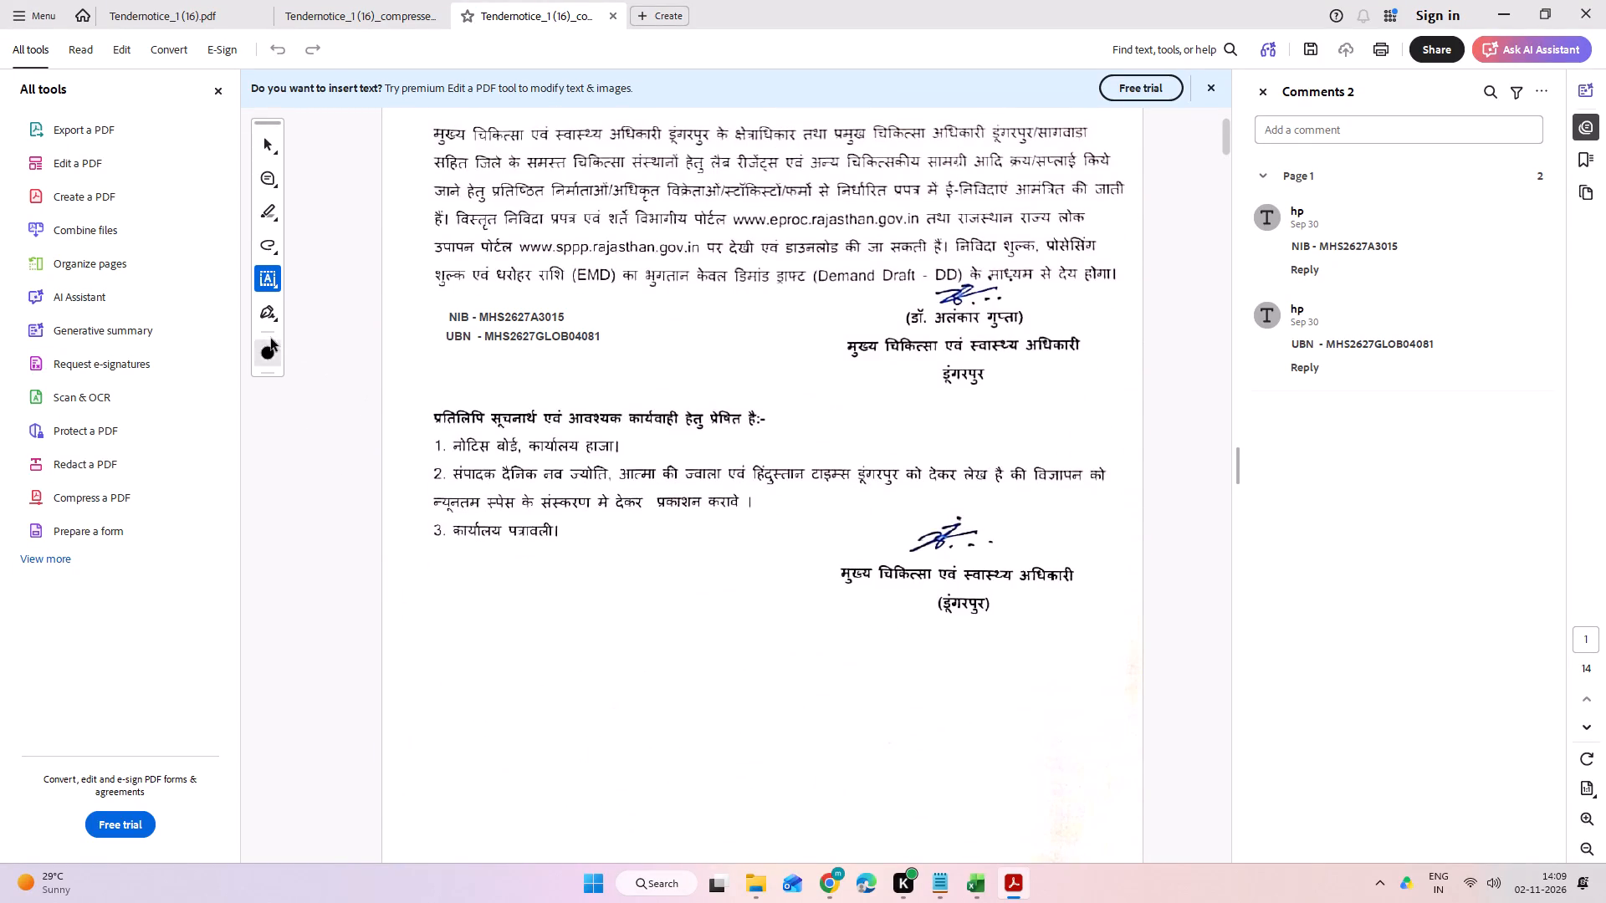
pyautogui.click(258, 322)
pyautogui.click(320, 377)
pyautogui.click(736, 586)
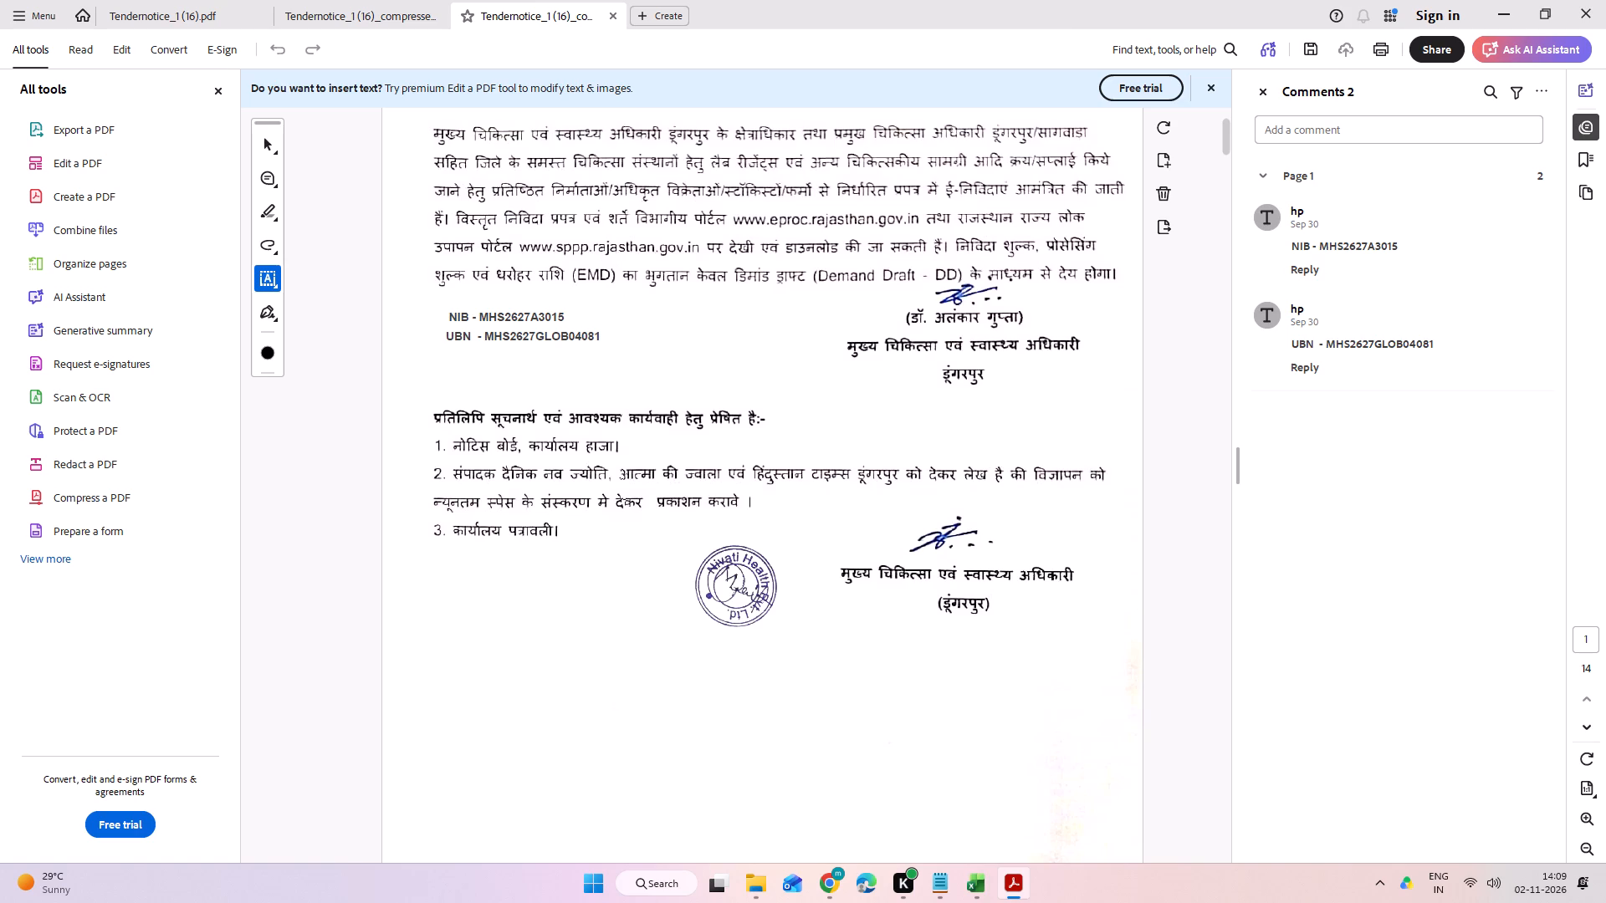
# Save the stamped PDF as FILLED SIGNED in the 04.11.2026 lab and consumable CMHO Dungarpur tender folder.
pyautogui.scroll(7, 1005, 600)
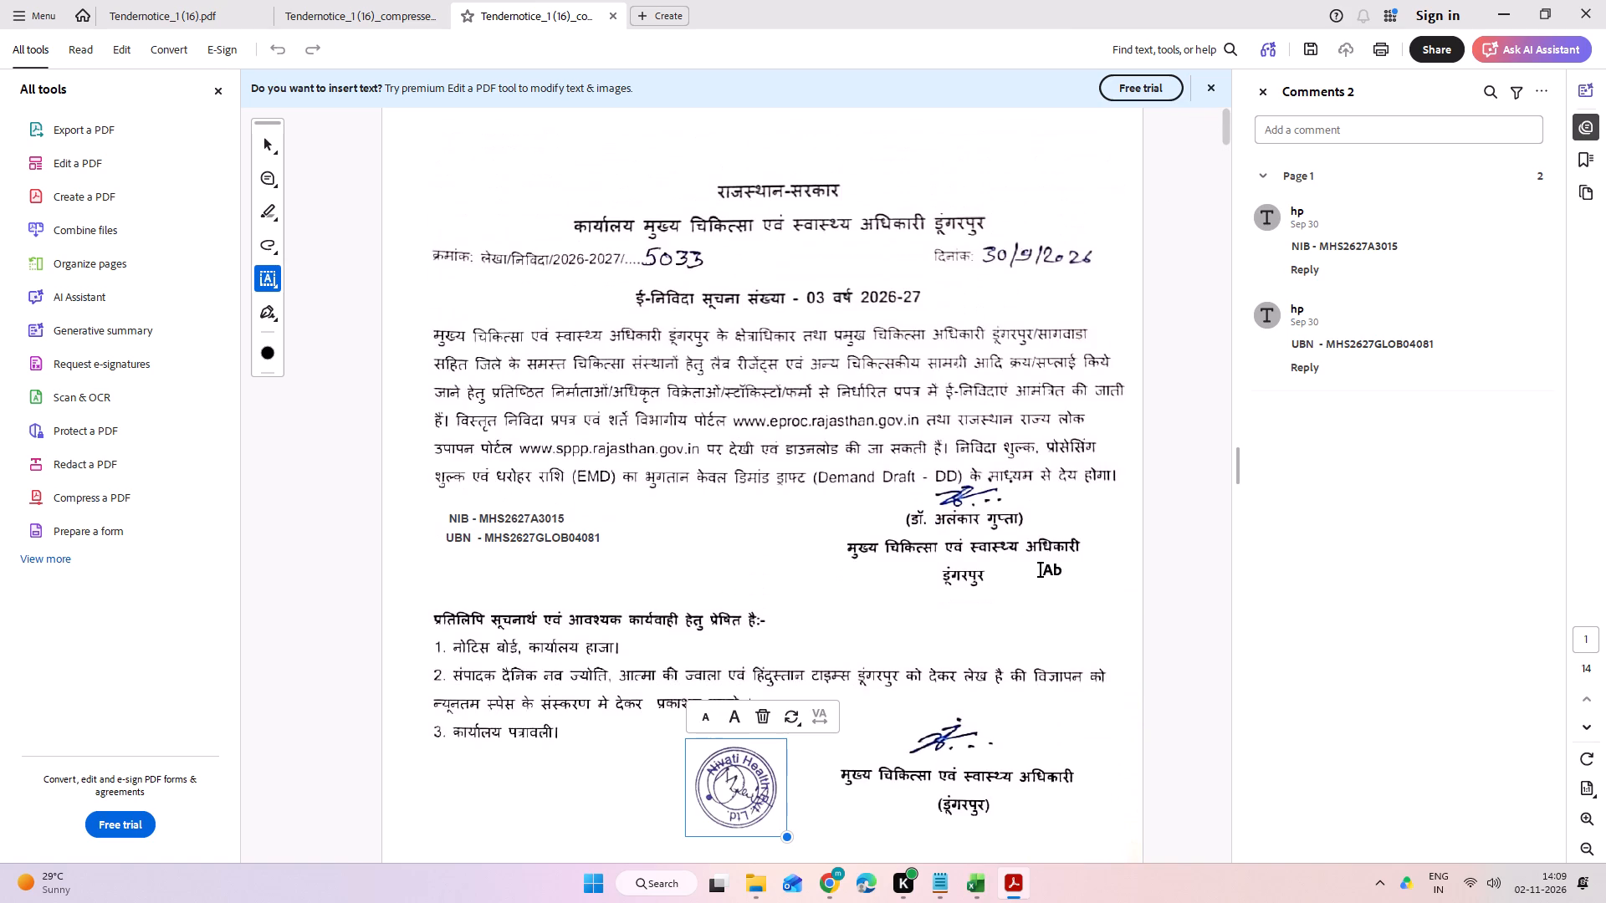
pyautogui.hotkey('ctrl', 's')
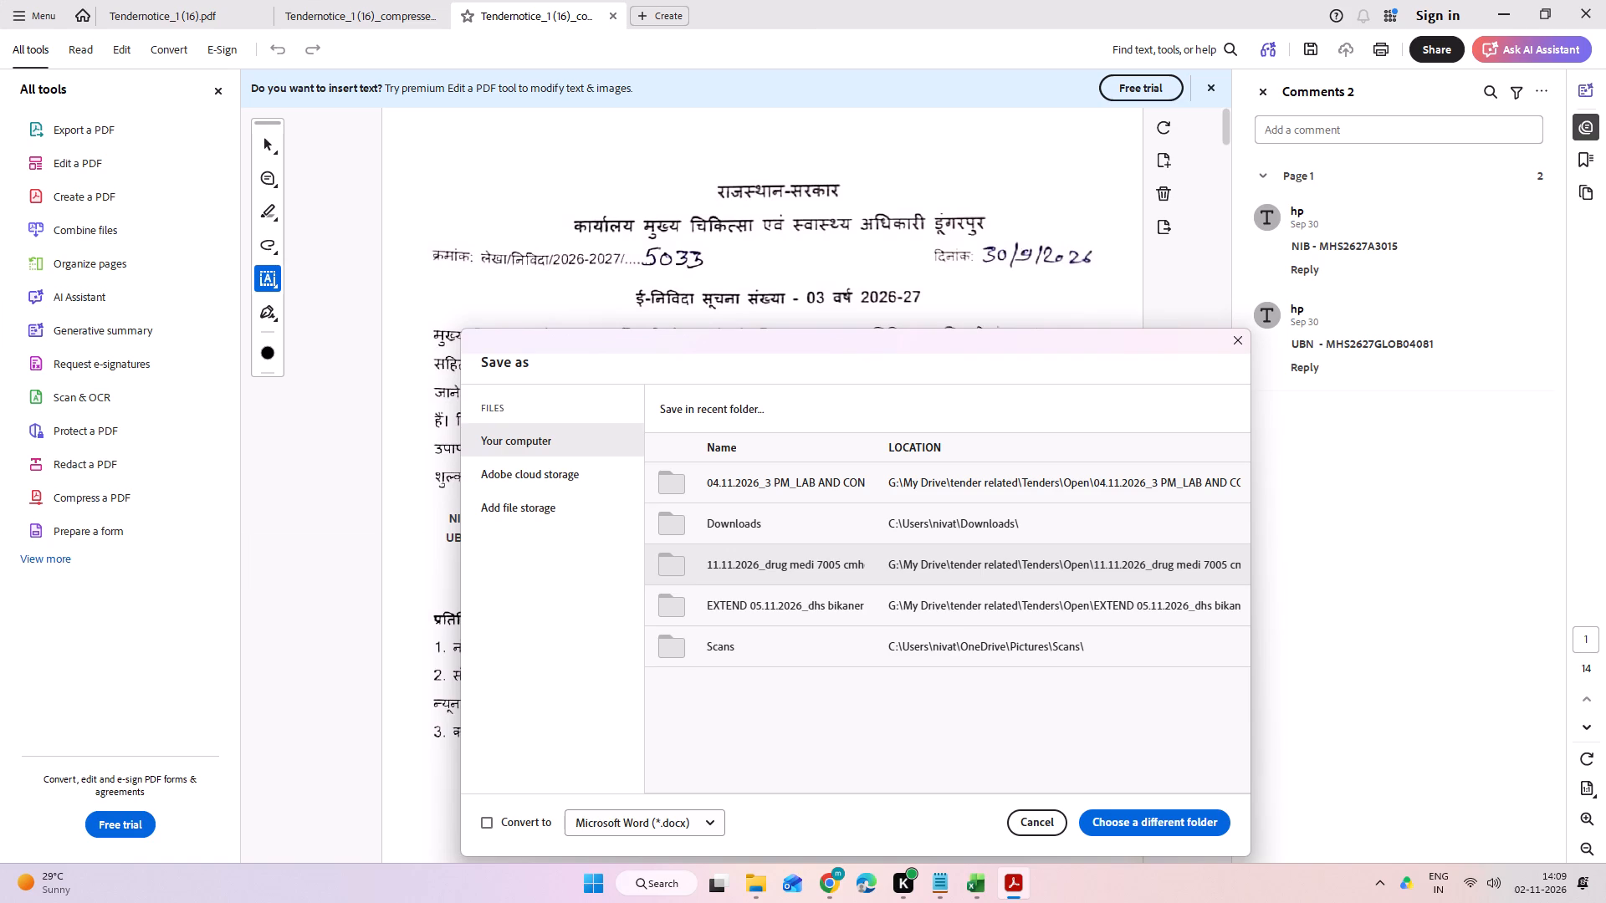
pyautogui.click(783, 494)
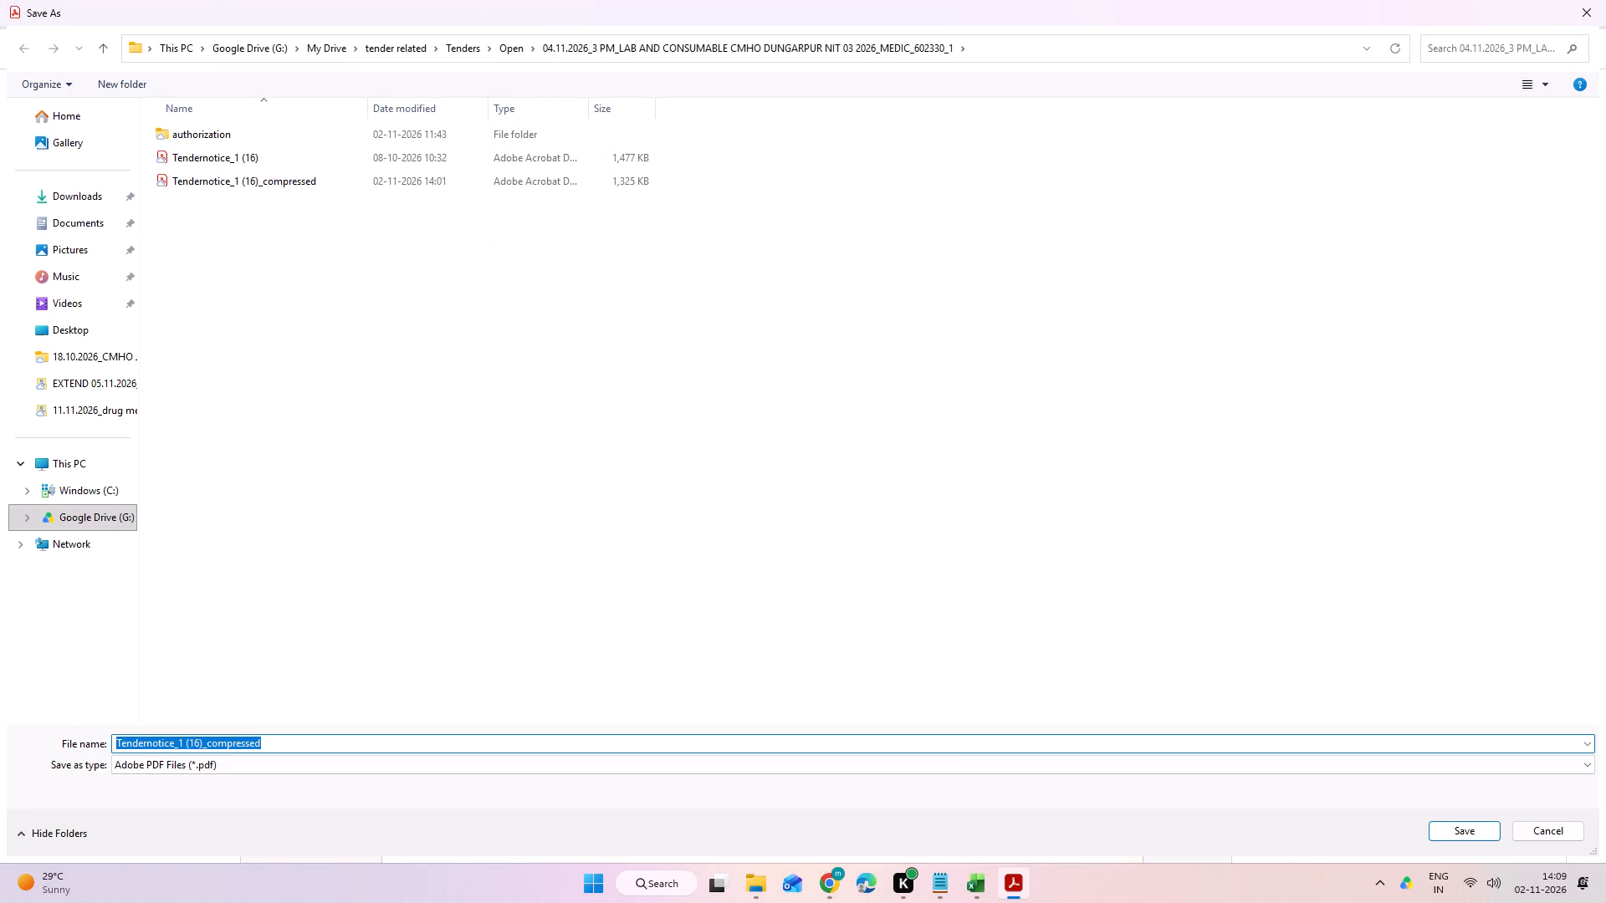
pyautogui.write('FILLED SIGNED')
pyautogui.press('Return')
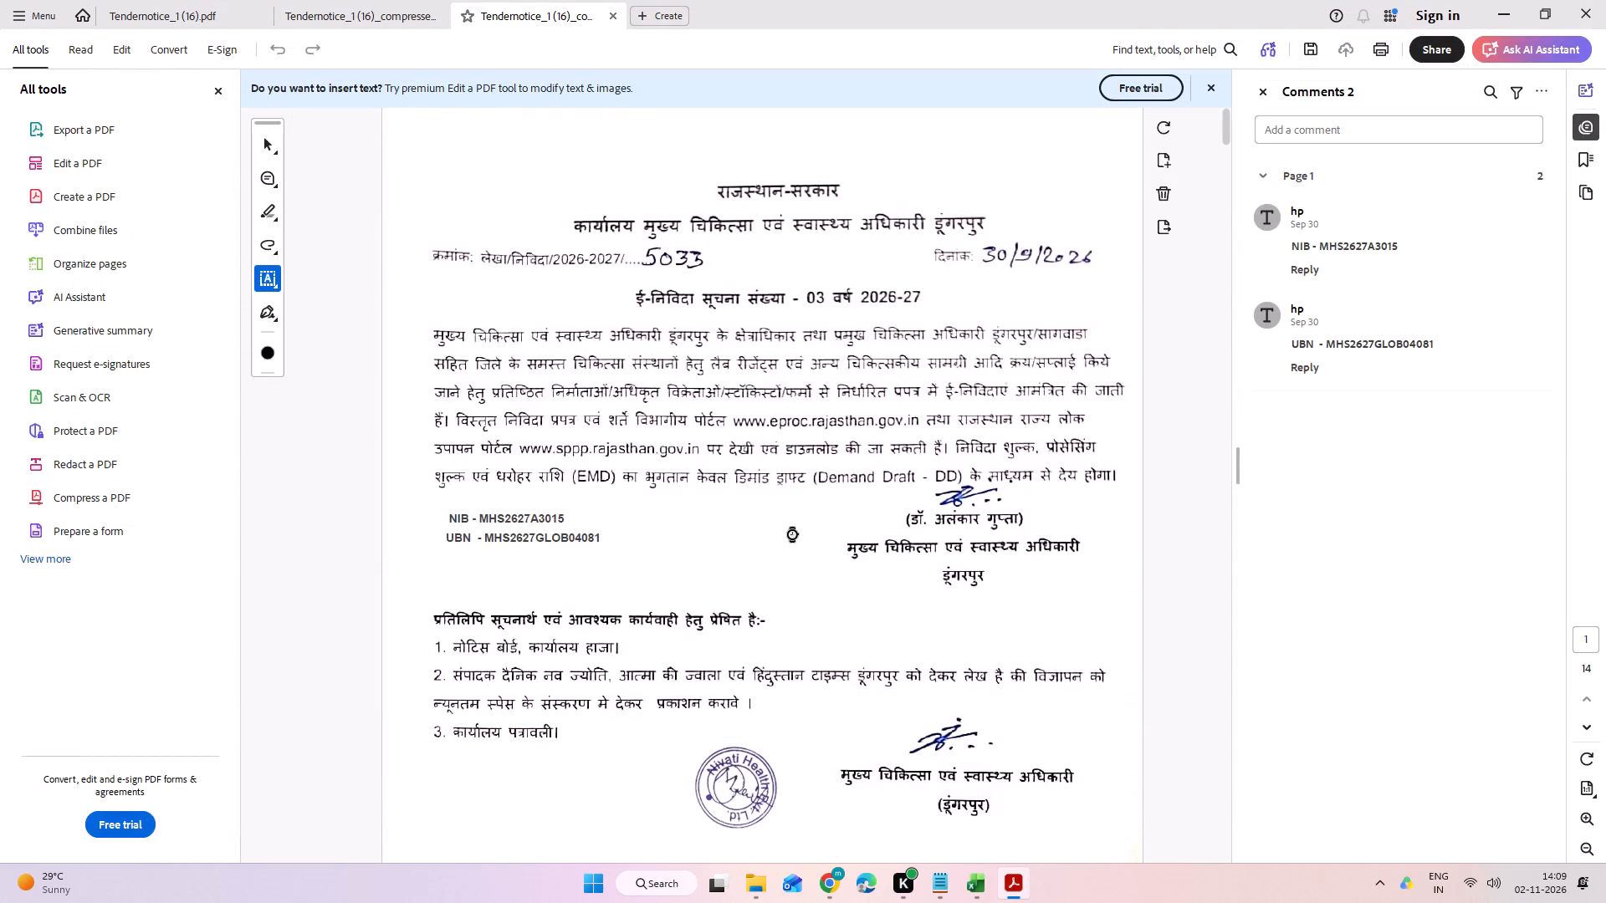
# Switch to the tender folder in File Explorer, create a Word document named ANNEXURES there and open it.
pyautogui.hotkey('alt', 'Tab')
pyautogui.hotkey('alt', 'Tab')
pyautogui.click(807, 291)
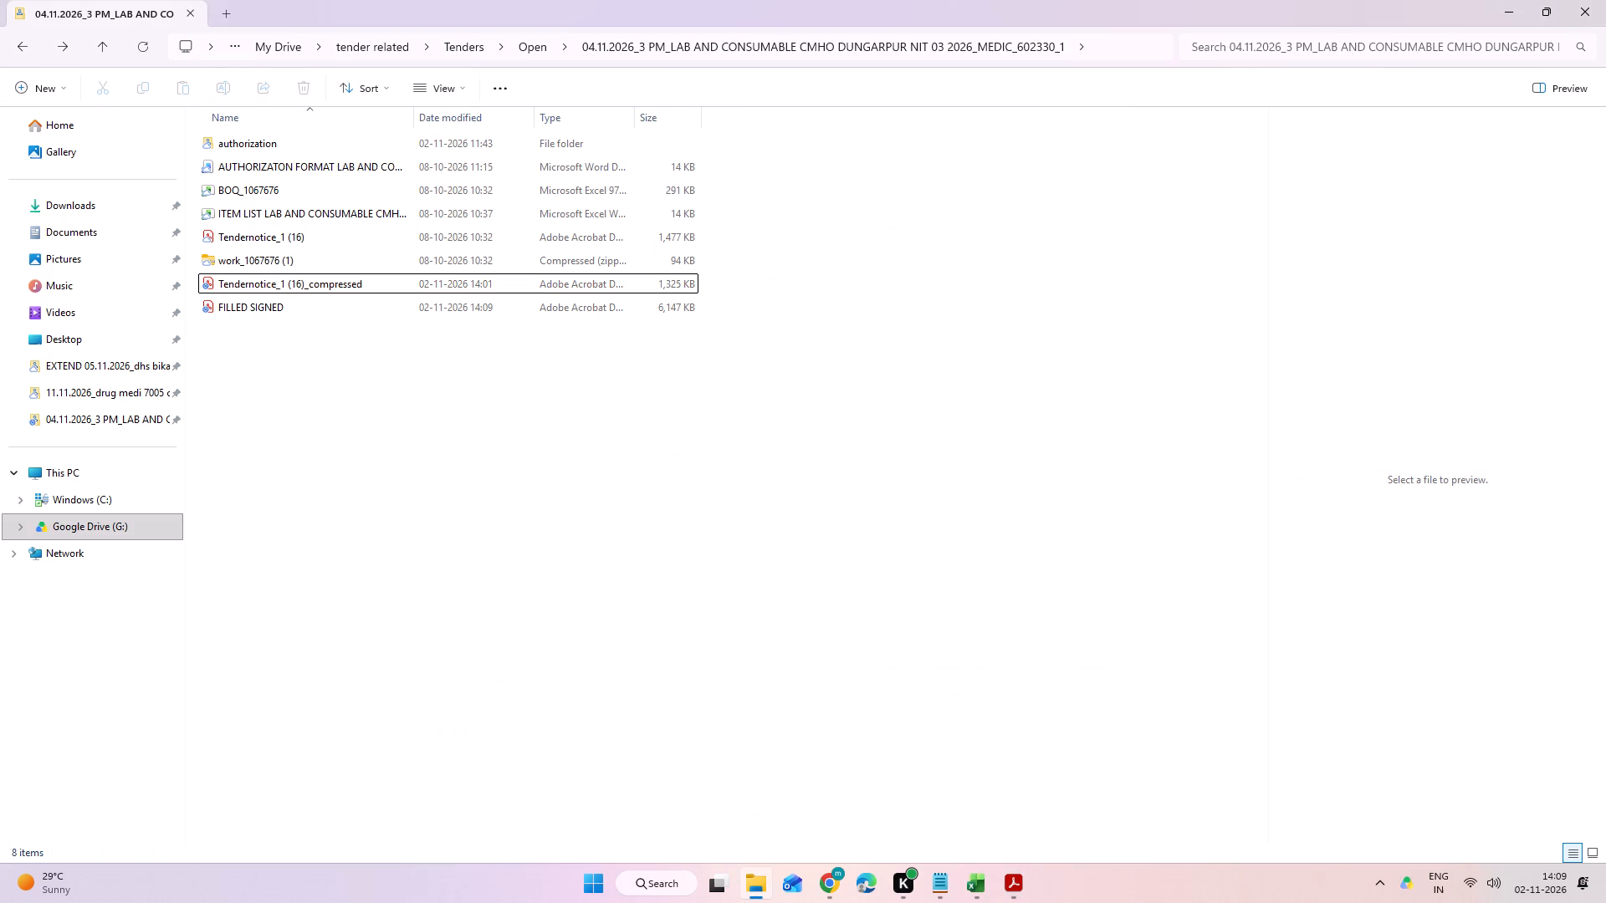
pyautogui.rightClick(879, 518)
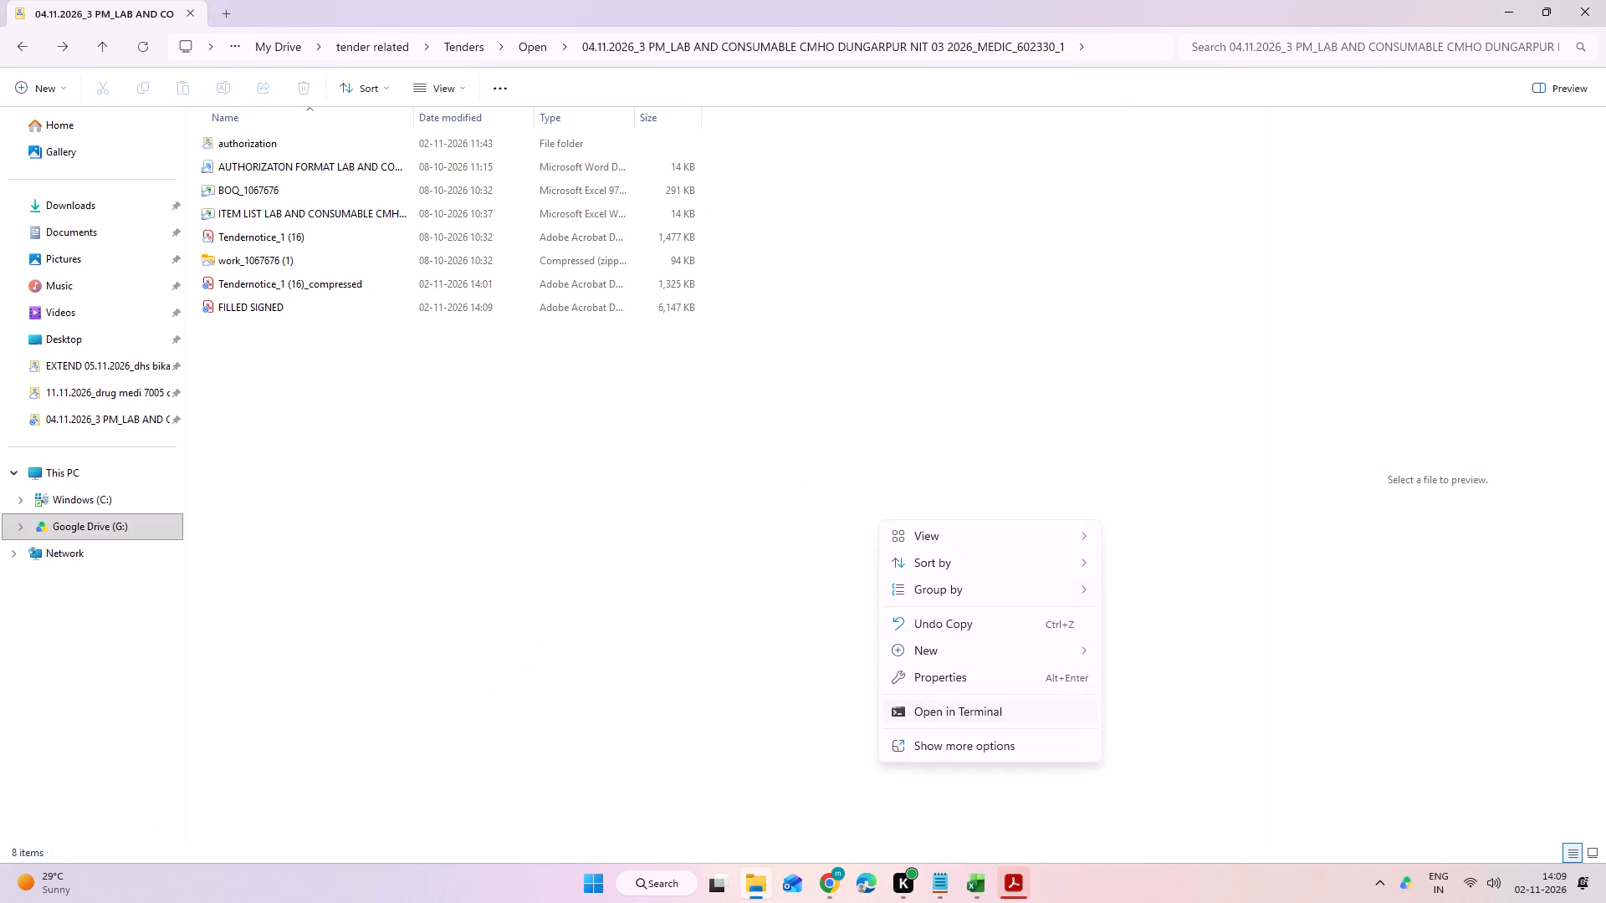
pyautogui.click(954, 738)
pyautogui.click(948, 589)
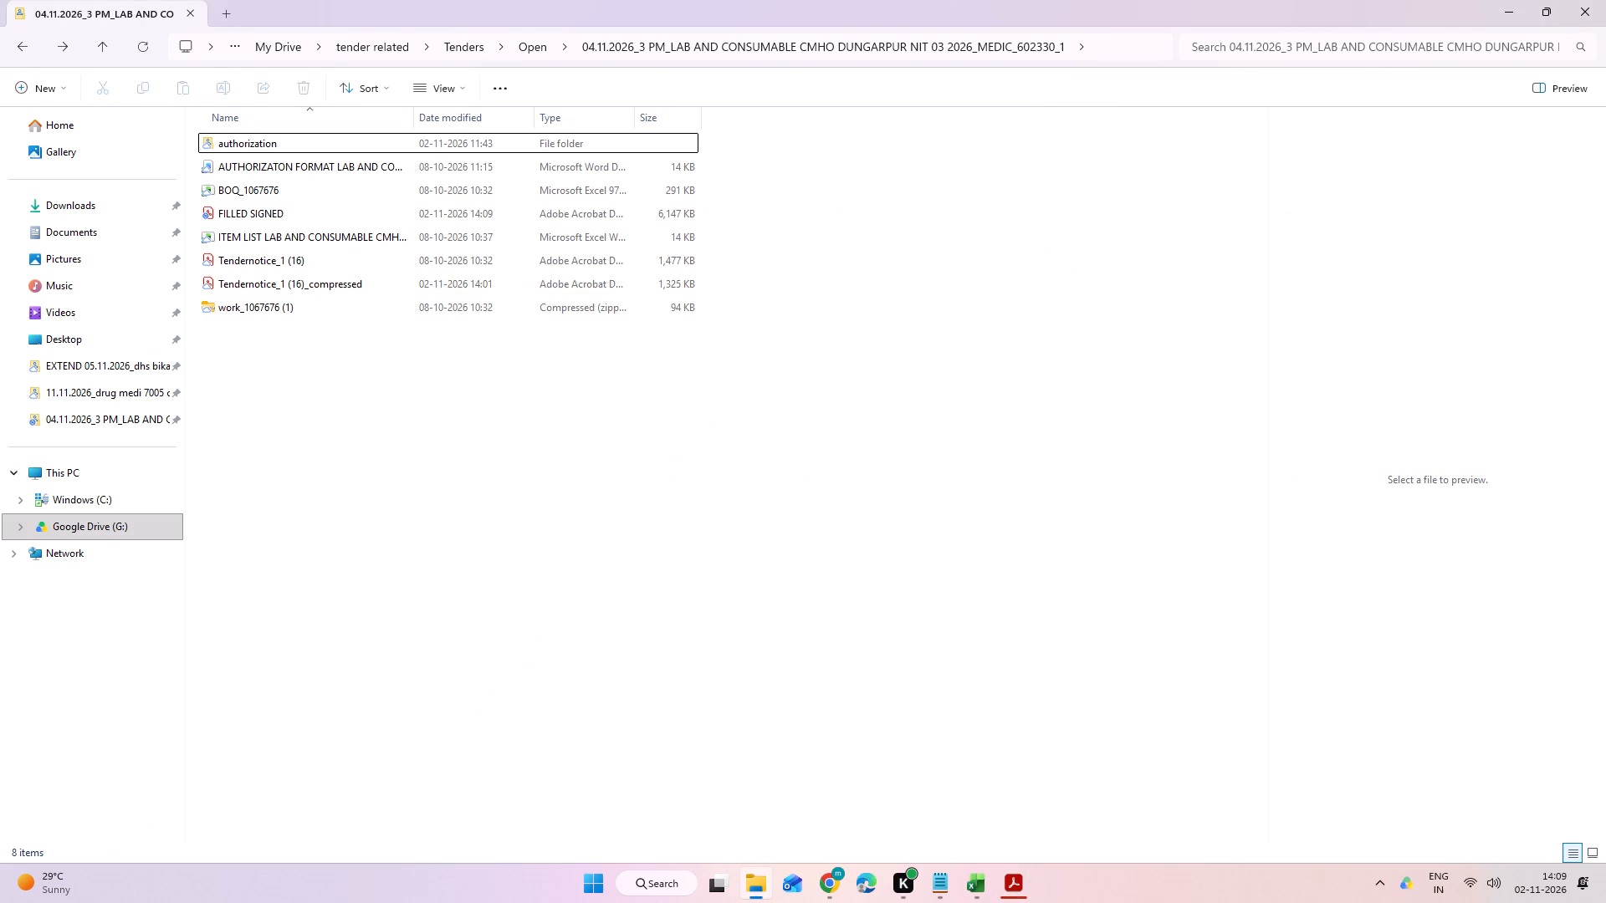
pyautogui.click(1041, 528)
pyautogui.rightClick(639, 478)
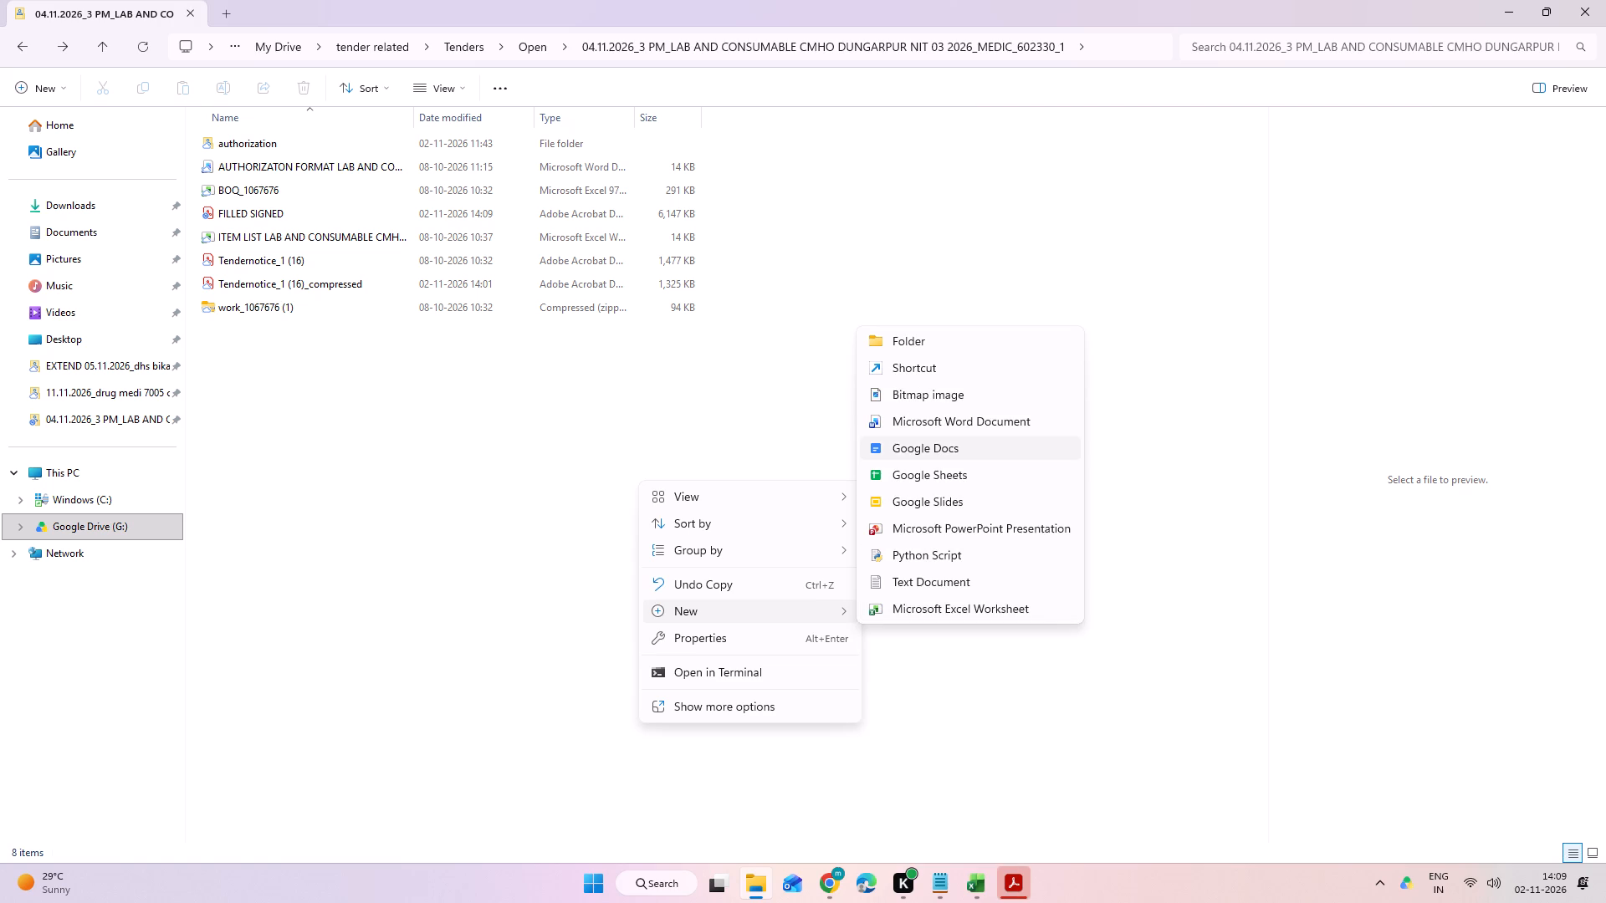
pyautogui.click(947, 426)
pyautogui.write('ANNEXURES')
pyautogui.press('Return')
pyautogui.press('Return')
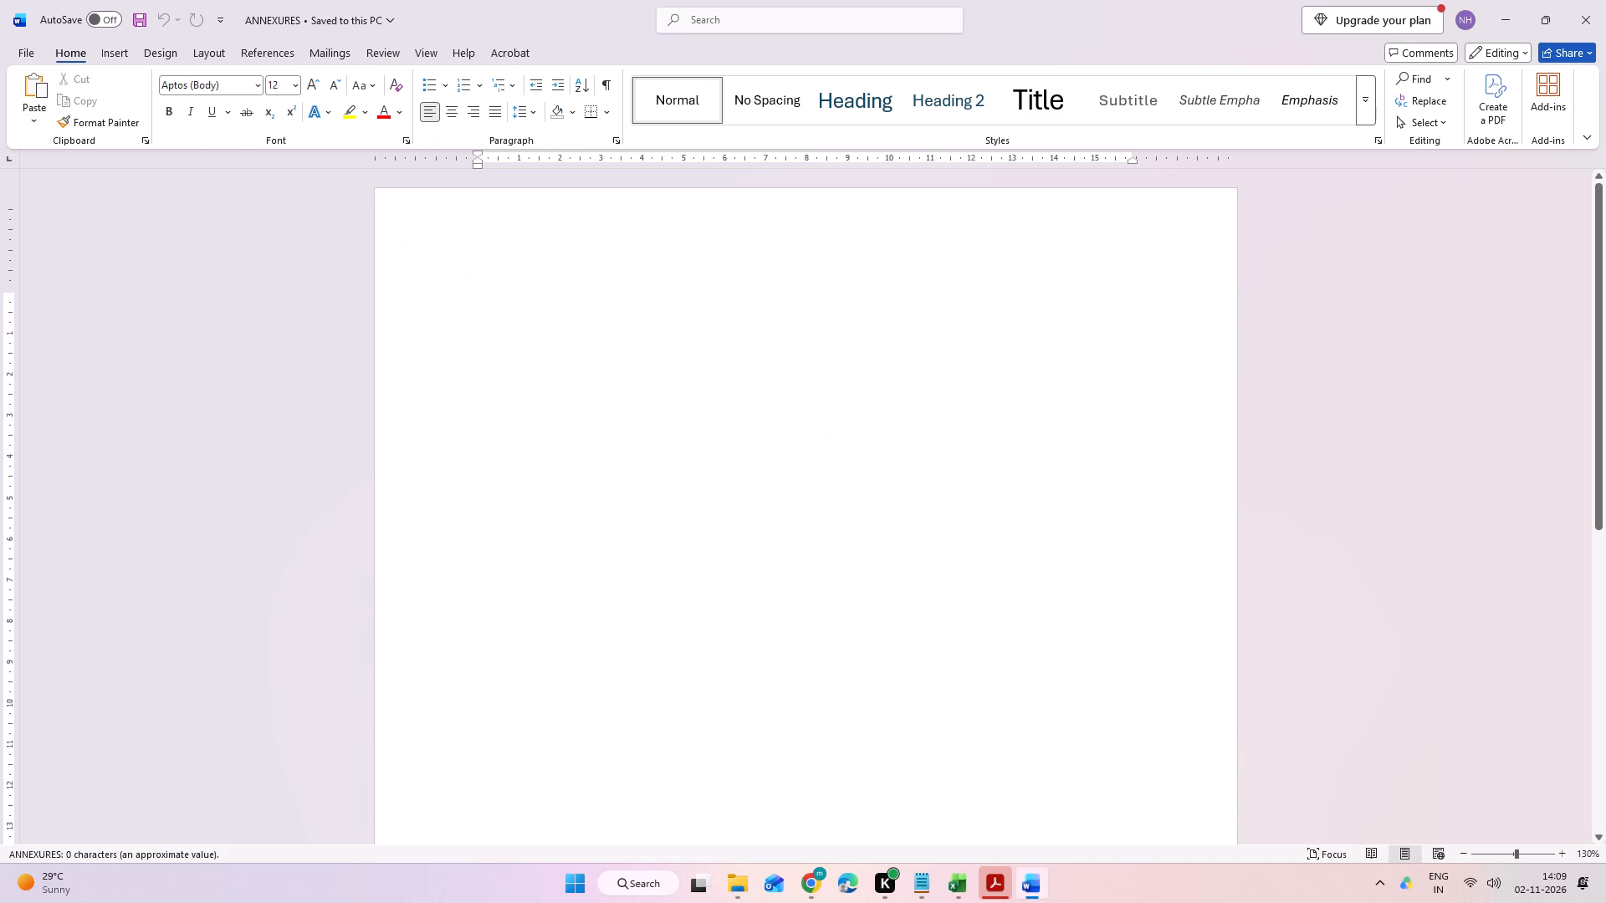
# Insert the Nivati LH letterhead image from the desktop into the page header, aligned with the page's top-left corner.
pyautogui.doubleClick(506, 213)
pyautogui.press('super+d')
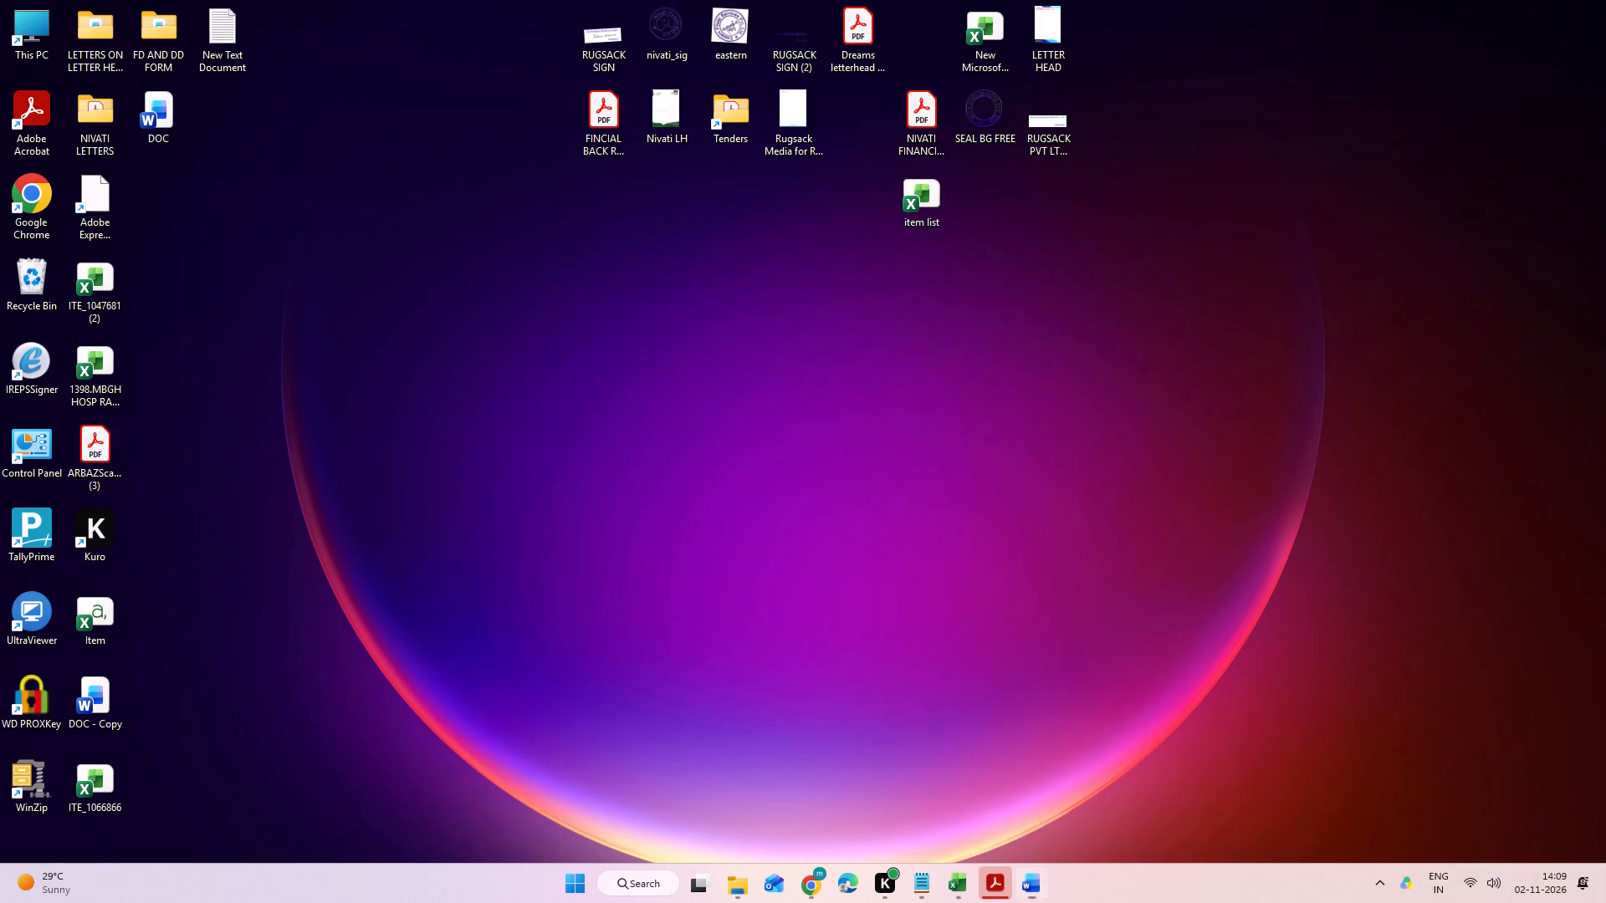
pyautogui.moveTo(672, 108); pyautogui.dragTo(835, 370)
pyautogui.hotkey('alt', 'Tab')
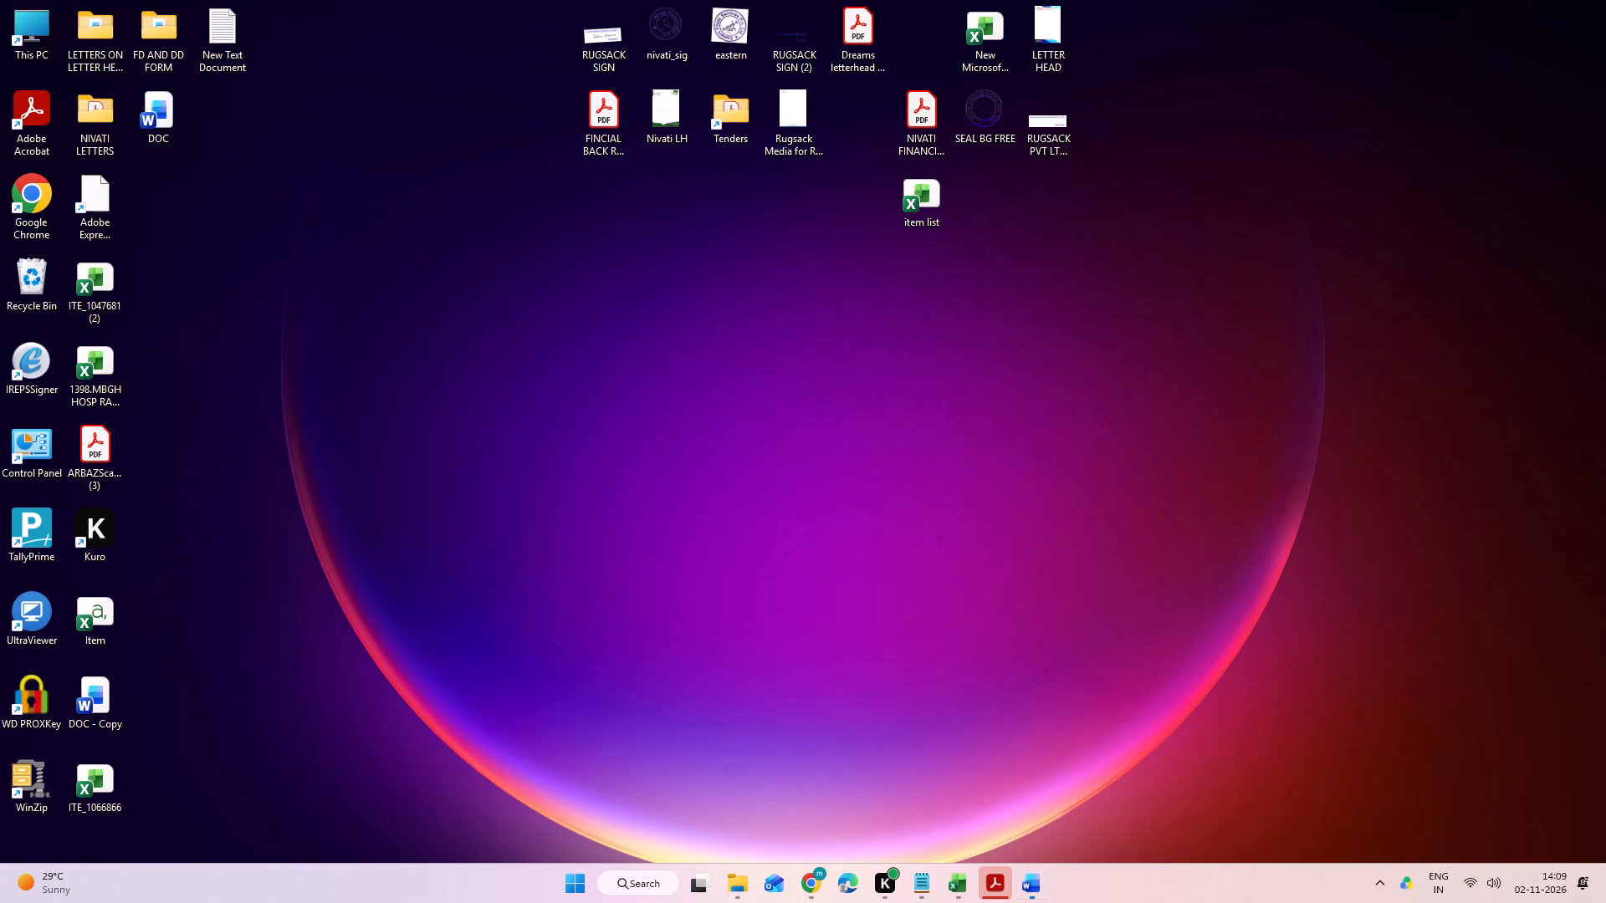
pyautogui.moveTo(835, 370); pyautogui.dragTo(577, 246)
pyautogui.click(571, 251)
pyautogui.moveTo(732, 312); pyautogui.dragTo(625, 272)
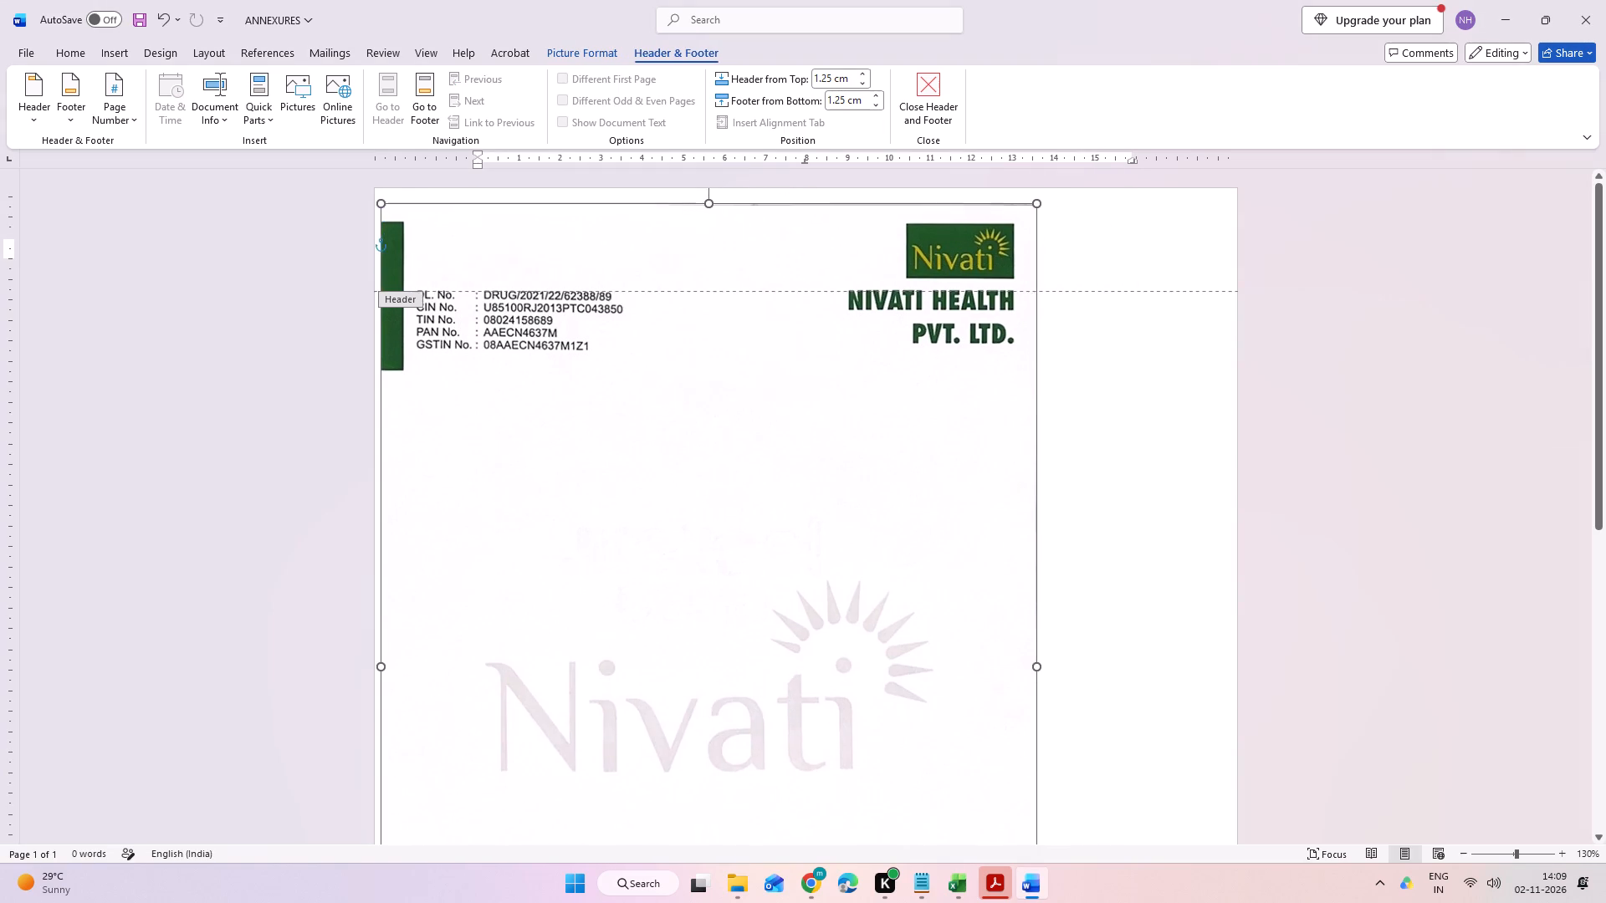
pyautogui.moveTo(625, 272); pyautogui.dragTo(609, 255)
# Enlarge the letterhead image to fill the whole page down to its bottom-right corner and leave header editing.
pyautogui.scroll(-4, 710, 390)
pyautogui.scroll(-4, 1081, 590)
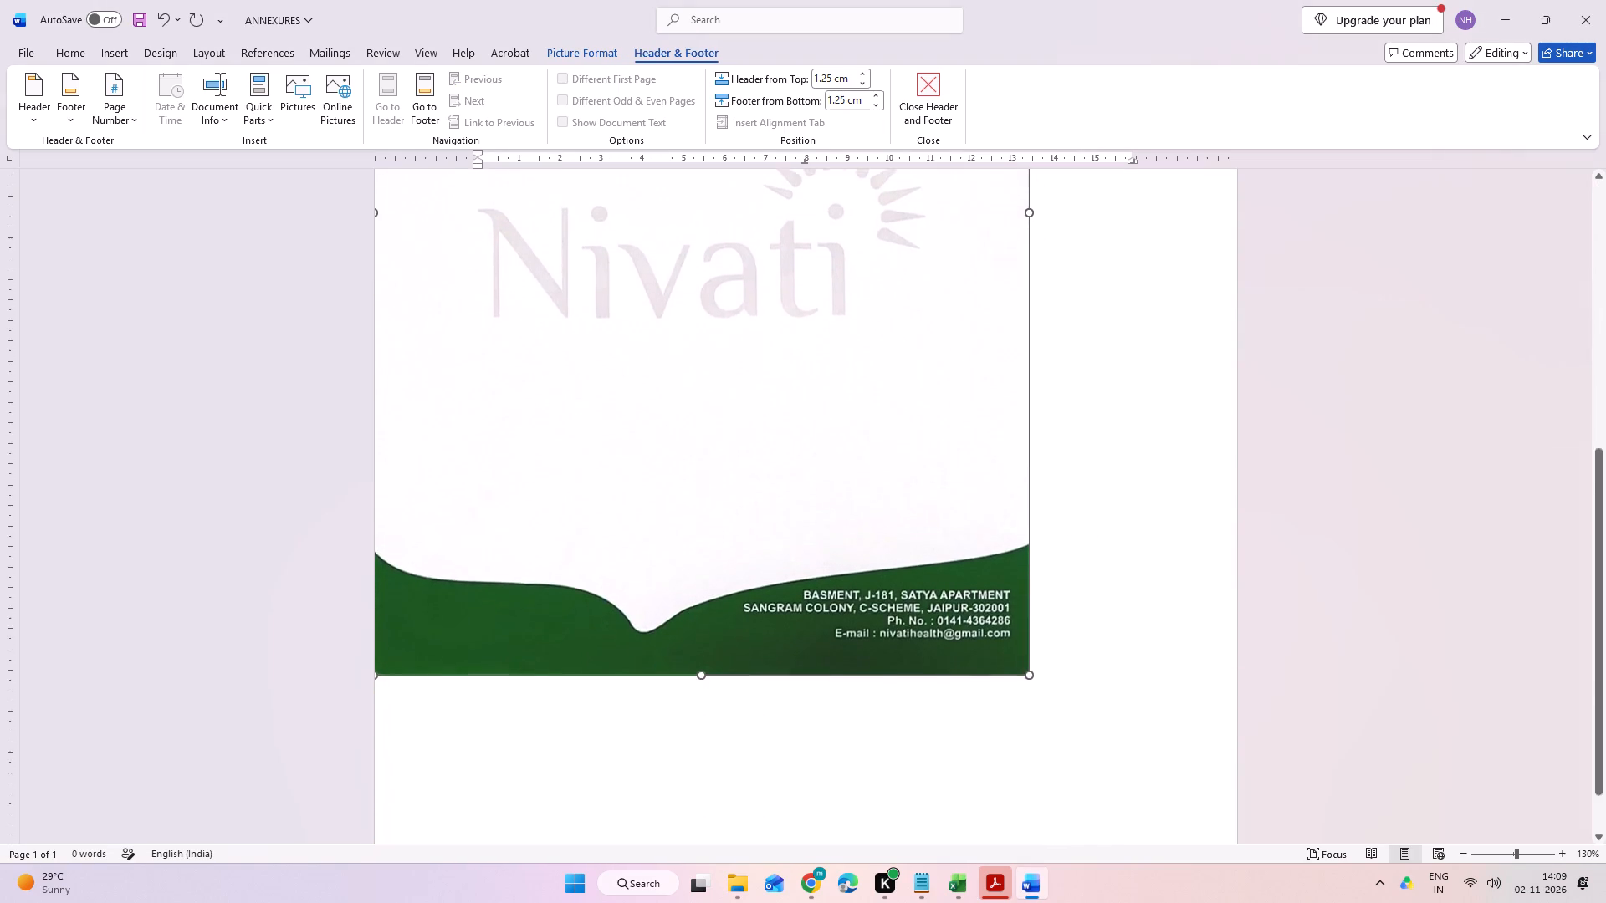
pyautogui.scroll(-2, 1104, 640)
pyautogui.moveTo(1025, 528); pyautogui.dragTo(1193, 686)
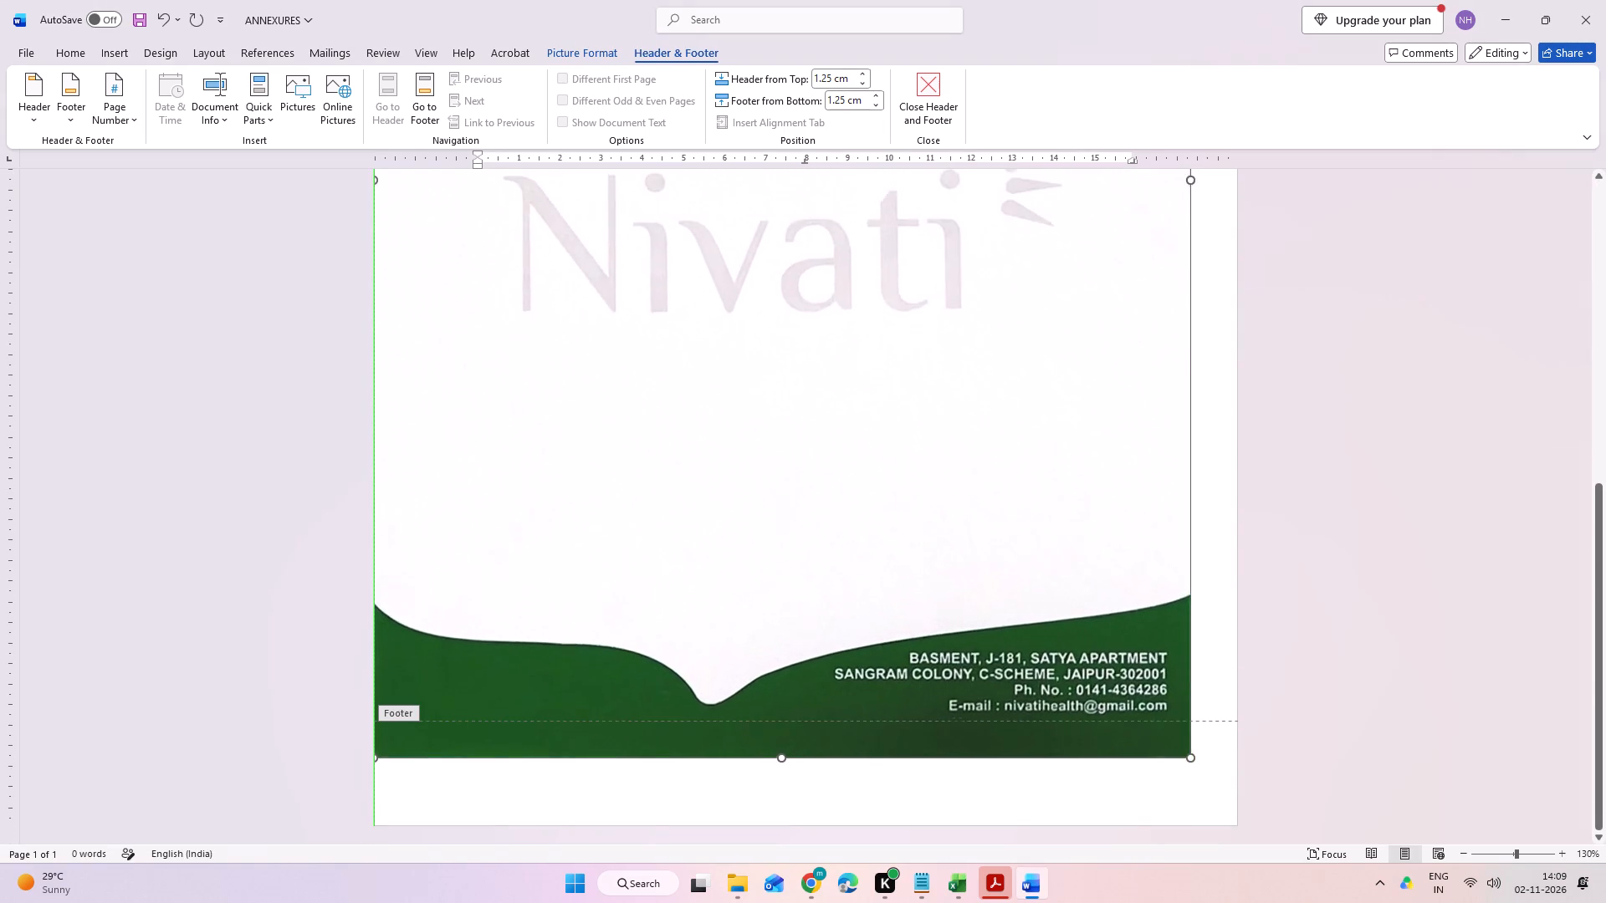
pyautogui.moveTo(1193, 686); pyautogui.dragTo(1242, 740)
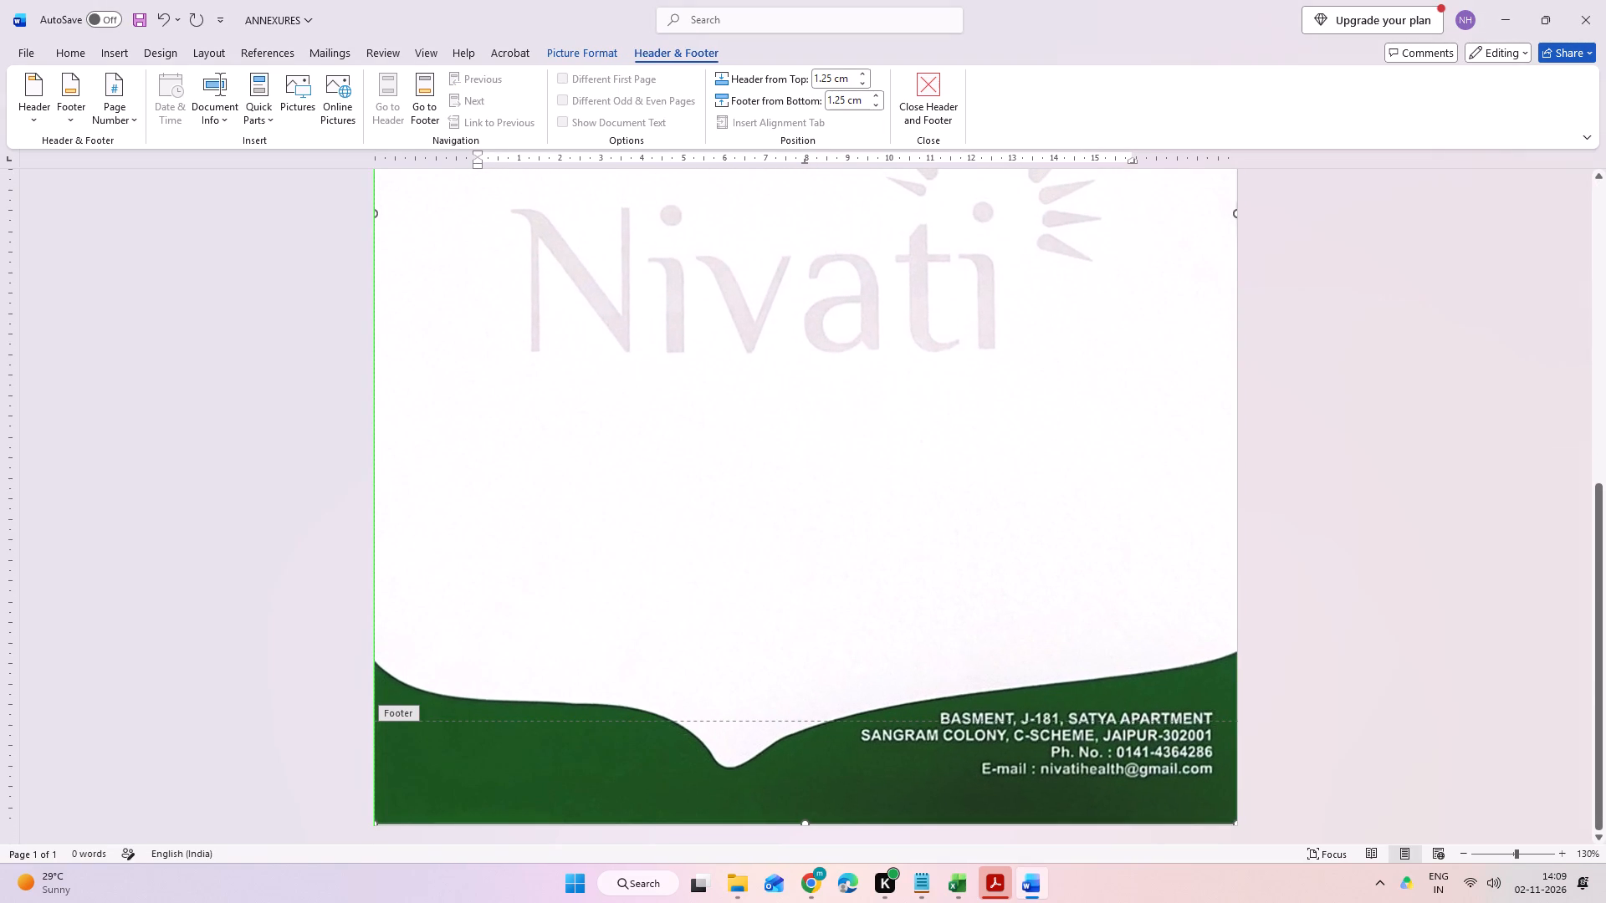
pyautogui.moveTo(1242, 740); pyautogui.dragTo(1245, 742)
pyautogui.doubleClick(1309, 430)
# Move the top margin just below the letterhead's company details and the bottom margin above its green footer.
pyautogui.scroll(3, 1309, 430)
pyautogui.moveTo(6, 292); pyautogui.dragTo(26, 408)
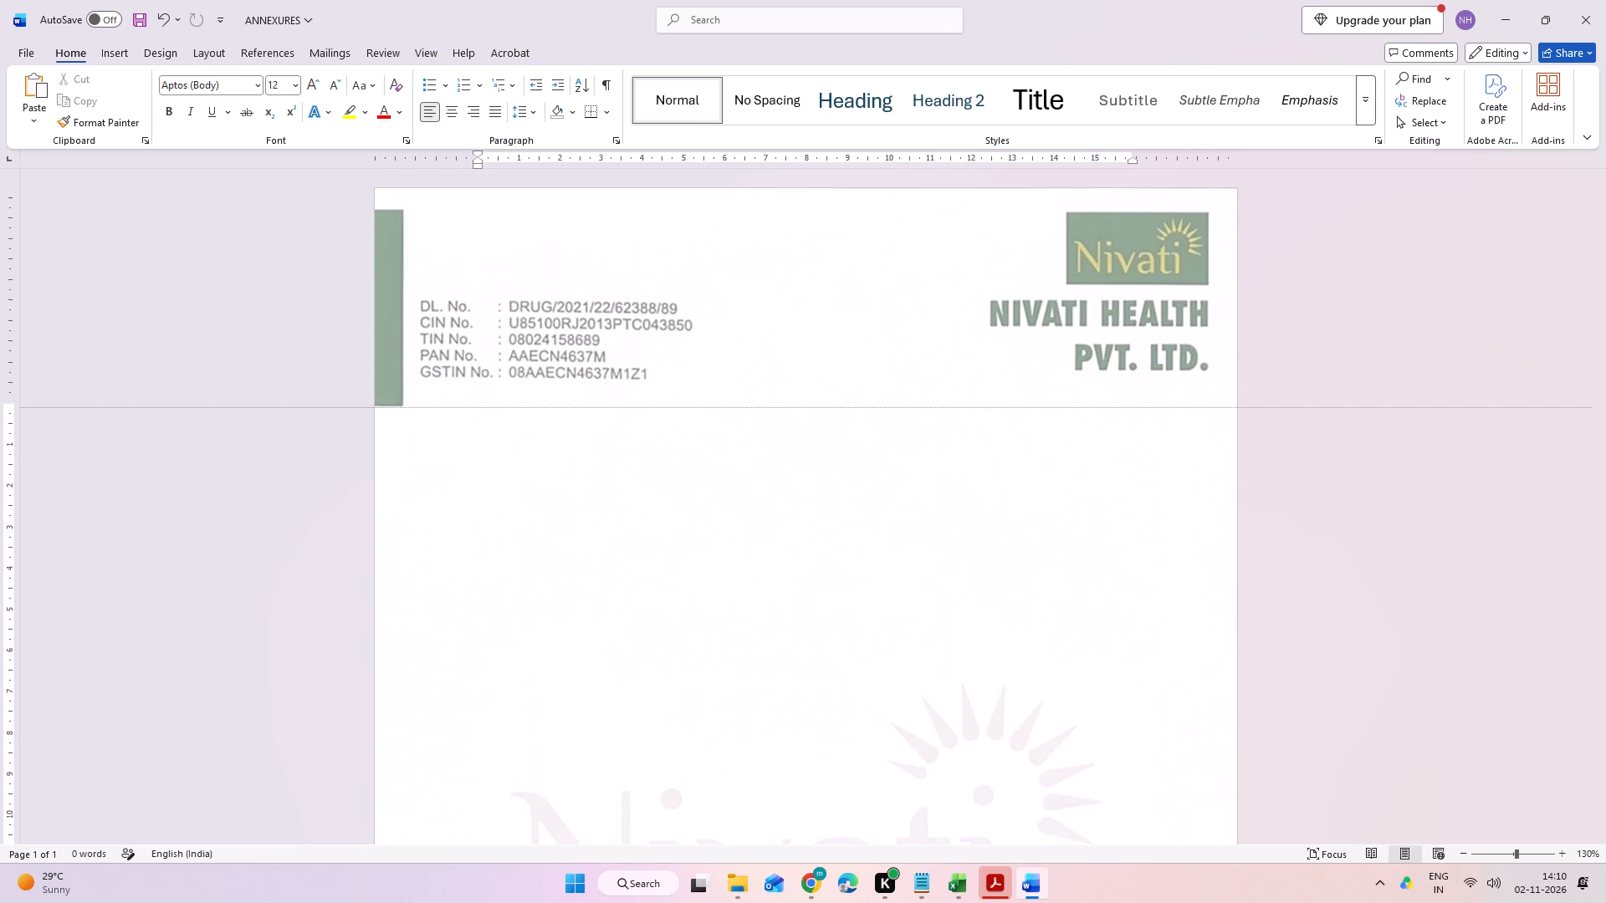
pyautogui.moveTo(26, 408); pyautogui.dragTo(27, 386)
pyautogui.scroll(-7, 504, 330)
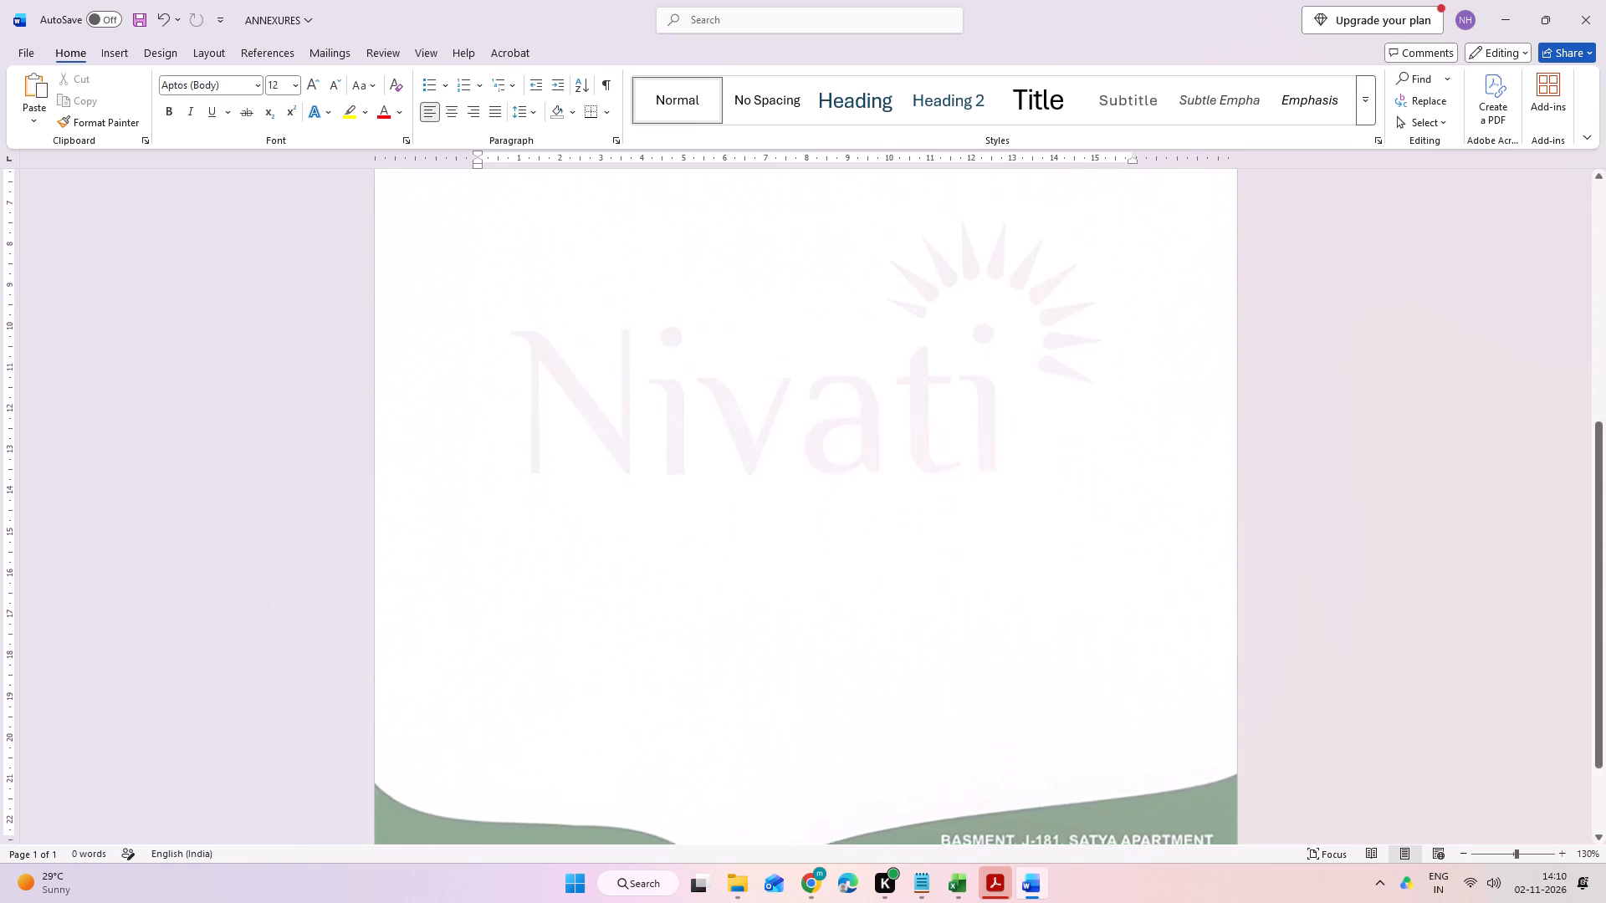
pyautogui.scroll(-5, 586, 528)
pyautogui.moveTo(12, 720); pyautogui.dragTo(6, 655)
pyautogui.click(1321, 460)
# Insert seven page breaks to add more blank letterhead pages, and return to the start of the document.
pyautogui.keyDown('ctrl'); pyautogui.scroll(-6, 1320, 460); pyautogui.keyUp('ctrl')
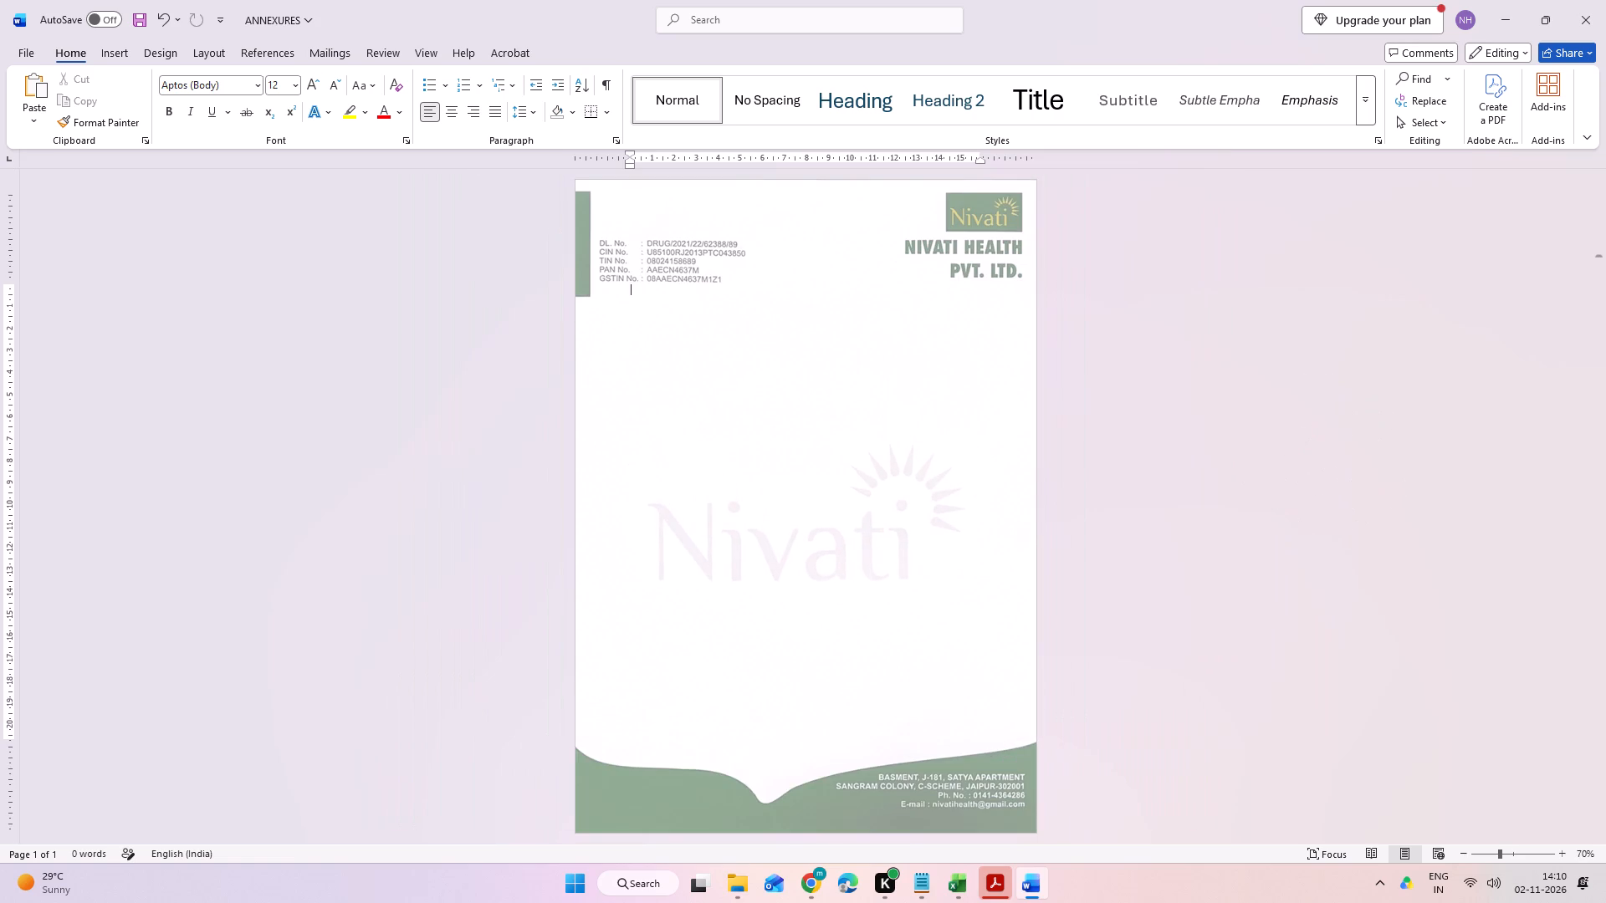
pyautogui.hotkey('ctrl', 'Return')
pyautogui.hotkey('ctrl', 'Return')
pyautogui.hotkey('ctrl', 'Return')
pyautogui.hotkey('ctrl', 'Return')
pyautogui.hotkey('ctrl', 'Return')
pyautogui.hotkey('ctrl', 'Return')
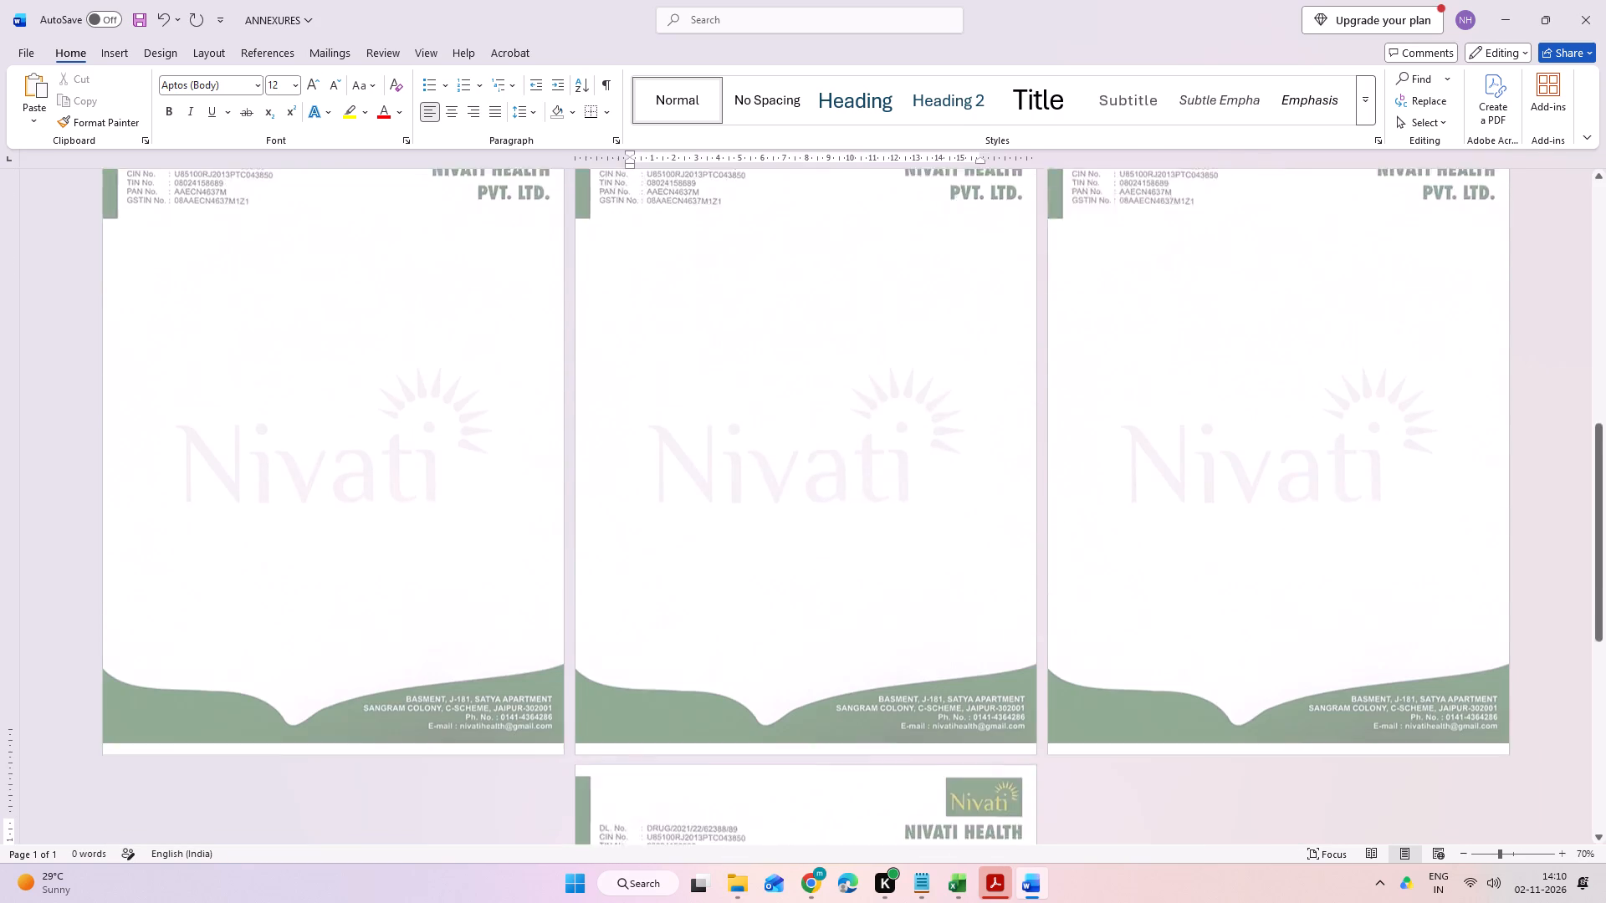
pyautogui.hotkey('ctrl', 'Return')
pyautogui.moveTo(1605, 522); pyautogui.dragTo(1566, 245)
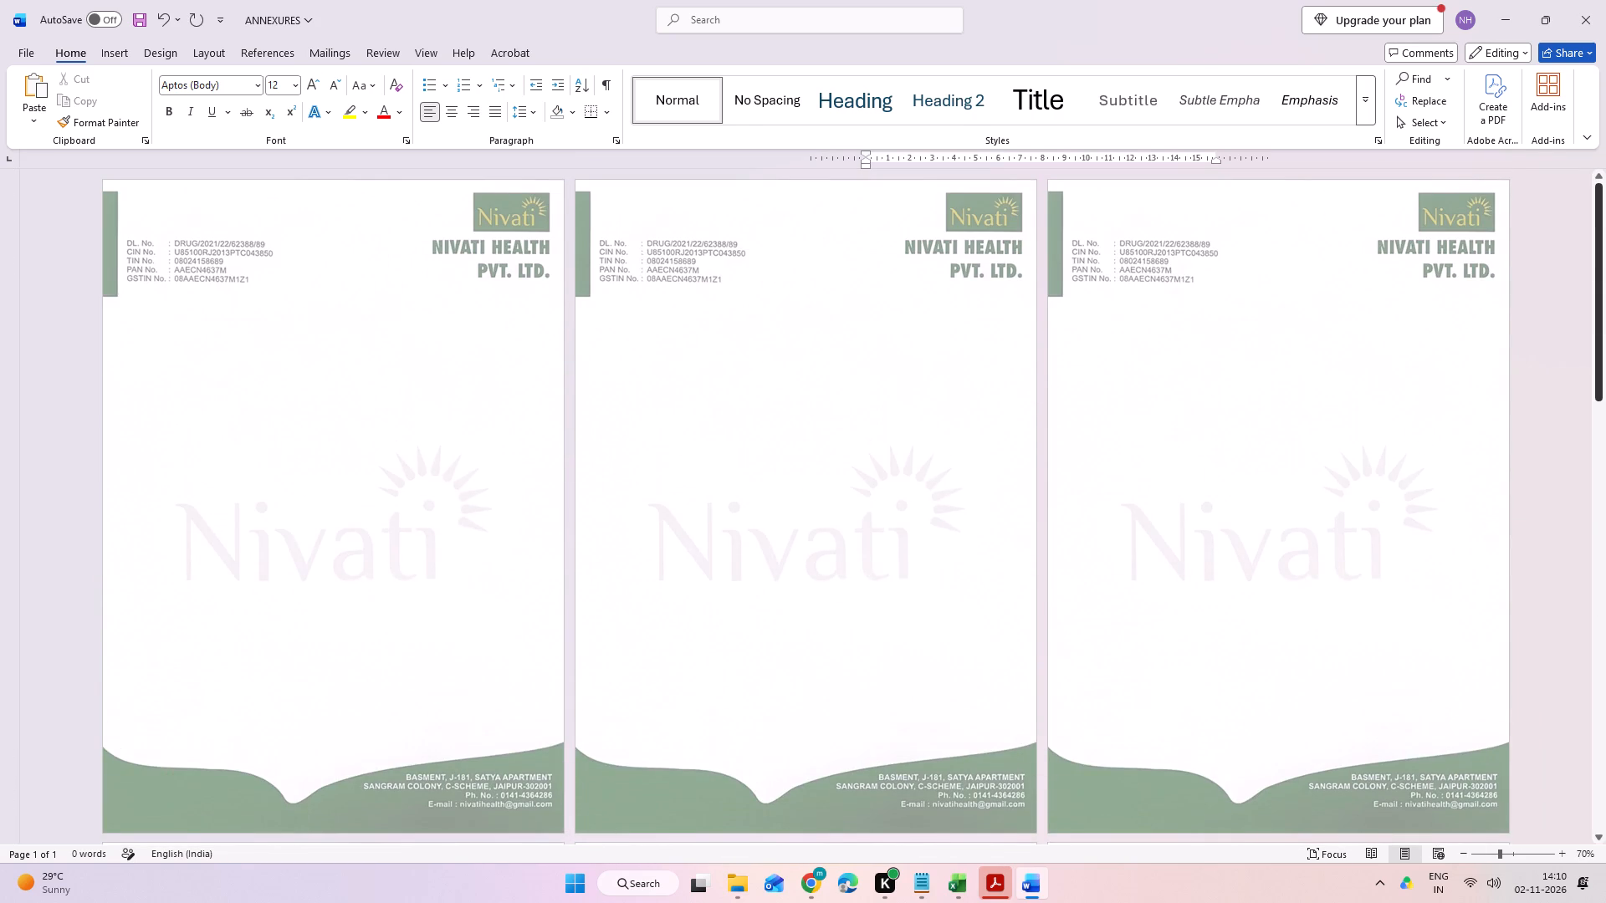
# Switch to FILLED SIGNED.pdf and snip the DISCLAIMER section on page 7, from its heading down to the bidder details and seal.
pyautogui.hotkey('alt', 'Tab')
pyautogui.hotkey('alt', 'Tab')
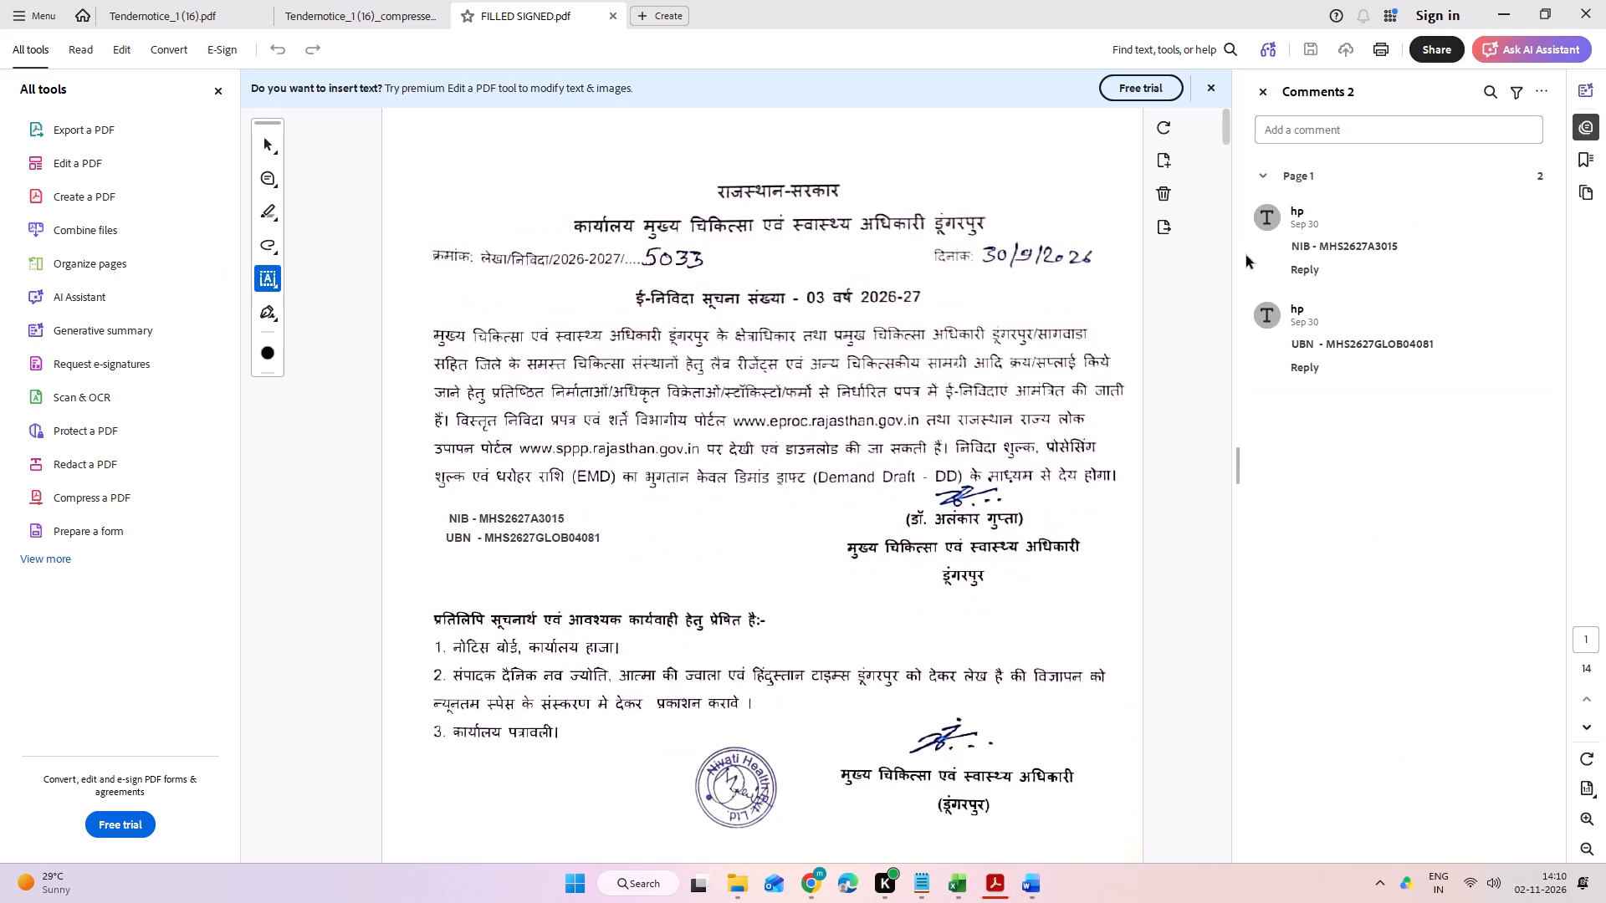
pyautogui.click(1214, 263)
pyautogui.scroll(-7, 1214, 263)
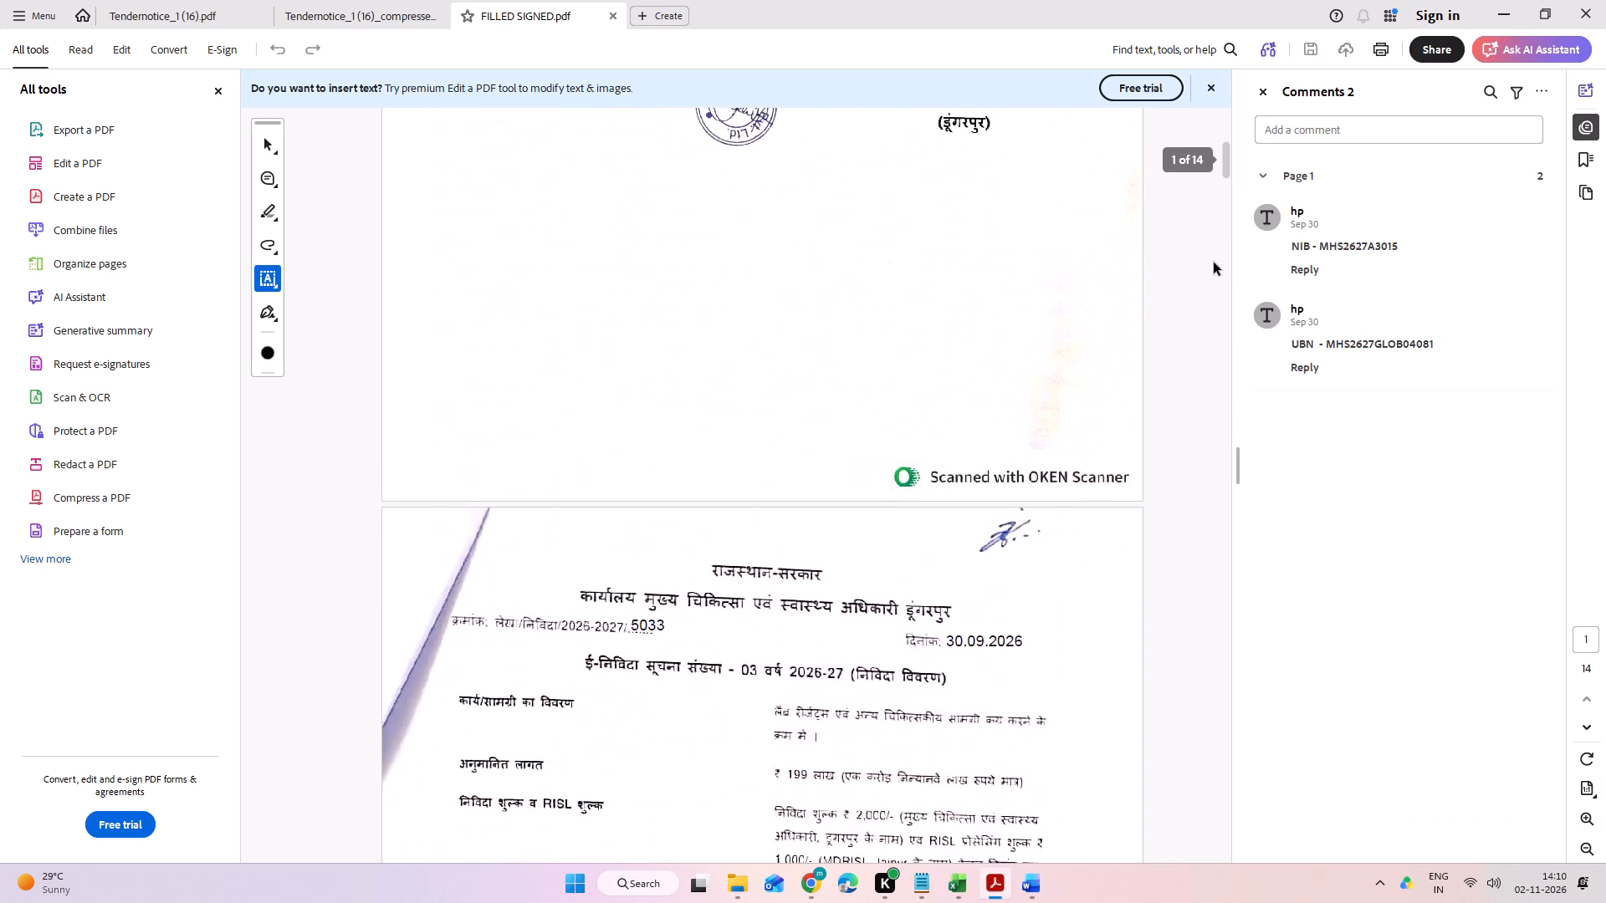
pyautogui.scroll(-5, 1214, 263)
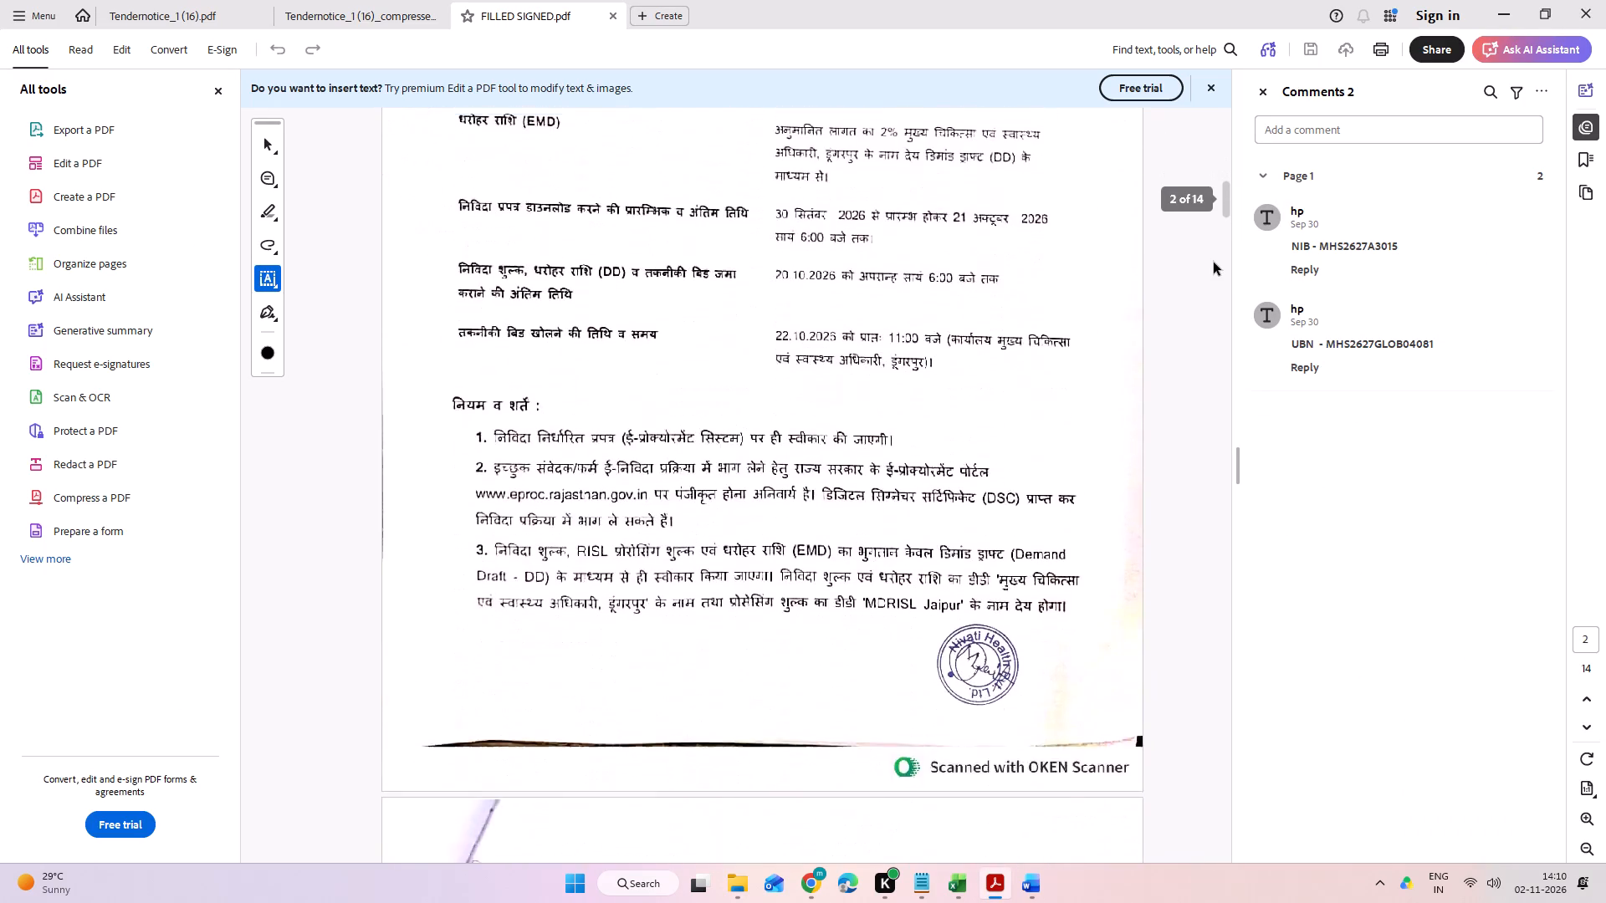
pyautogui.scroll(-10, 1214, 263)
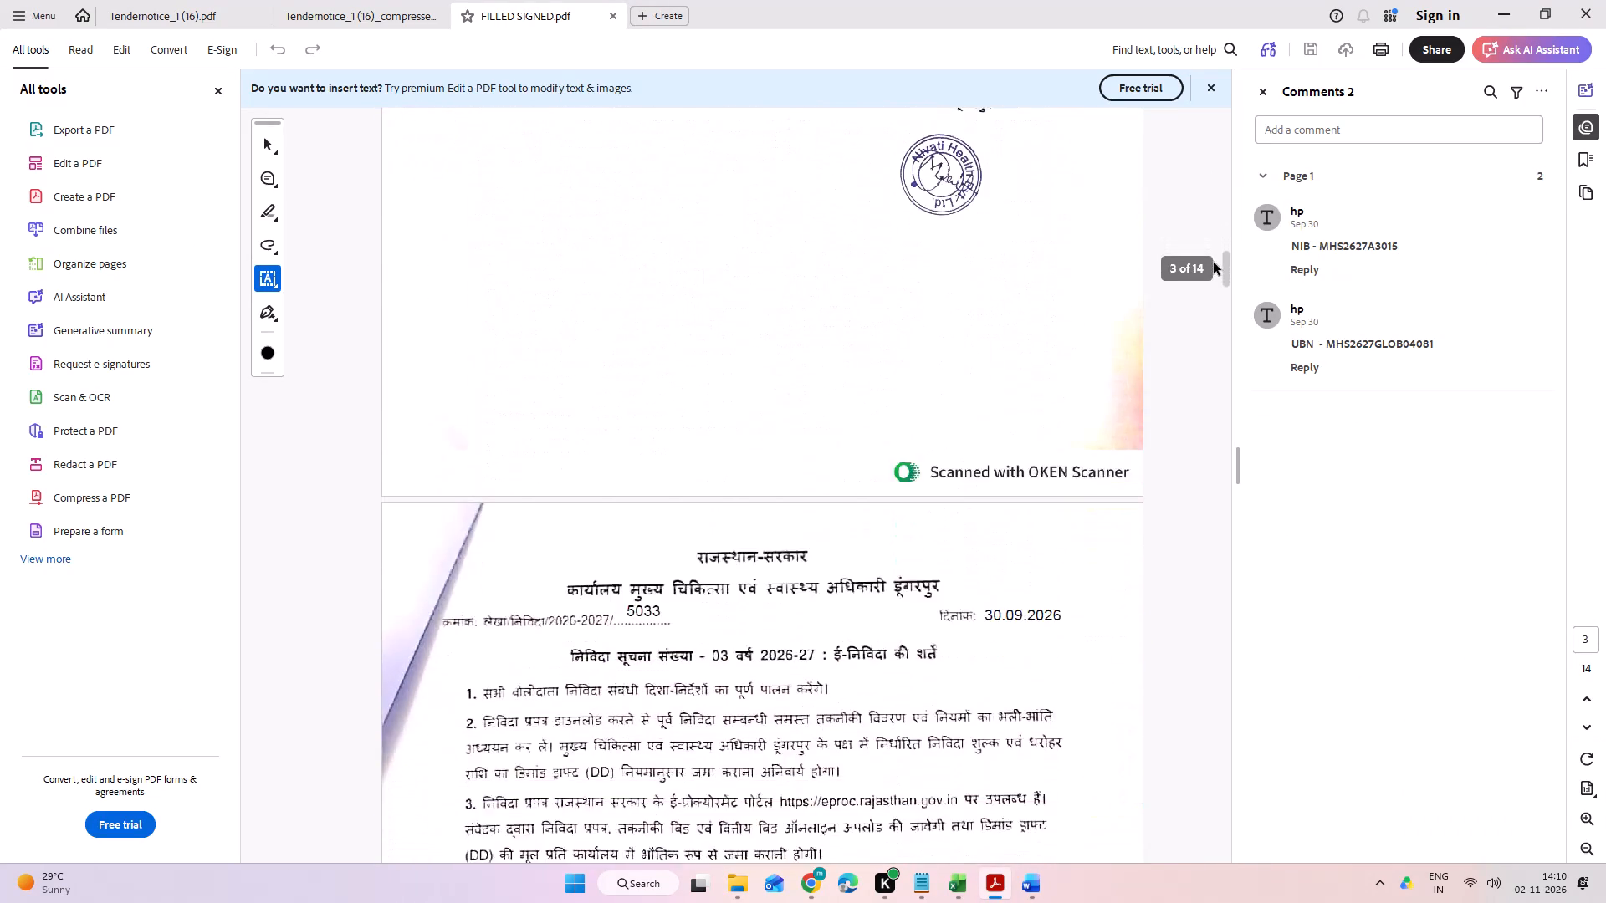
pyautogui.scroll(-8, 1214, 263)
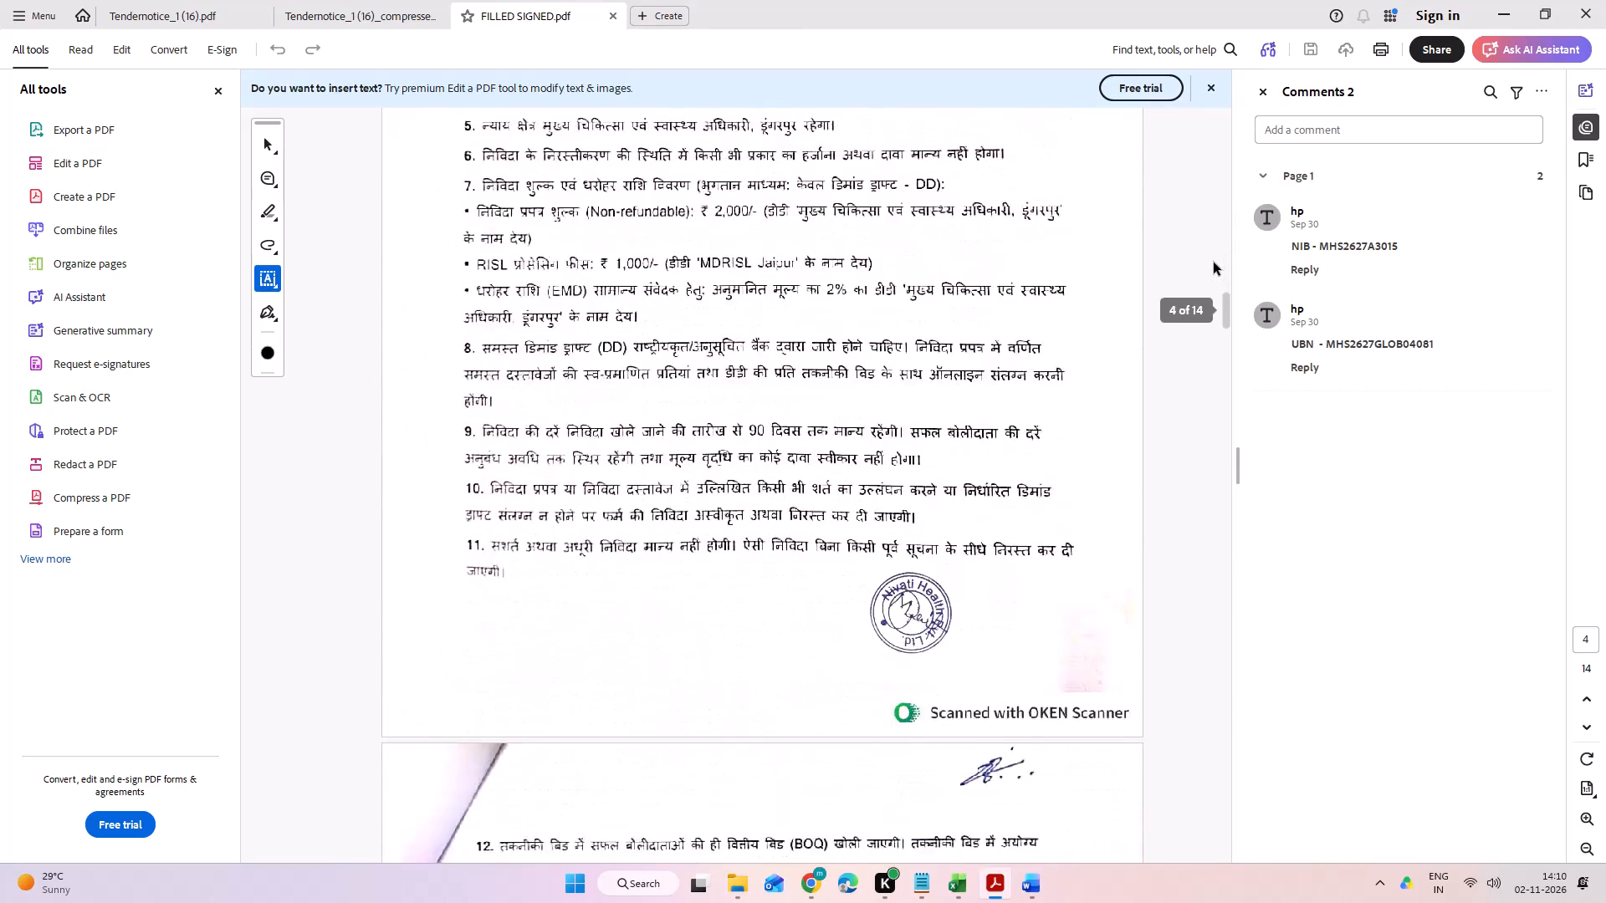
pyautogui.scroll(-14, 1214, 263)
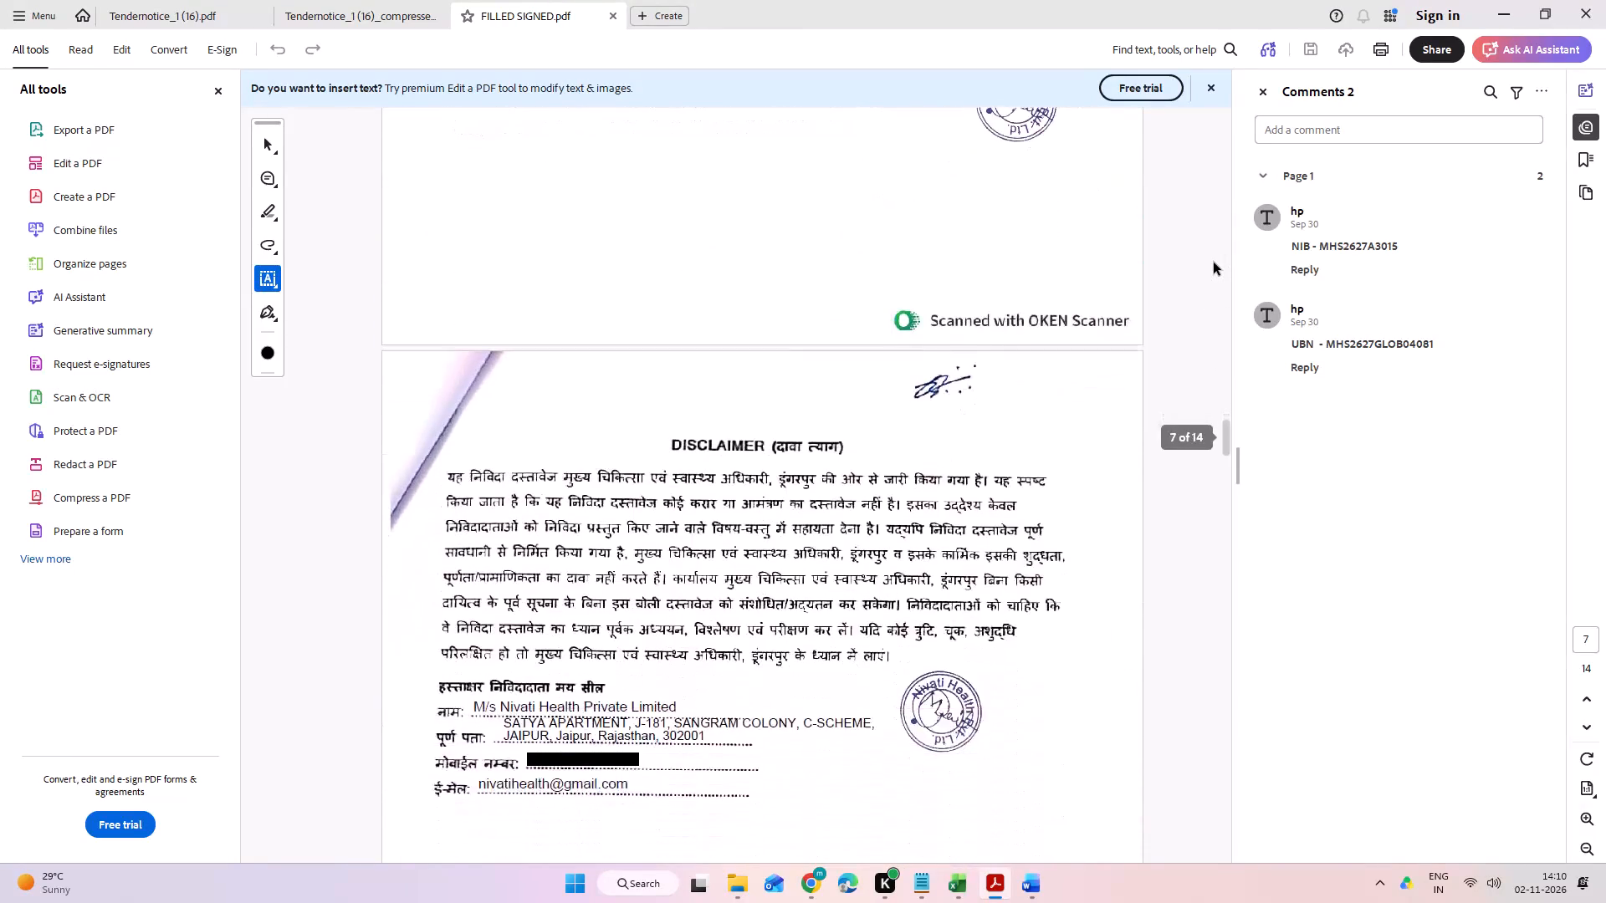
pyautogui.keyDown('ctrl'); pyautogui.scroll(1, 1074, 278); pyautogui.keyUp('ctrl')
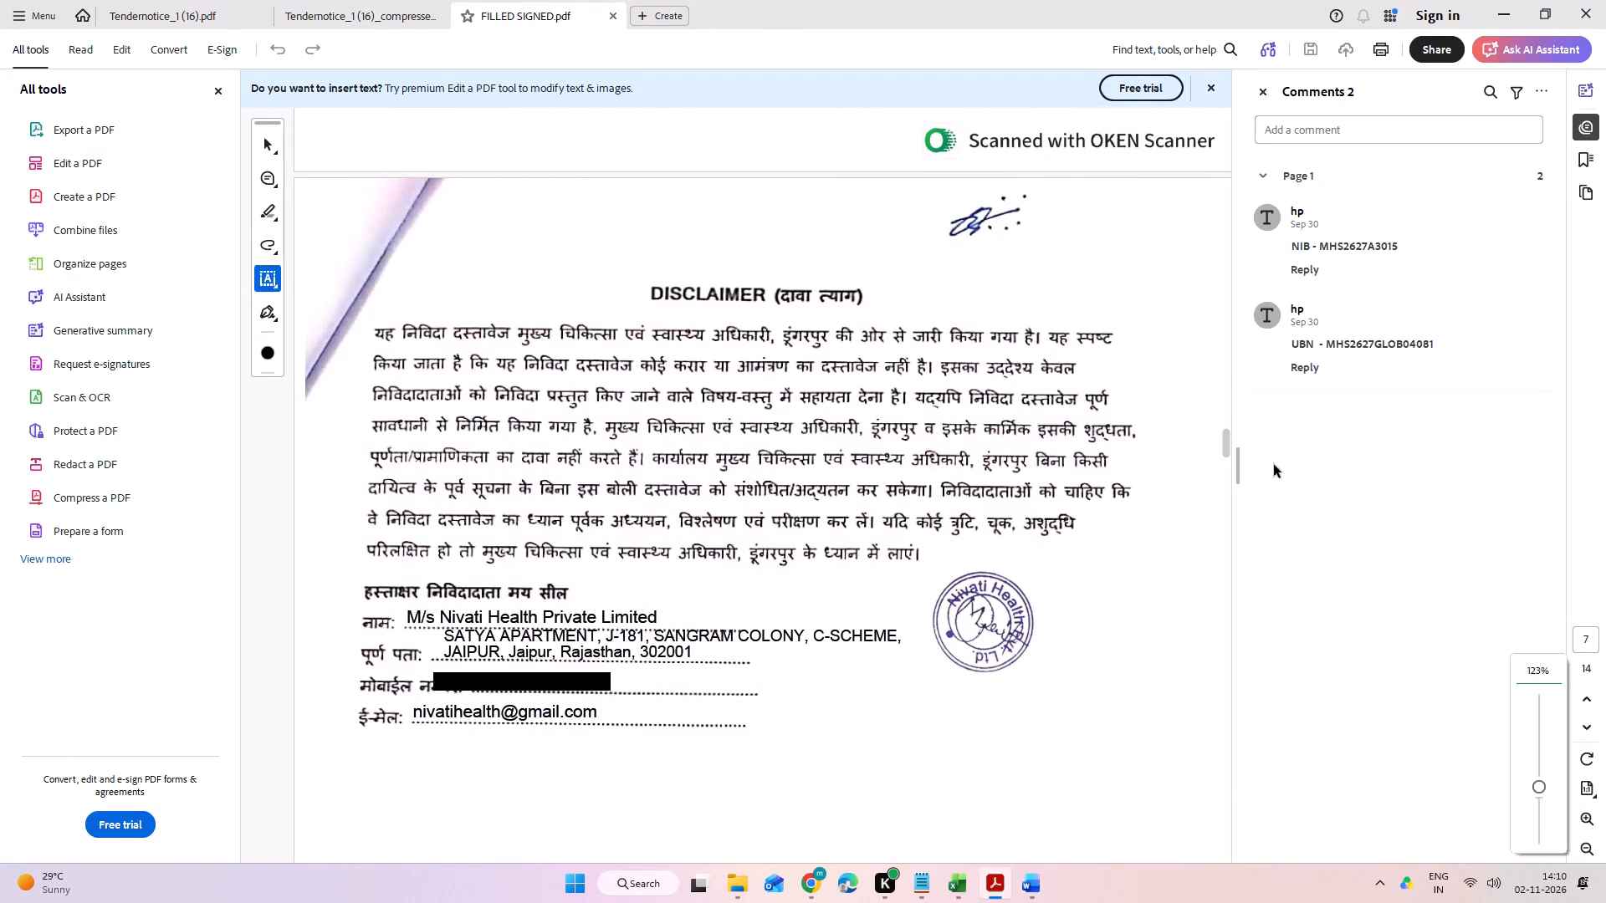
pyautogui.click(1272, 94)
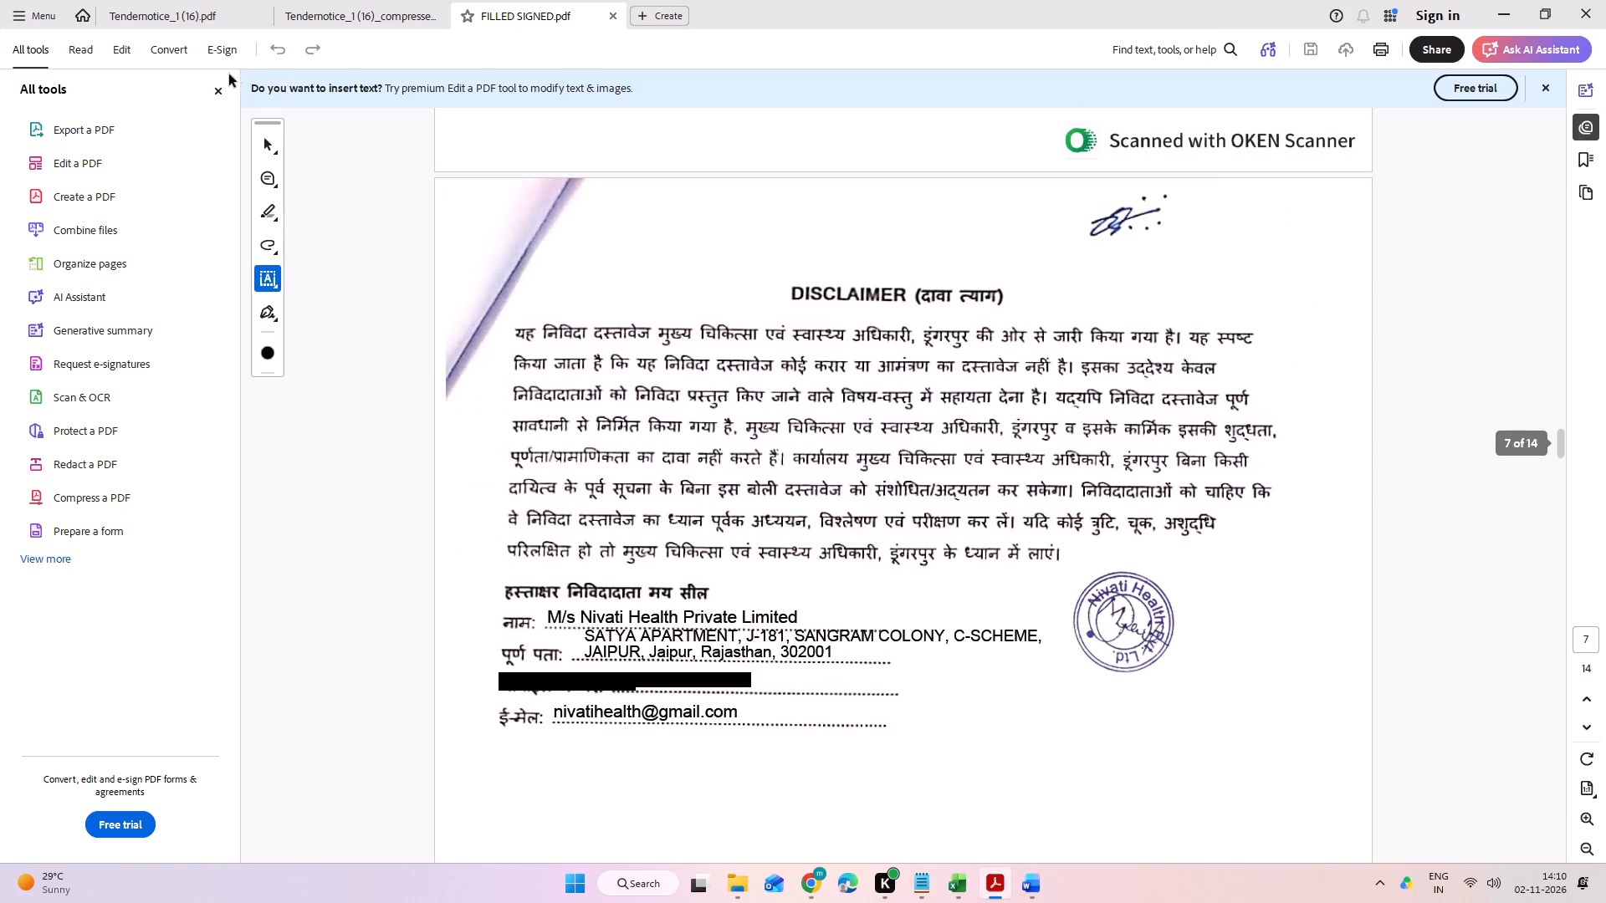
pyautogui.click(214, 89)
pyautogui.keyDown('ctrl'); pyautogui.scroll(1, 1015, 327); pyautogui.keyUp('ctrl')
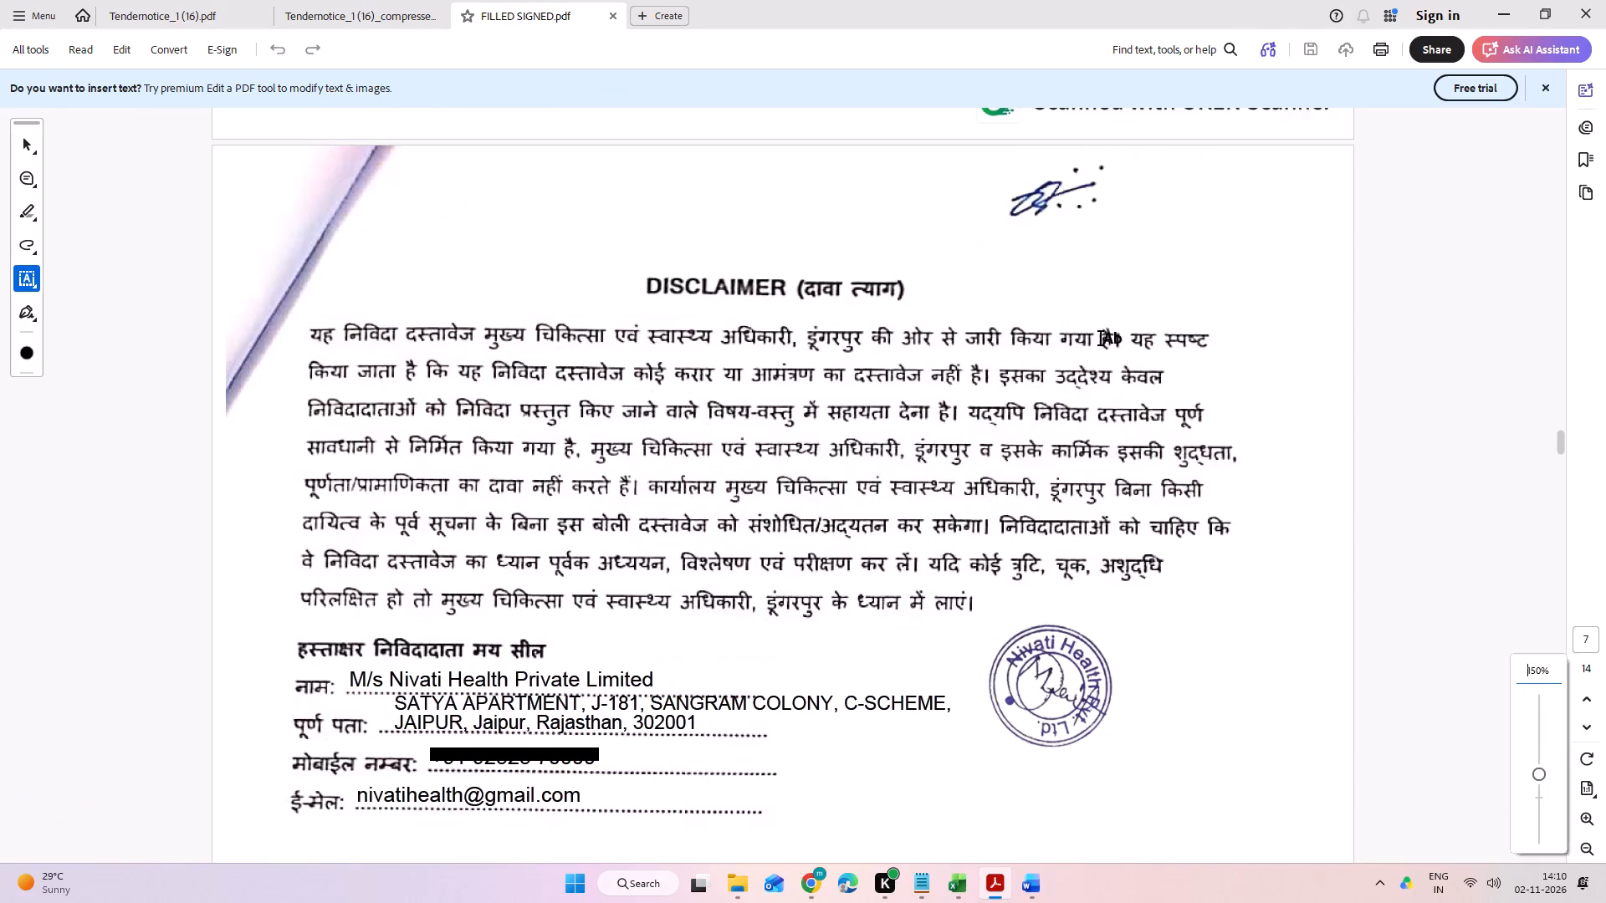
pyautogui.scroll(-1, 1403, 492)
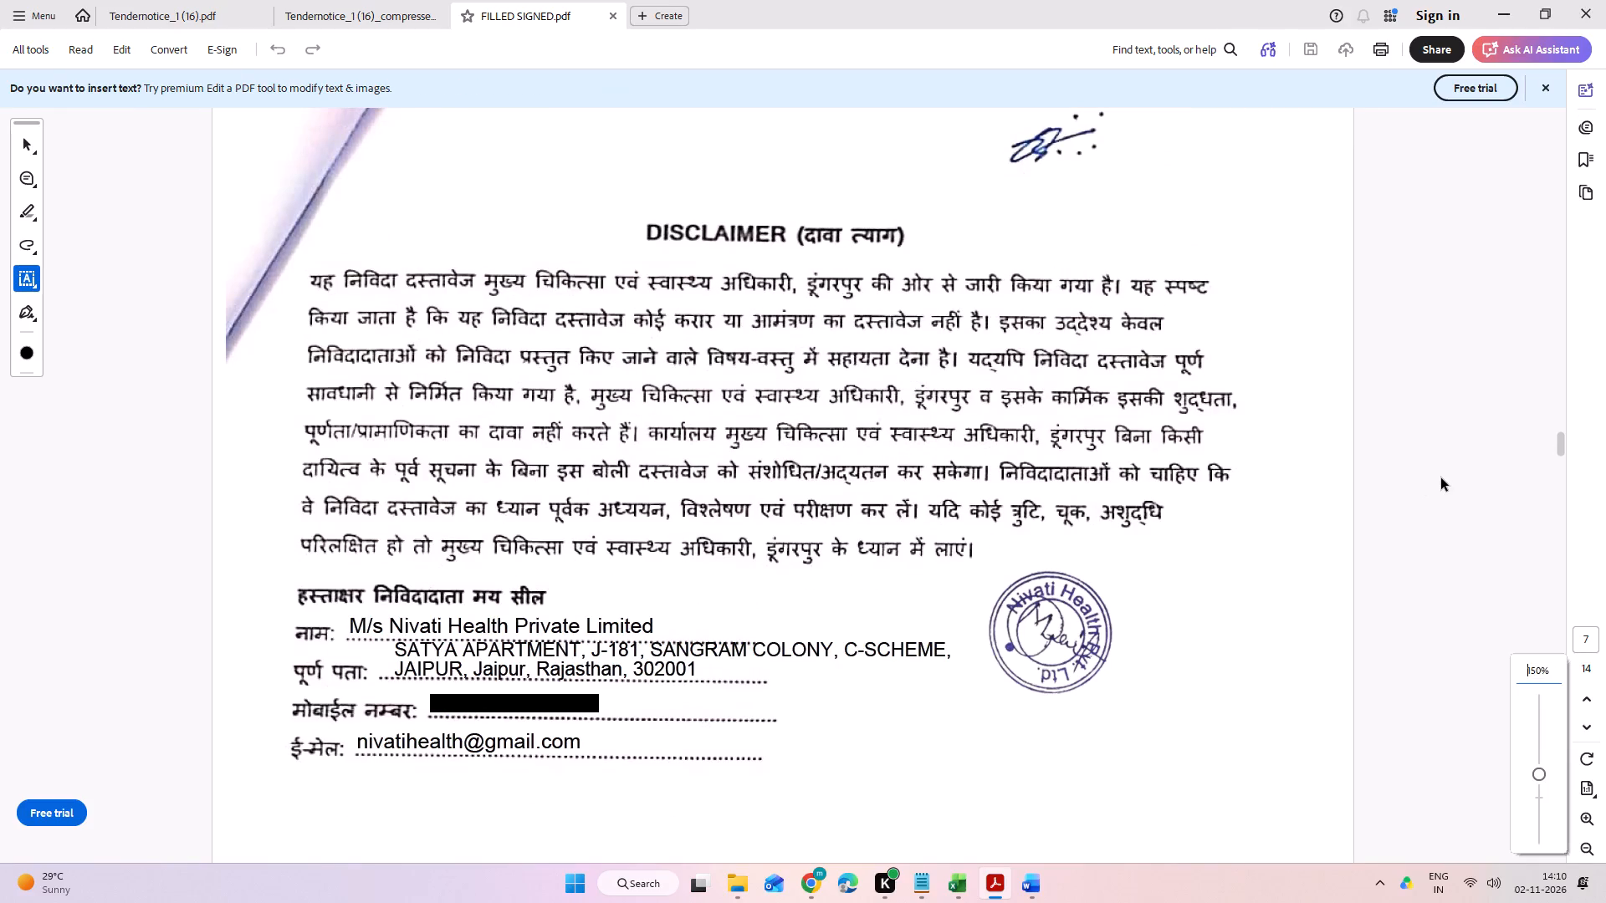
pyautogui.press('shift+super+s')
pyautogui.moveTo(246, 176); pyautogui.dragTo(1251, 777)
# Paste the Disclaimer snip onto the first letterhead page of ANNEXURES in Word, enlarge it to nearly page width and move it below the company details.
pyautogui.hotkey('alt', 'Tab')
pyautogui.hotkey('alt', 'Tab')
pyautogui.hotkey('alt', 'Tab')
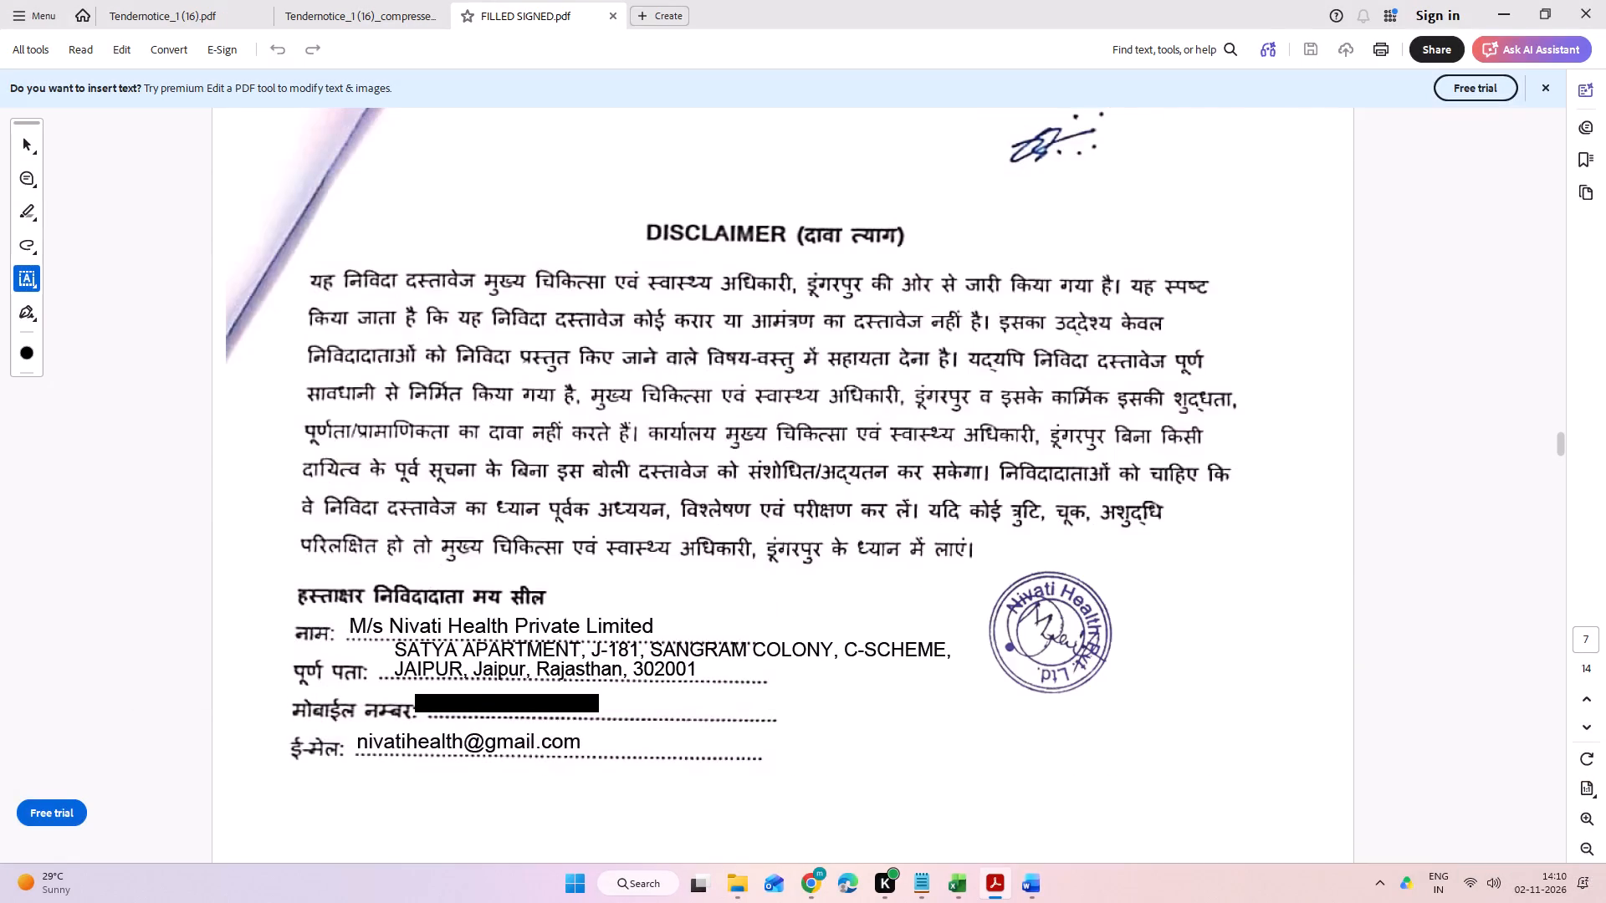
pyautogui.keyDown('alt'); pyautogui.click(786, 325); pyautogui.keyUp('alt')
pyautogui.click(249, 349)
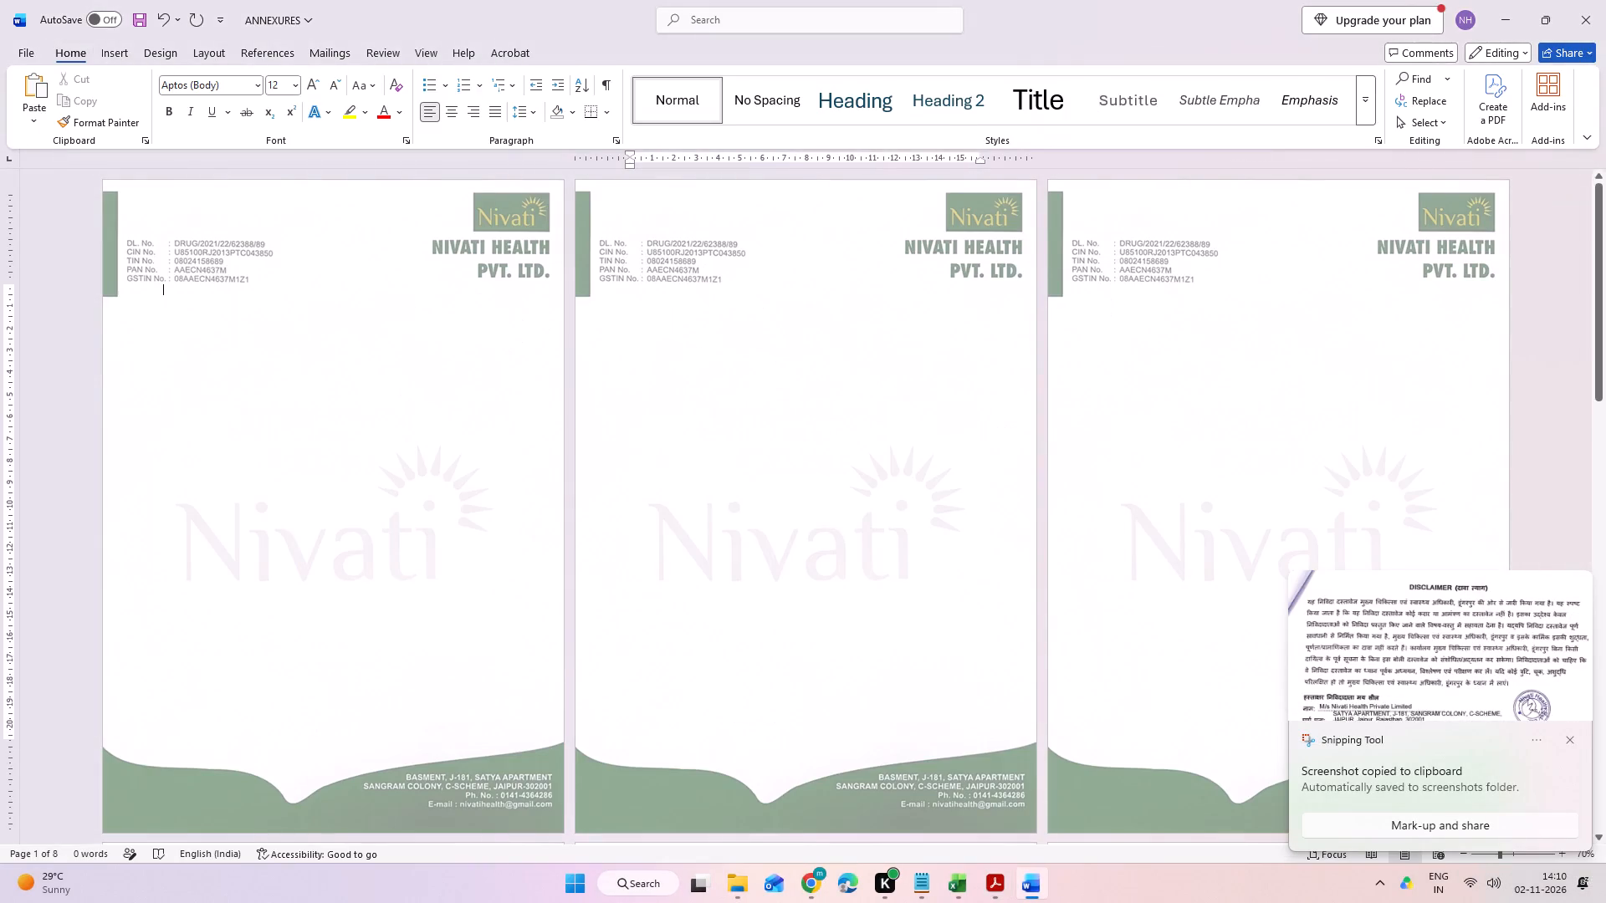
pyautogui.hotkey('ctrl', 'v')
pyautogui.moveTo(818, 409); pyautogui.dragTo(313, 441)
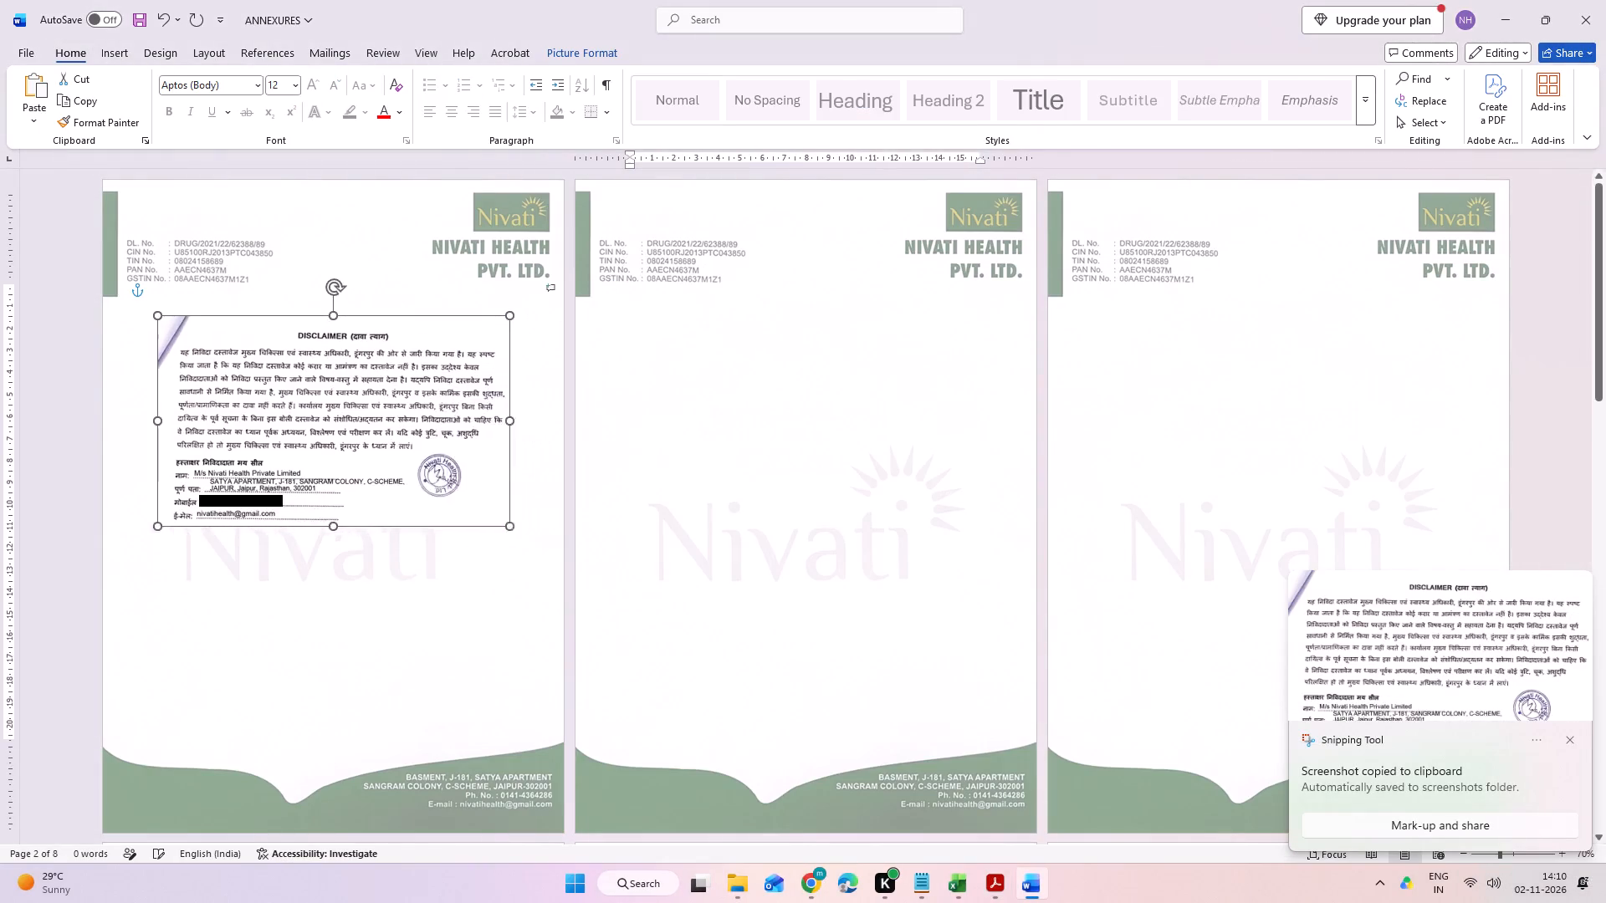
pyautogui.moveTo(313, 441); pyautogui.dragTo(316, 436)
pyautogui.moveTo(480, 522); pyautogui.dragTo(534, 564)
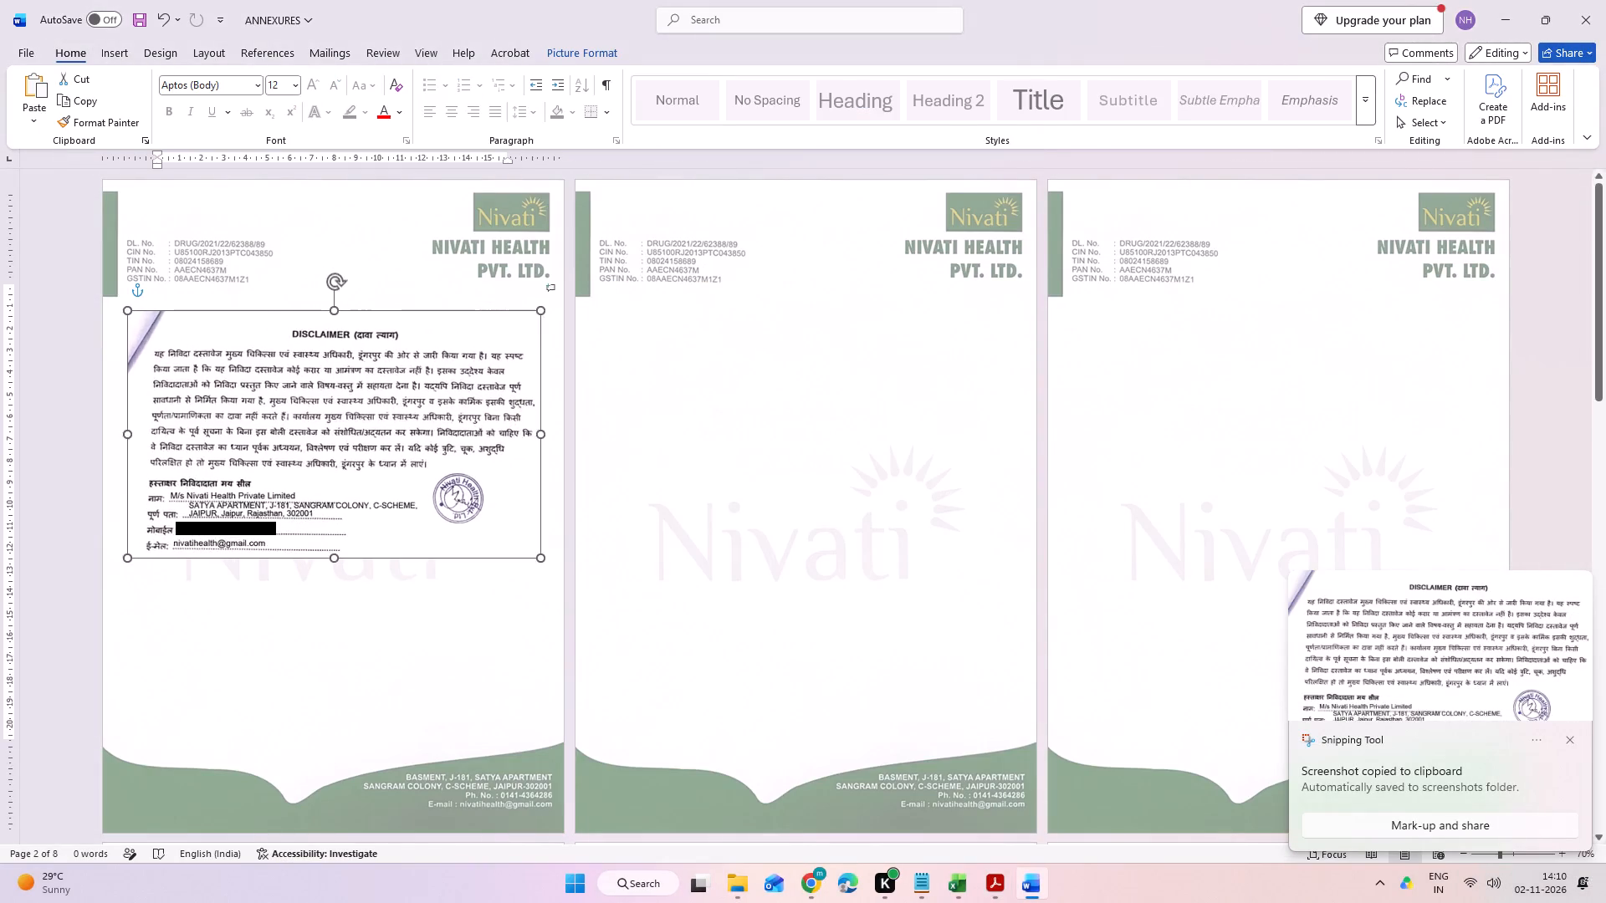
pyautogui.moveTo(534, 564); pyautogui.dragTo(529, 561)
pyautogui.moveTo(401, 460); pyautogui.dragTo(394, 495)
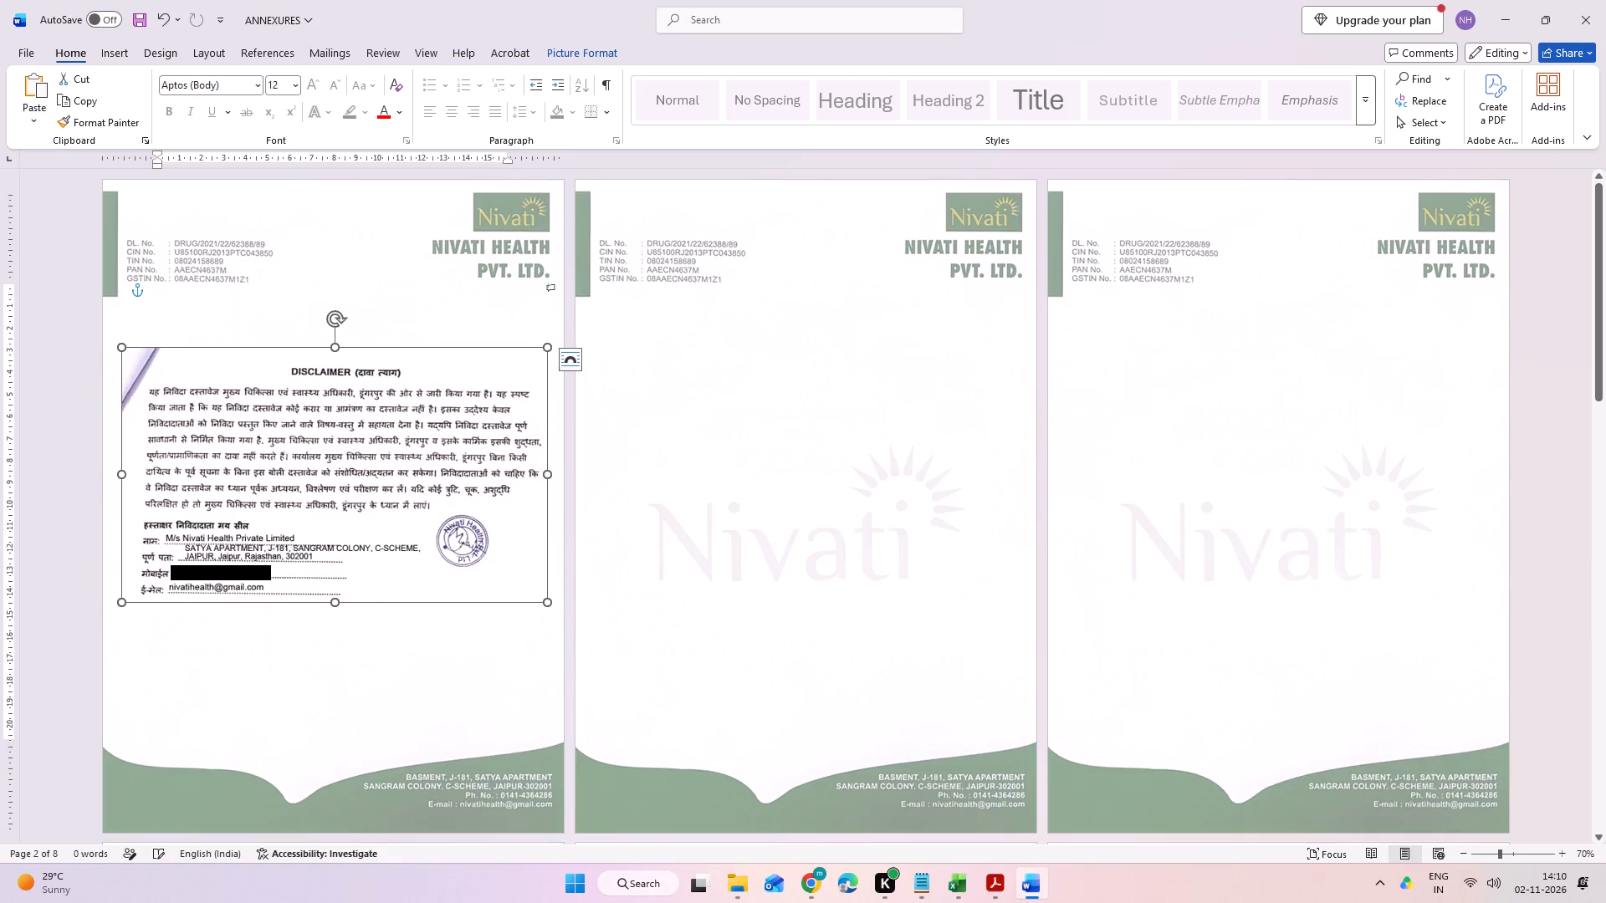
# Put the cursor on the second letterhead page, then snip Annexure - I (Code of Integrity) with bidder details and seal from FILLED SIGNED.pdf.
pyautogui.click(711, 370)
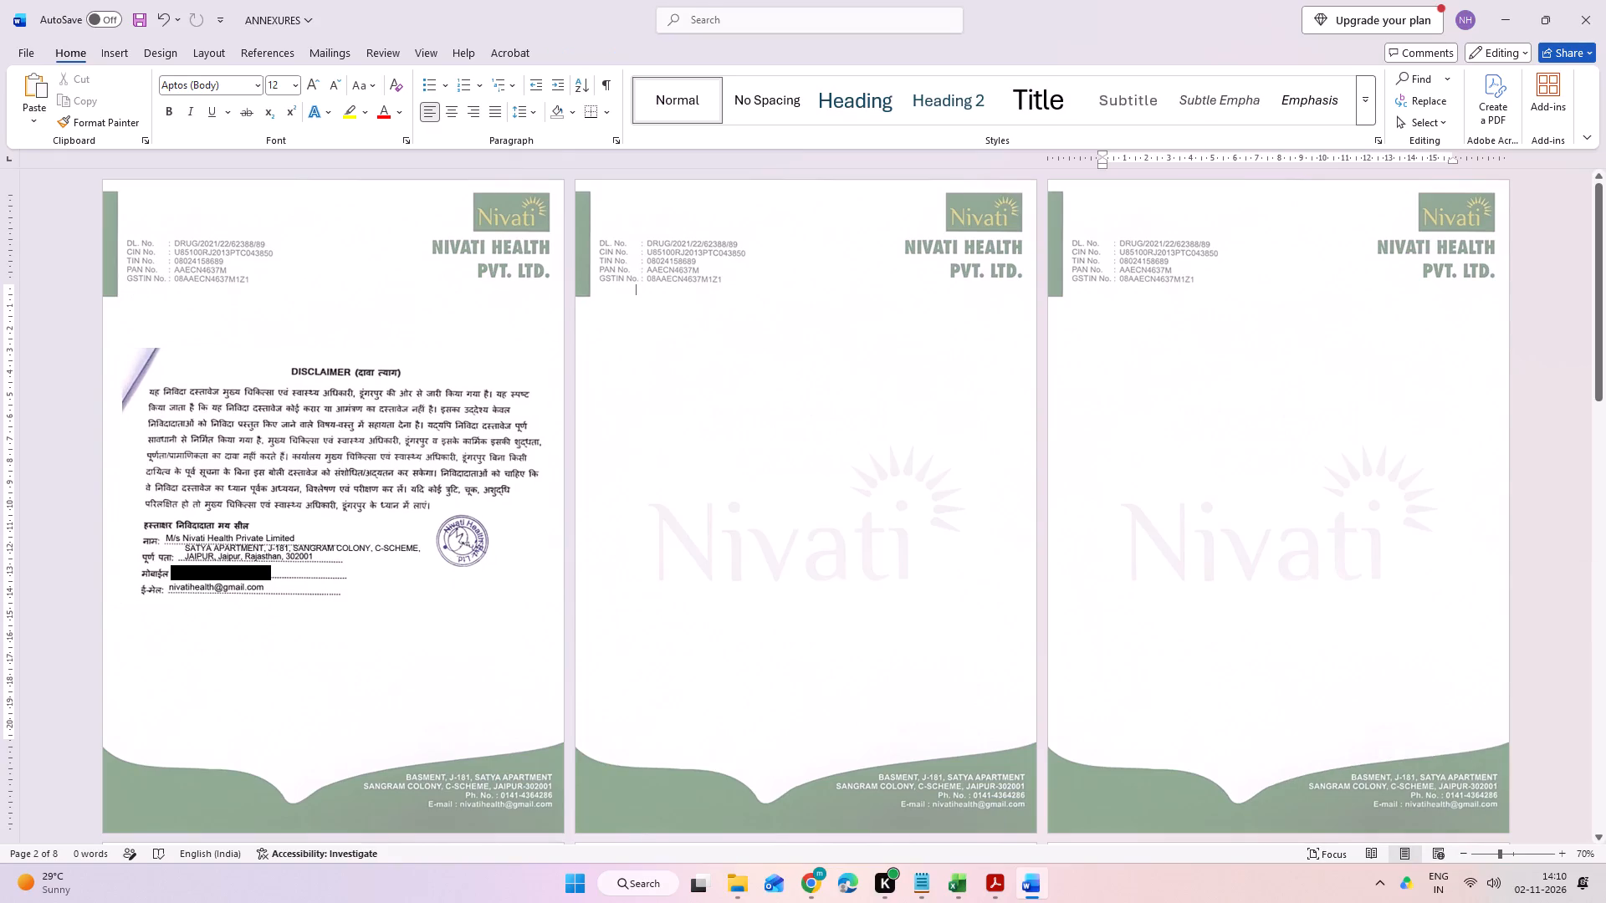
pyautogui.hotkey('alt', 'Tab')
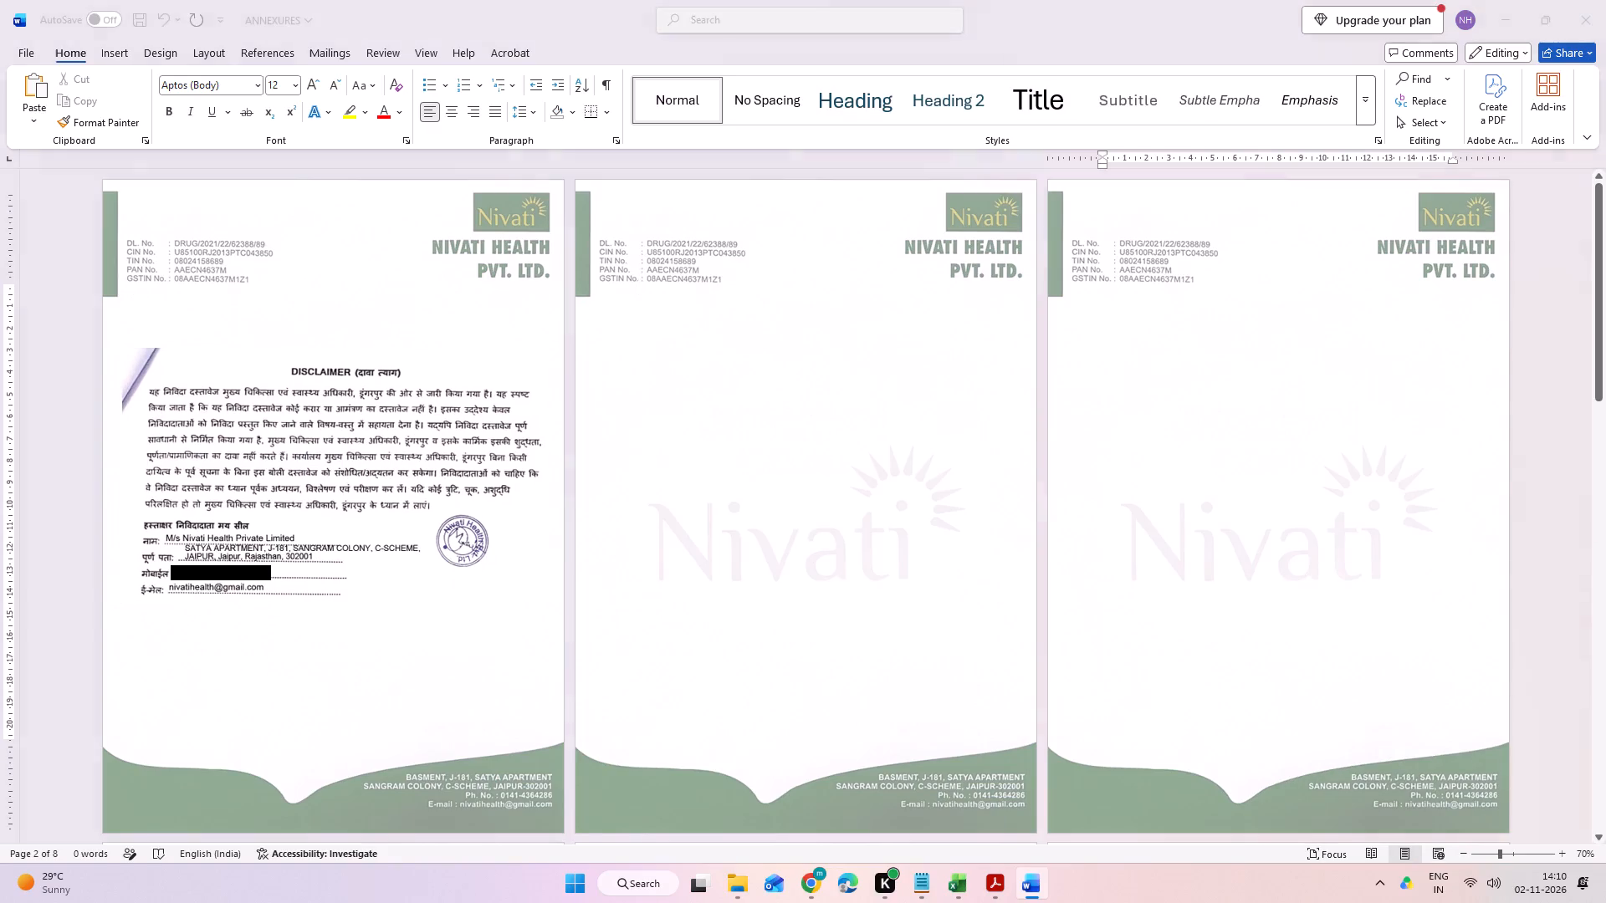
pyautogui.scroll(-11, 832, 398)
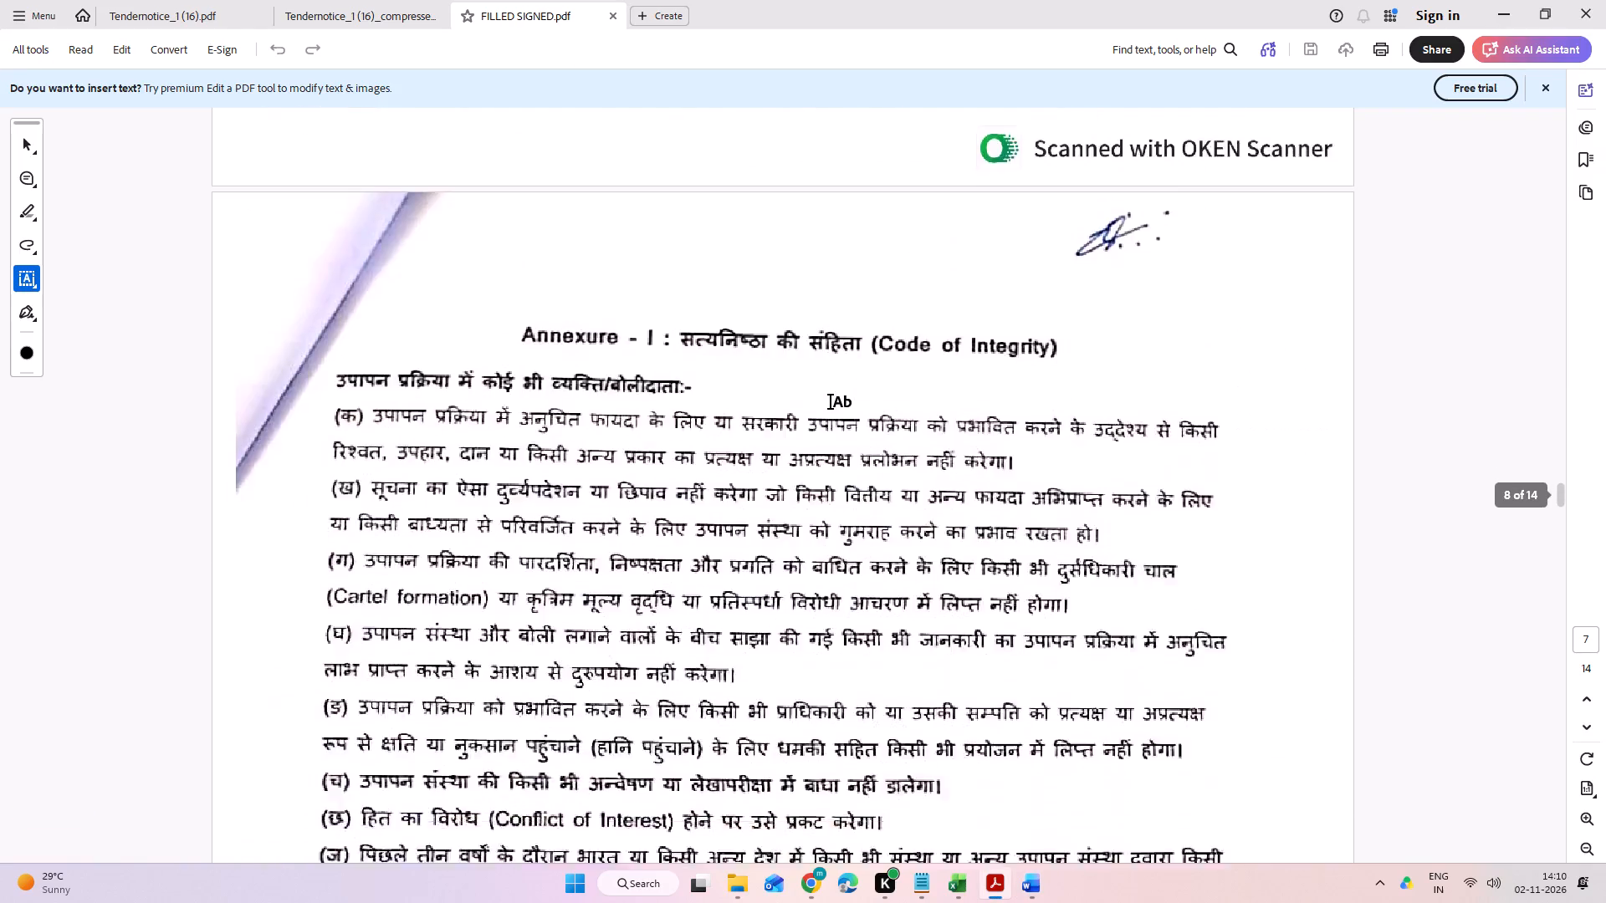
pyautogui.scroll(-1, 832, 400)
pyautogui.keyDown('ctrl'); pyautogui.scroll(-1, 832, 400); pyautogui.keyUp('ctrl')
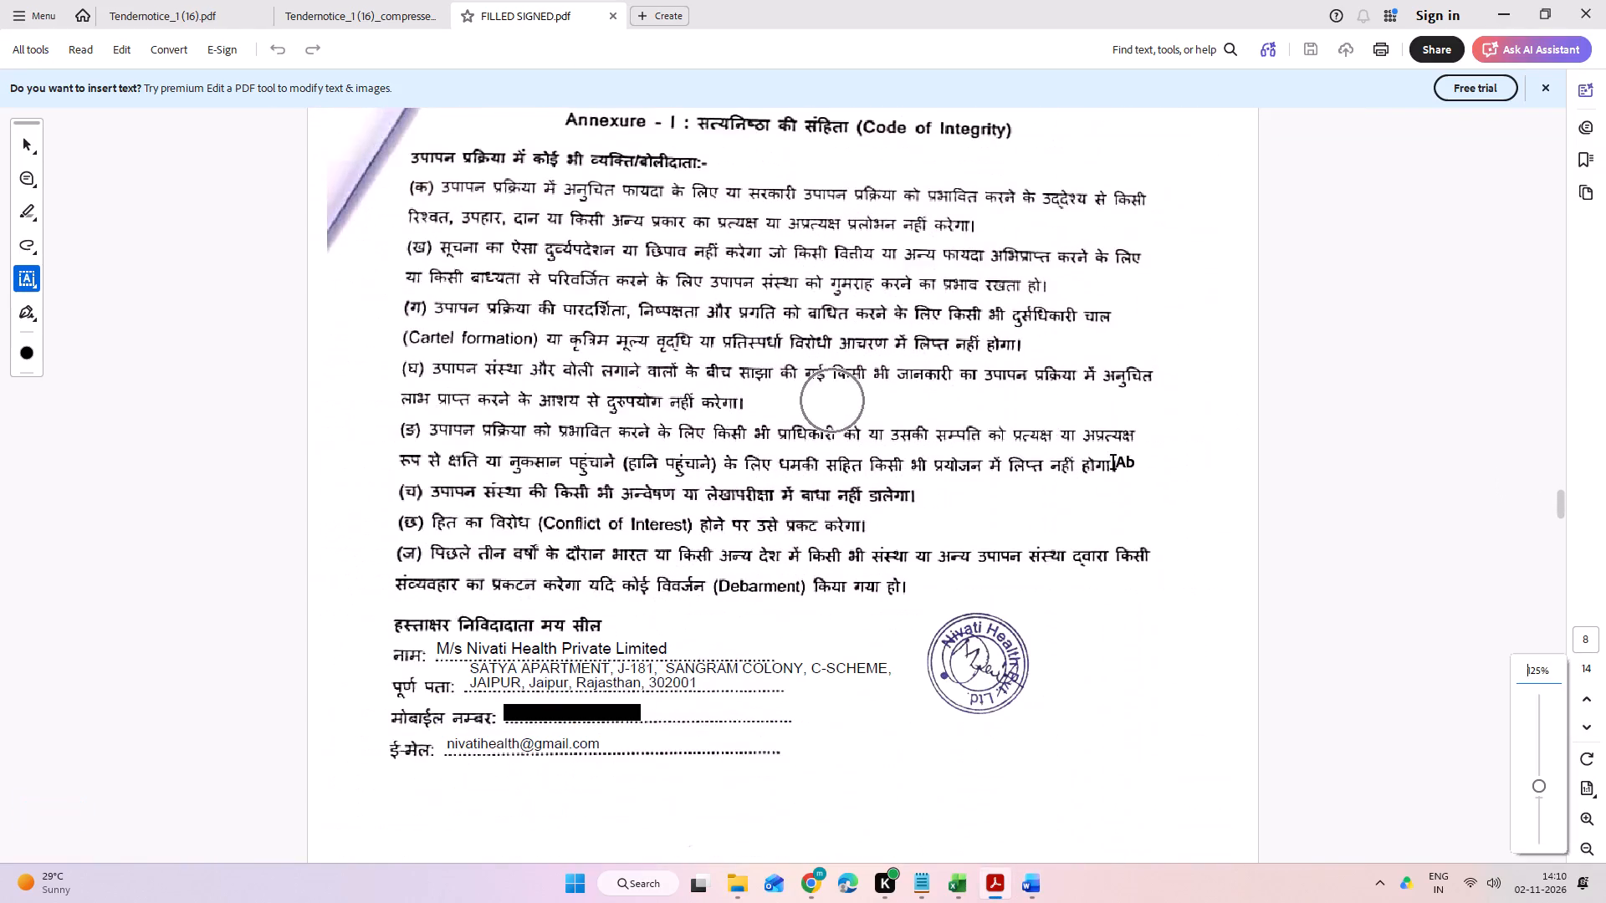
pyautogui.scroll(1, 1284, 481)
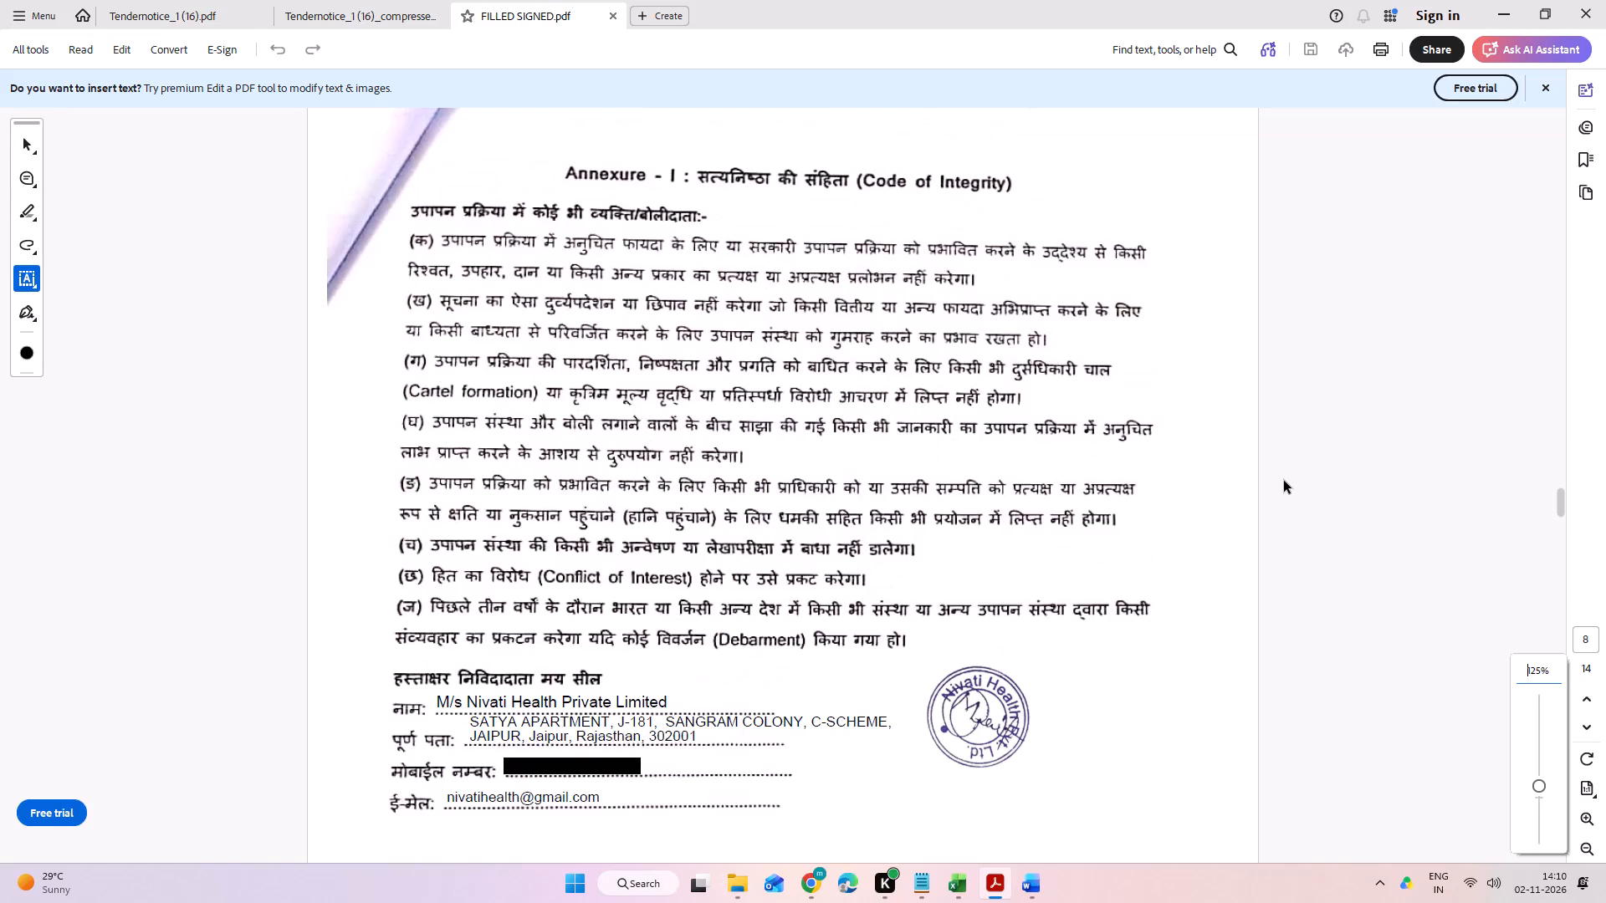
pyautogui.press('shift+super+s')
pyautogui.moveTo(339, 131); pyautogui.dragTo(1024, 788)
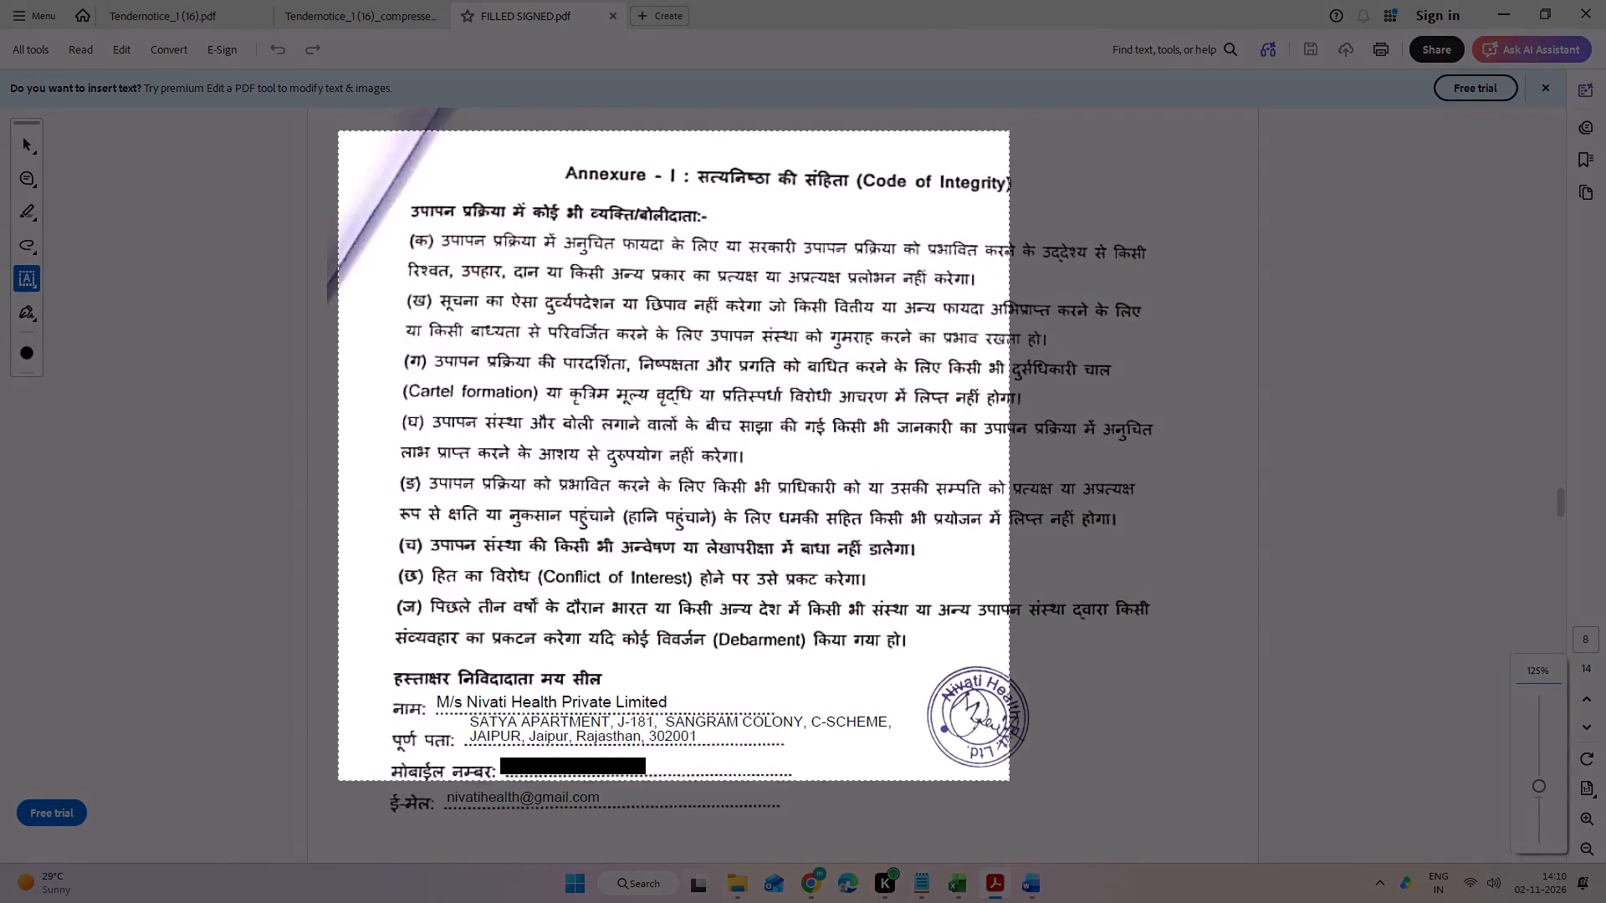
pyautogui.moveTo(1024, 788); pyautogui.dragTo(1169, 828)
# Paste the Annexure - I snip into ANNEXURES in Word, move it to the second letterhead page and enlarge it to nearly page width.
pyautogui.hotkey('alt', 'Tab')
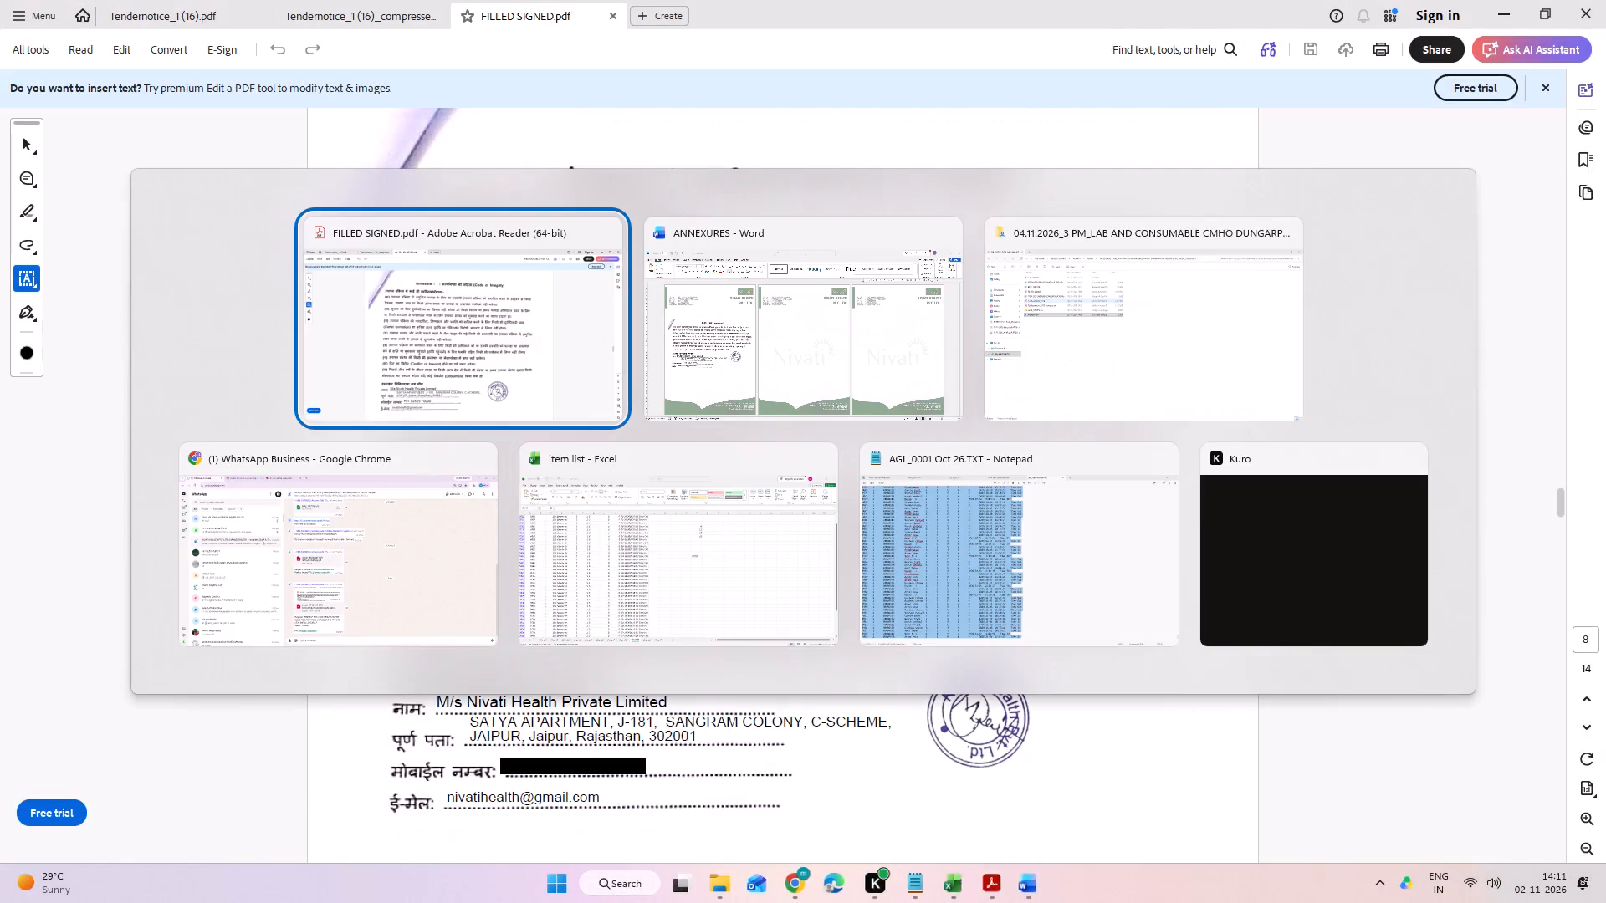
pyautogui.hotkey('alt', 'Tab')
pyautogui.hotkey('ctrl', 'v')
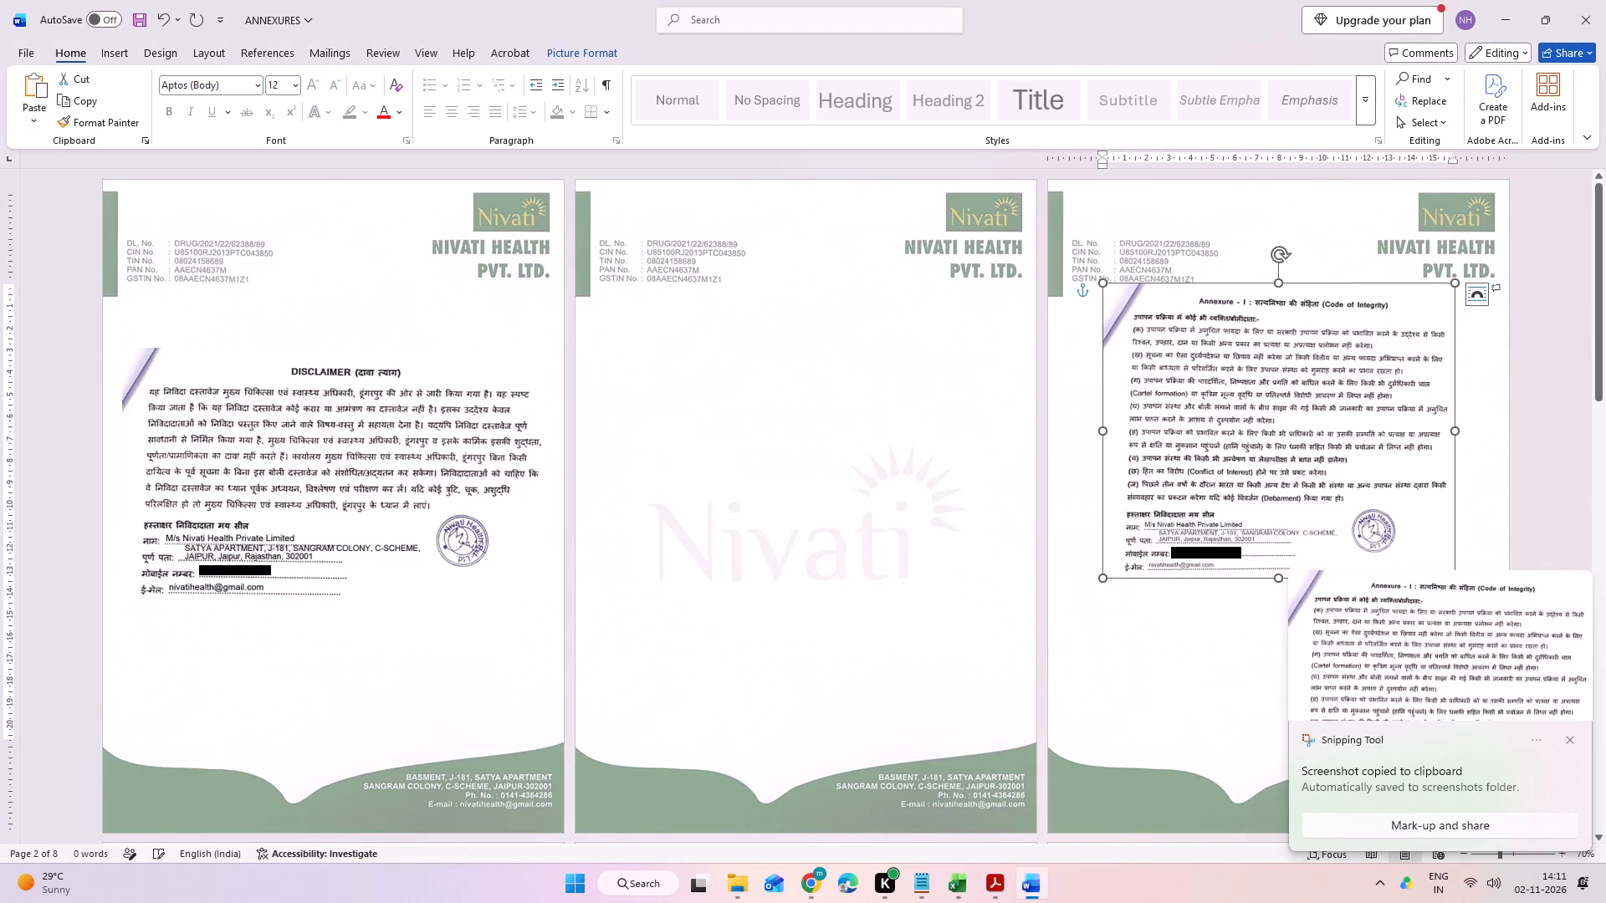
pyautogui.moveTo(1293, 446); pyautogui.dragTo(783, 476)
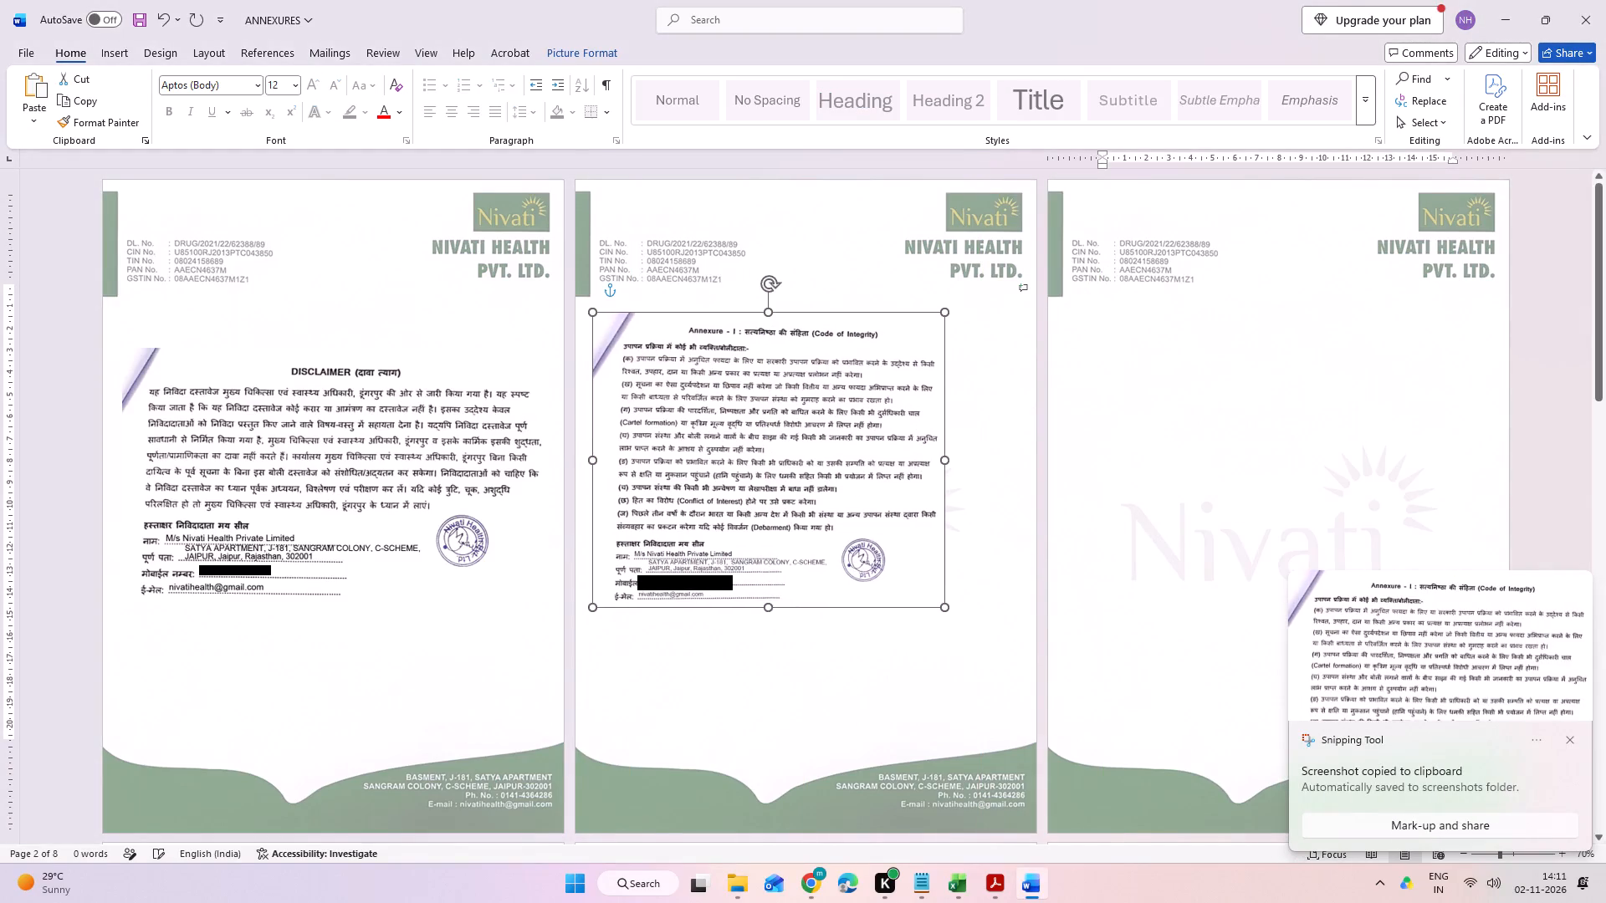
pyautogui.moveTo(783, 476); pyautogui.dragTo(783, 475)
pyautogui.moveTo(943, 606); pyautogui.dragTo(990, 651)
pyautogui.moveTo(833, 522); pyautogui.dragTo(834, 523)
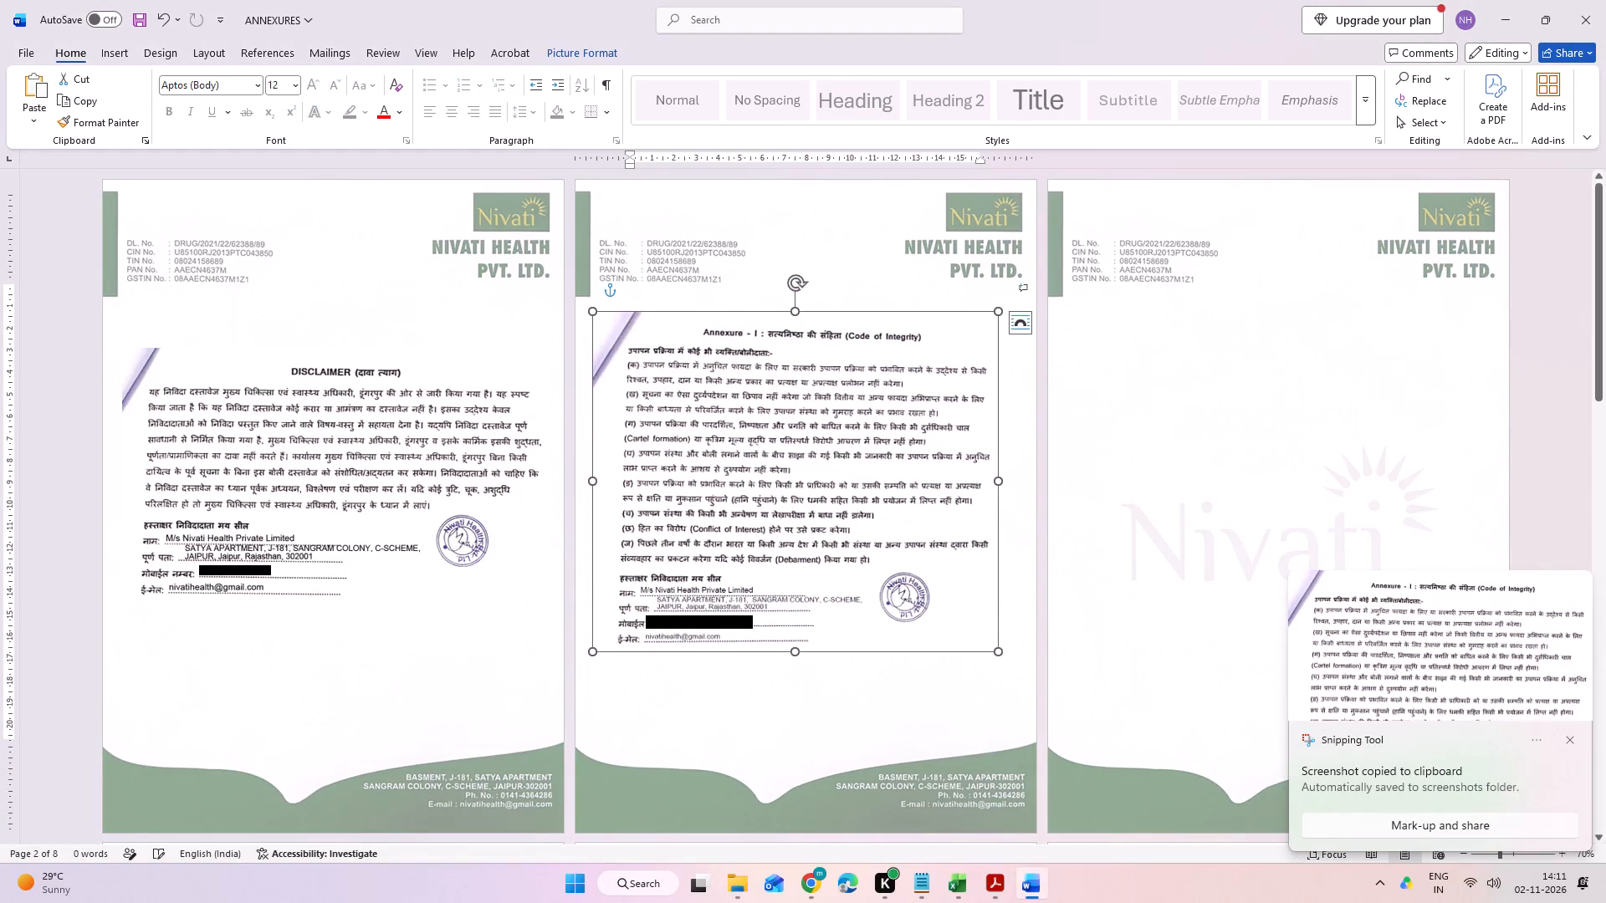
pyautogui.moveTo(834, 523); pyautogui.dragTo(844, 506)
# Put the cursor on the third letterhead page, then snip Annexure - II (Conflict of Interest) with bidder details and seal from FILLED SIGNED.pdf.
pyautogui.click(1088, 364)
pyautogui.hotkey('alt', 'Tab')
pyautogui.scroll(-6, 959, 548)
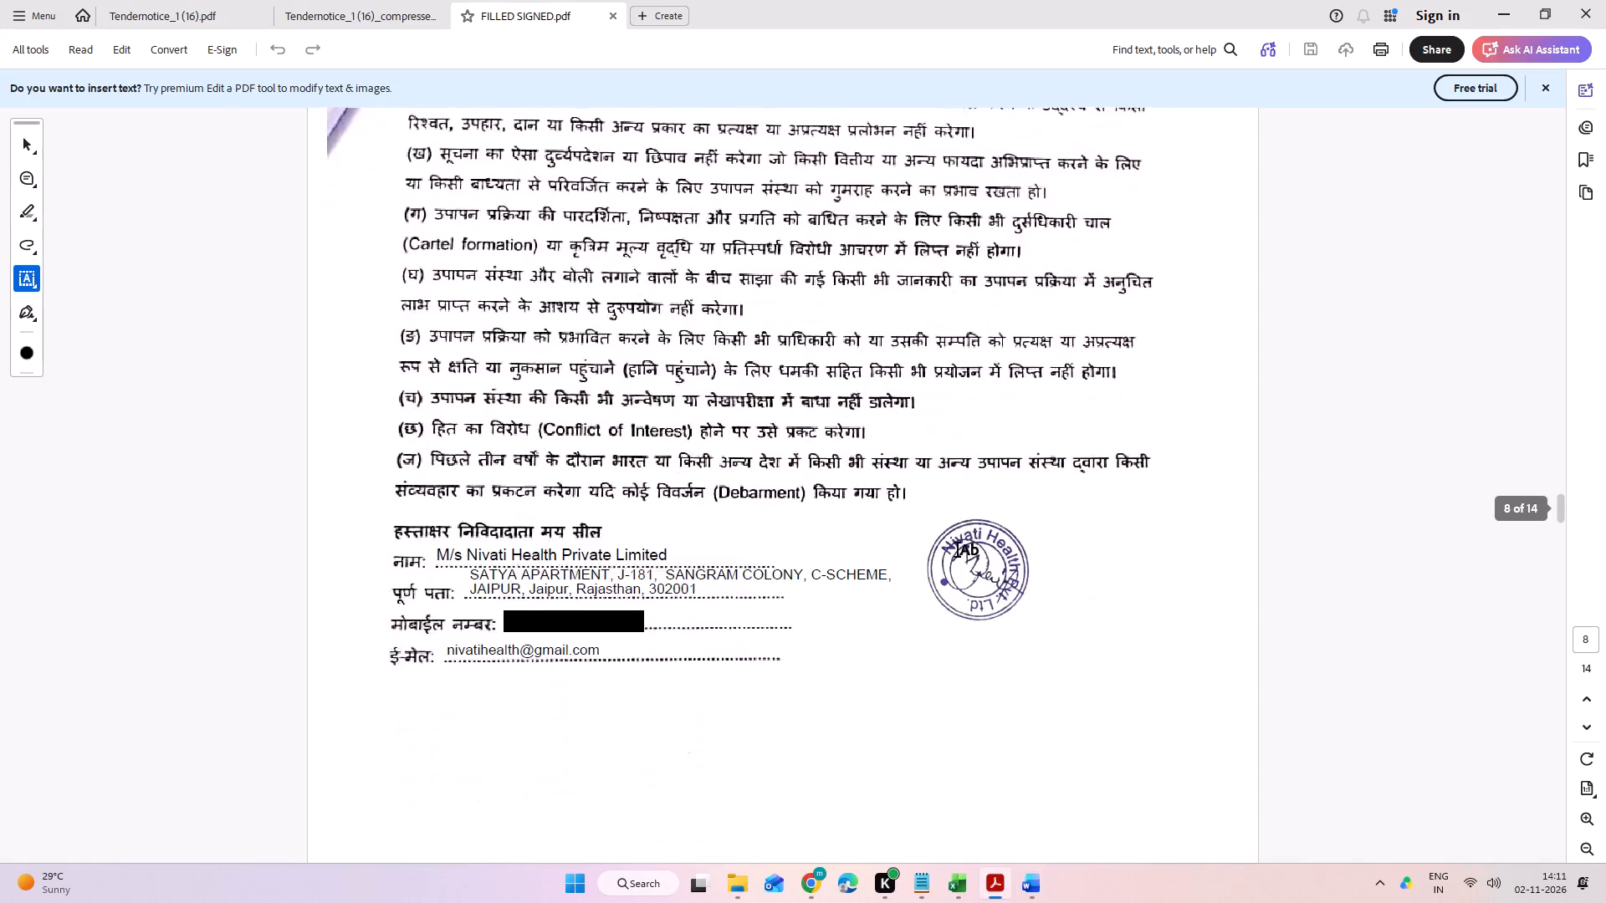
pyautogui.scroll(-3, 959, 548)
pyautogui.keyDown('ctrl'); pyautogui.scroll(-1, 959, 548); pyautogui.keyUp('ctrl')
pyautogui.scroll(-2, 959, 548)
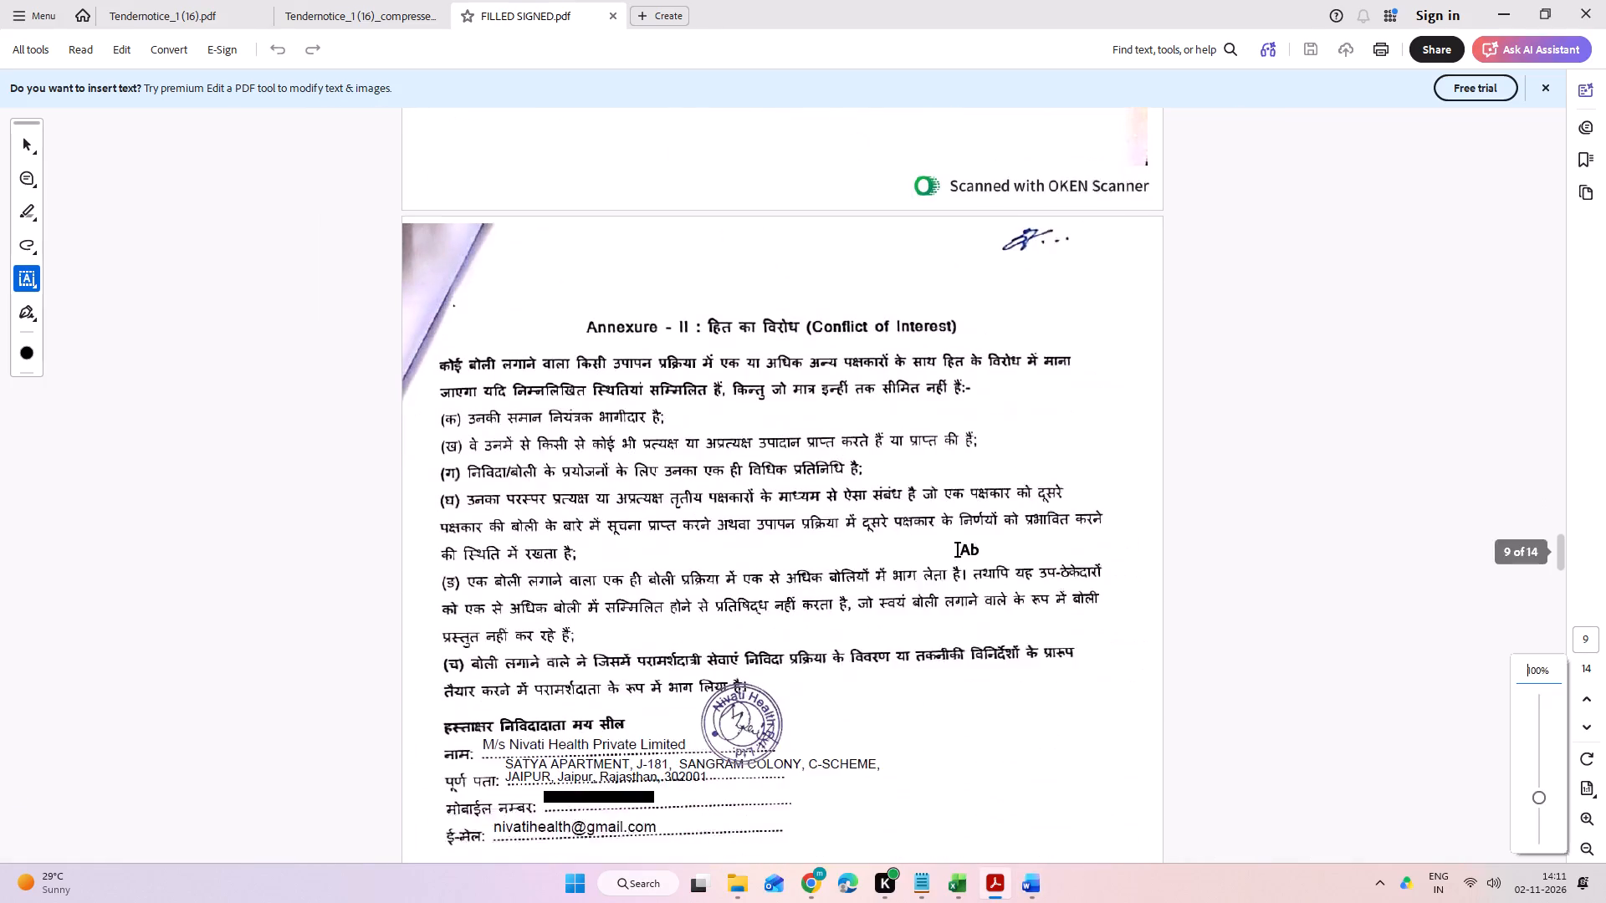
pyautogui.press('shift+super+s')
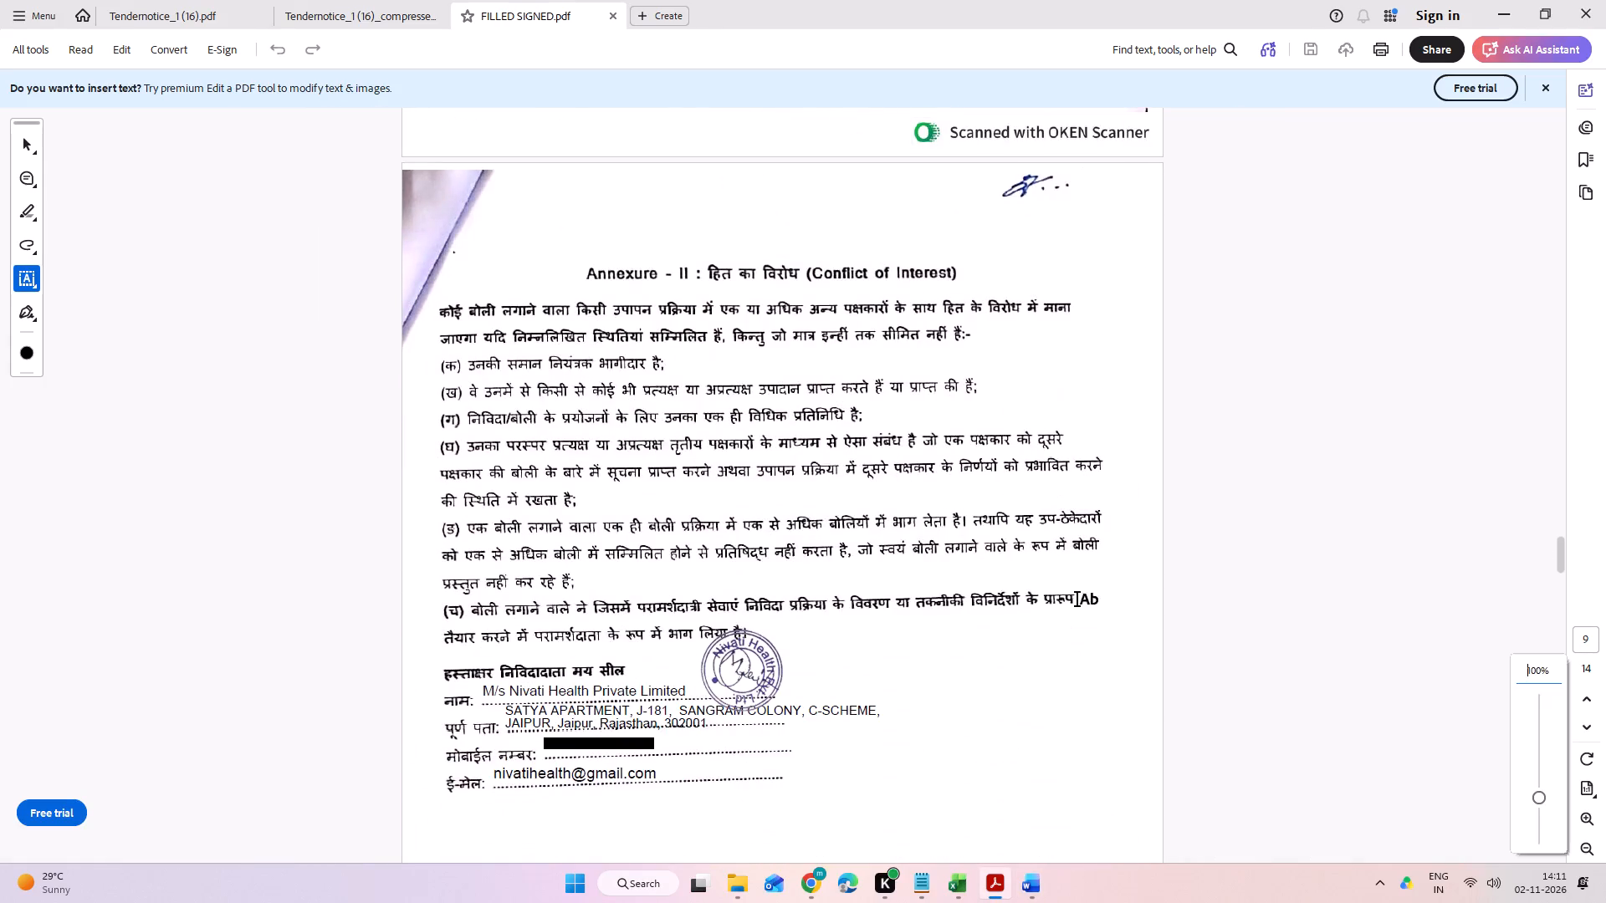
pyautogui.moveTo(411, 237); pyautogui.dragTo(575, 516)
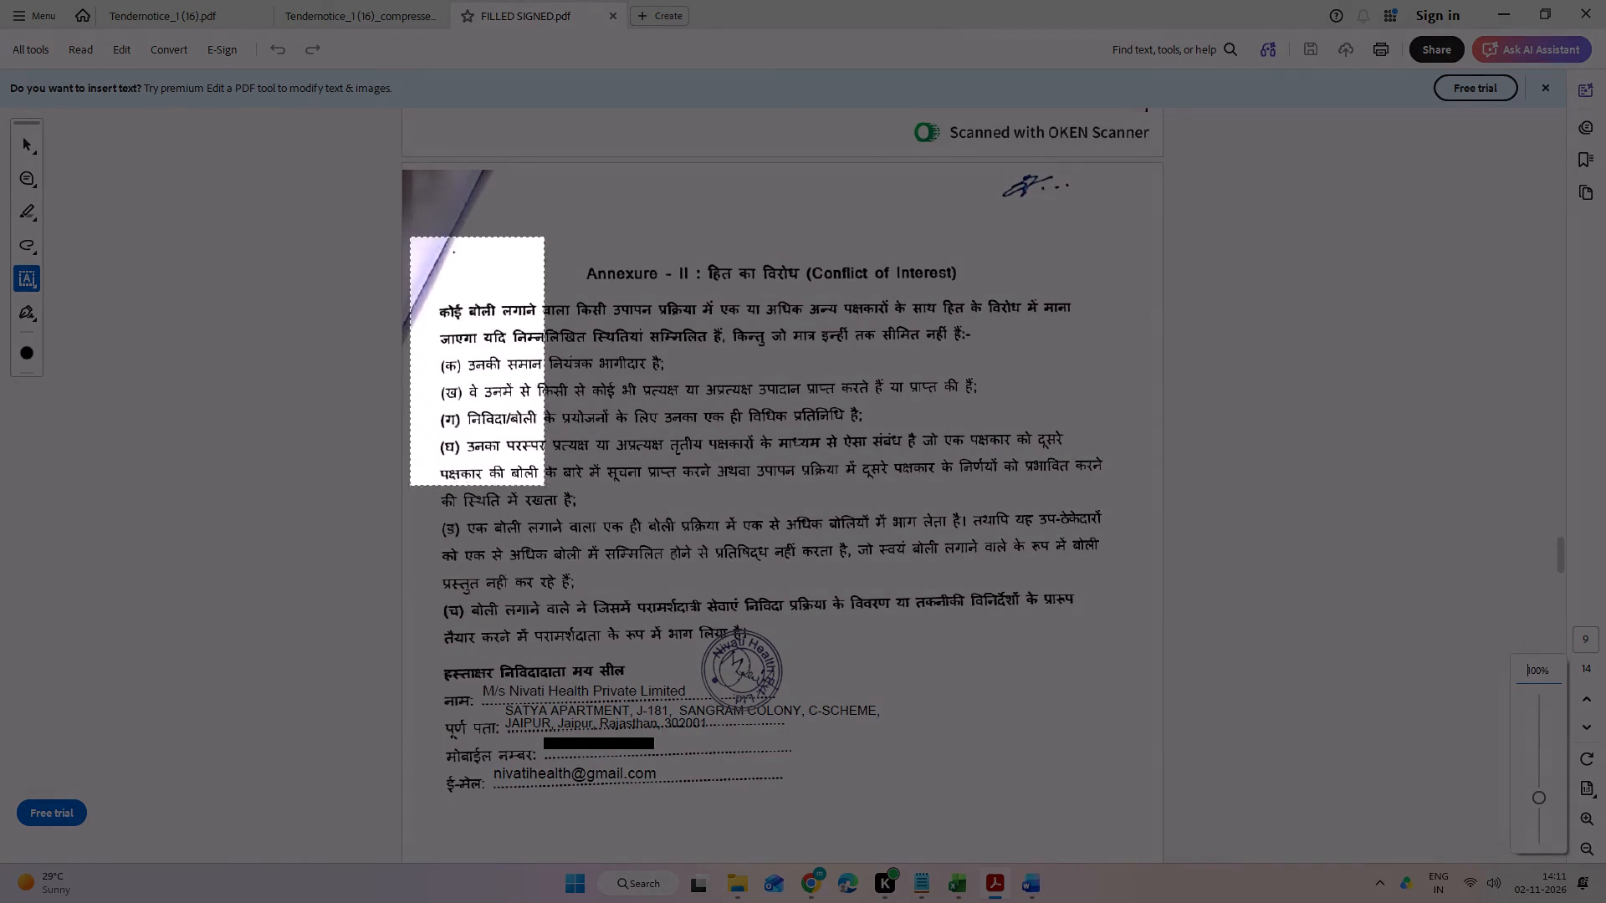
pyautogui.moveTo(575, 516); pyautogui.dragTo(1122, 803)
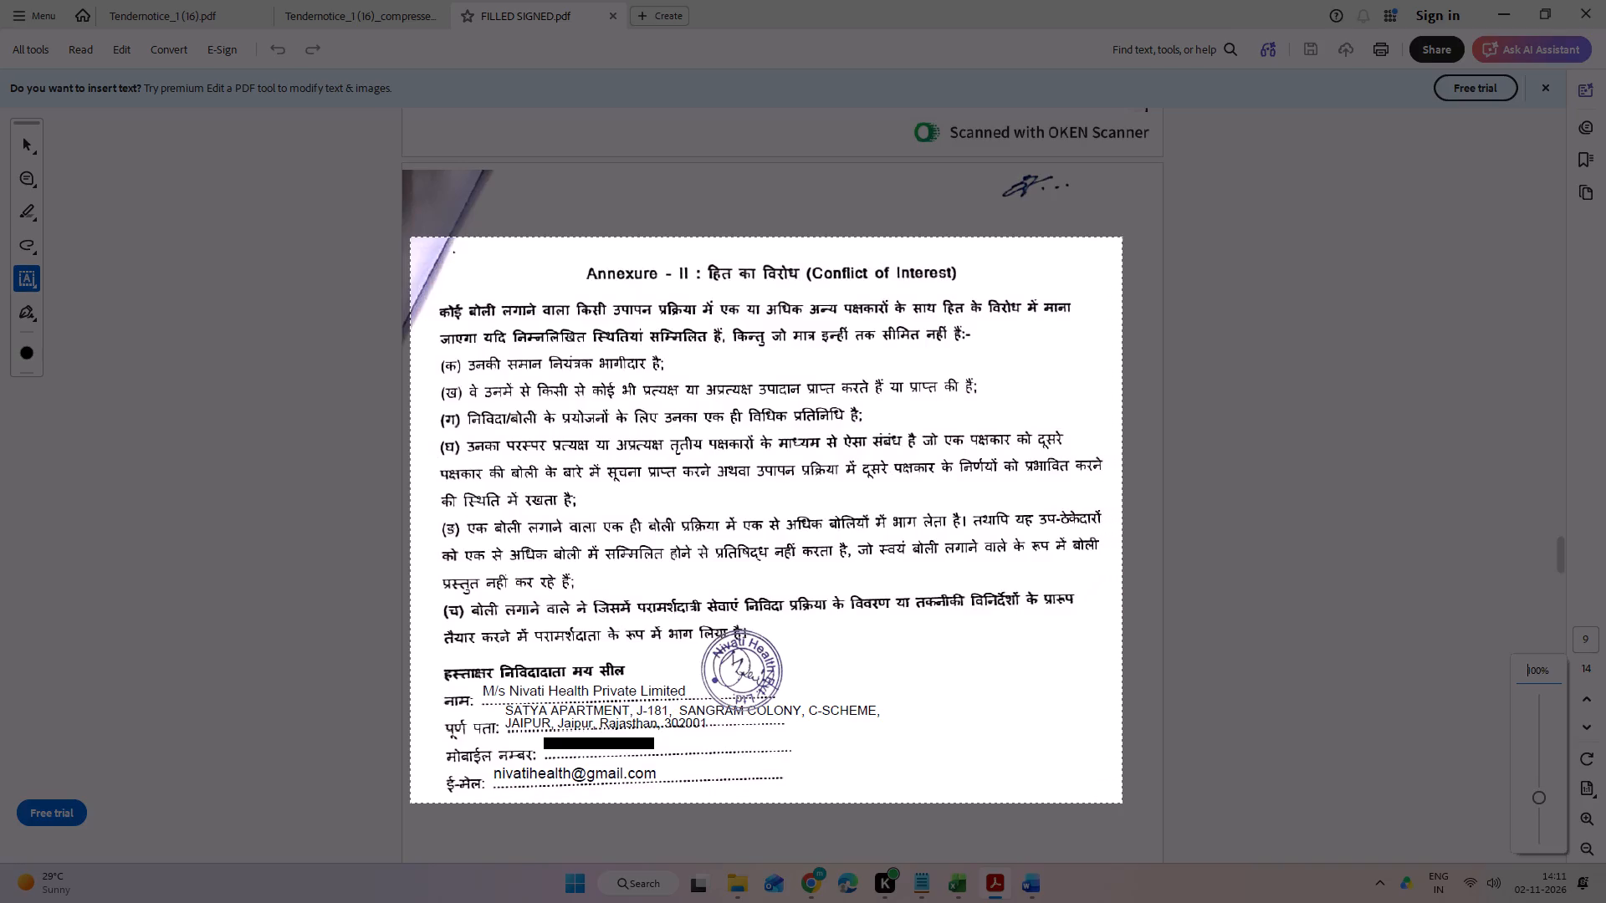
pyautogui.moveTo(1122, 803); pyautogui.dragTo(1123, 803)
# Paste the Annexure - II snip onto the third letterhead page of ANNEXURES in Word, enlarge it to nearly page width and centre it below the header.
pyautogui.hotkey('alt', 'Tab')
pyautogui.hotkey('alt', 'Tab')
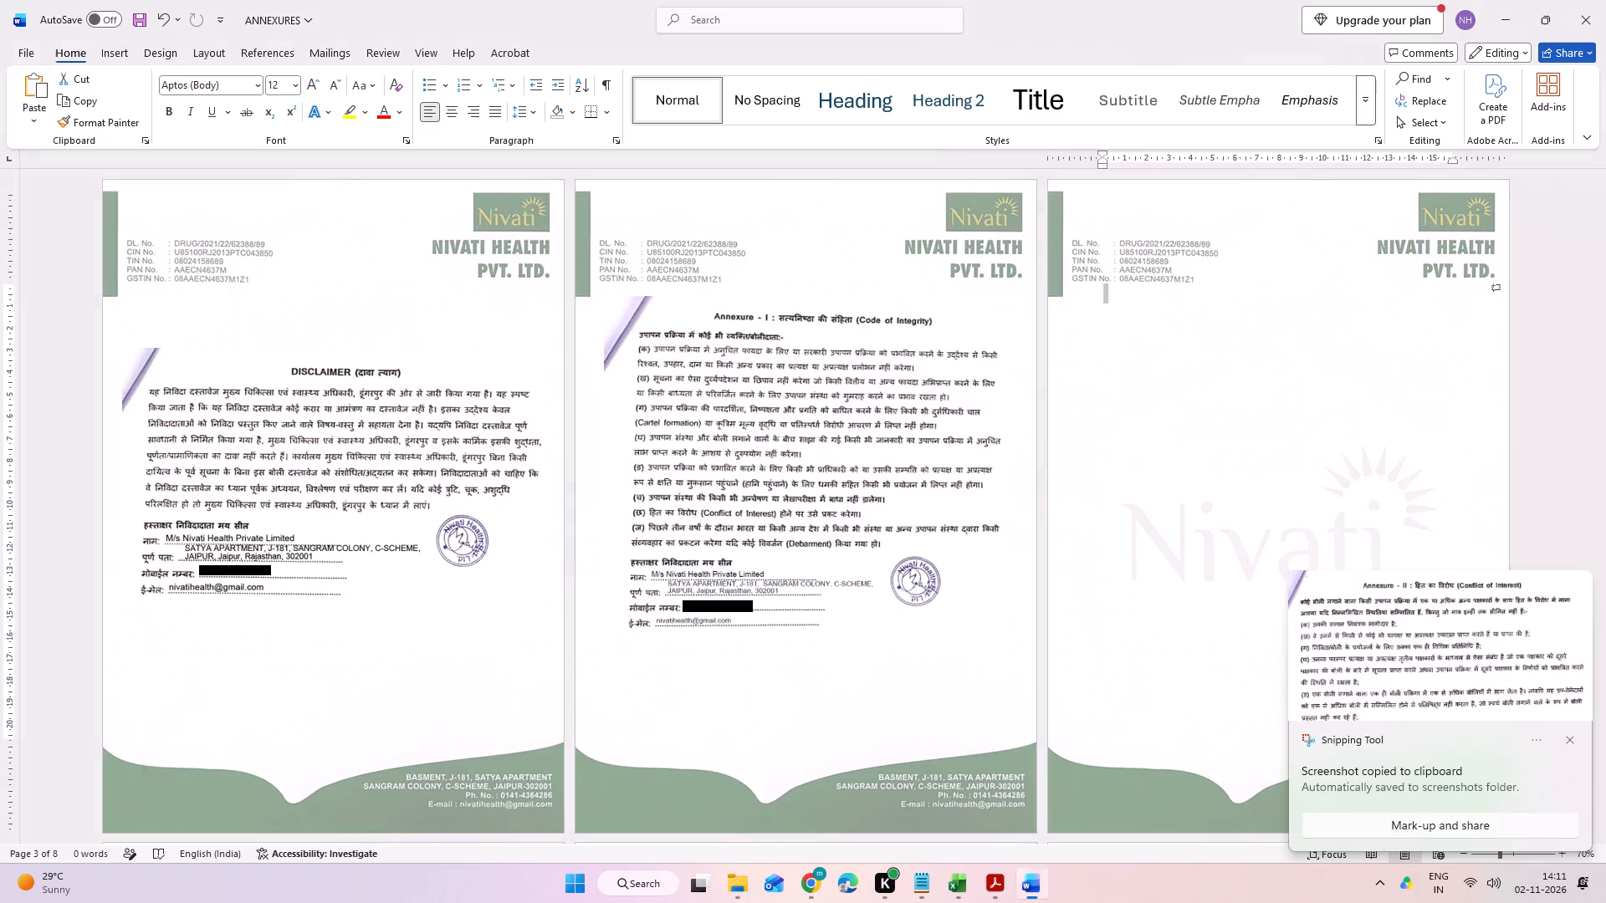
pyautogui.hotkey('ctrl', 'v')
pyautogui.moveTo(1294, 405); pyautogui.dragTo(1259, 436)
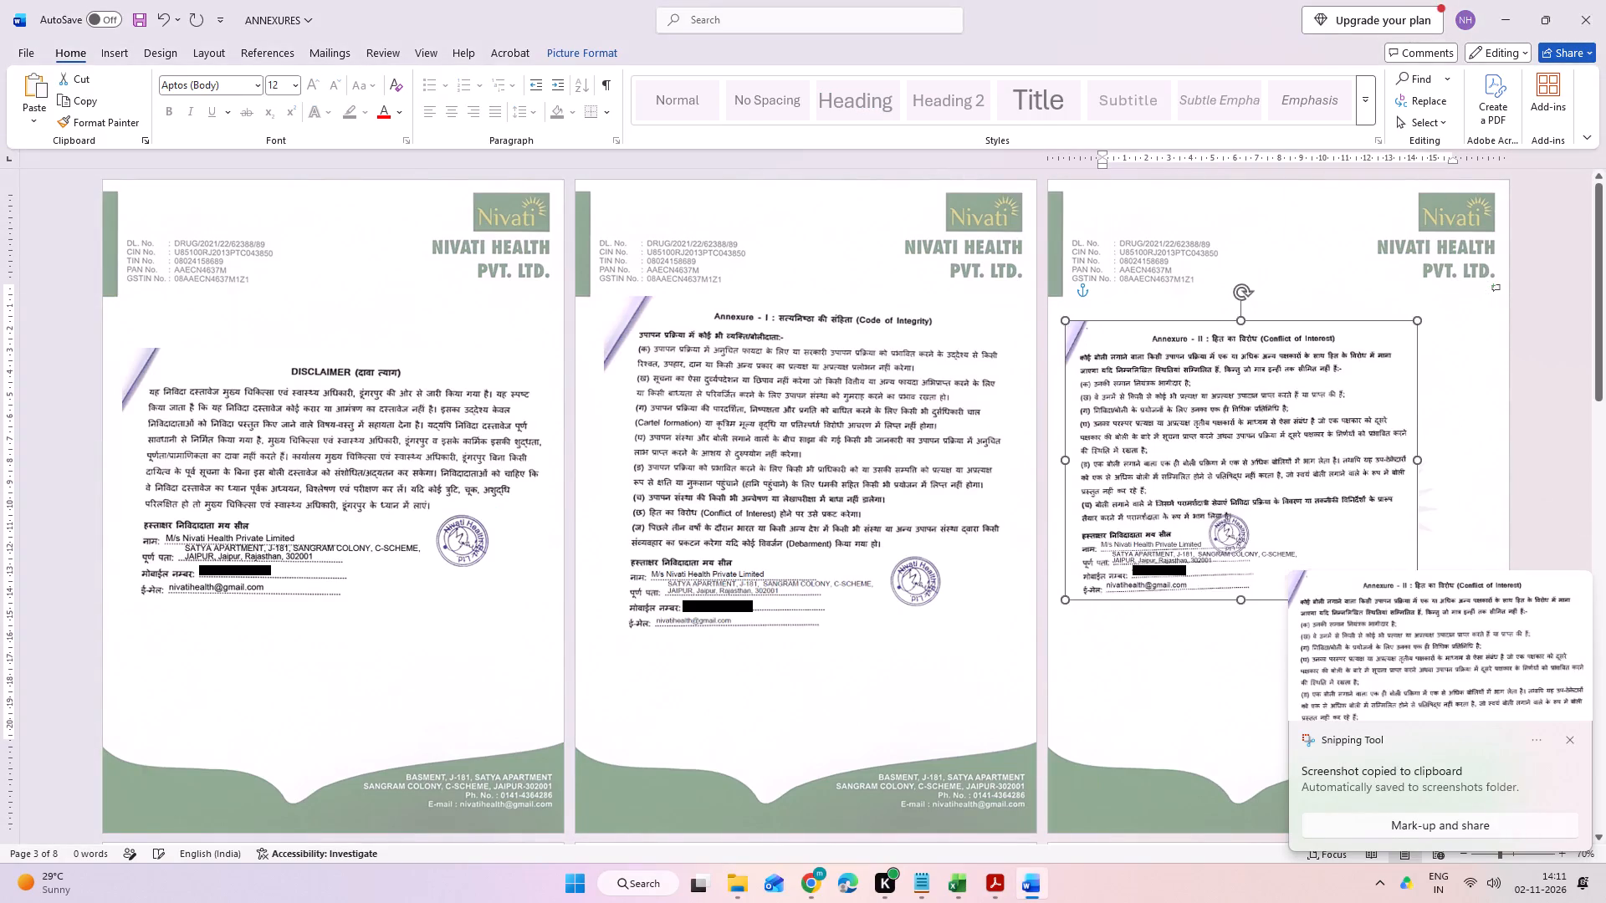
pyautogui.moveTo(1259, 436); pyautogui.dragTo(1276, 421)
pyautogui.scroll(-3, 1378, 477)
pyautogui.moveTo(1439, 471); pyautogui.dragTo(1486, 504)
pyautogui.moveTo(1343, 369); pyautogui.dragTo(1327, 370)
# Put the cursor on the fourth letterhead page, then snip the Financial Undertaking with date, bidder details and seal from FILLED SIGNED.pdf.
pyautogui.scroll(-3, 1161, 467)
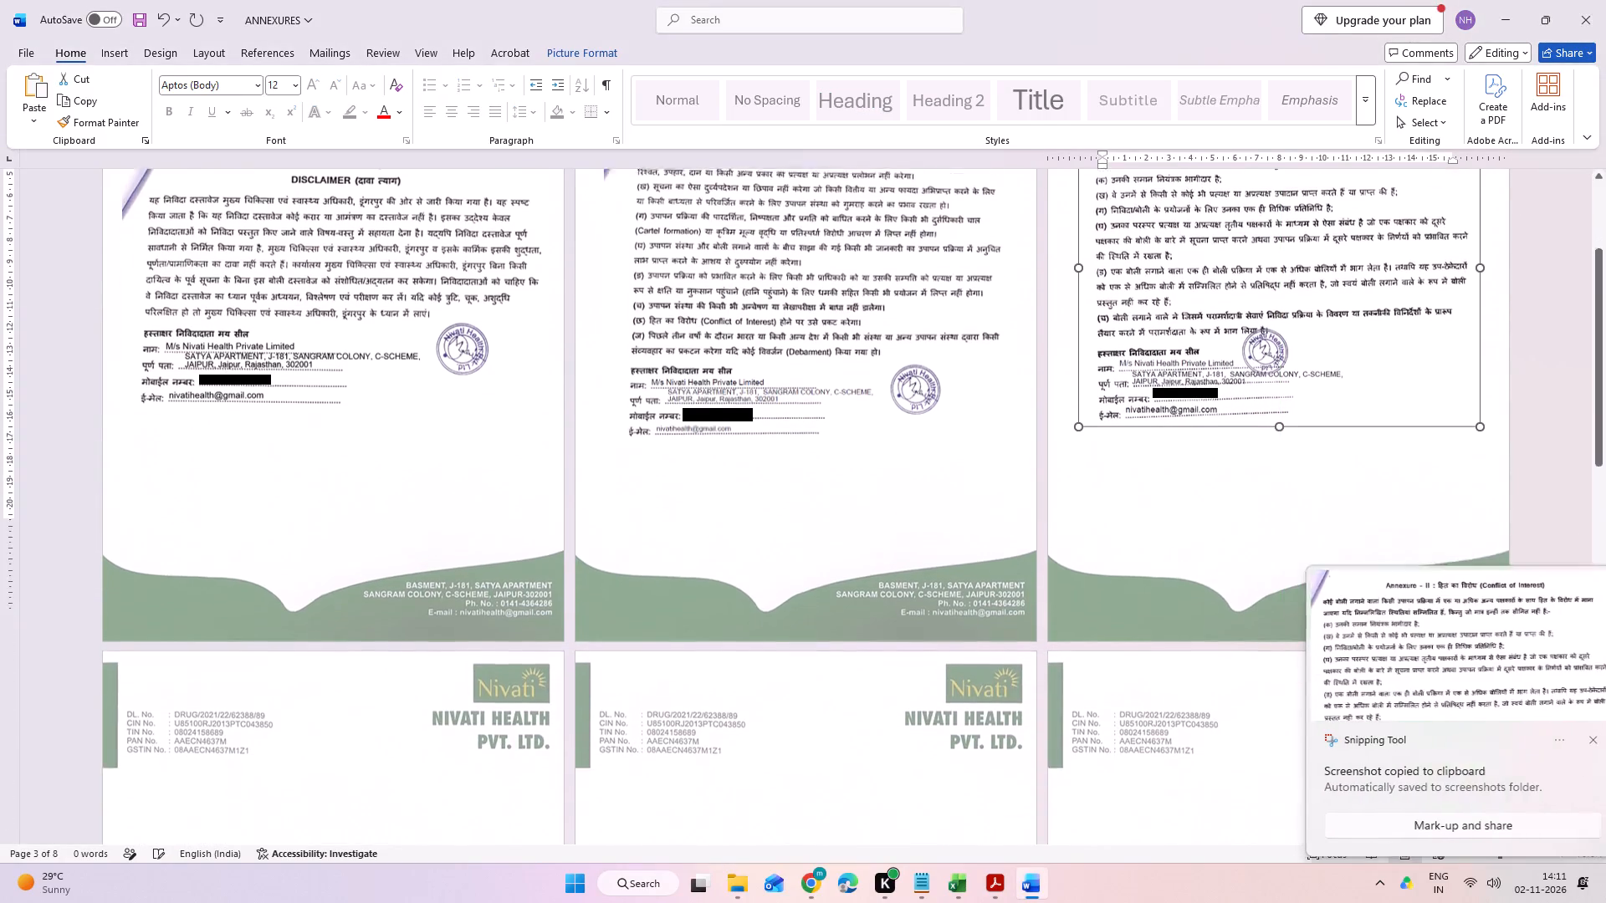
pyautogui.scroll(-3, 1161, 467)
pyautogui.click(200, 650)
pyautogui.hotkey('alt', 'Tab')
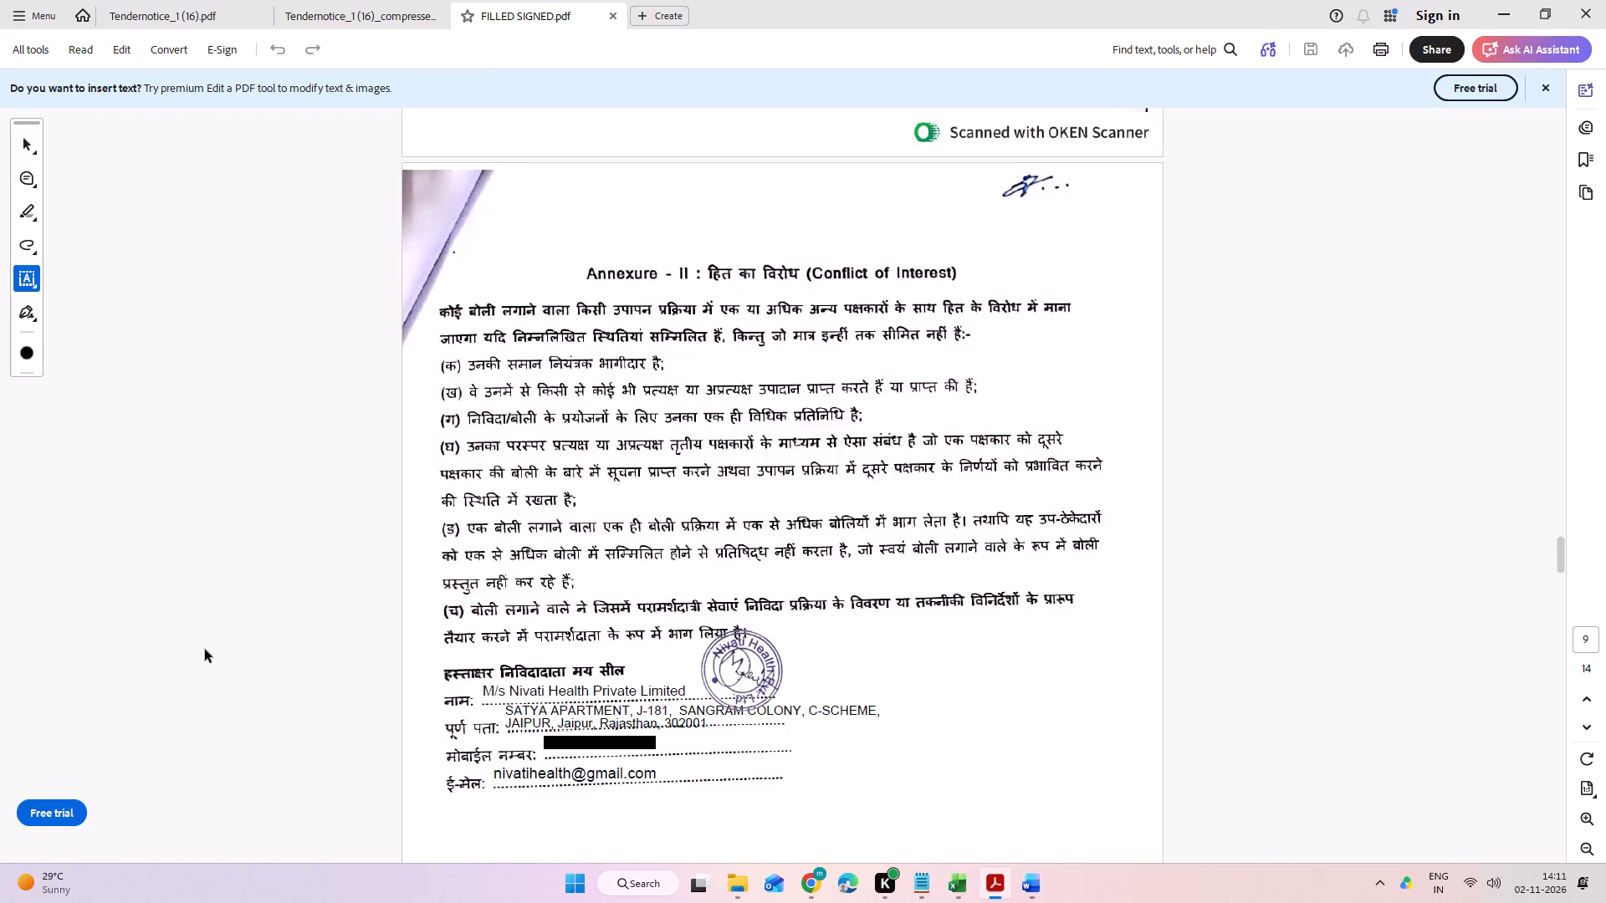
pyautogui.scroll(-9, 832, 458)
pyautogui.scroll(1, 845, 458)
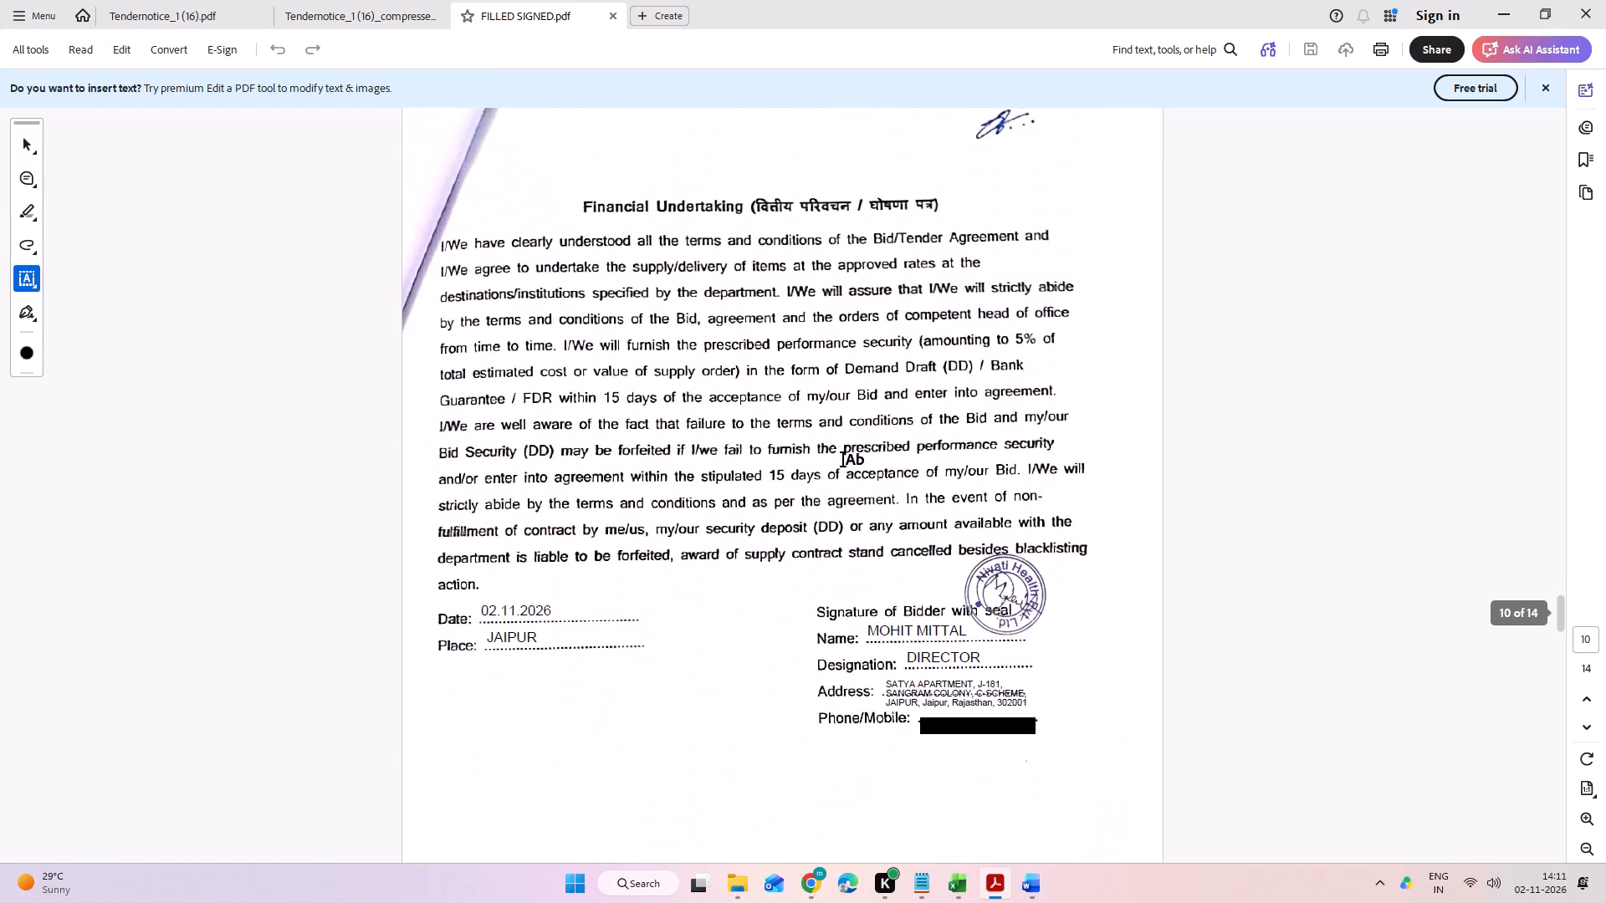
pyautogui.press('shift+super+s')
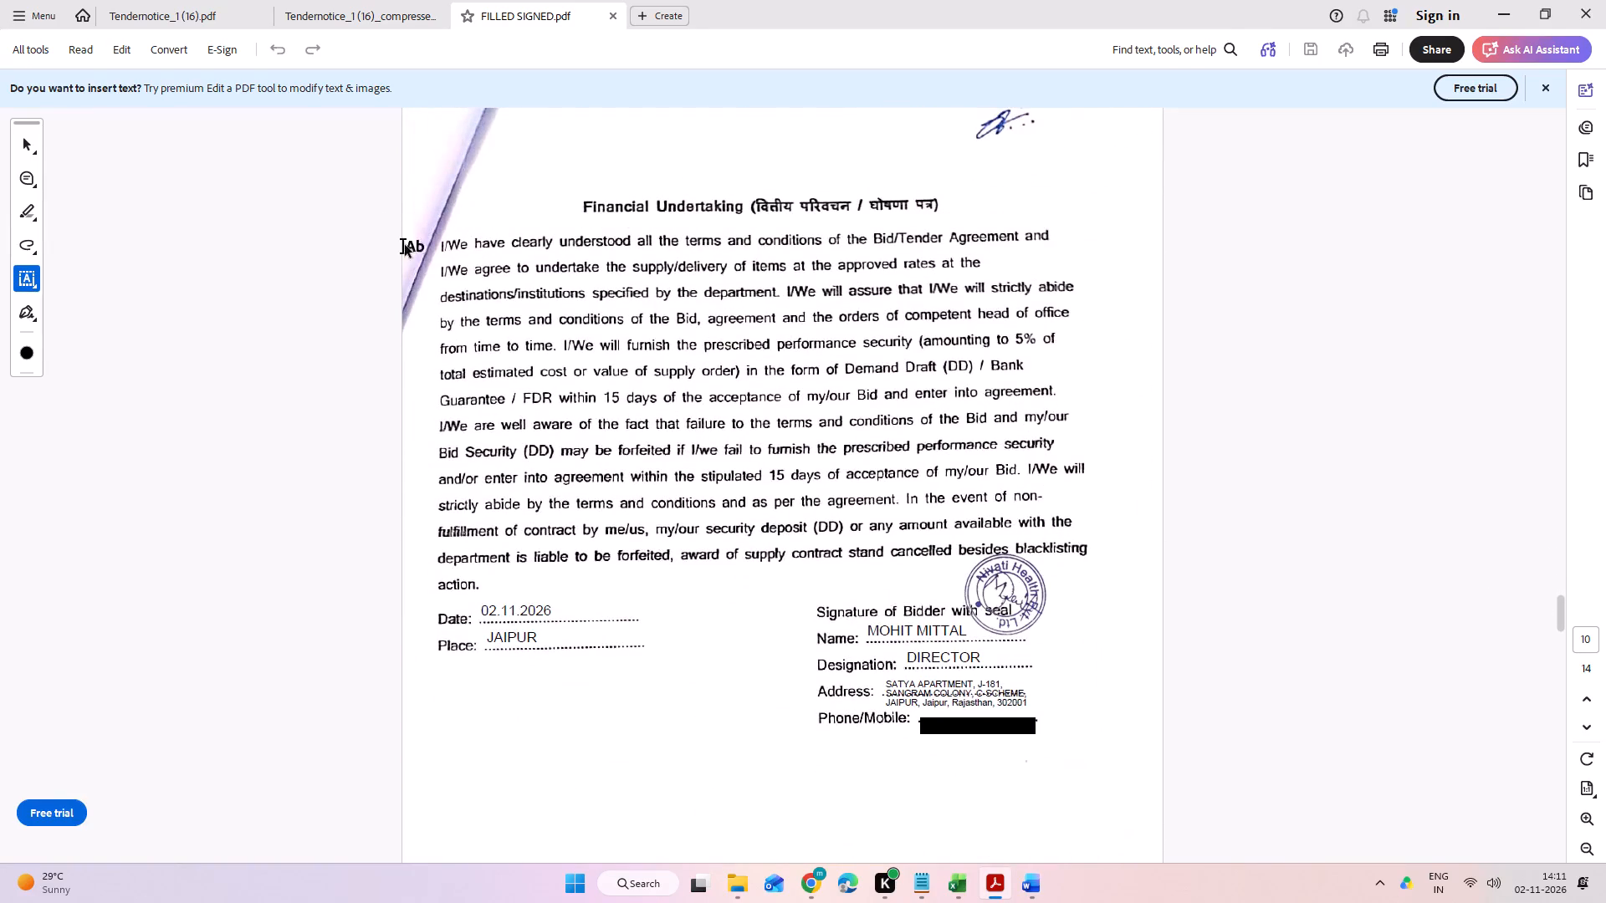
pyautogui.moveTo(414, 176); pyautogui.dragTo(1080, 721)
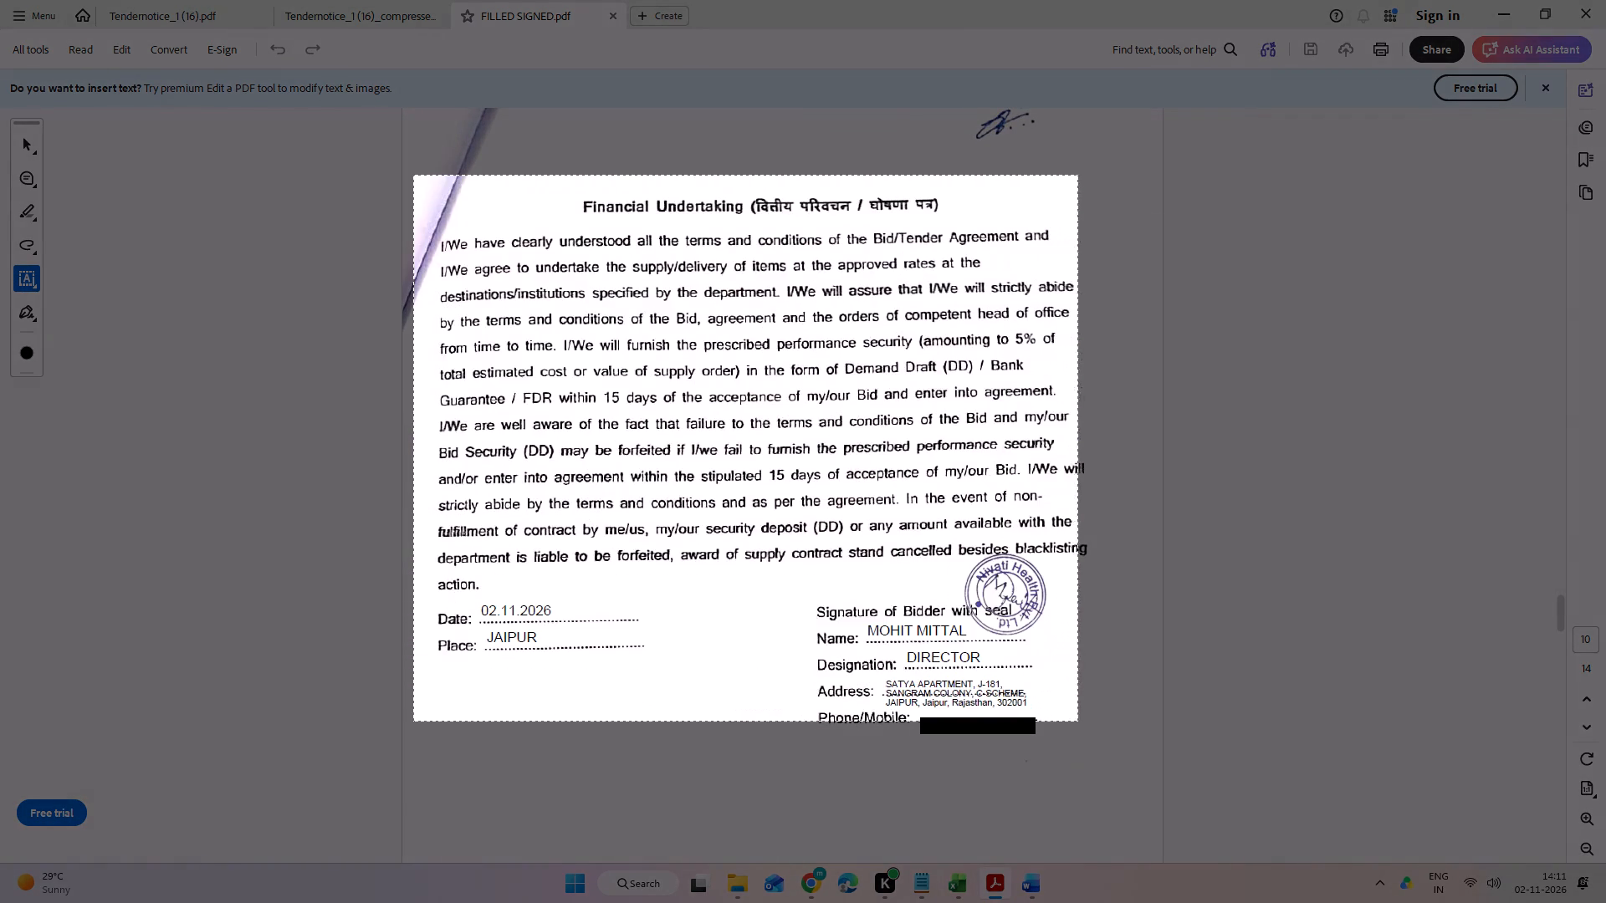
pyautogui.moveTo(1080, 721); pyautogui.dragTo(1102, 752)
# Paste the Financial Undertaking snip into ANNEXURES in Word, move it to the fourth letterhead page and enlarge it to nearly page width.
pyautogui.hotkey('alt', 'Tab')
pyautogui.hotkey('alt', 'Tab')
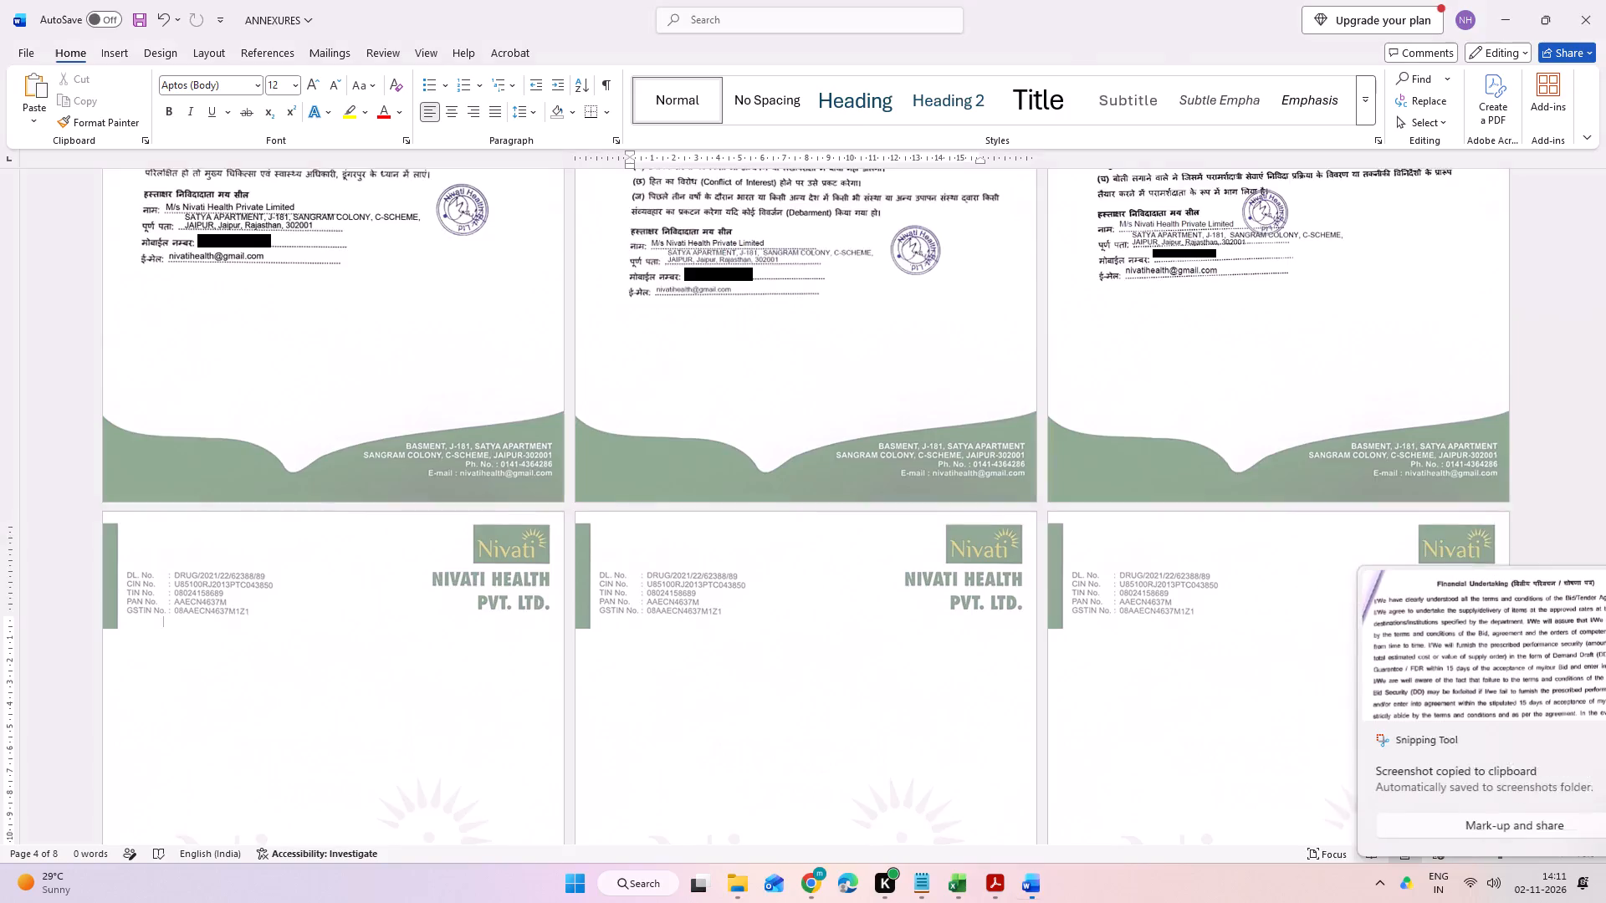
pyautogui.scroll(-4, 534, 591)
pyautogui.click(162, 493)
pyautogui.hotkey('ctrl', 'v')
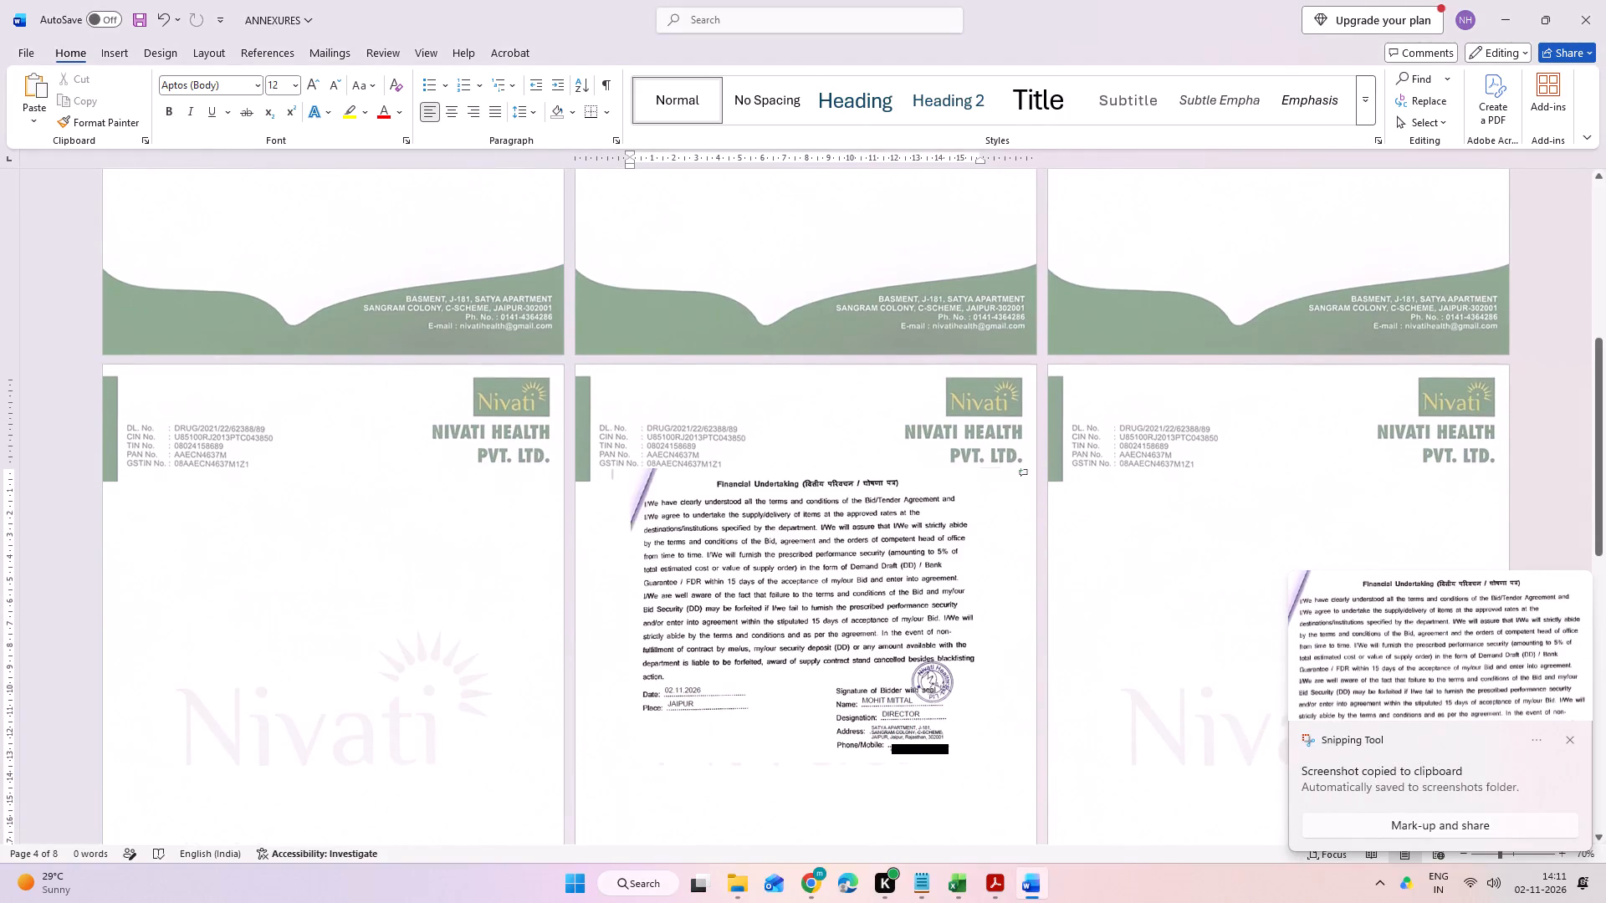
pyautogui.moveTo(784, 594); pyautogui.dragTo(264, 620)
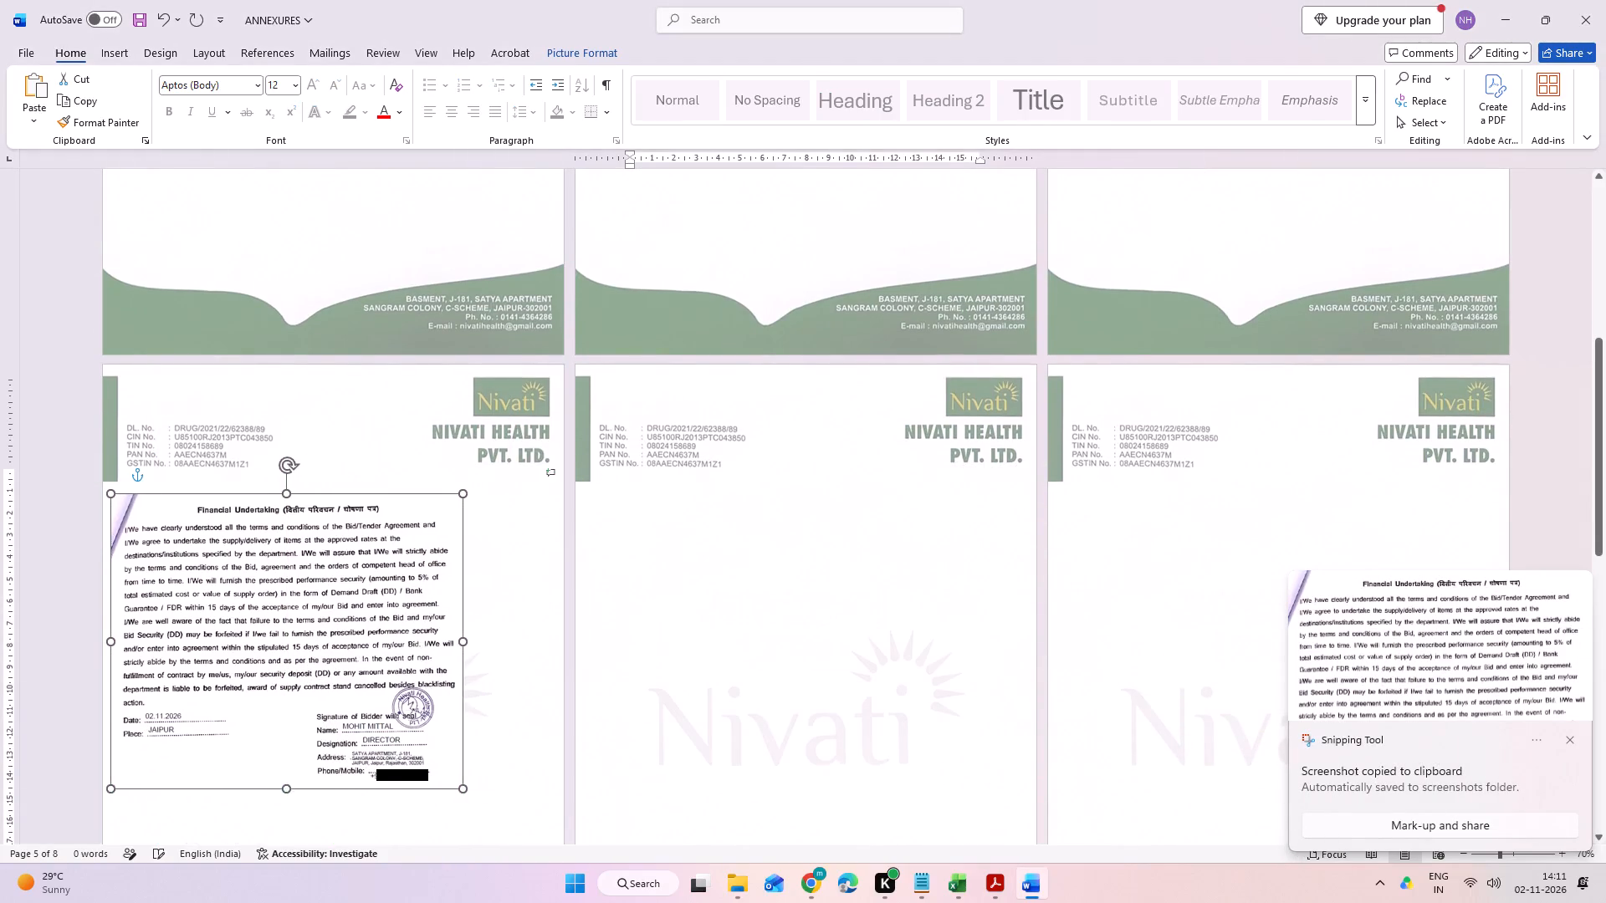
pyautogui.moveTo(264, 620); pyautogui.dragTo(279, 615)
pyautogui.scroll(-4, 483, 731)
pyautogui.moveTo(475, 638); pyautogui.dragTo(478, 639)
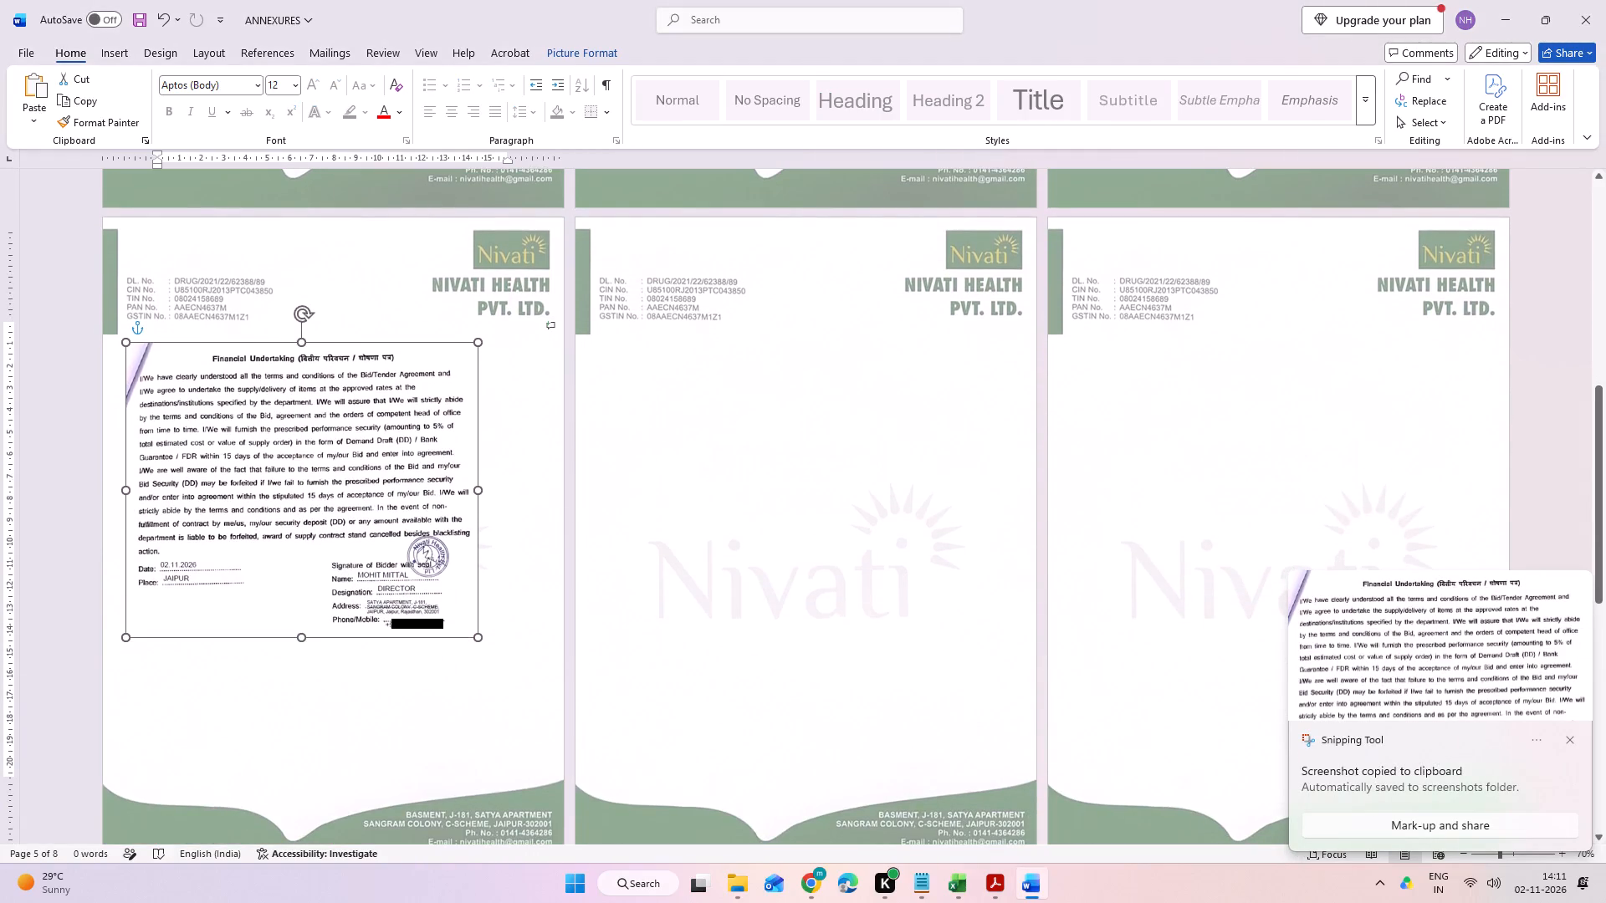
pyautogui.moveTo(478, 639); pyautogui.dragTo(534, 680)
pyautogui.click(338, 501)
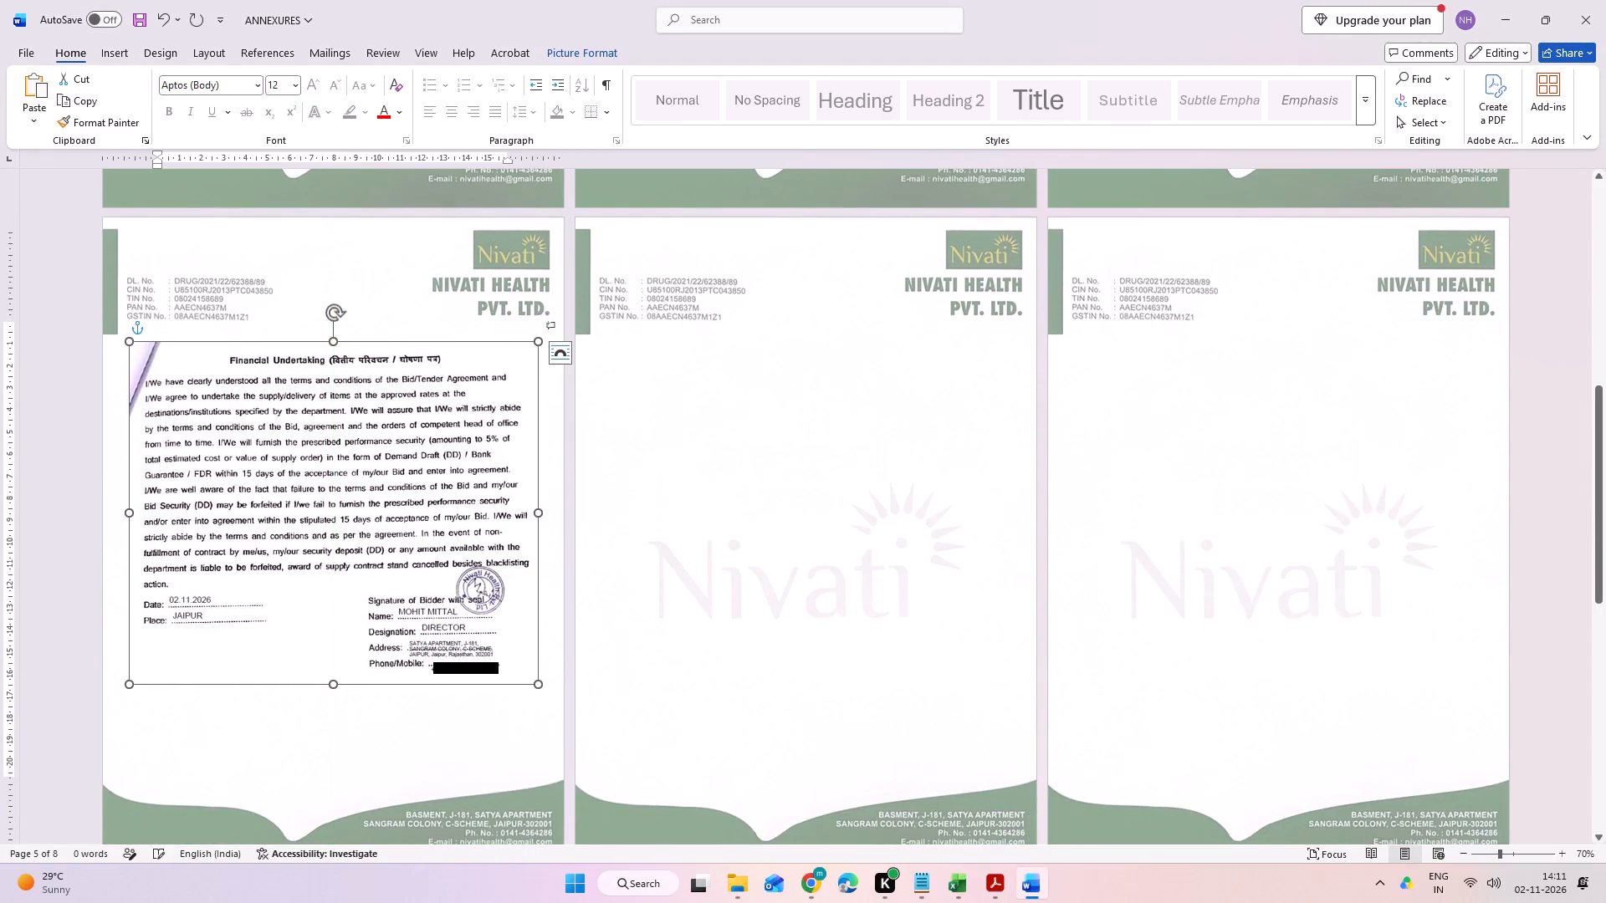
# Put the cursor on the fifth letterhead page, then snip the Technical Undertaking with date, bidder details and seal from FILLED SIGNED.pdf.
pyautogui.click(647, 387)
pyautogui.hotkey('alt', 'Tab')
pyautogui.scroll(-6, 882, 492)
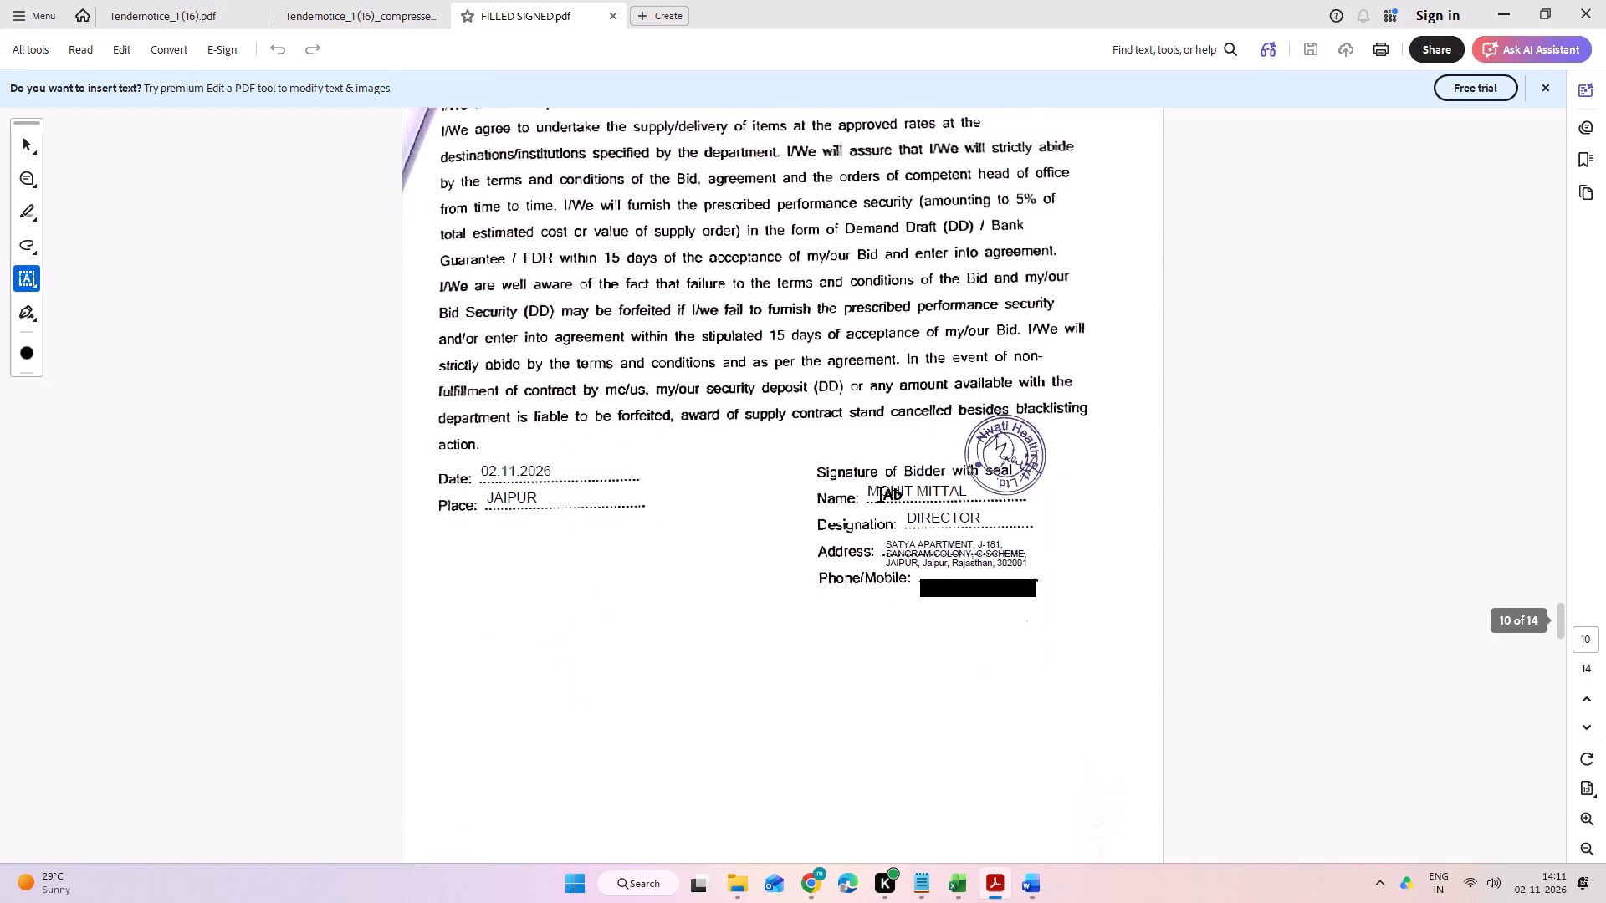
pyautogui.scroll(-2, 882, 493)
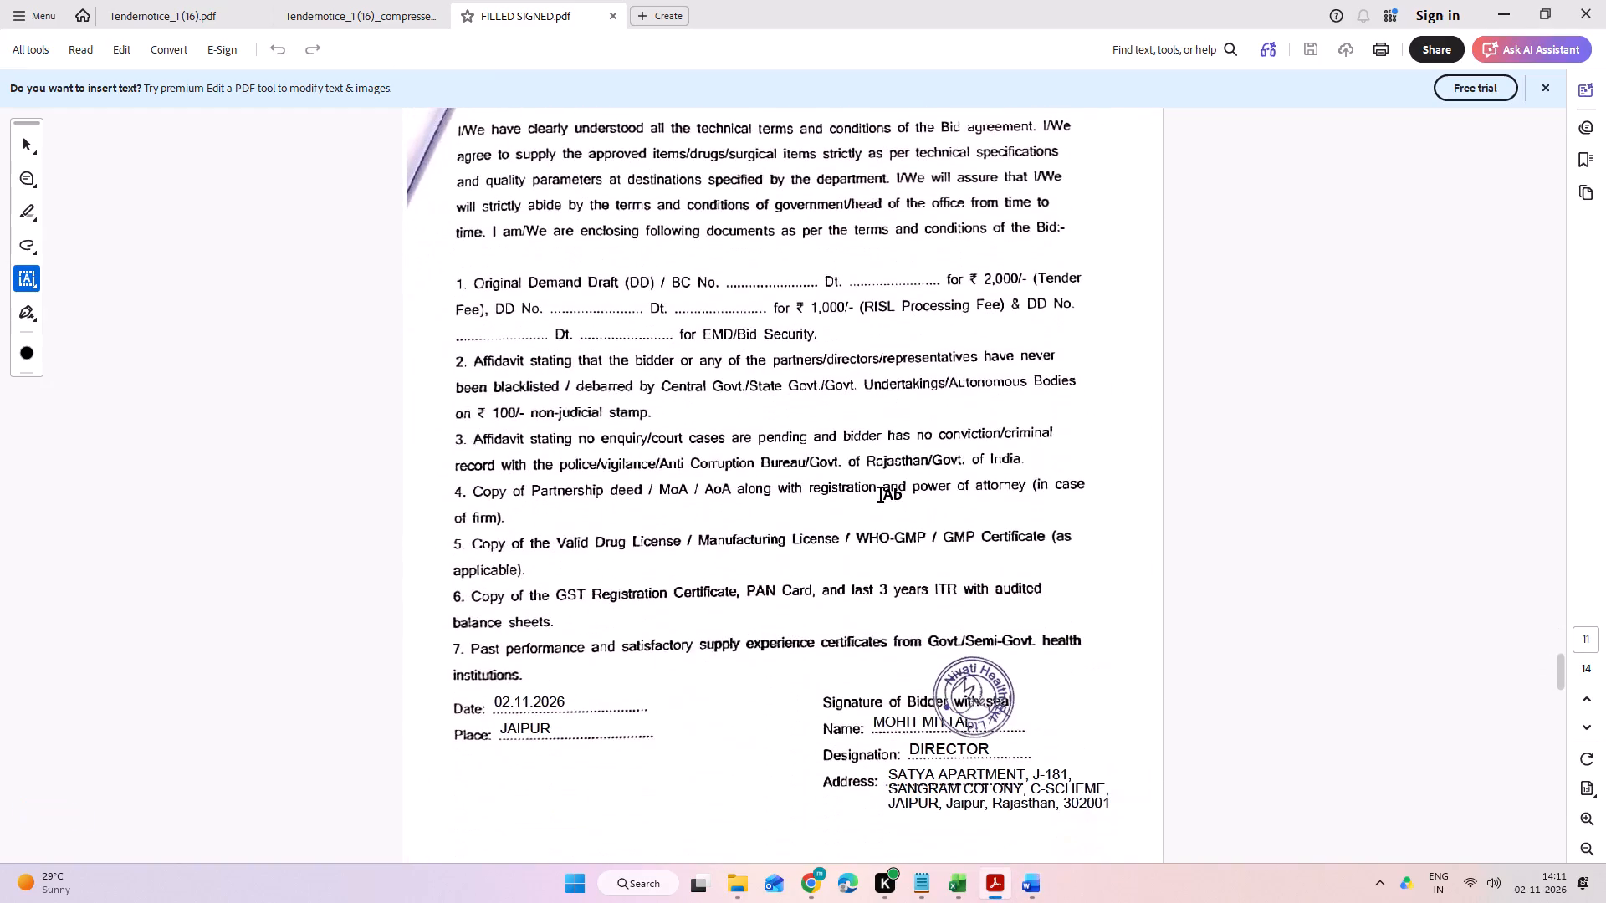
pyautogui.click(1248, 507)
pyautogui.press('Up')
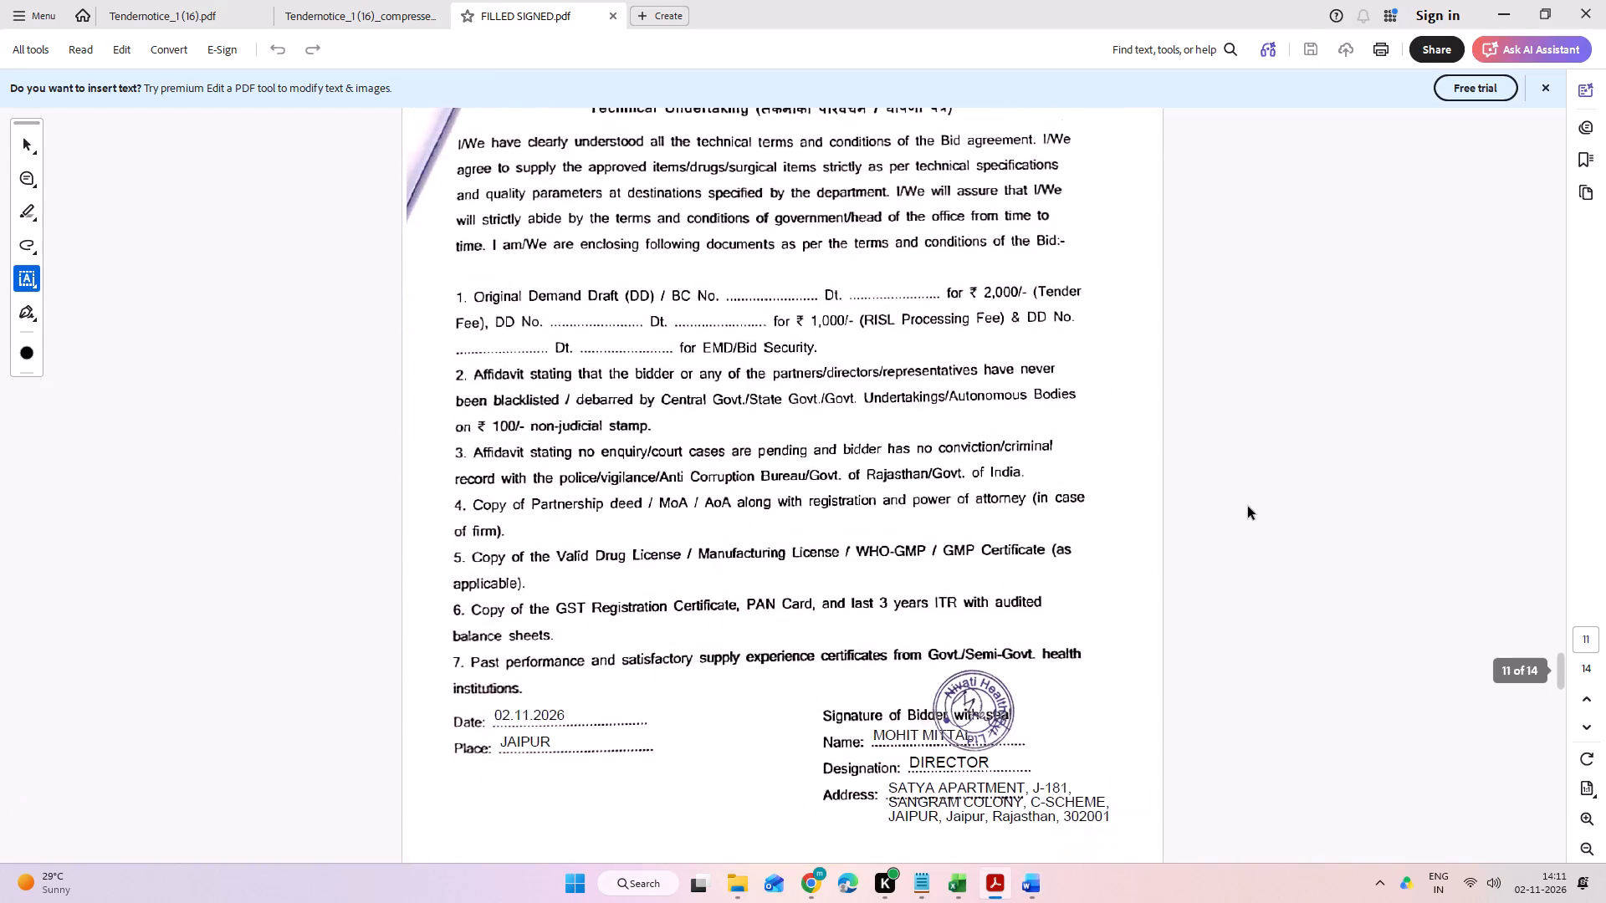
pyautogui.press('Up')
pyautogui.press('Up')
pyautogui.press('Up')
pyautogui.press('Up')
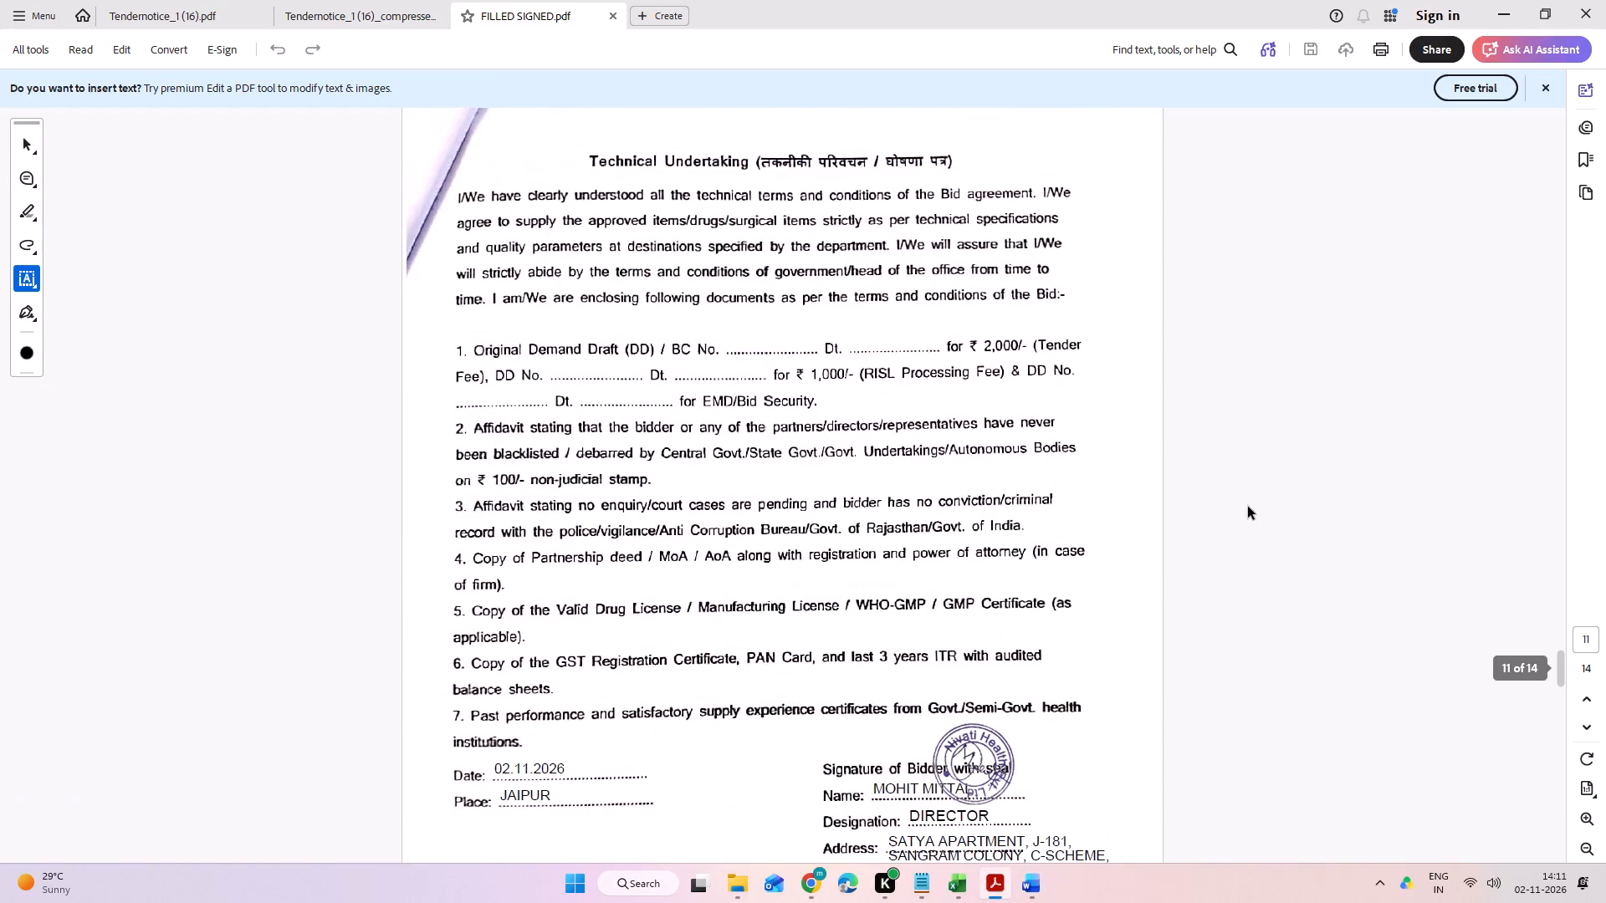
pyautogui.press('Up')
pyautogui.press('Down')
pyautogui.press('Down')
pyautogui.press('Down')
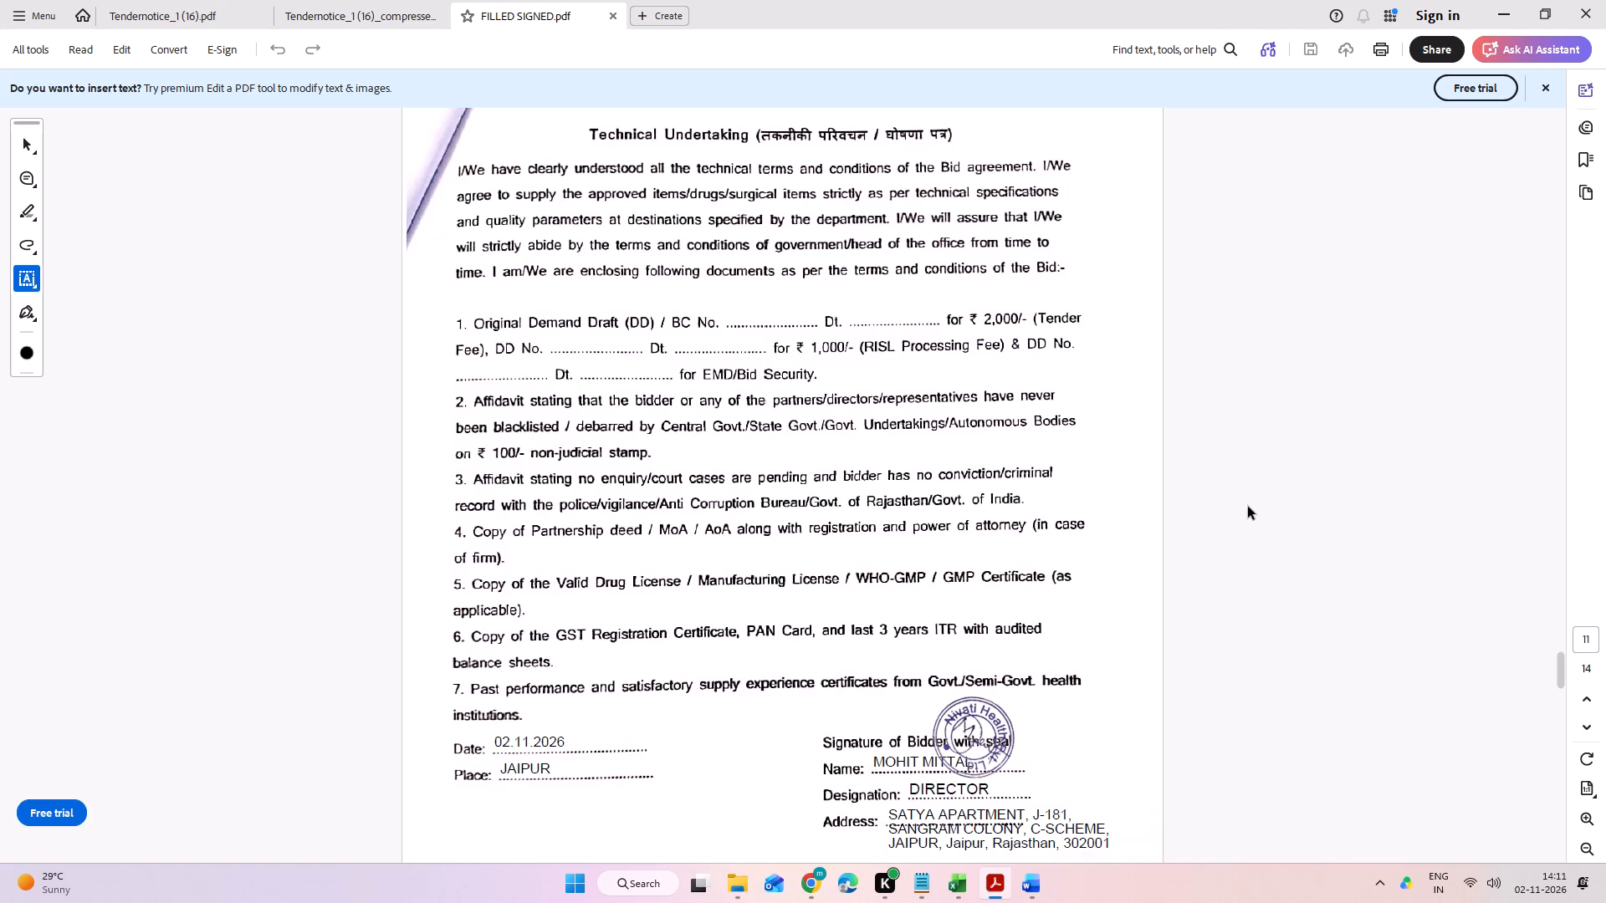
pyautogui.press('shift+super+s')
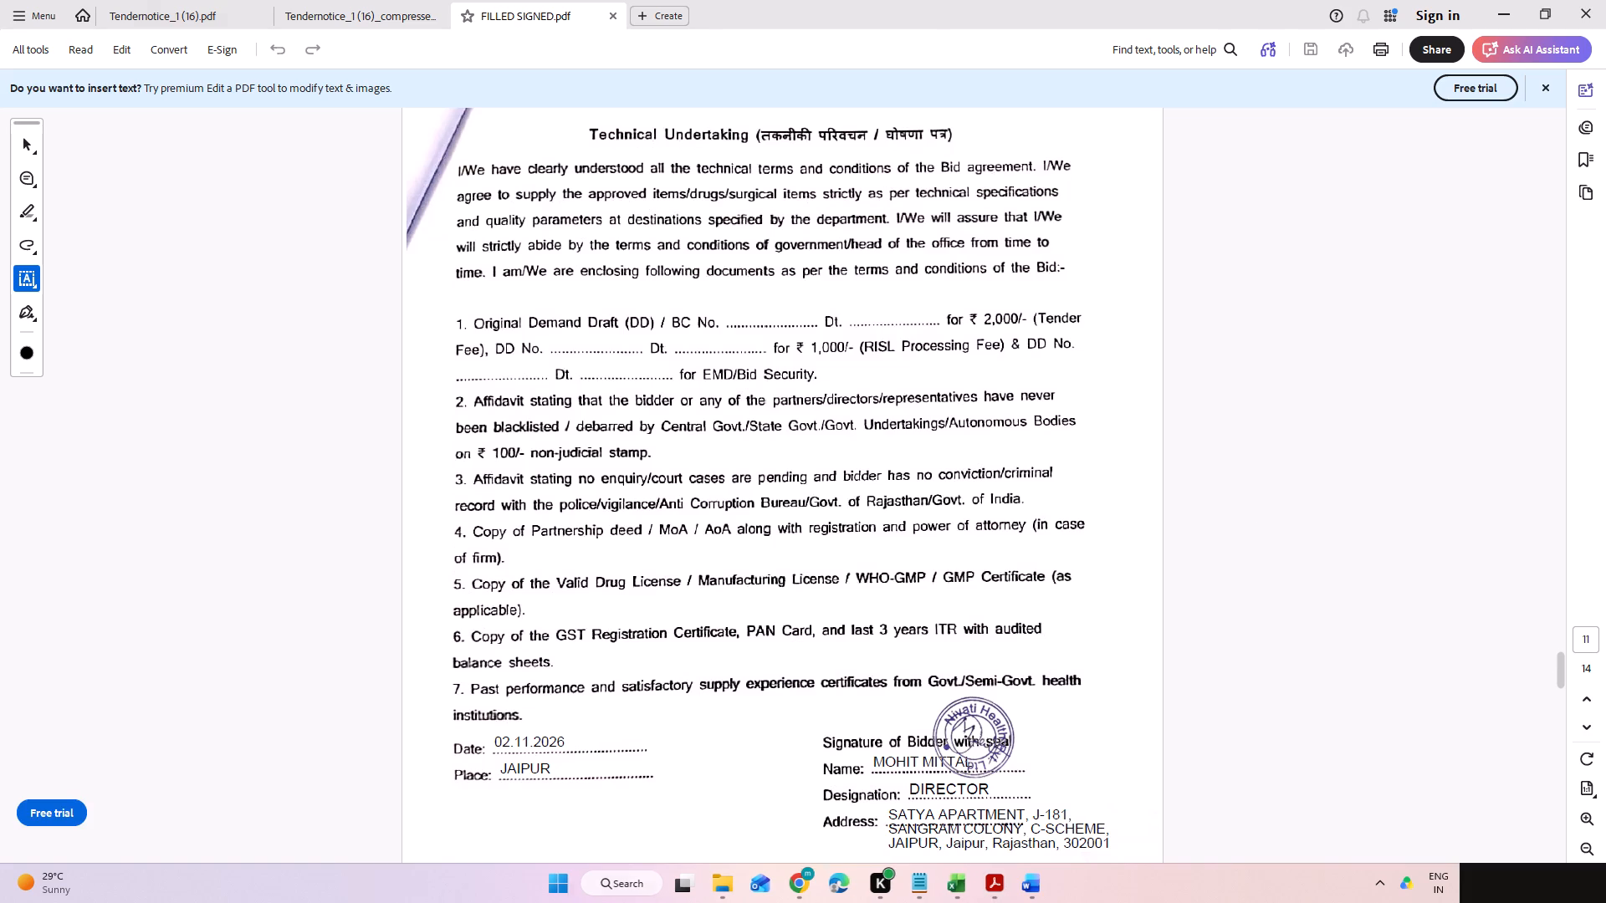
pyautogui.moveTo(435, 115); pyautogui.dragTo(904, 764)
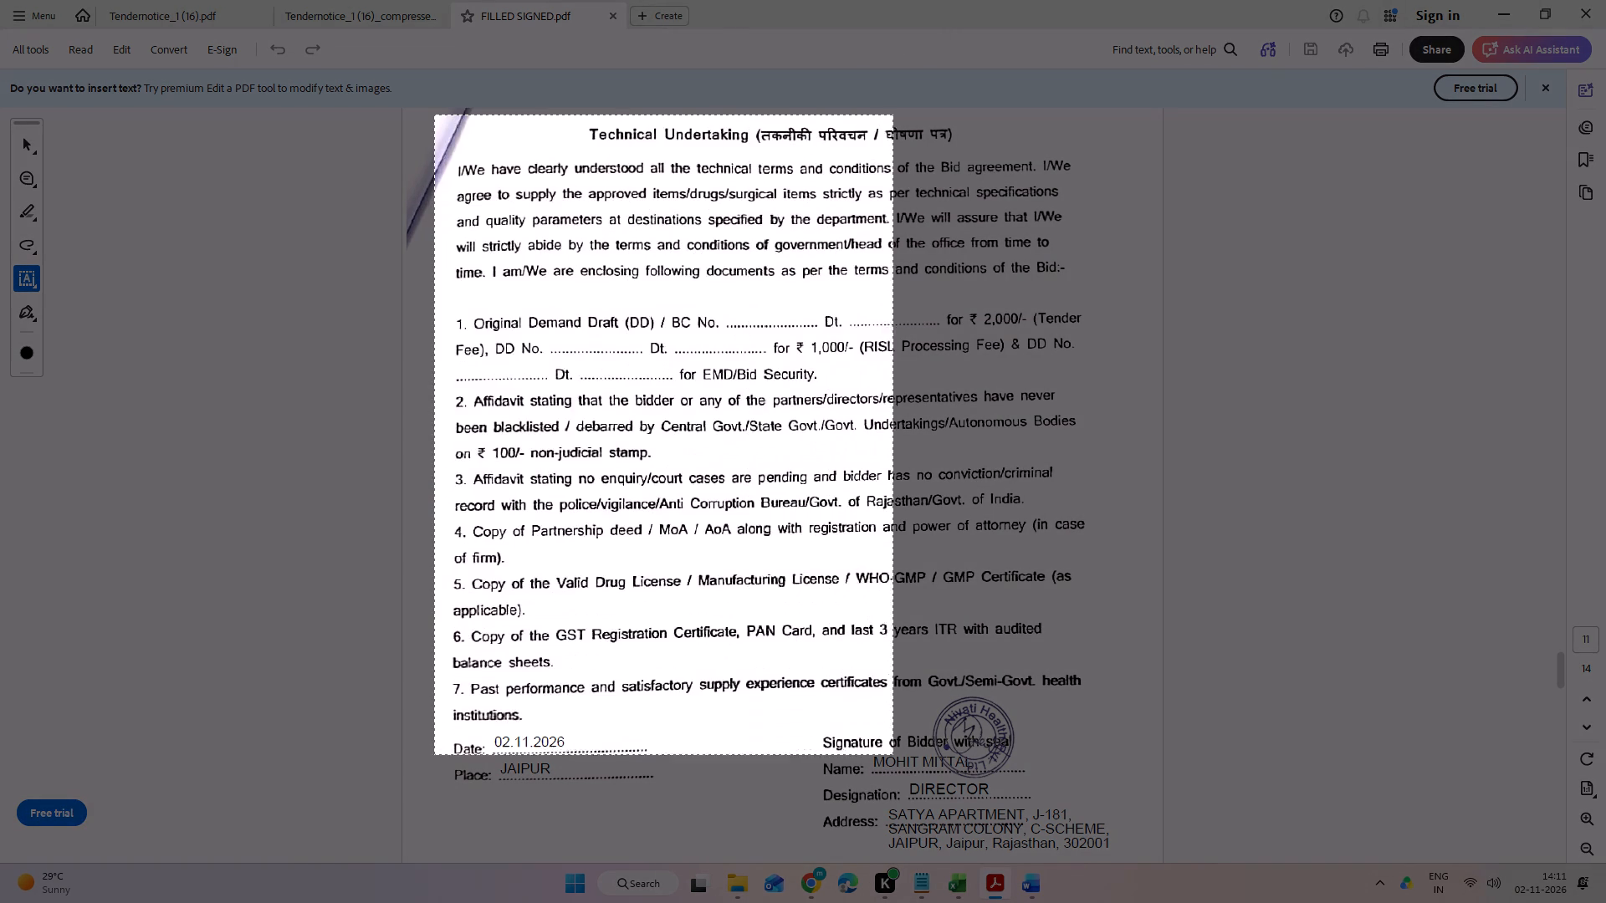
pyautogui.moveTo(904, 764); pyautogui.dragTo(1117, 857)
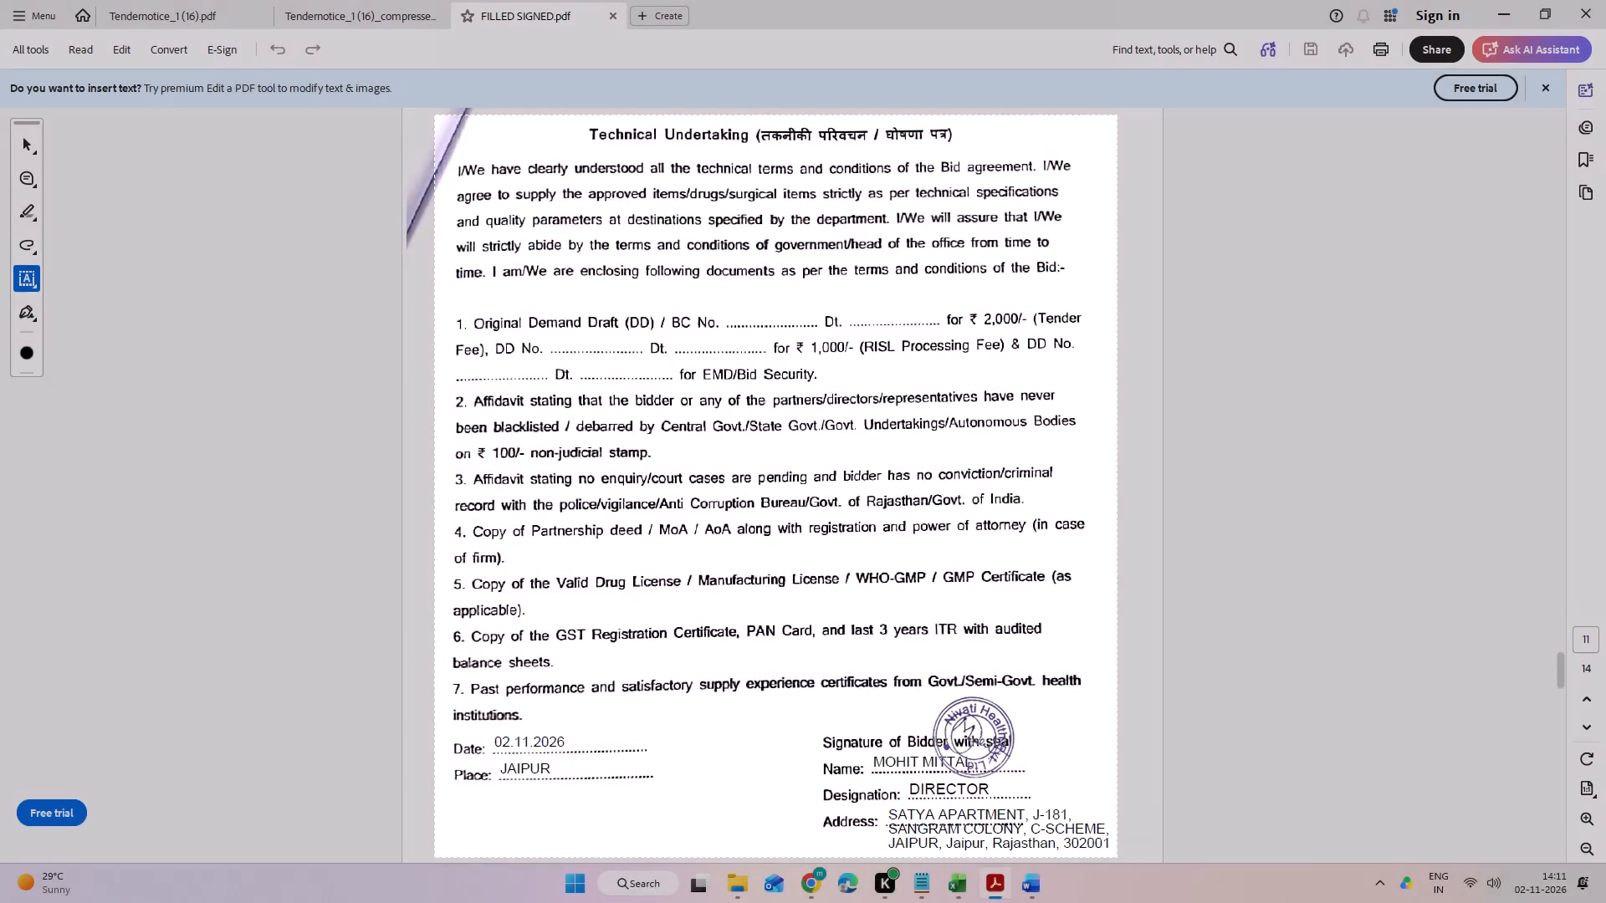
# Paste the Technical Undertaking snip into ANNEXURES in Word, move it to the fifth letterhead page, enlarge it and centre it below the header.
pyautogui.hotkey('alt', 'Tab')
pyautogui.hotkey('alt', 'Tab')
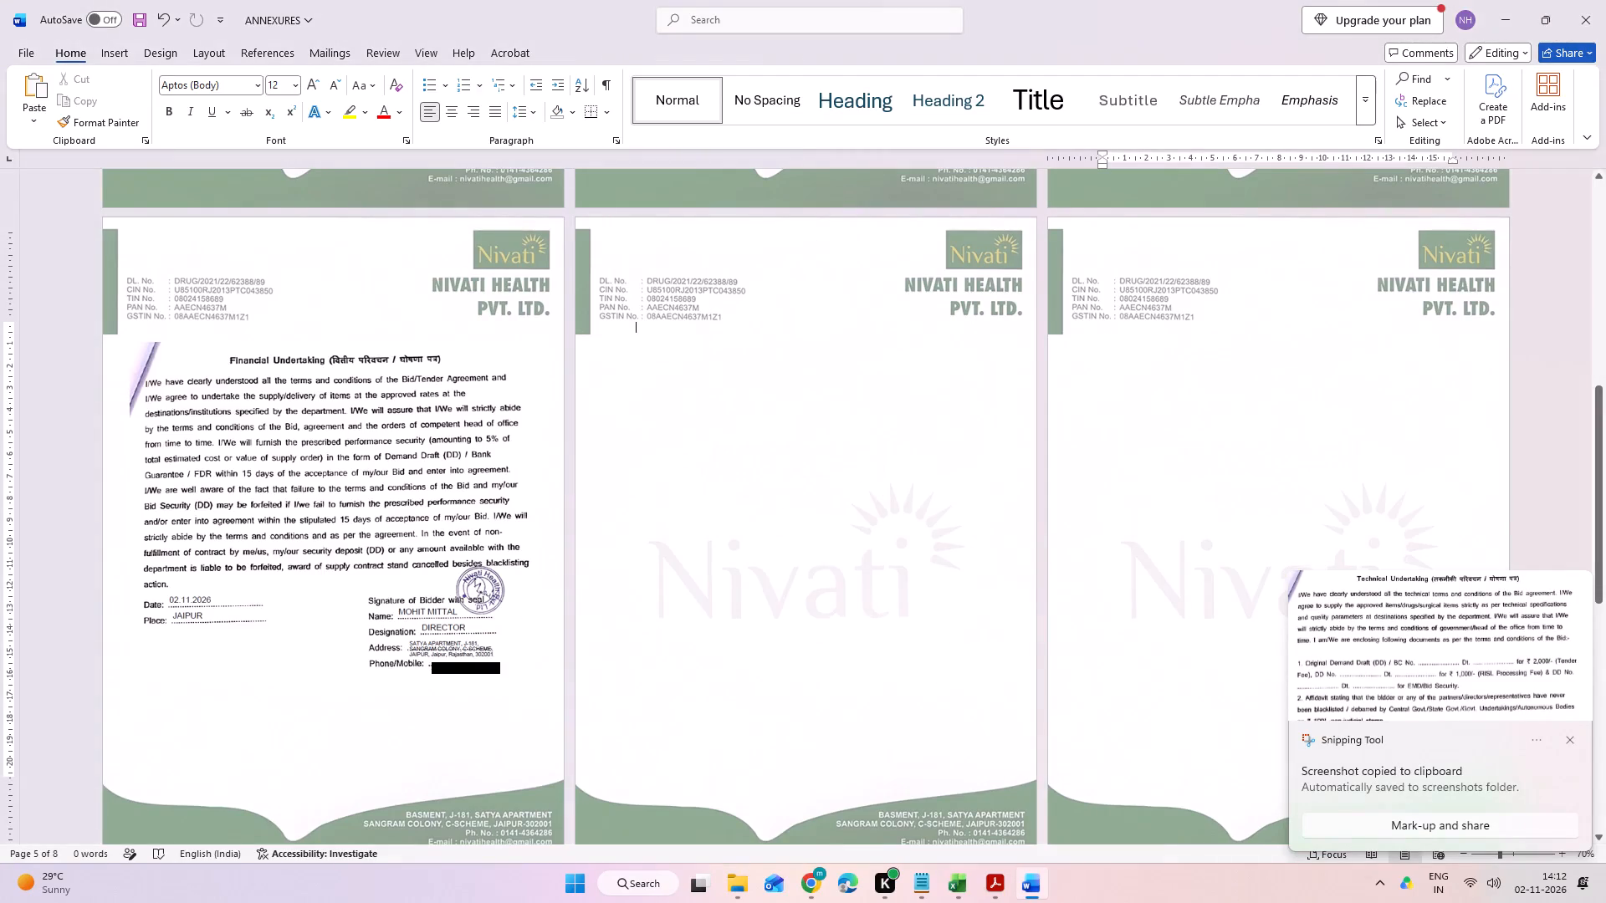
pyautogui.hotkey('ctrl', 'v')
pyautogui.moveTo(1240, 426); pyautogui.dragTo(744, 443)
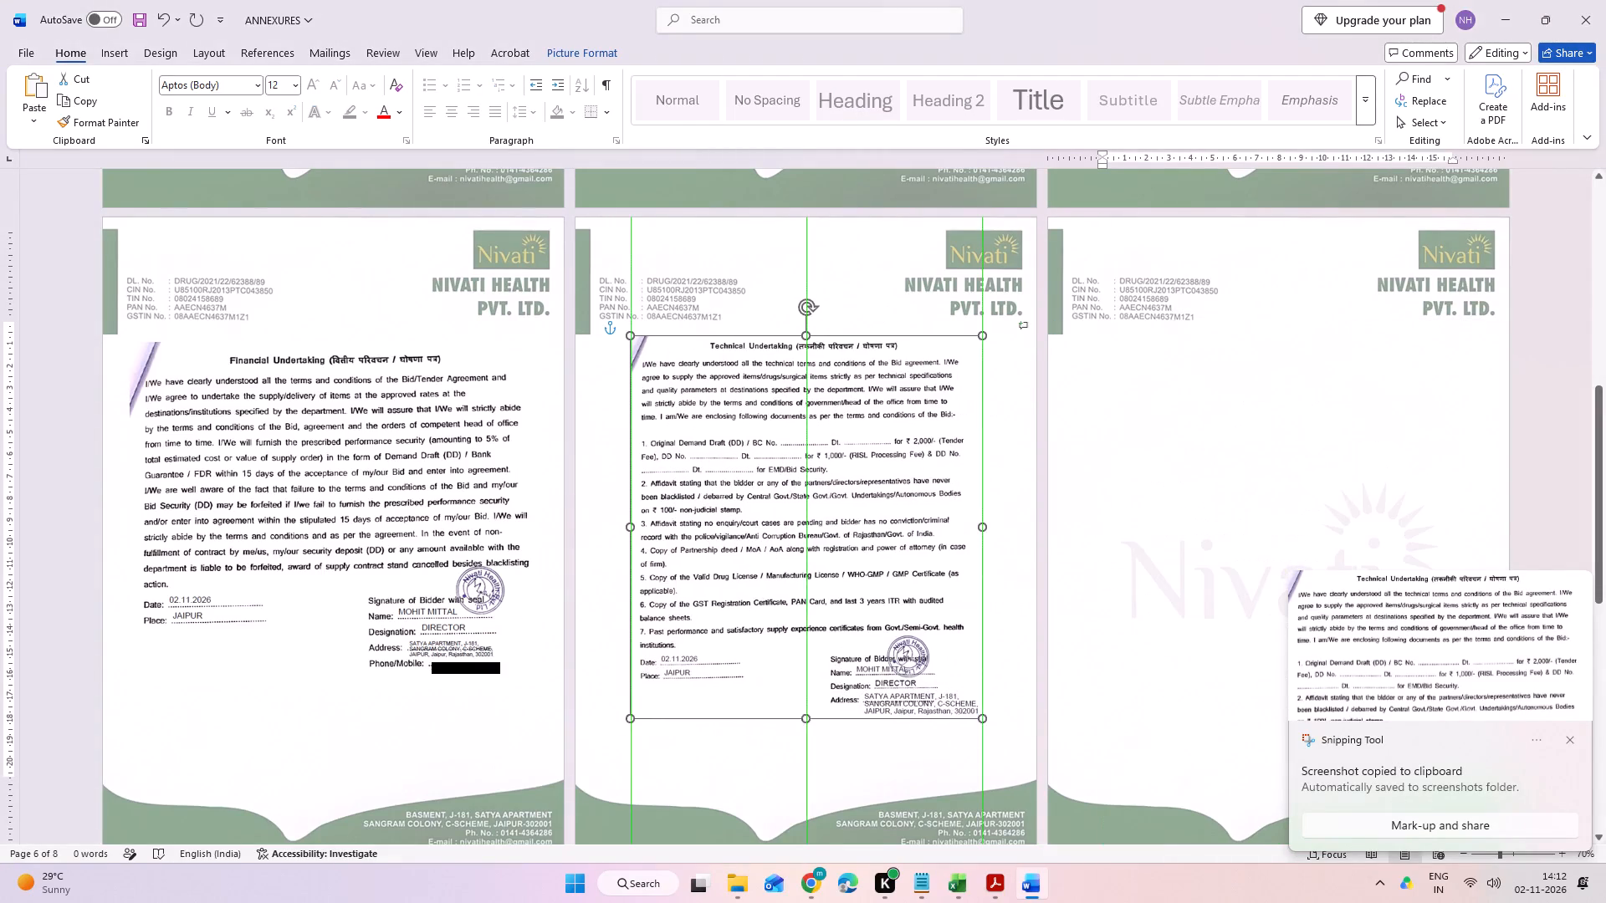
pyautogui.moveTo(744, 443); pyautogui.dragTo(733, 439)
pyautogui.moveTo(947, 721); pyautogui.dragTo(952, 722)
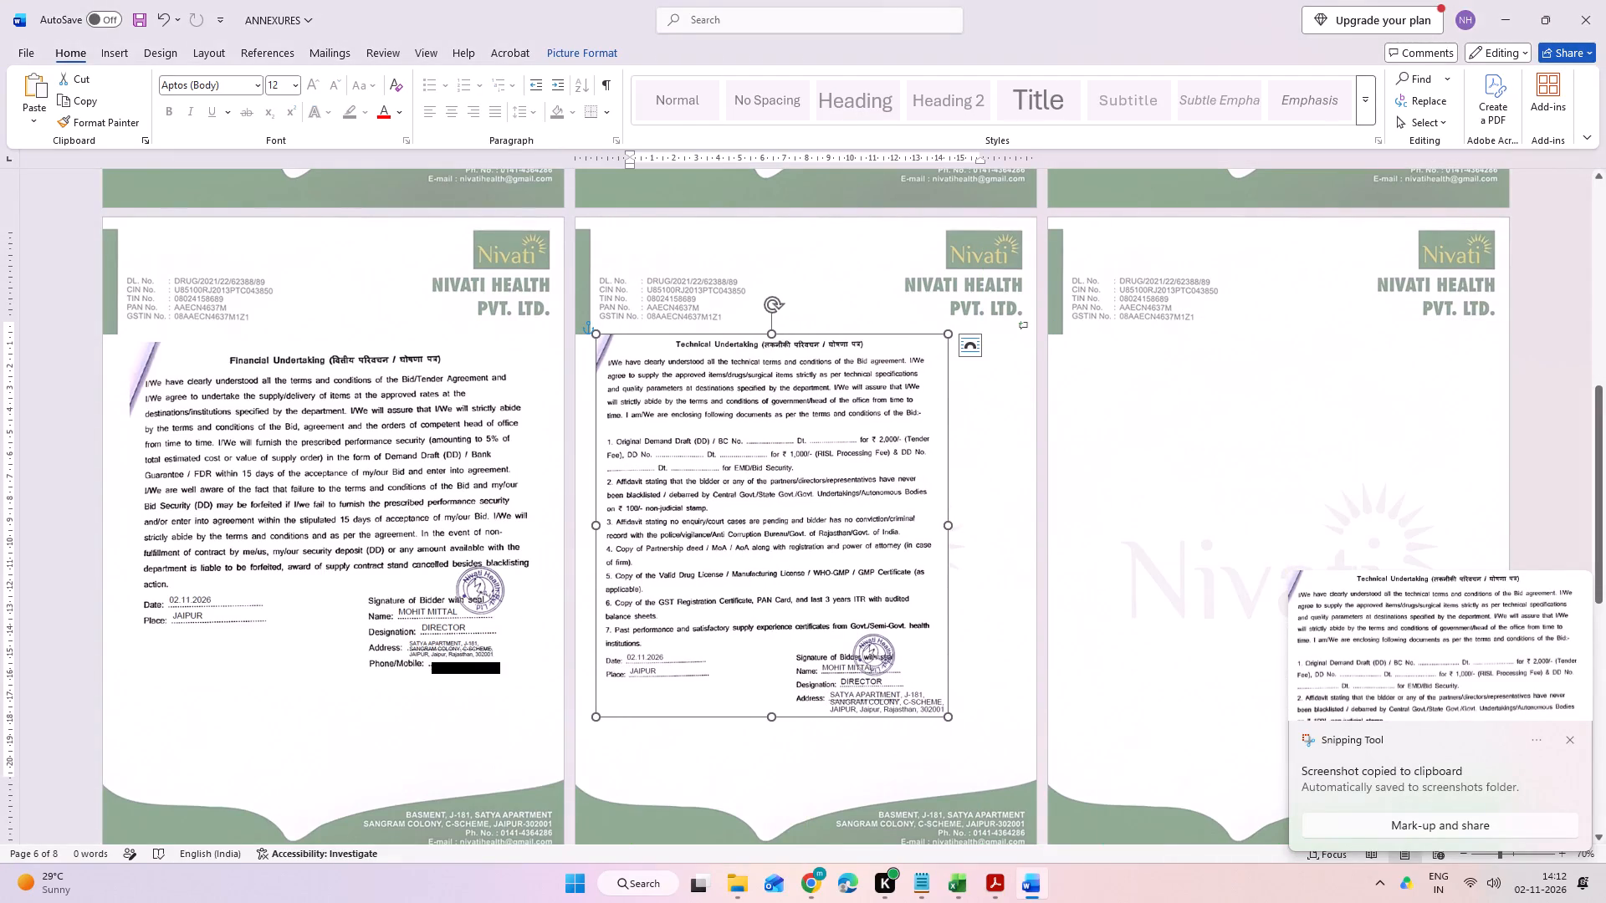
pyautogui.moveTo(952, 722); pyautogui.dragTo(992, 747)
pyautogui.moveTo(784, 507); pyautogui.dragTo(806, 502)
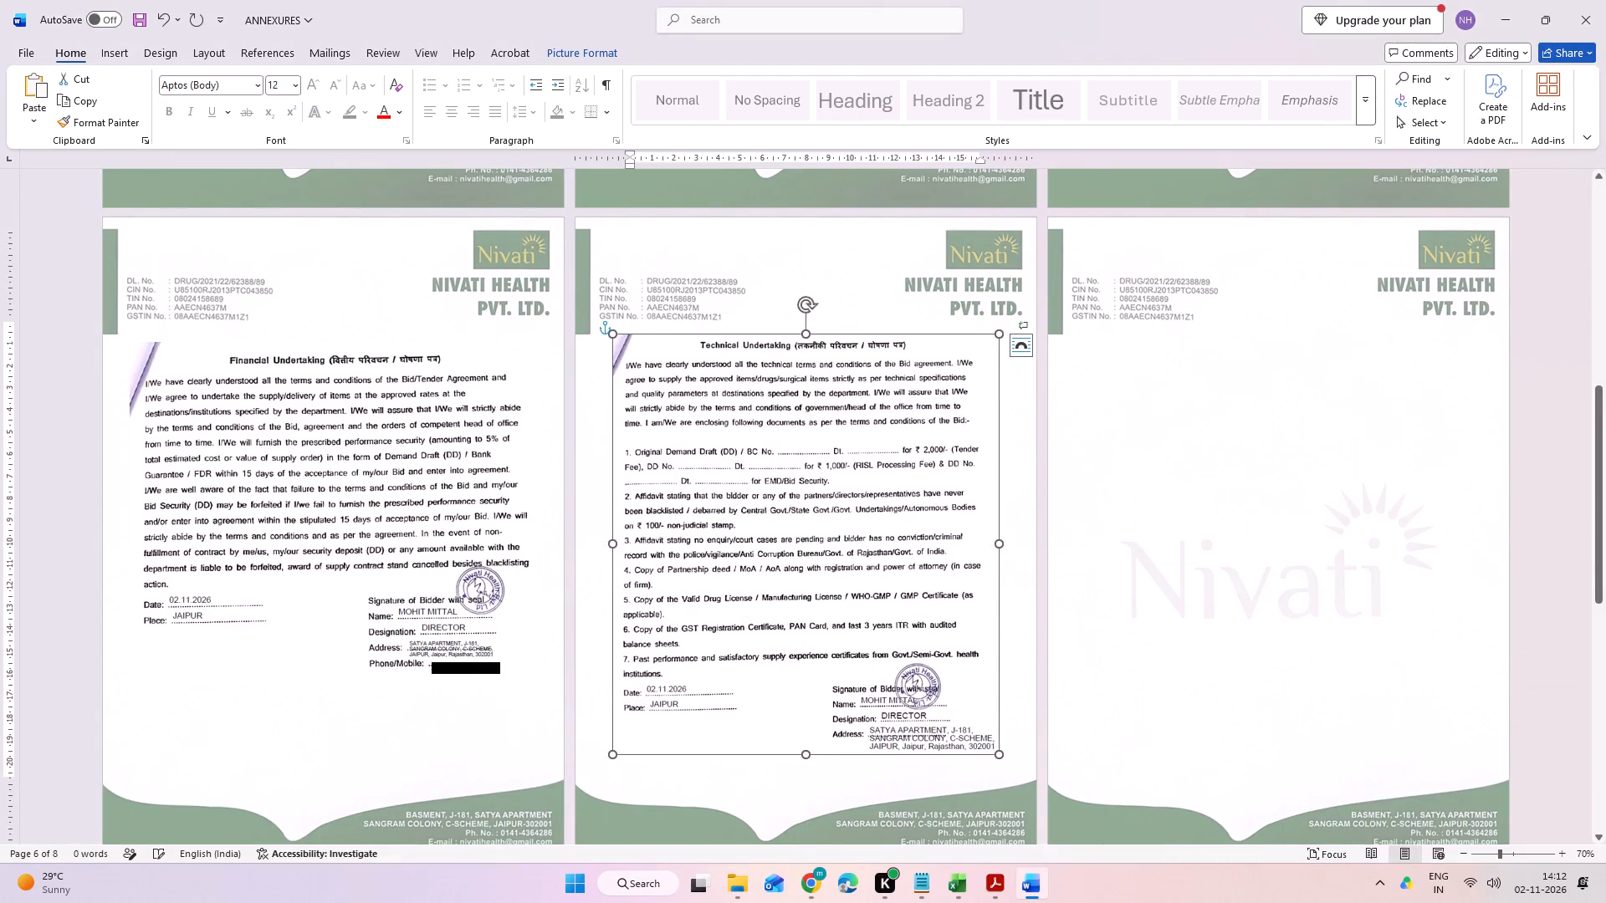
# Put the cursor on the sixth letterhead page, then snip Form No. 1 (Rule 83 appeal memorandum) with date and seal from FILLED SIGNED.pdf.
pyautogui.click(1101, 393)
pyautogui.hotkey('alt', 'Tab')
pyautogui.scroll(-5, 1061, 378)
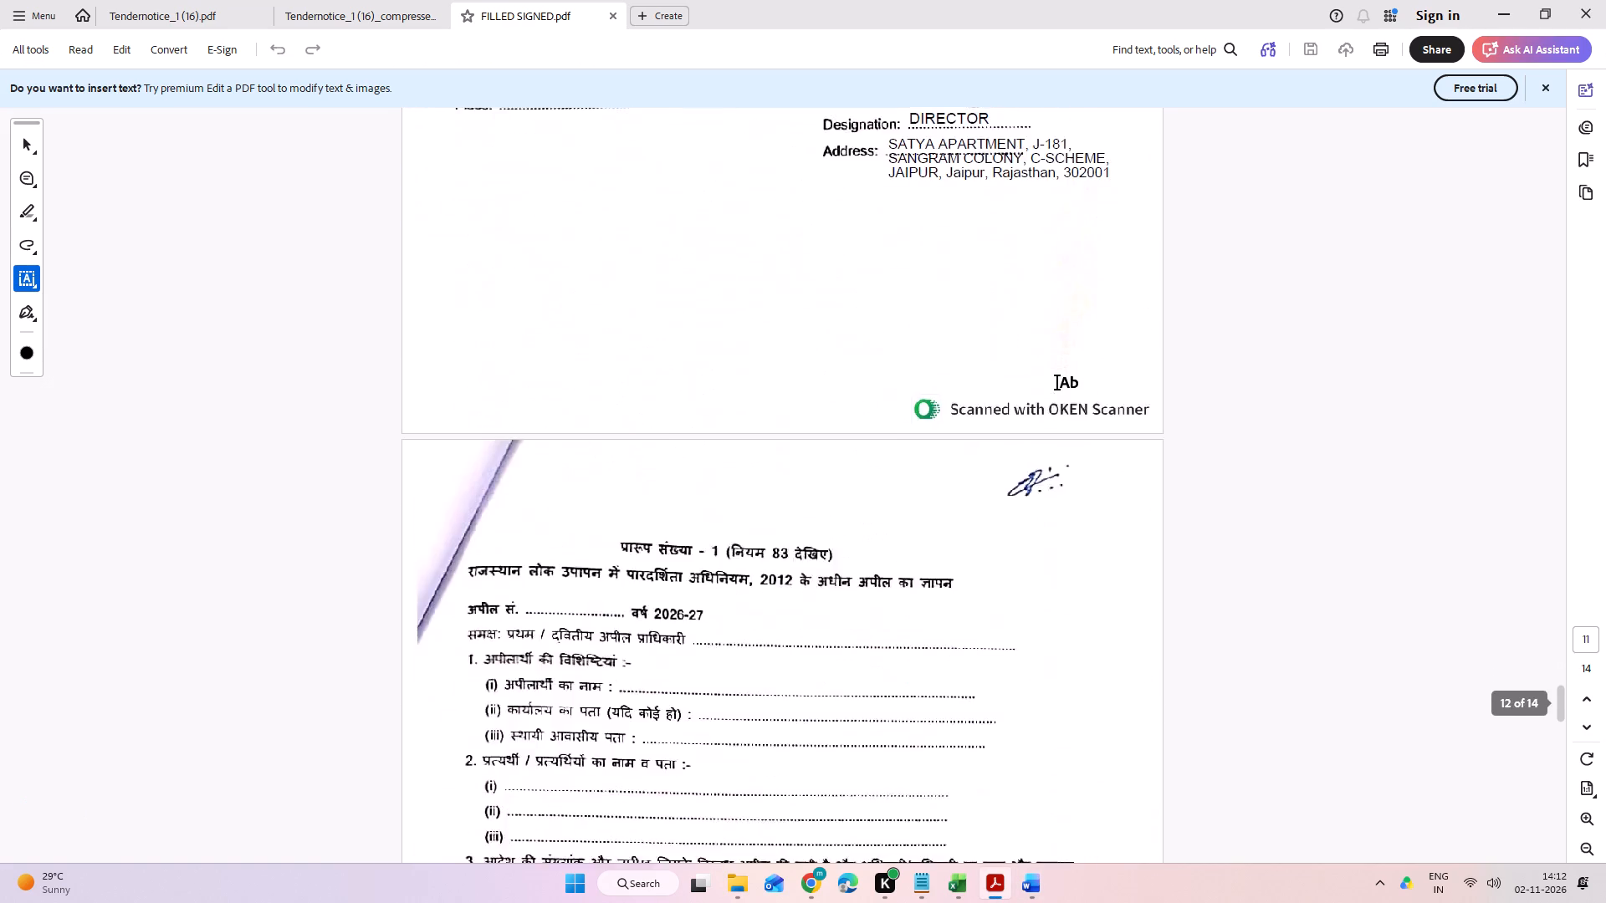
pyautogui.scroll(-3, 1059, 381)
pyautogui.keyDown('ctrl'); pyautogui.scroll(-1, 1061, 398); pyautogui.keyUp('ctrl')
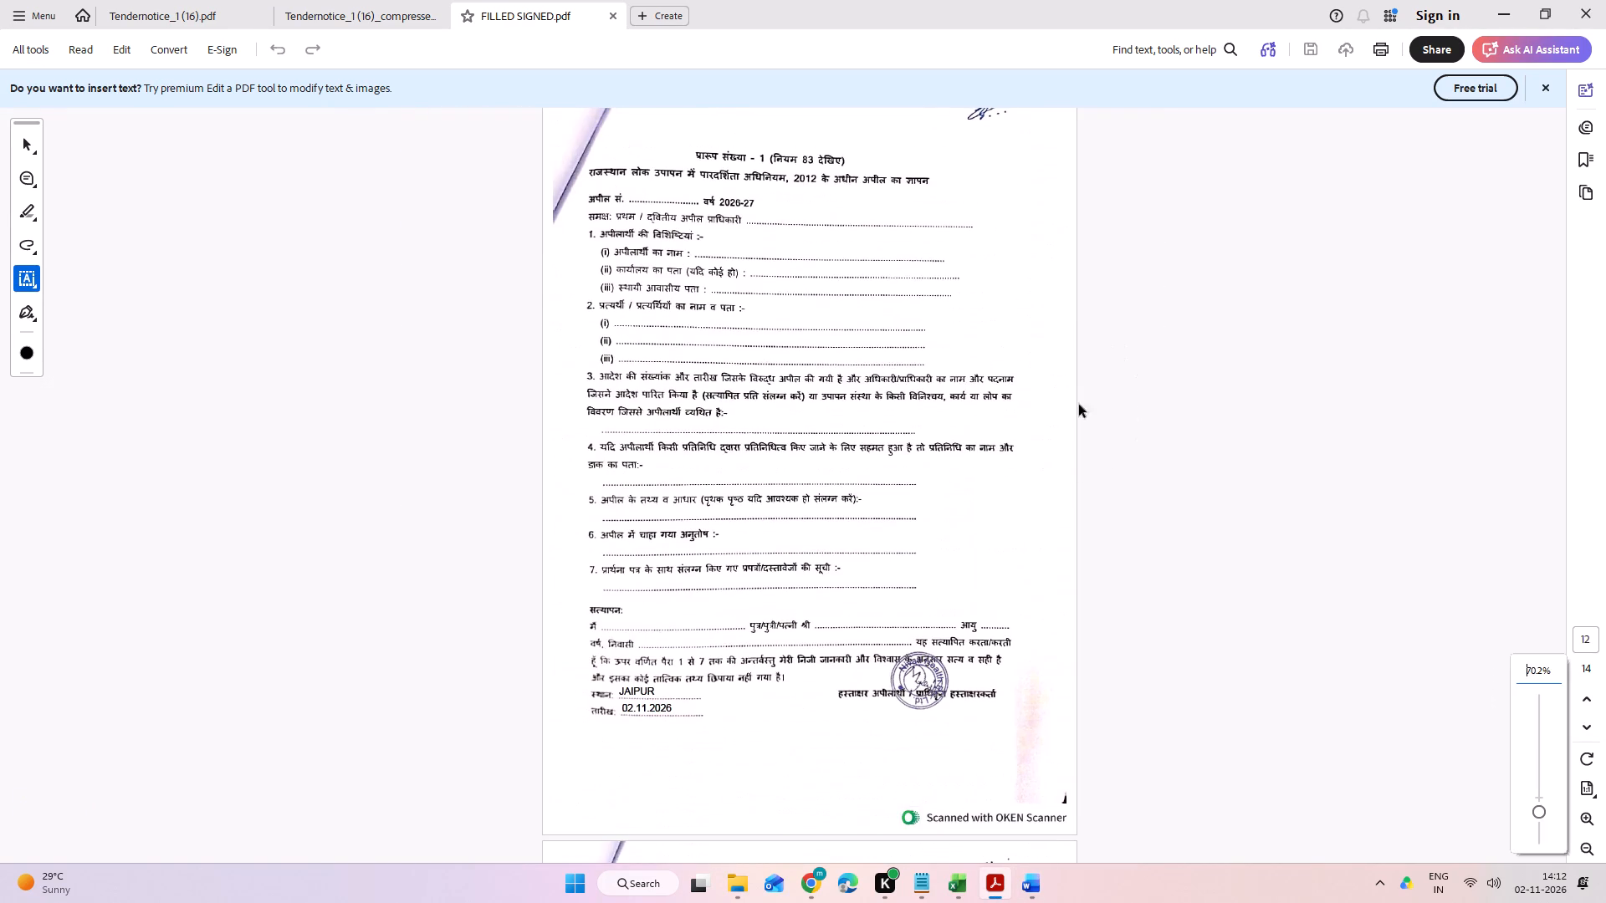
pyautogui.press('shift+super+s')
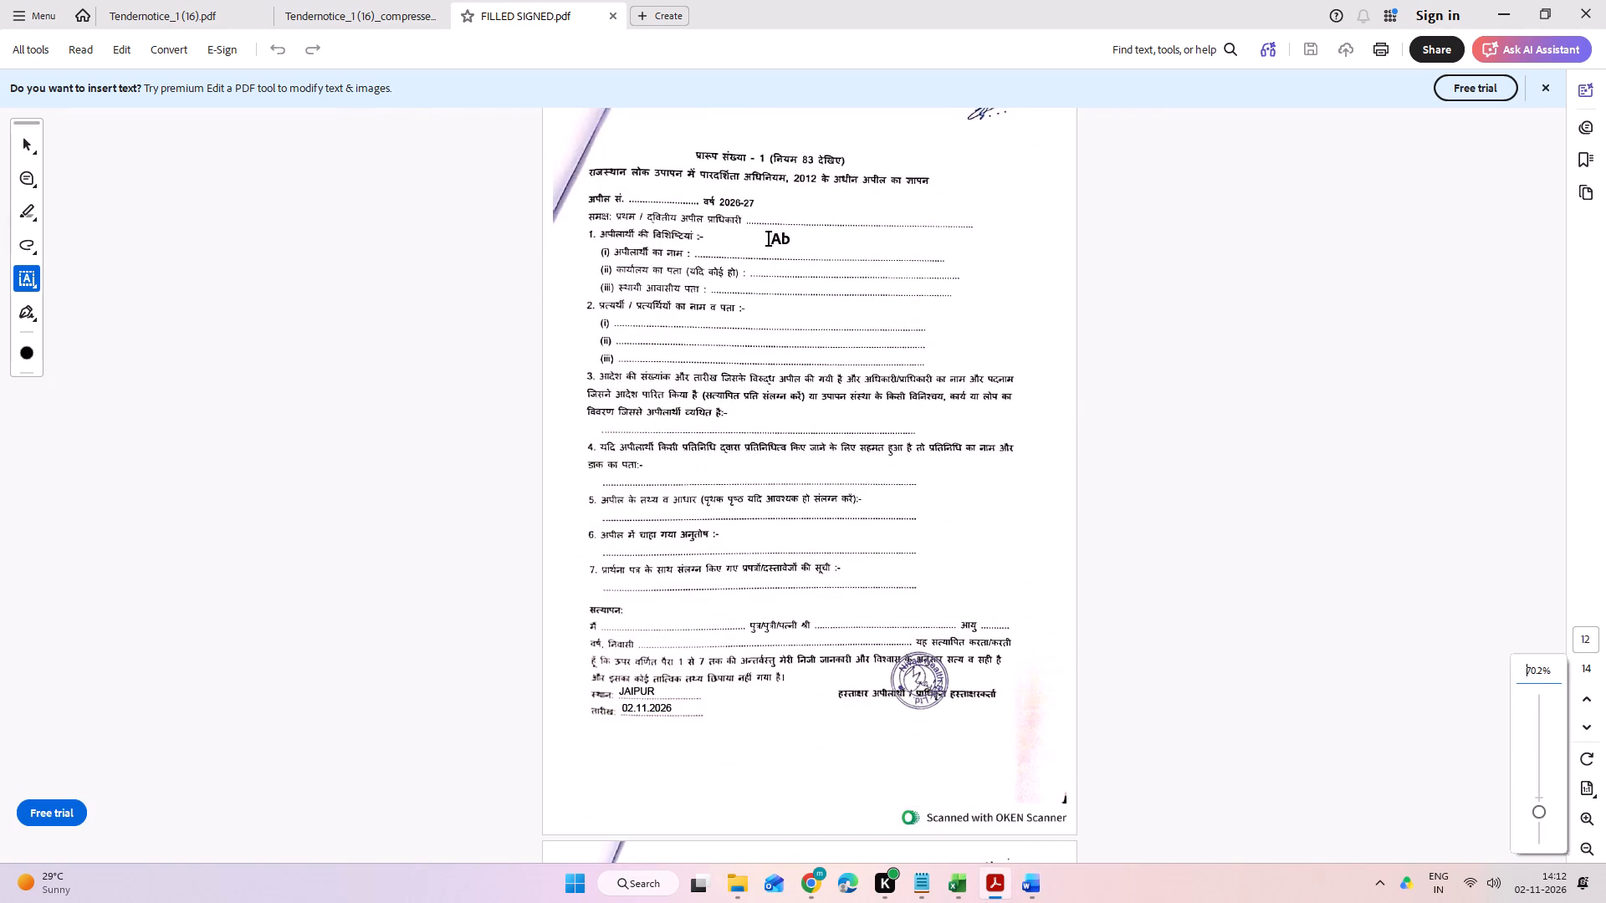
pyautogui.moveTo(570, 134); pyautogui.dragTo(1033, 695)
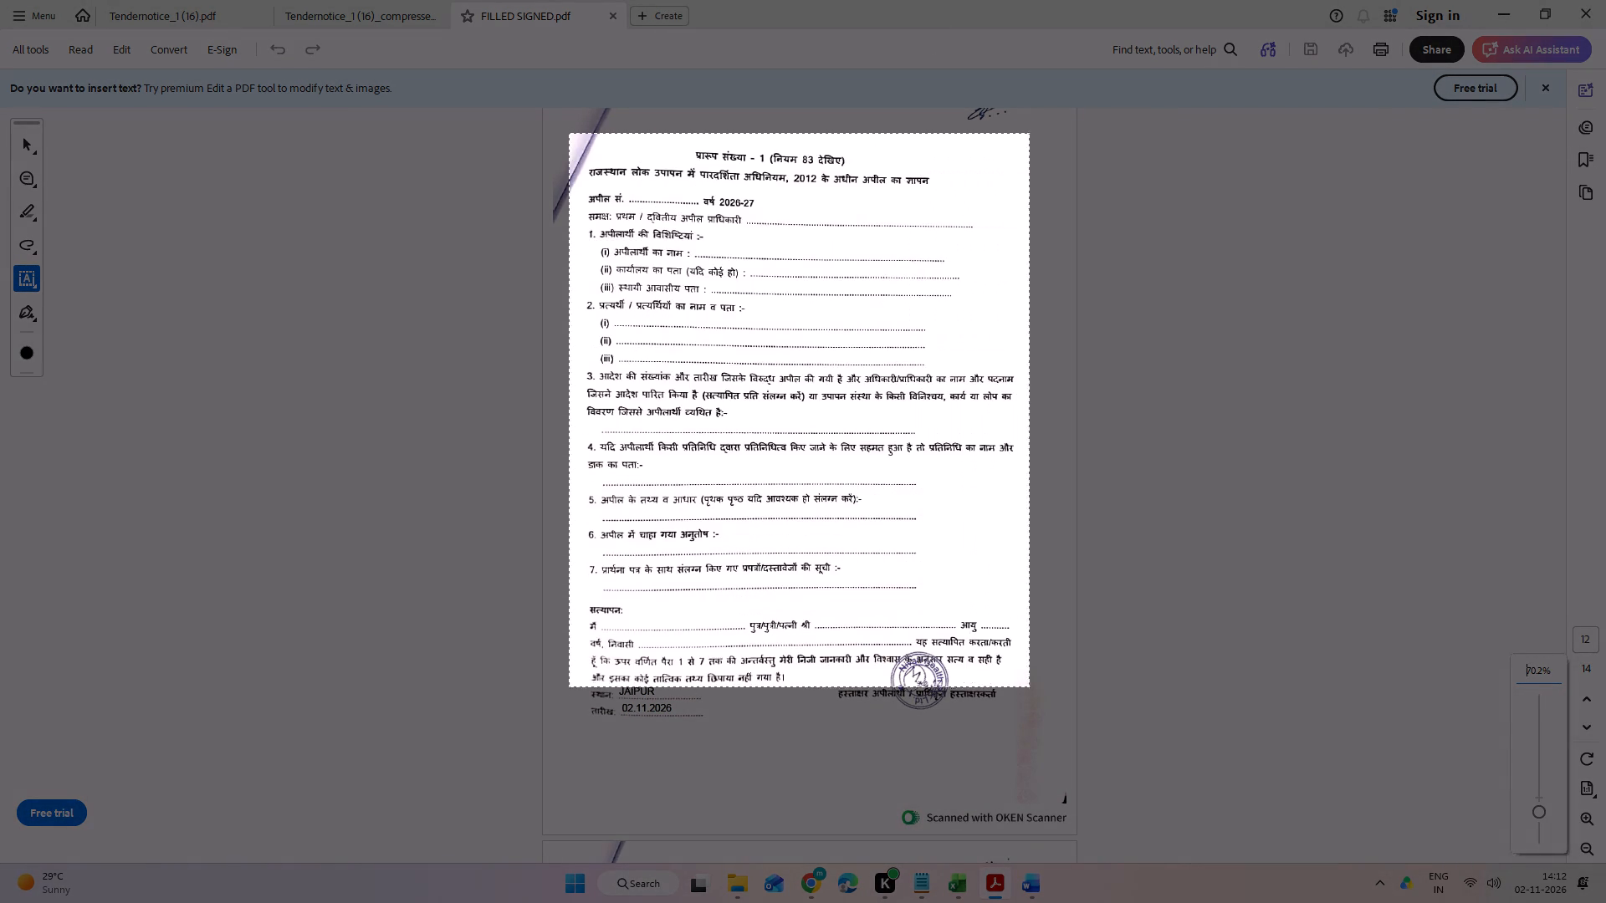
pyautogui.moveTo(1033, 695); pyautogui.dragTo(1040, 725)
# Paste the Form No. 1 snip onto the sixth letterhead page of ANNEXURES in Word and enlarge it slightly.
pyautogui.hotkey('alt', 'Tab')
pyautogui.hotkey('alt', 'Tab')
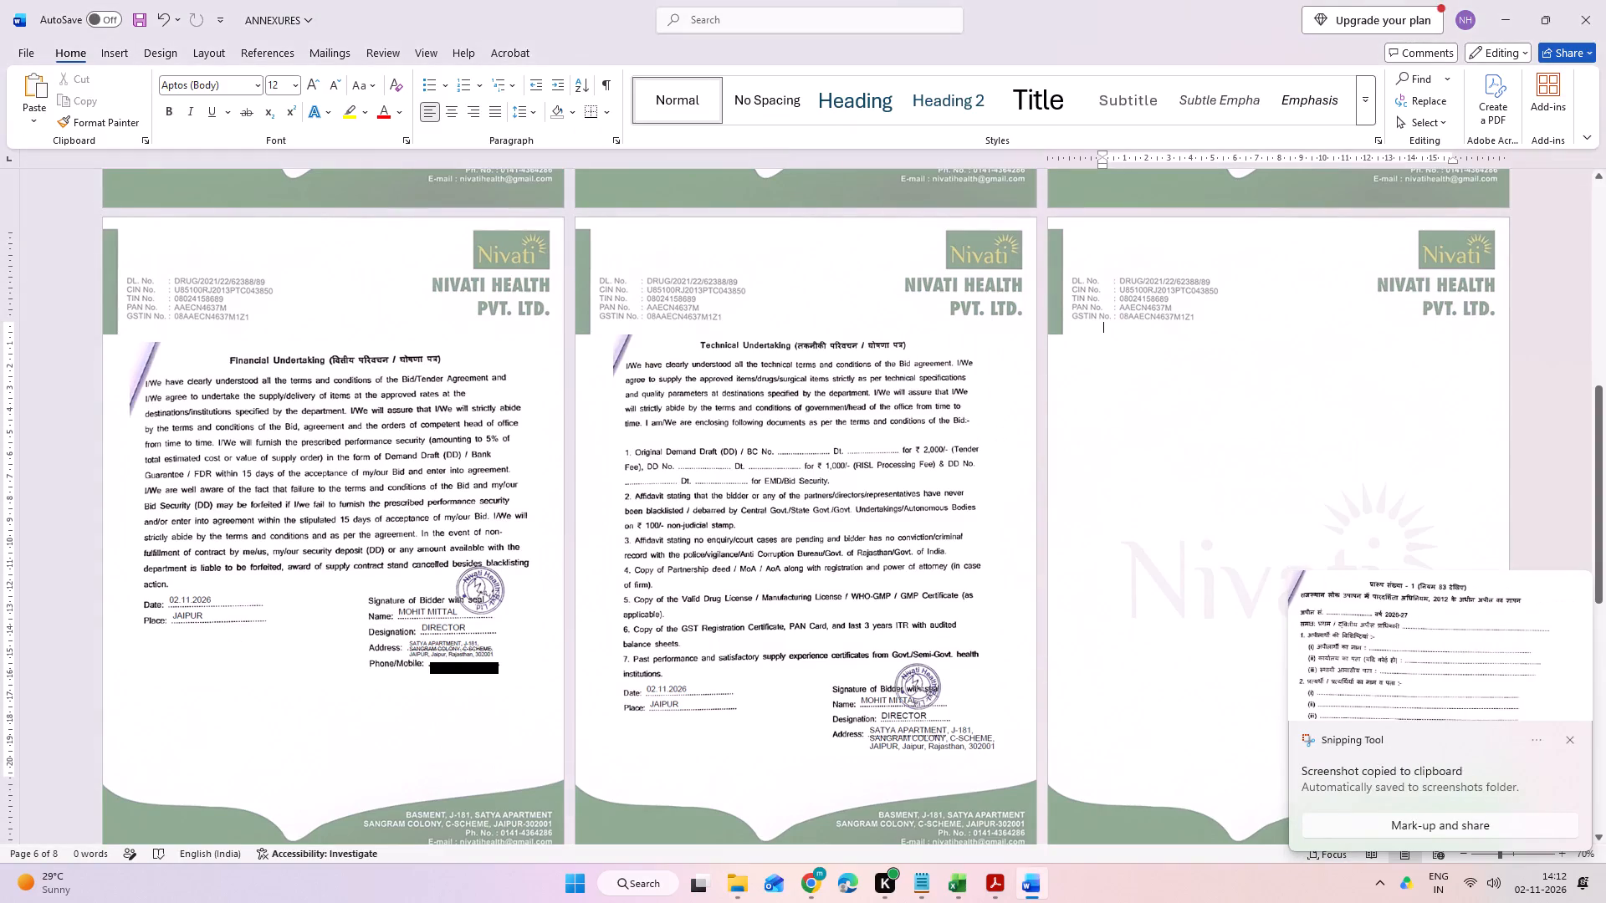
pyautogui.hotkey('ctrl', 'v')
pyautogui.scroll(-6, 1276, 438)
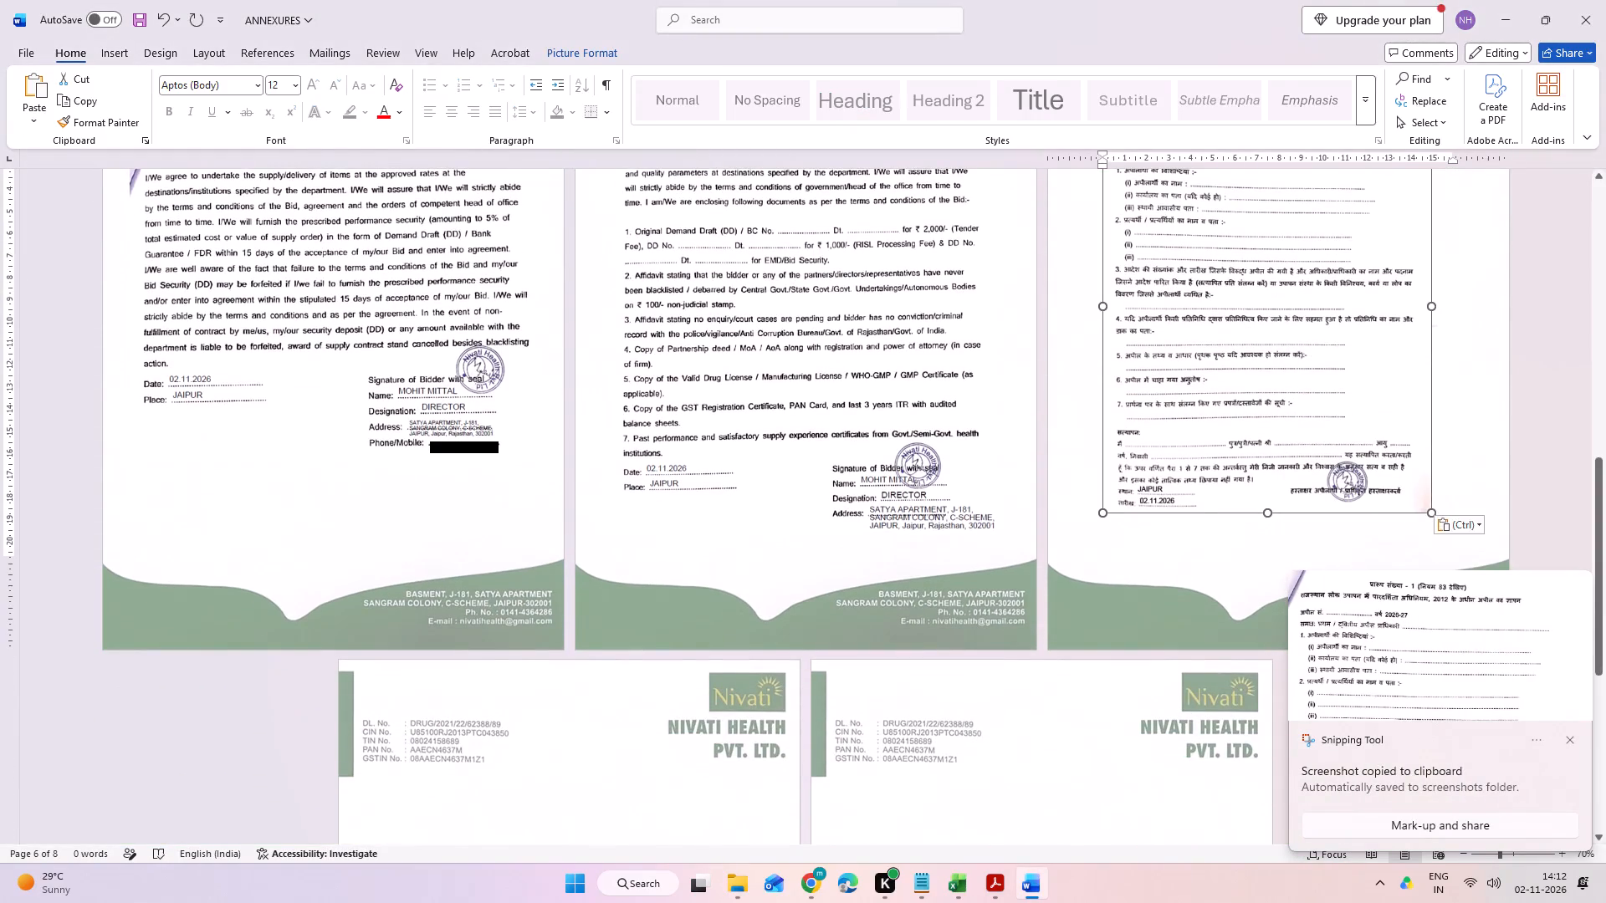
pyautogui.moveTo(1430, 513); pyautogui.dragTo(1457, 543)
pyautogui.click(1533, 467)
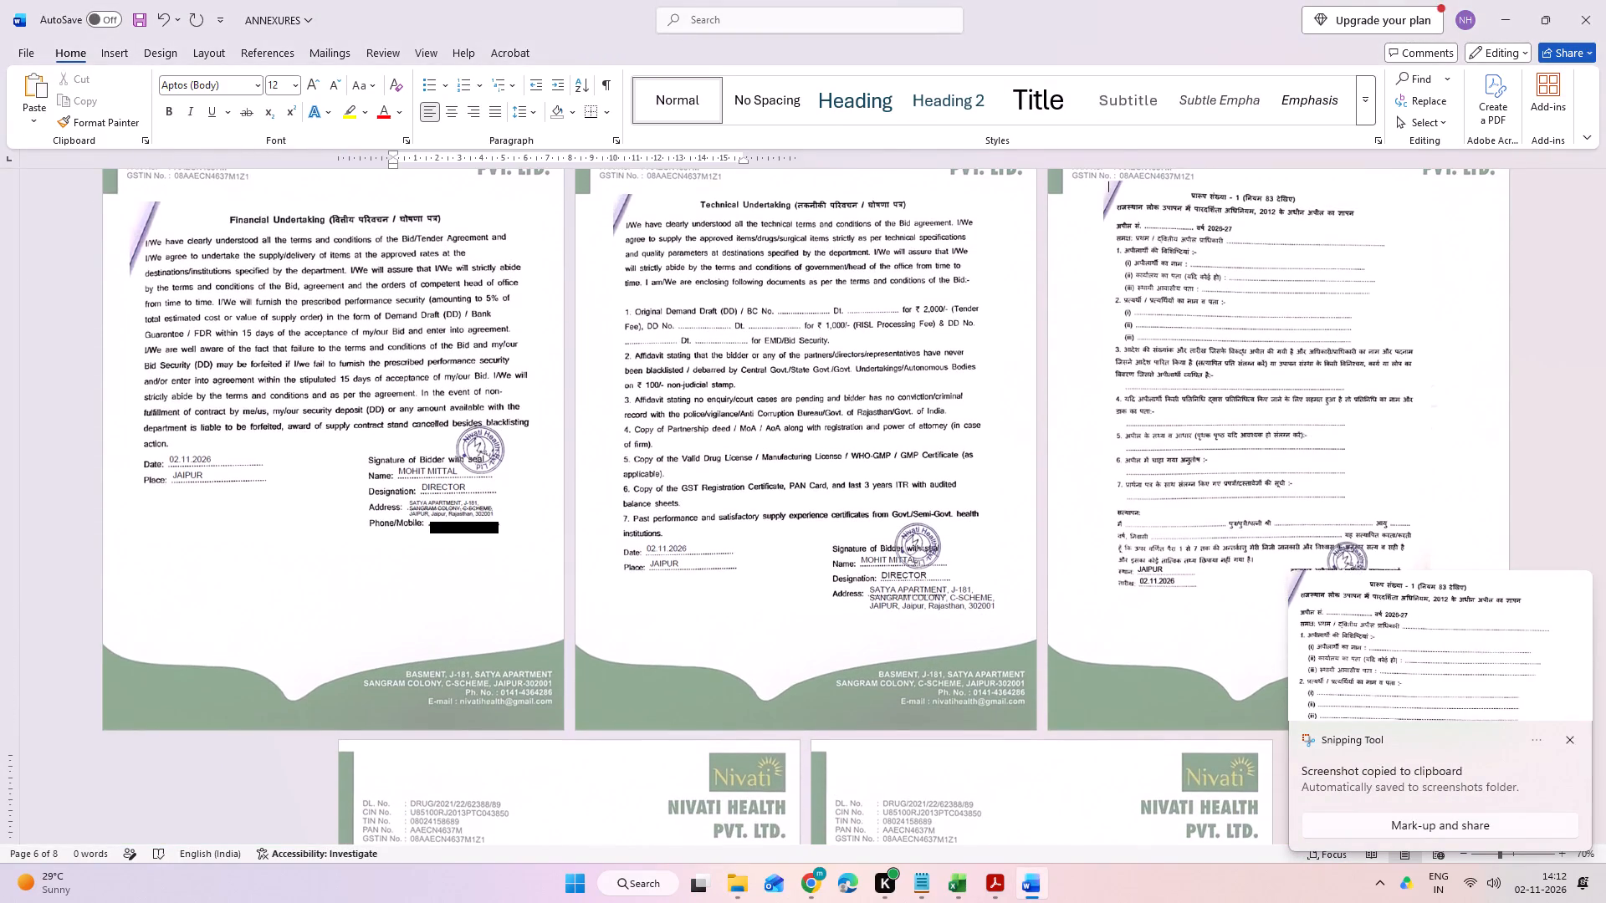
# Dismiss the snip notification, move the Form No. 1 picture just below the letterhead header, enlarge it and centre it on the page.
pyautogui.click(1567, 744)
pyautogui.scroll(2, 1361, 640)
pyautogui.click(1235, 395)
pyautogui.moveTo(1240, 389); pyautogui.dragTo(1216, 385)
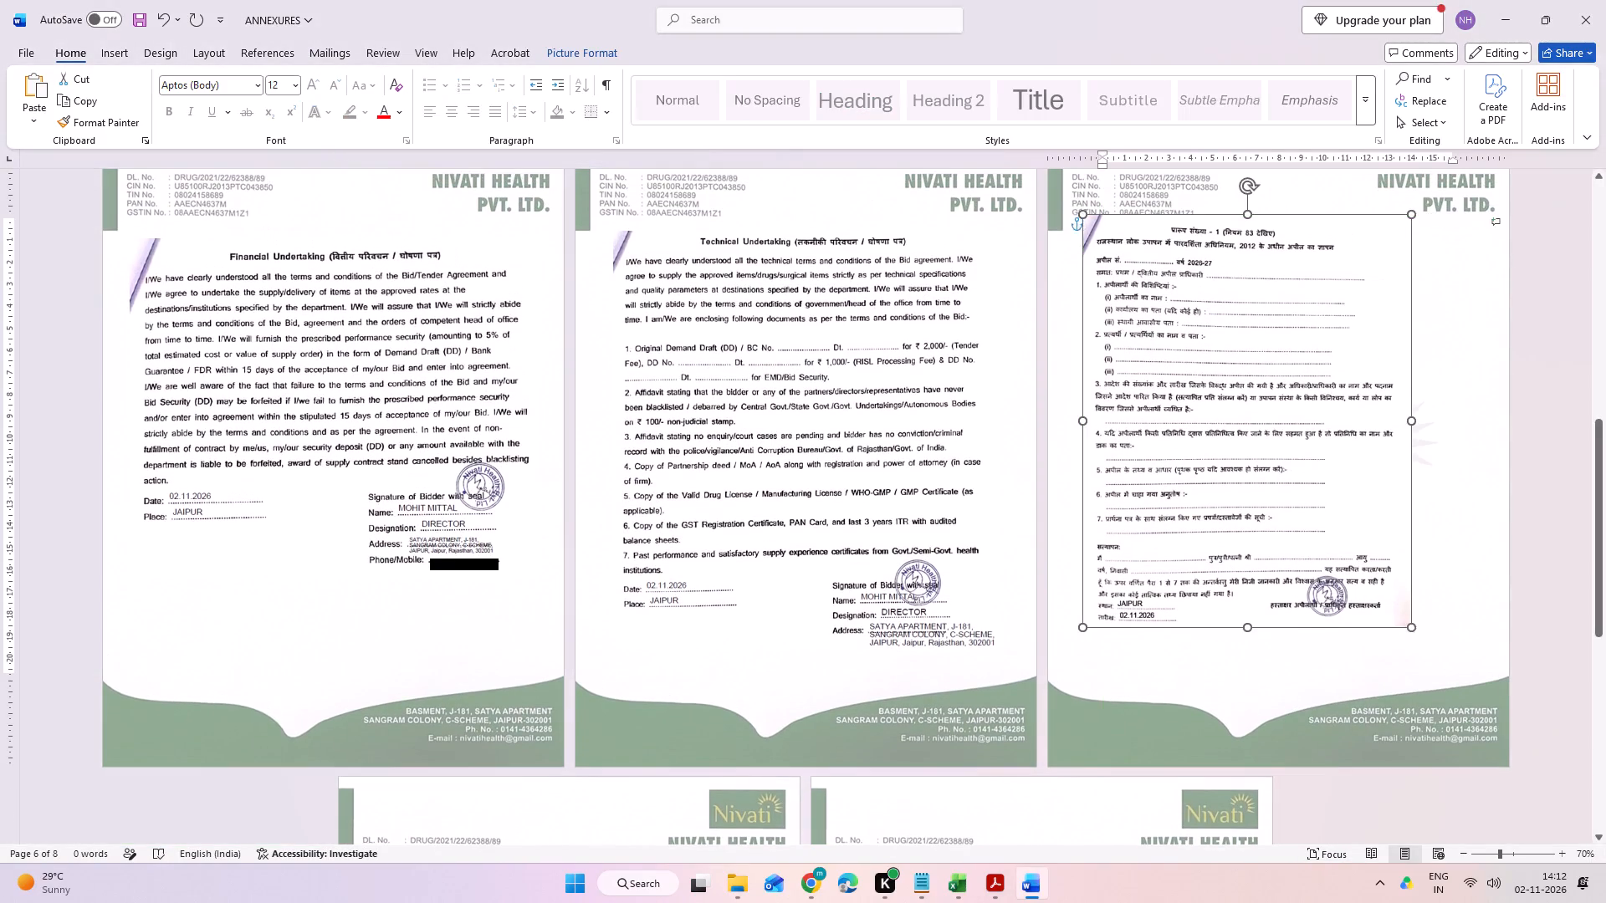
pyautogui.moveTo(1216, 385); pyautogui.dragTo(1216, 411)
pyautogui.press('Down')
pyautogui.press('Down')
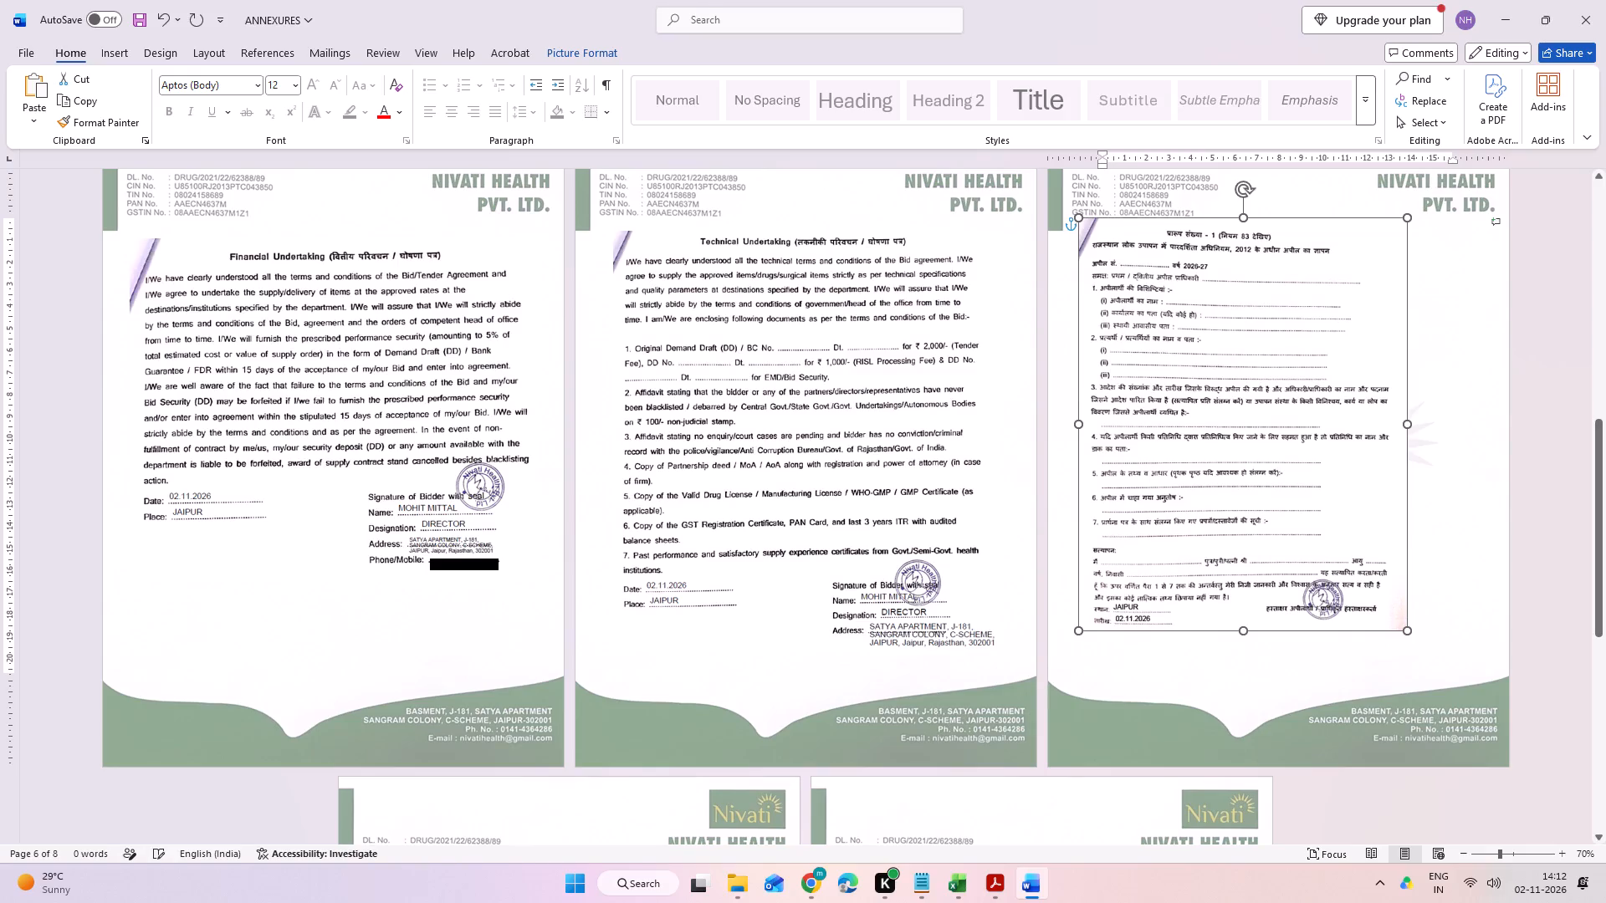
pyautogui.press('Down')
pyautogui.press('Down')
pyautogui.press('Down')
pyautogui.moveTo(1405, 631); pyautogui.dragTo(1424, 649)
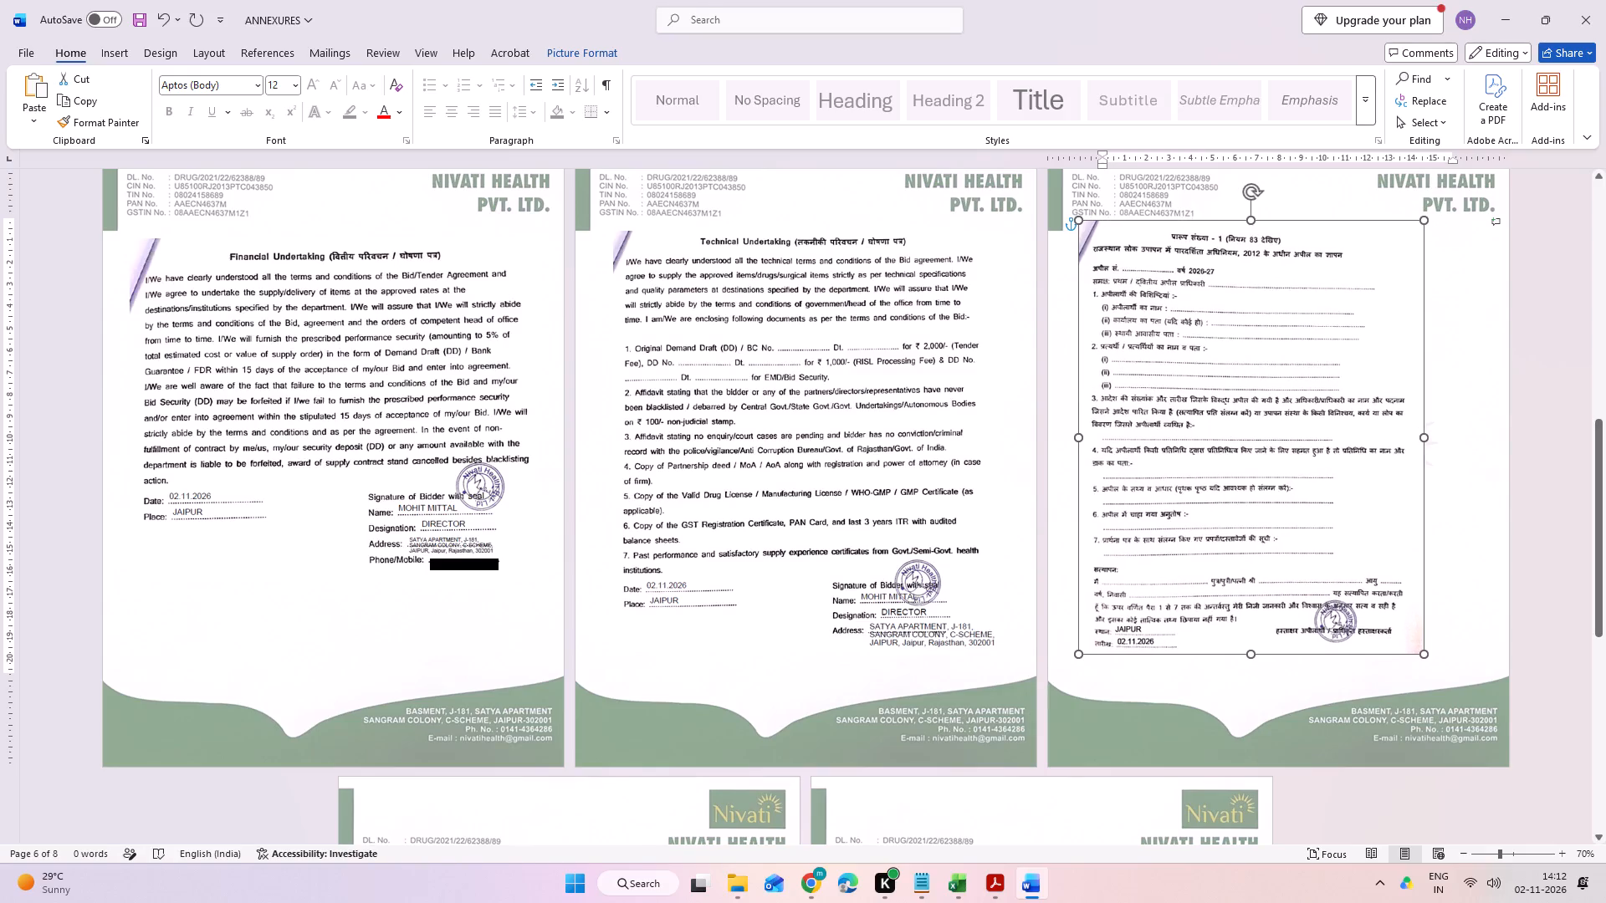
pyautogui.moveTo(1424, 649); pyautogui.dragTo(1432, 662)
pyautogui.moveTo(1252, 467); pyautogui.dragTo(1272, 466)
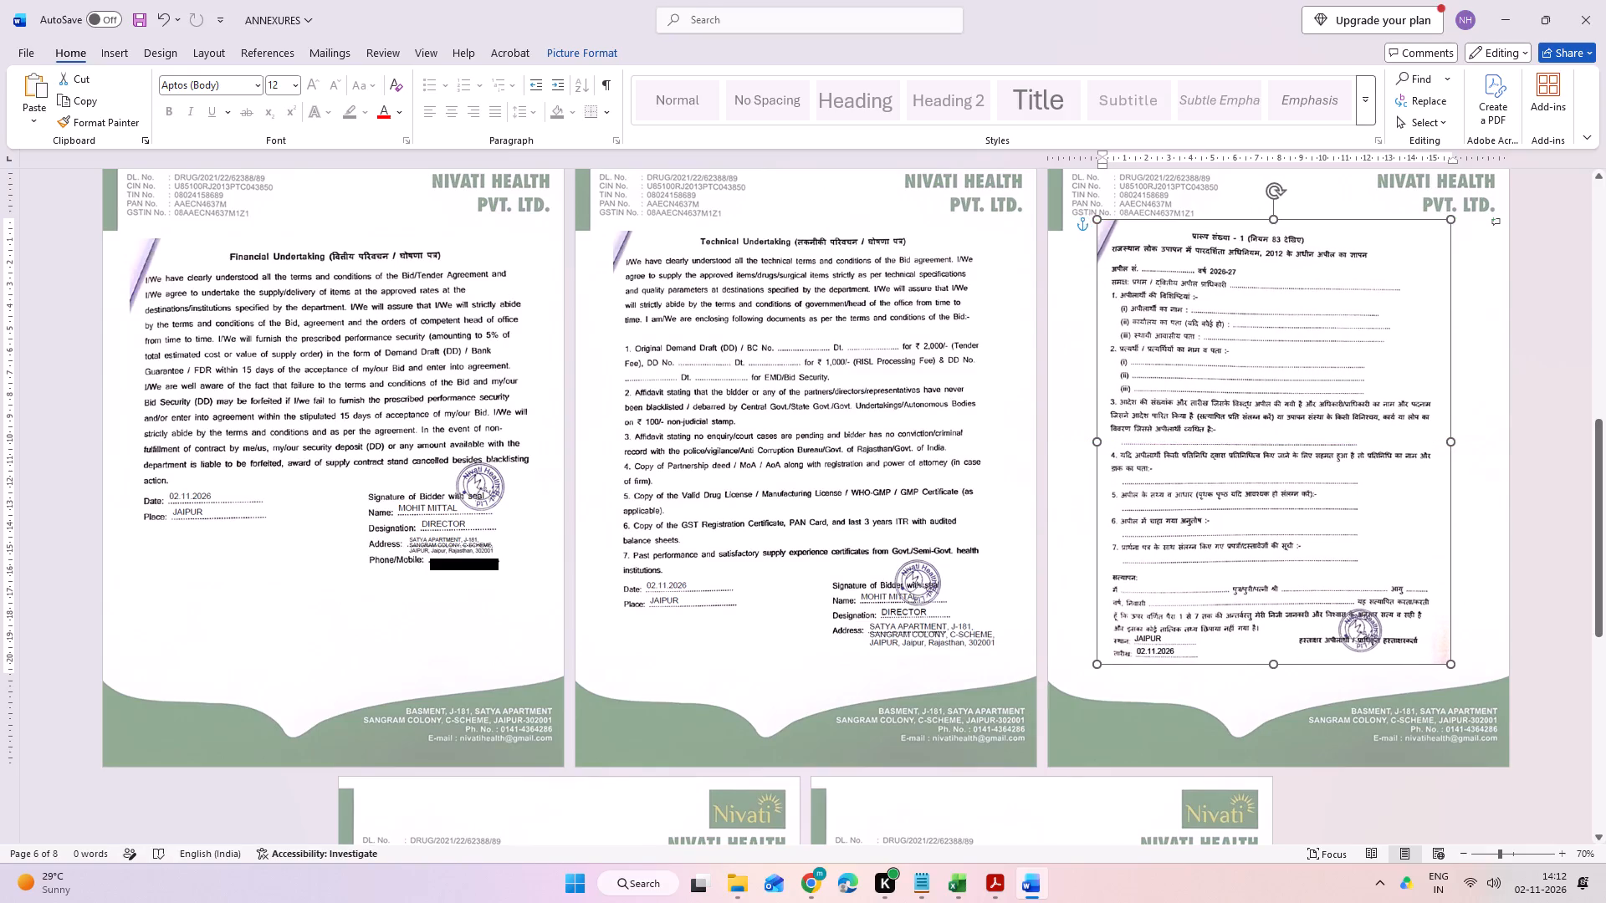
pyautogui.moveTo(1272, 466); pyautogui.dragTo(1291, 470)
# Check the final checklist page of FILLED SIGNED.pdf, then delete the two blank letterhead pages at the end of ANNEXURES in Word.
pyautogui.scroll(-8, 1291, 470)
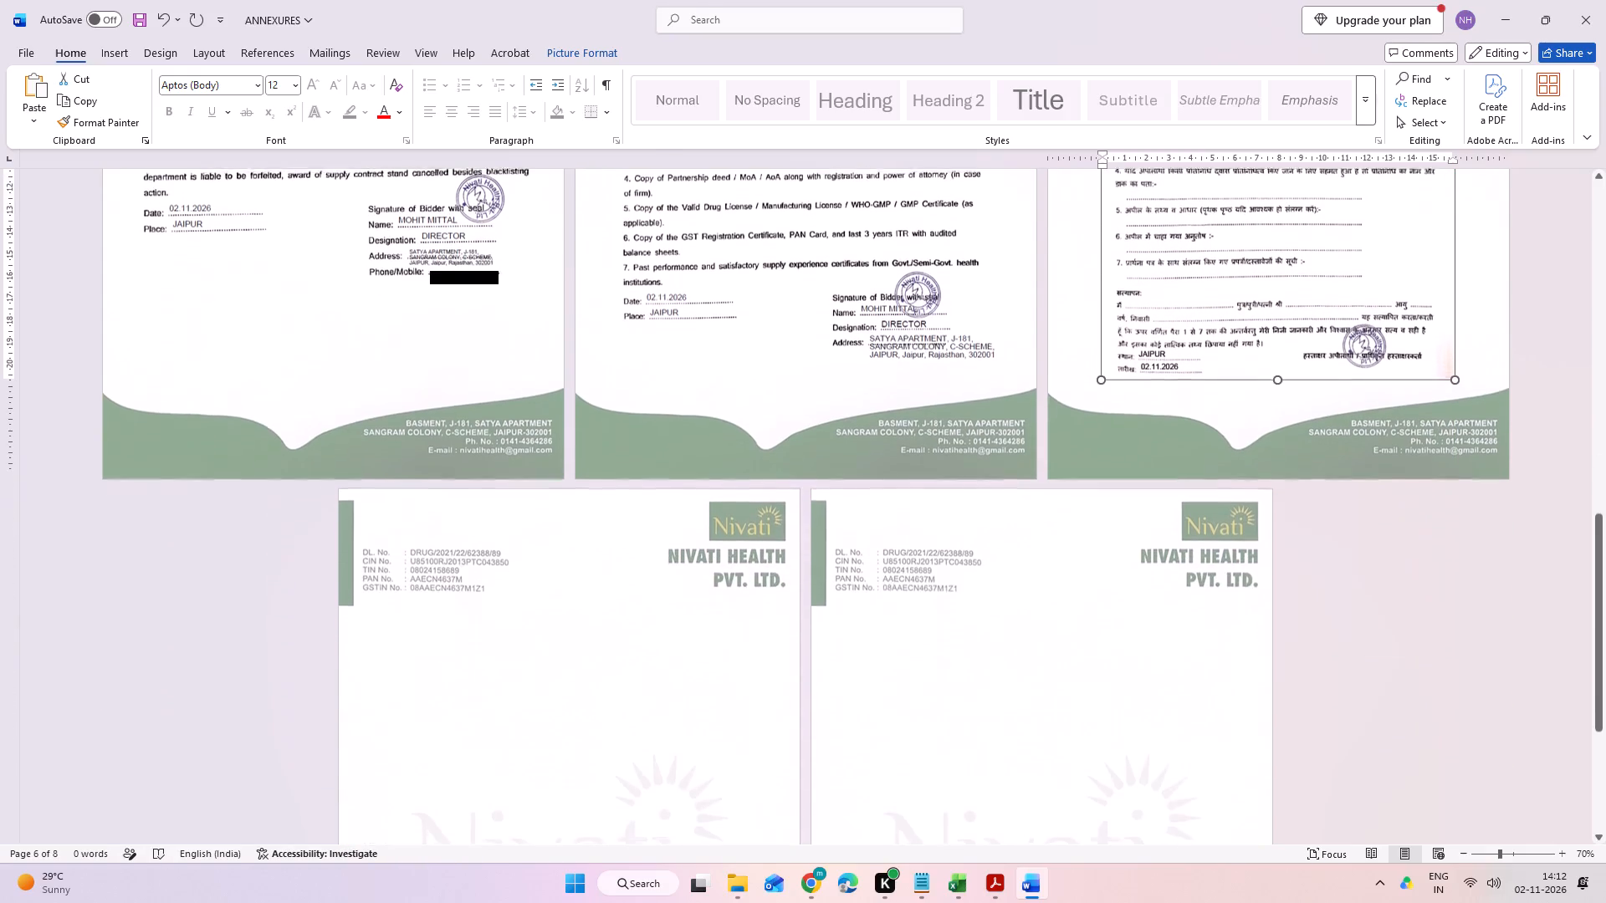
pyautogui.click(373, 620)
pyautogui.click(403, 633)
pyautogui.hotkey('alt', 'Tab')
pyautogui.scroll(-18, 964, 513)
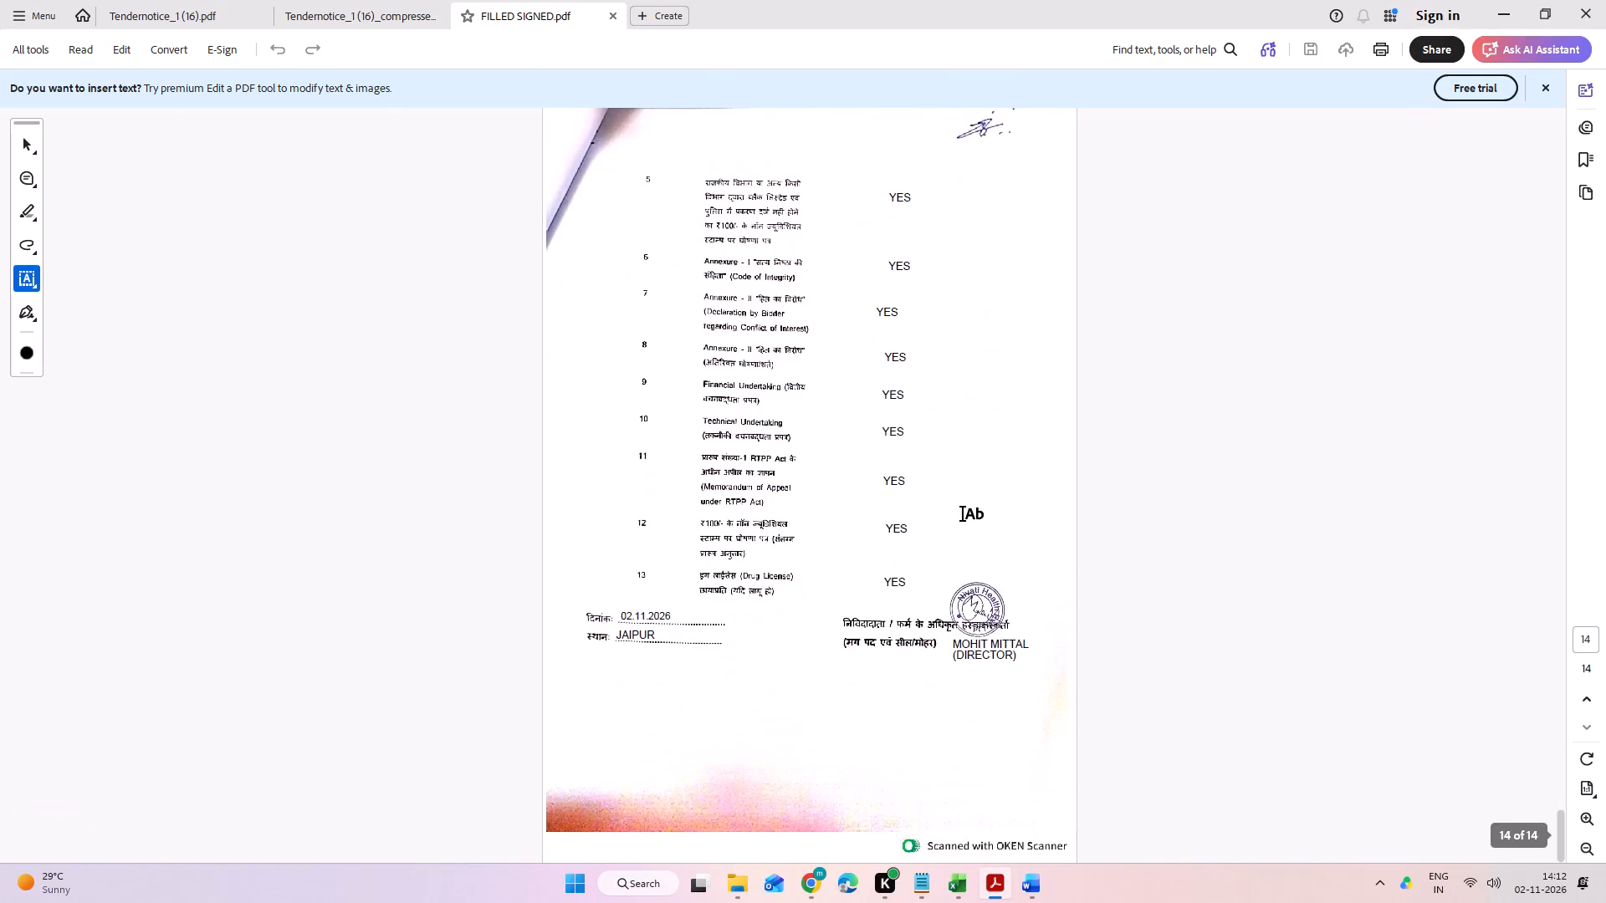
pyautogui.hotkey('alt', 'Tab')
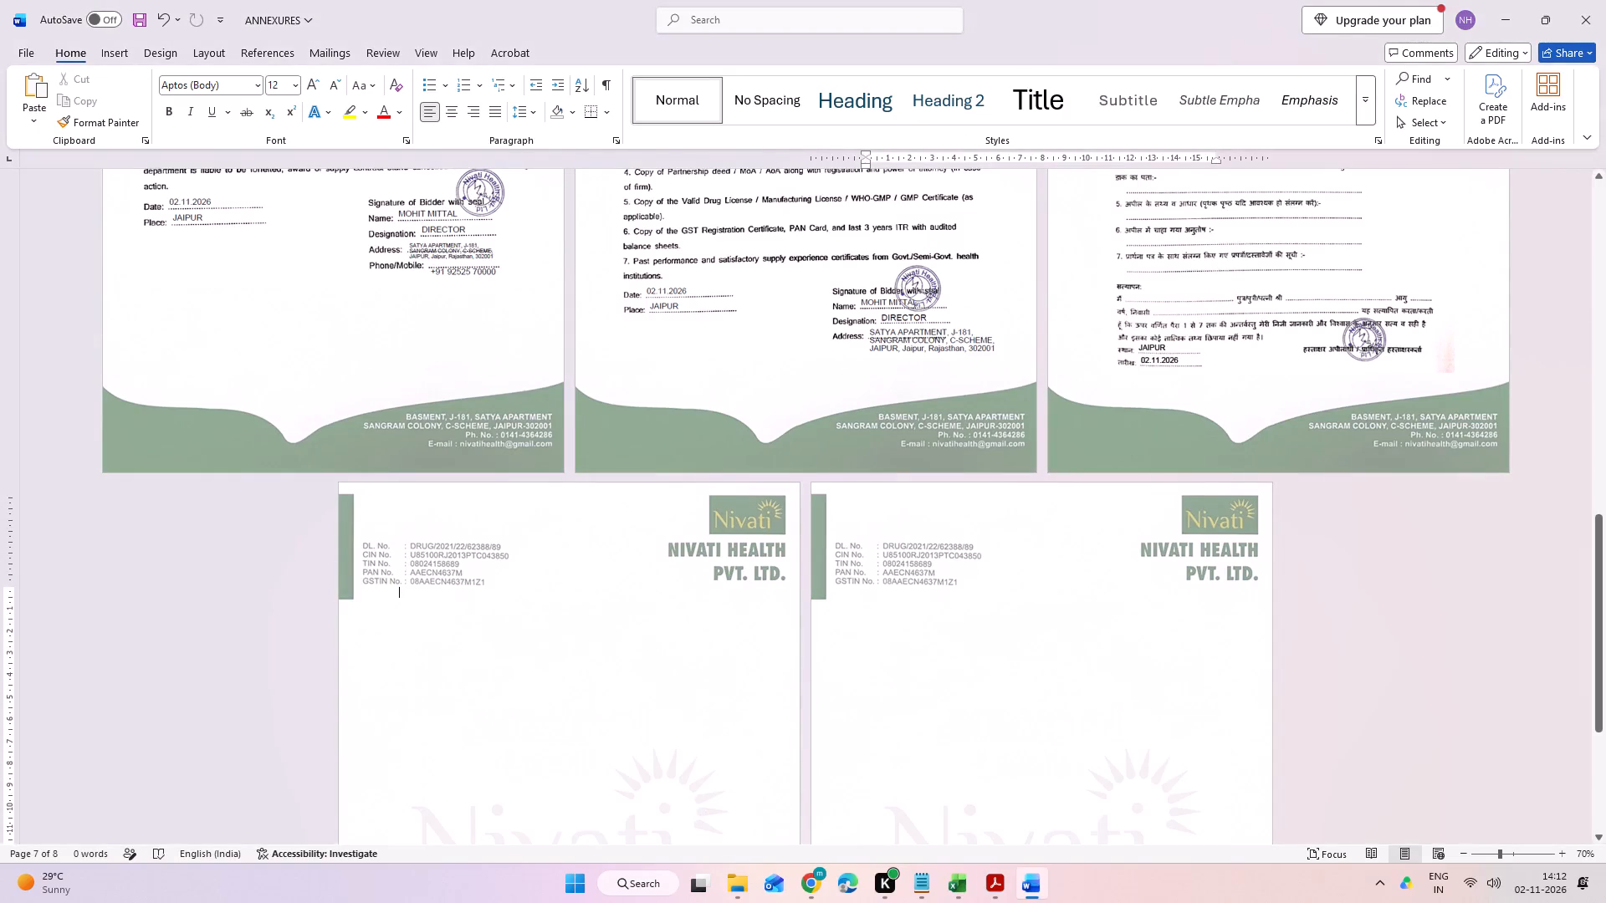
pyautogui.press('Delete')
pyautogui.press('Delete')
pyautogui.press('BackSpace')
pyautogui.press('BackSpace')
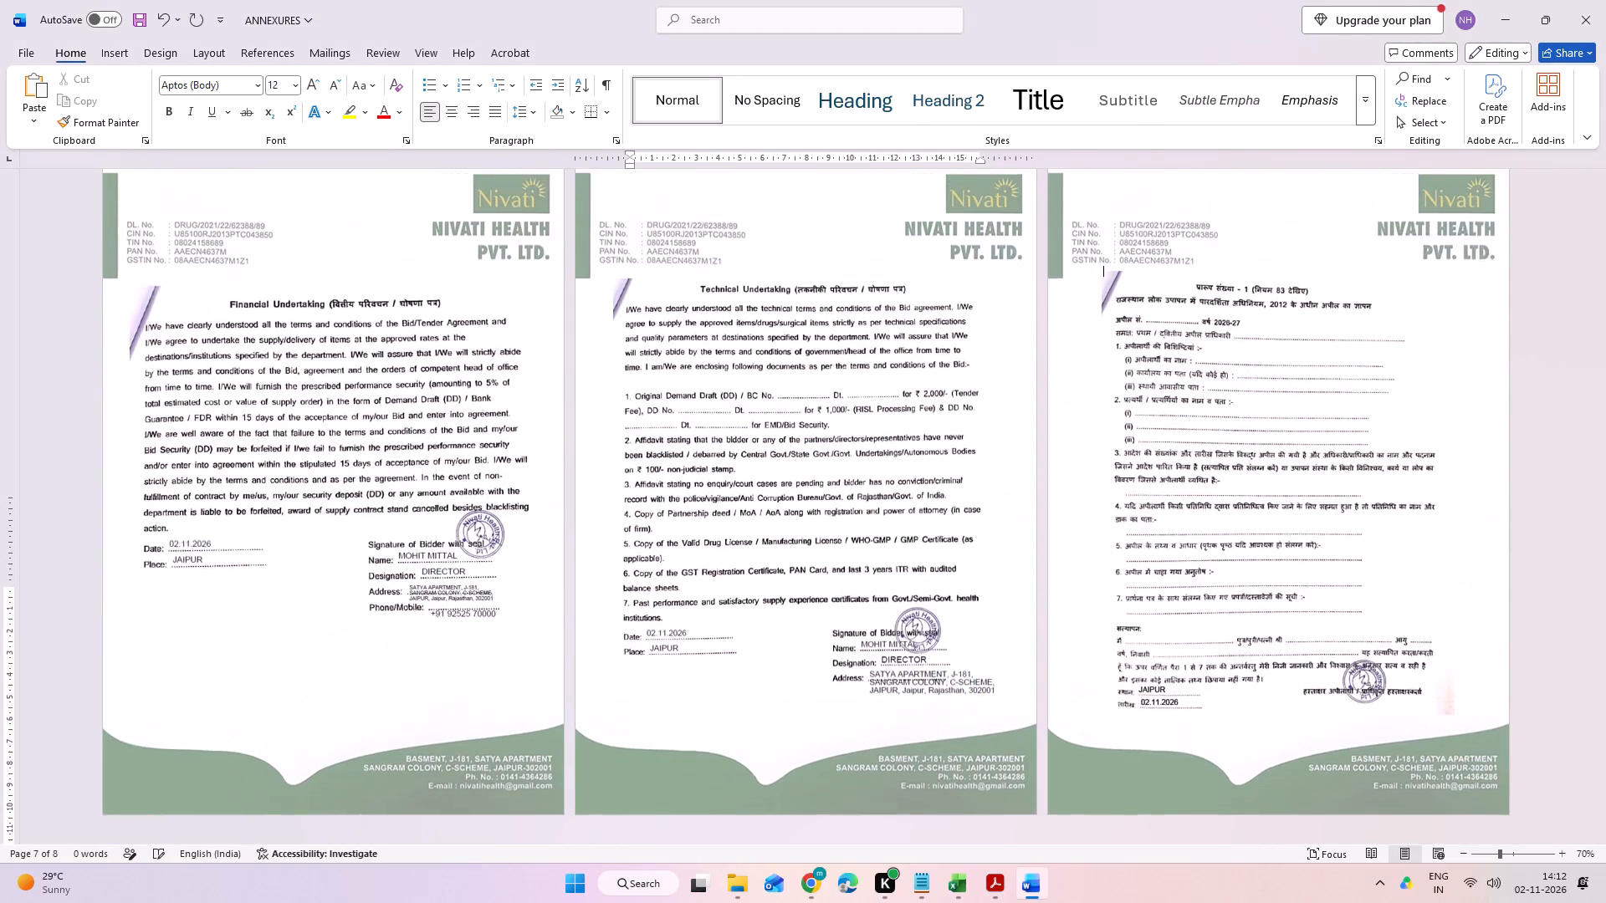
# Look back over the filled letterhead pages and save ANNEXURES as a PDF in the CMHO DUNGARPUR NIT 03 2026 tender folder.
pyautogui.scroll(14, 350, 632)
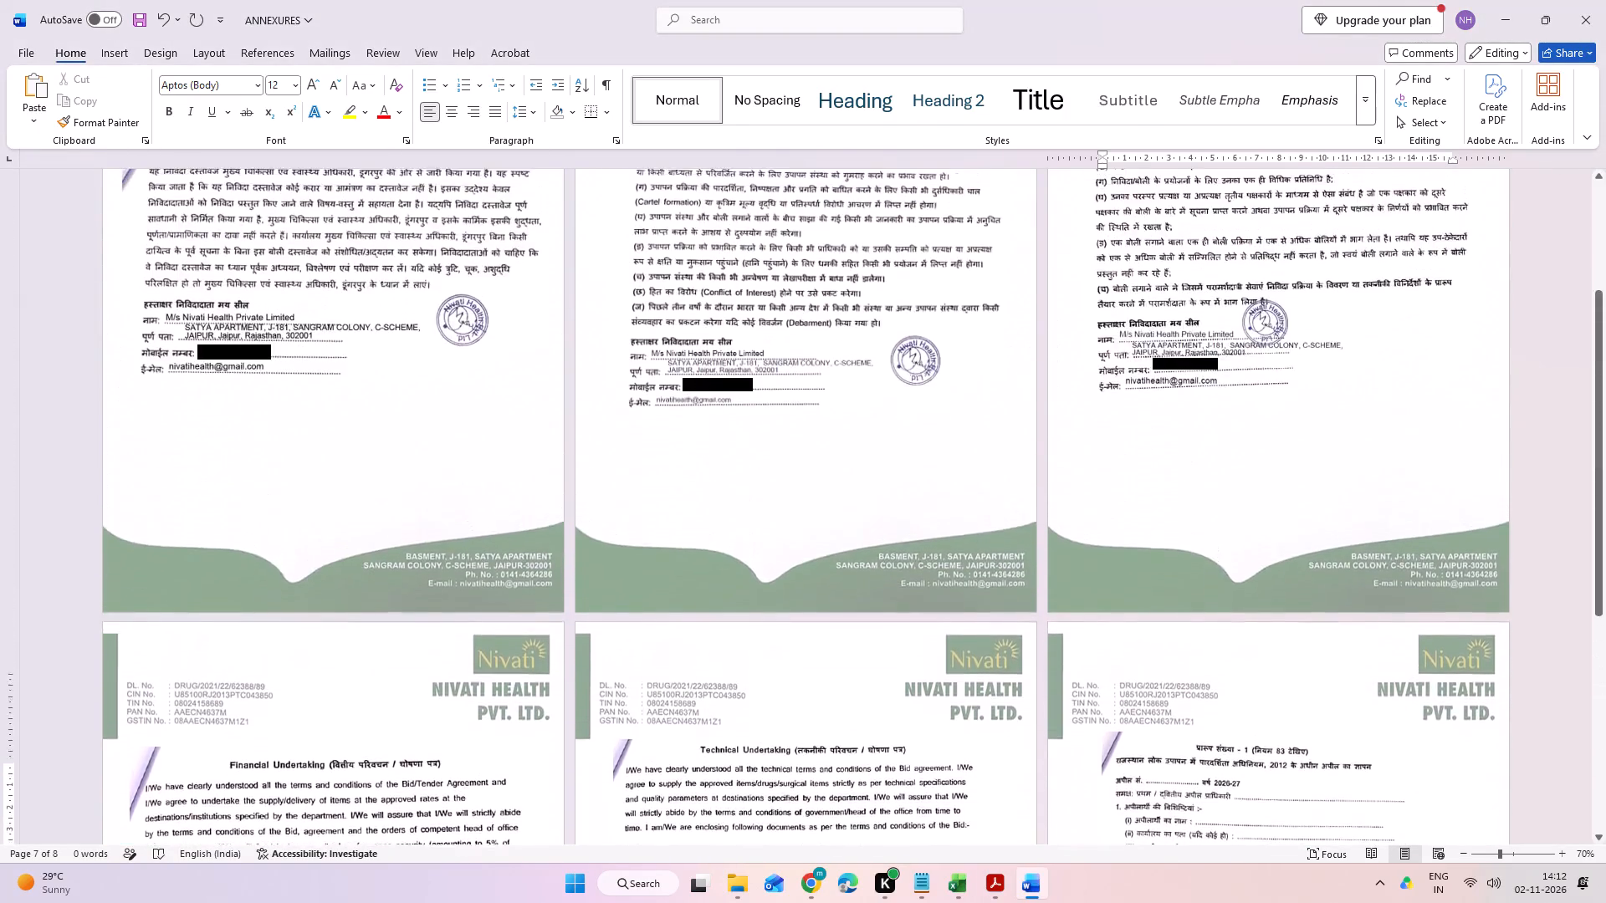
pyautogui.scroll(8, 350, 632)
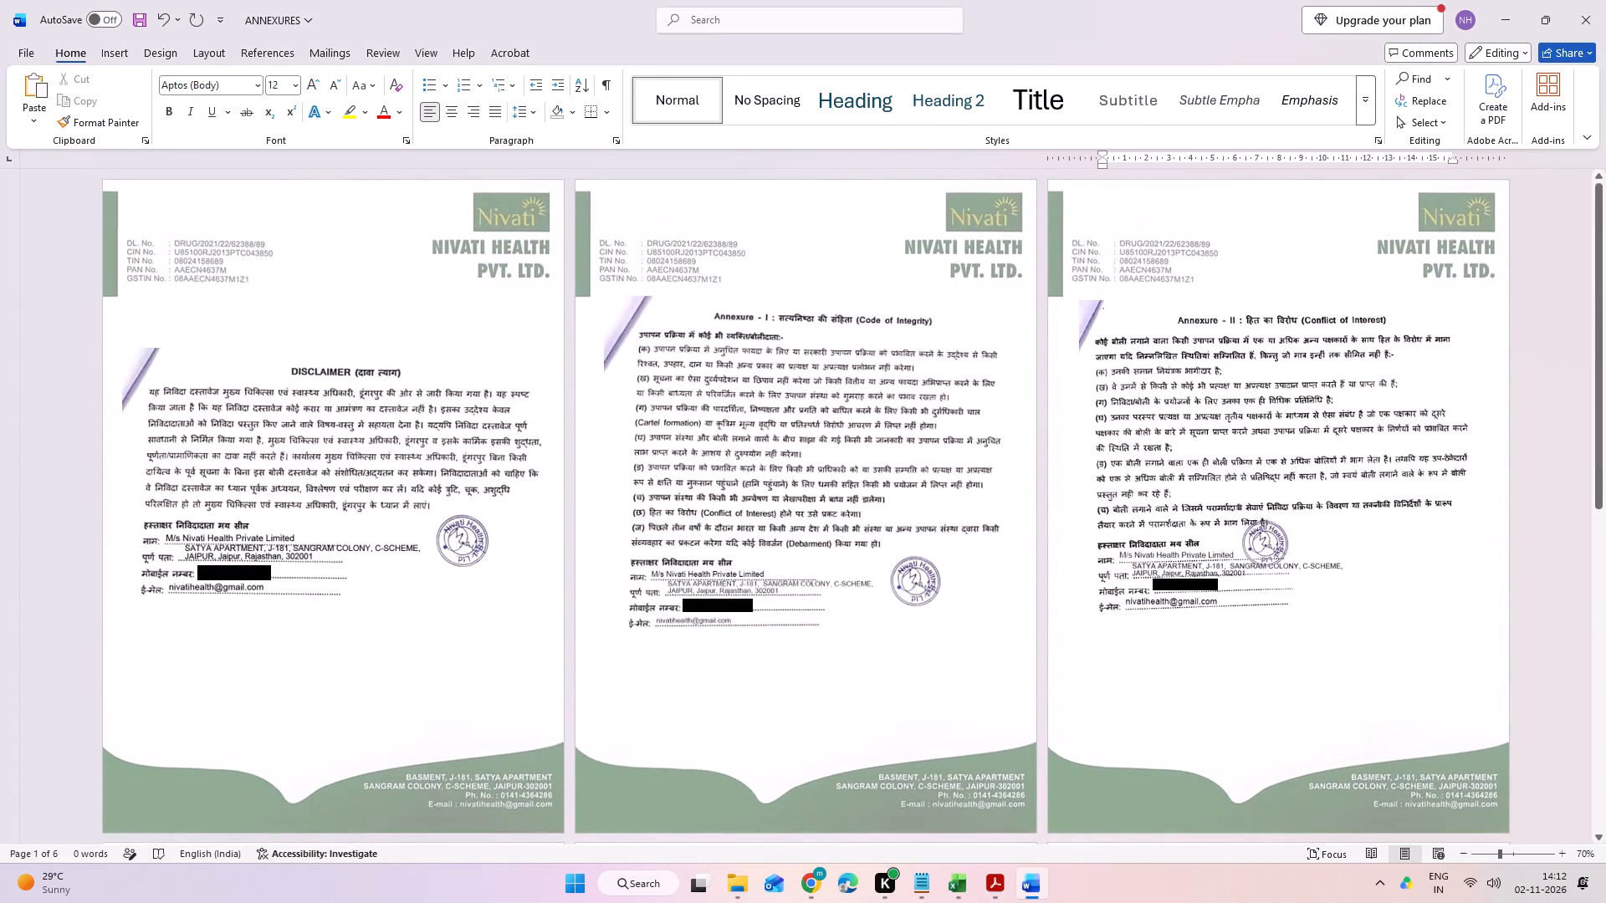
pyautogui.click(31, 55)
pyautogui.click(59, 276)
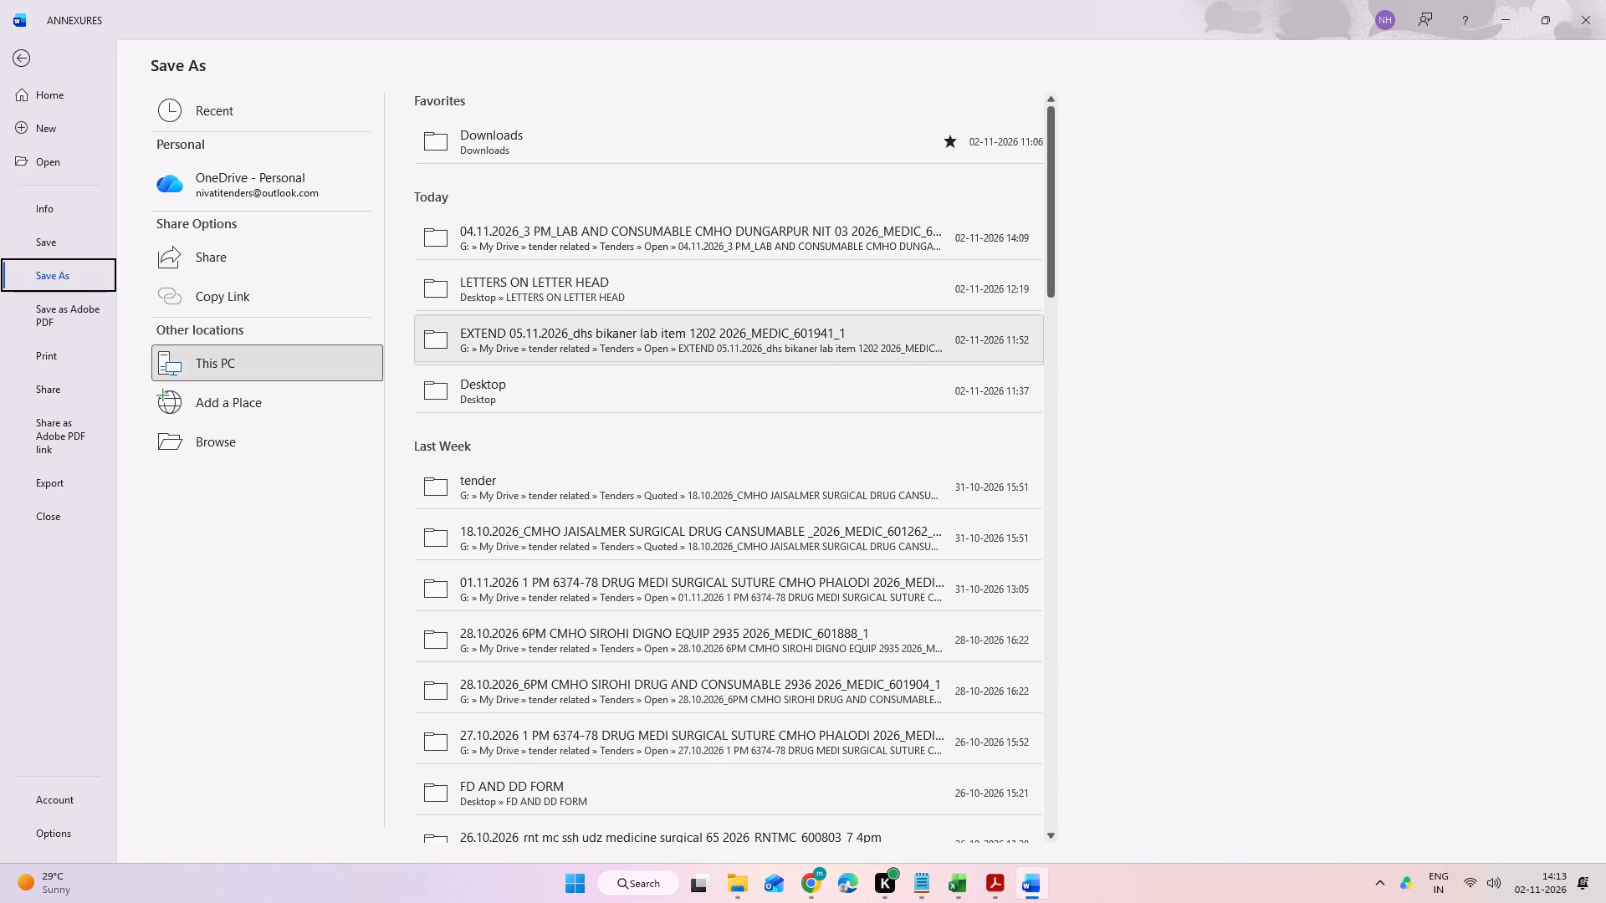
pyautogui.click(693, 233)
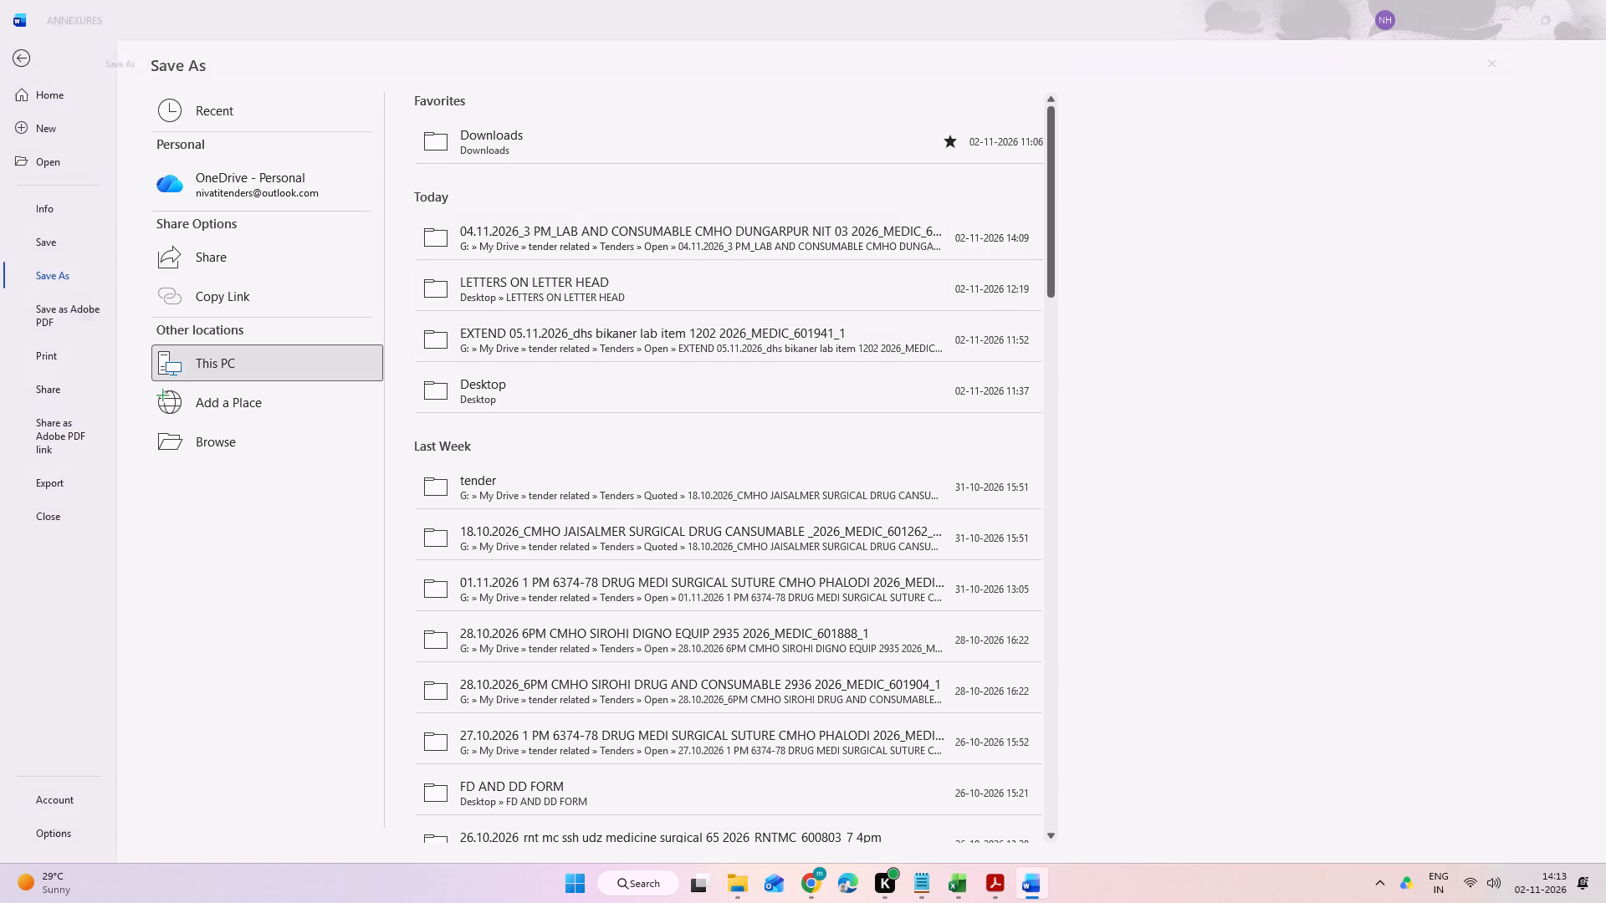
pyautogui.click(240, 737)
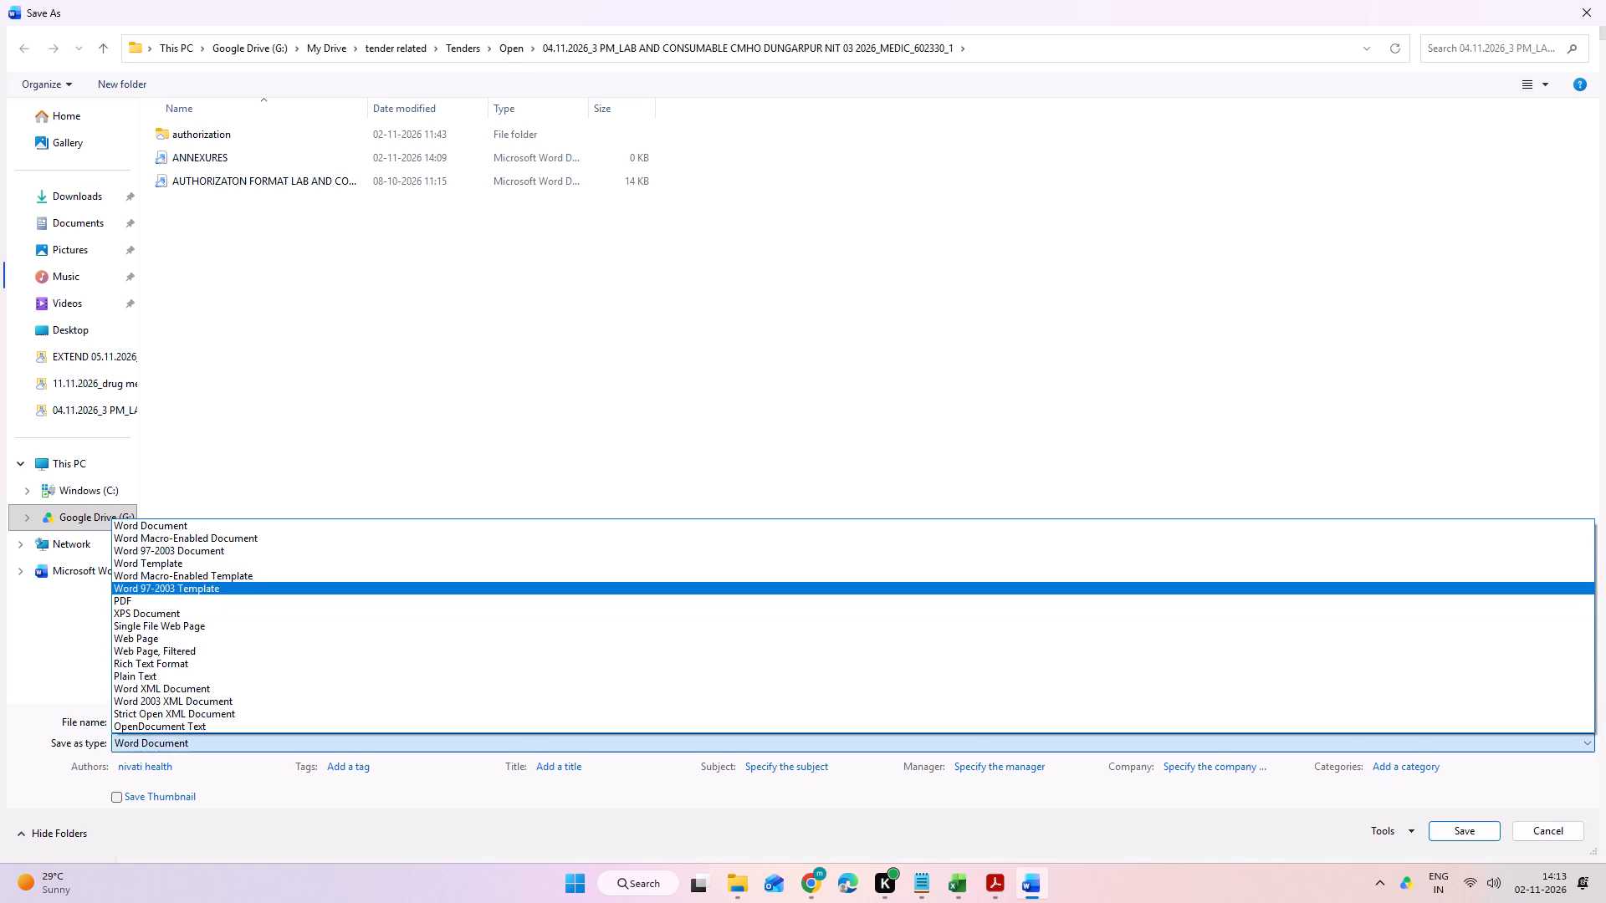
pyautogui.click(196, 602)
pyautogui.click(1438, 835)
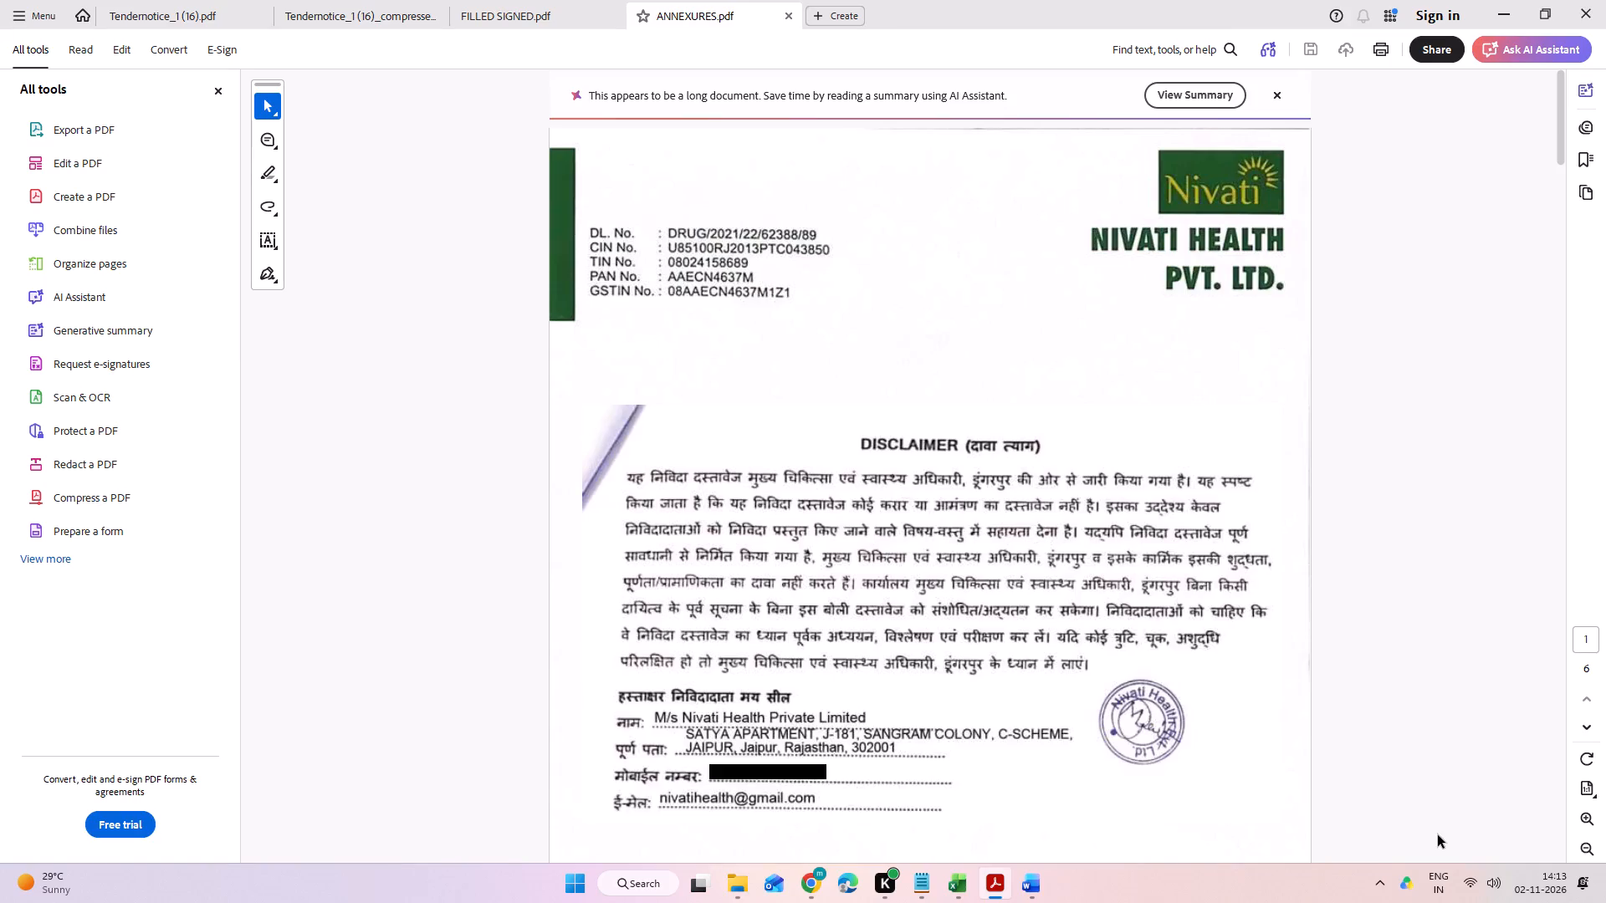
# Bring FILLED SIGNED.pdf forward in Acrobat, then return to Word and close the ANNEXURES document, saving its changes.
pyautogui.click(565, 8)
pyautogui.hotkey('alt', 'Tab')
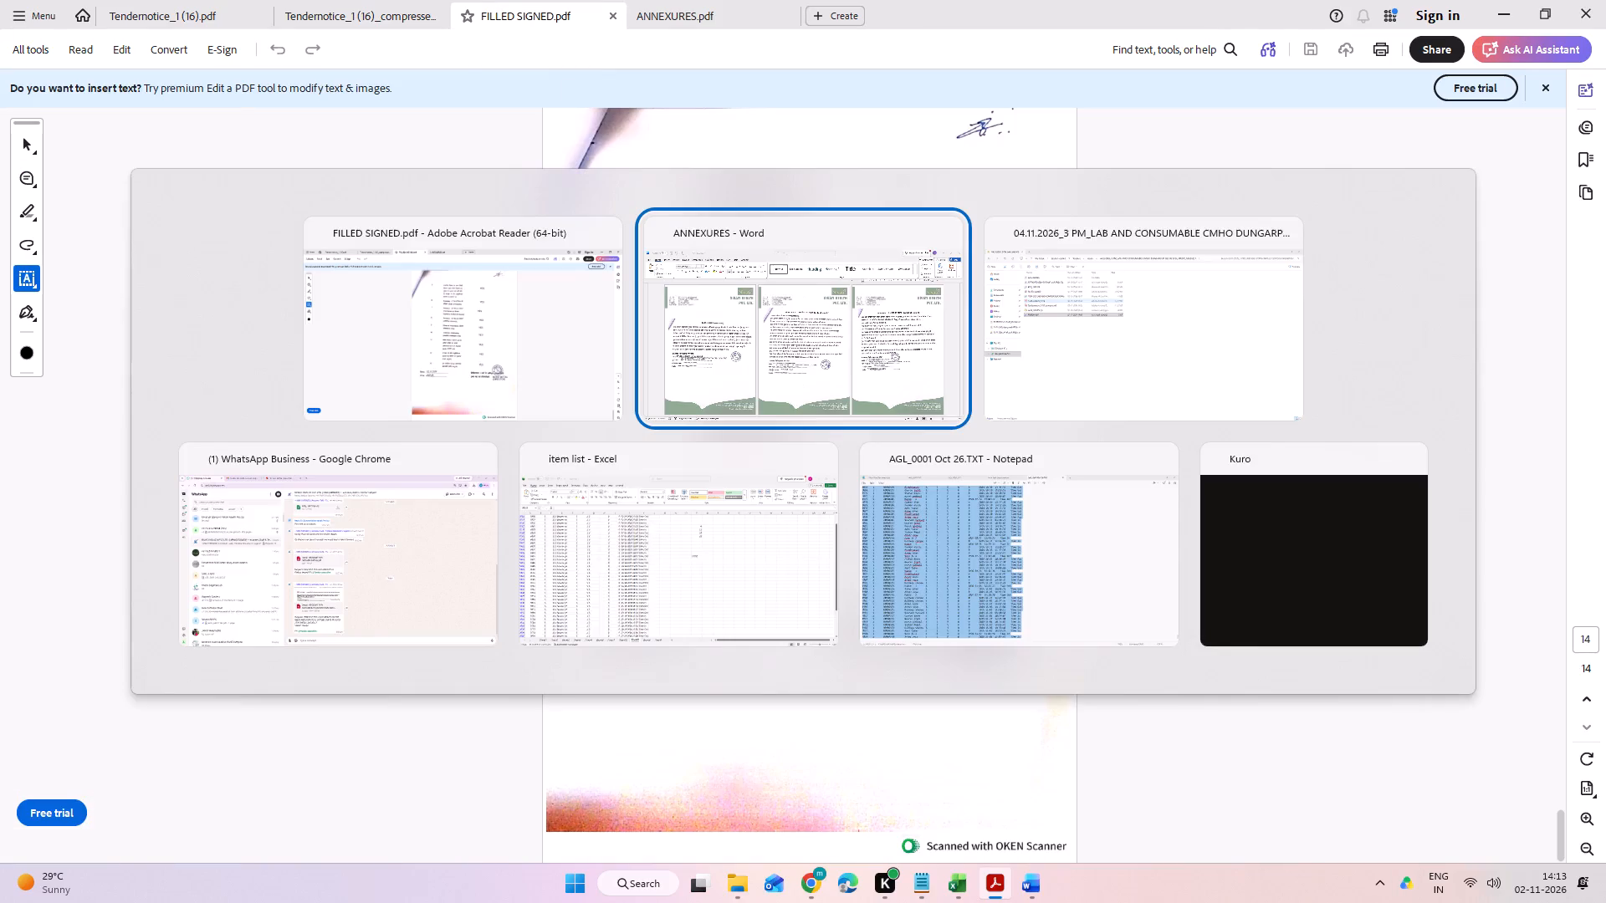
pyautogui.click(1605, 0)
pyautogui.click(821, 482)
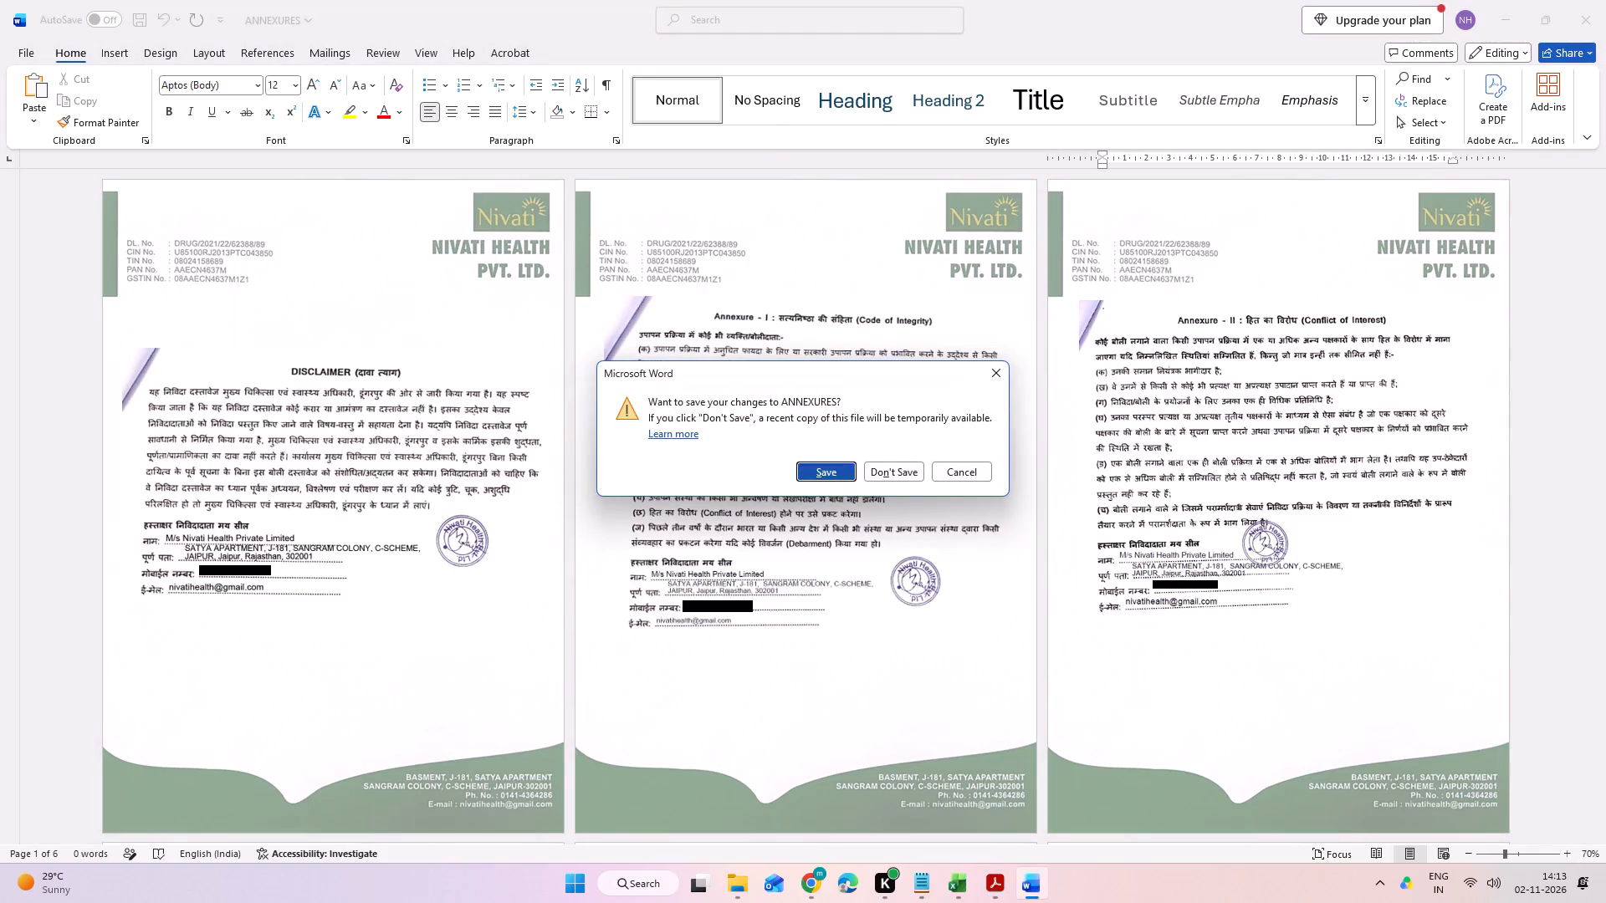
pyautogui.click(822, 479)
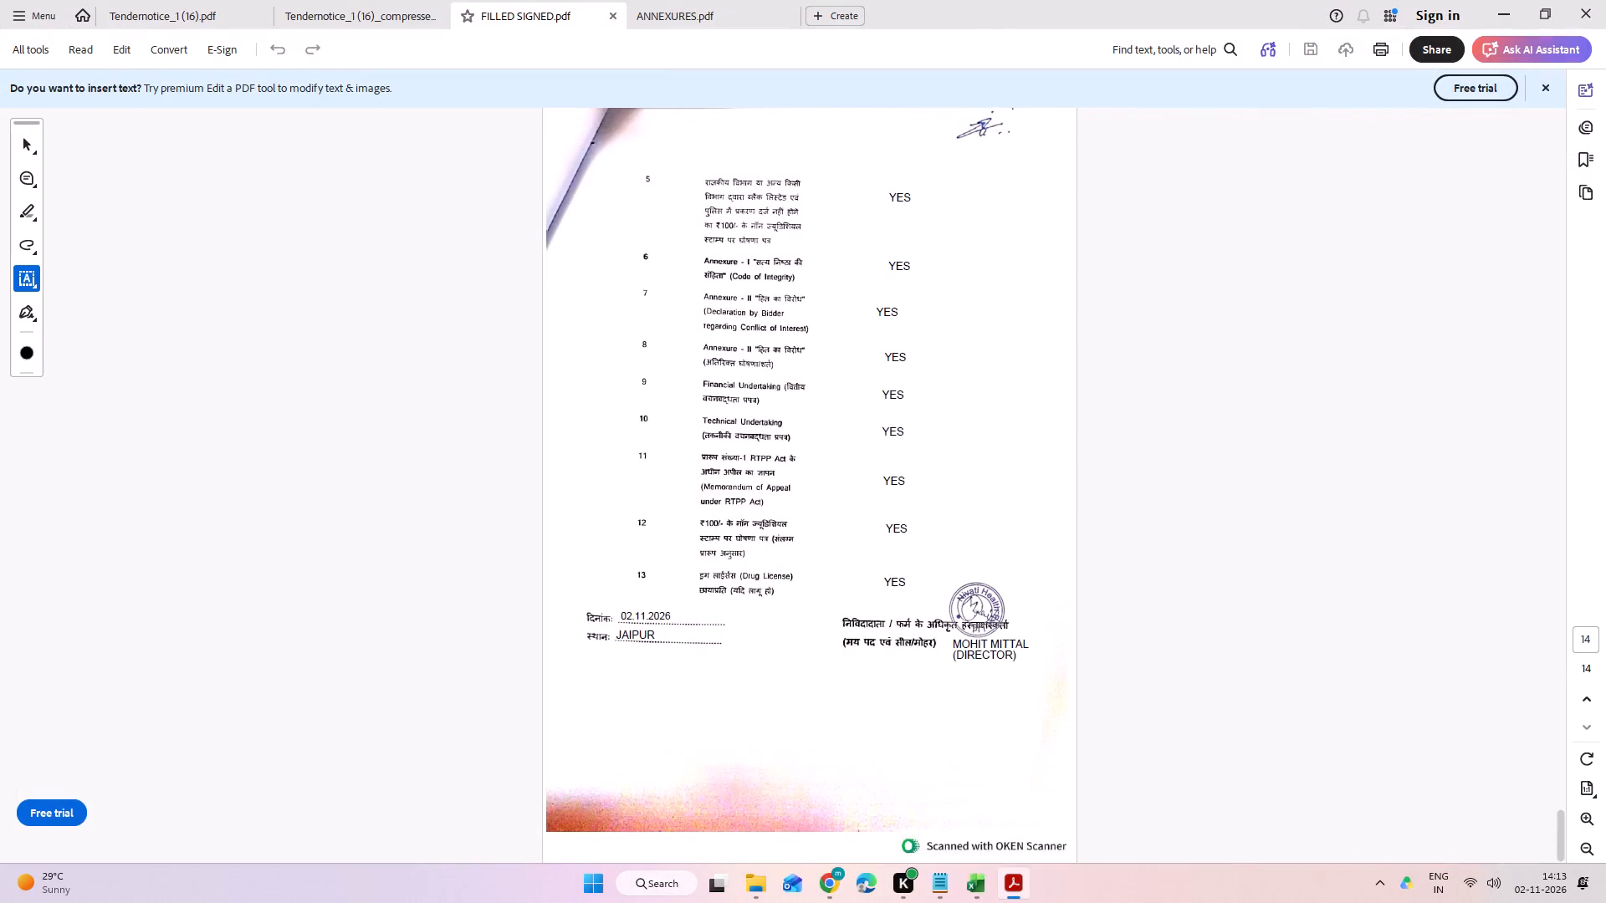
# Review the appeal form and the two checklist pages at the end of FILLED SIGNED.pdf in Acrobat, enlarging the view to read the entries.
pyautogui.click(1209, 434)
pyautogui.scroll(11, 1226, 534)
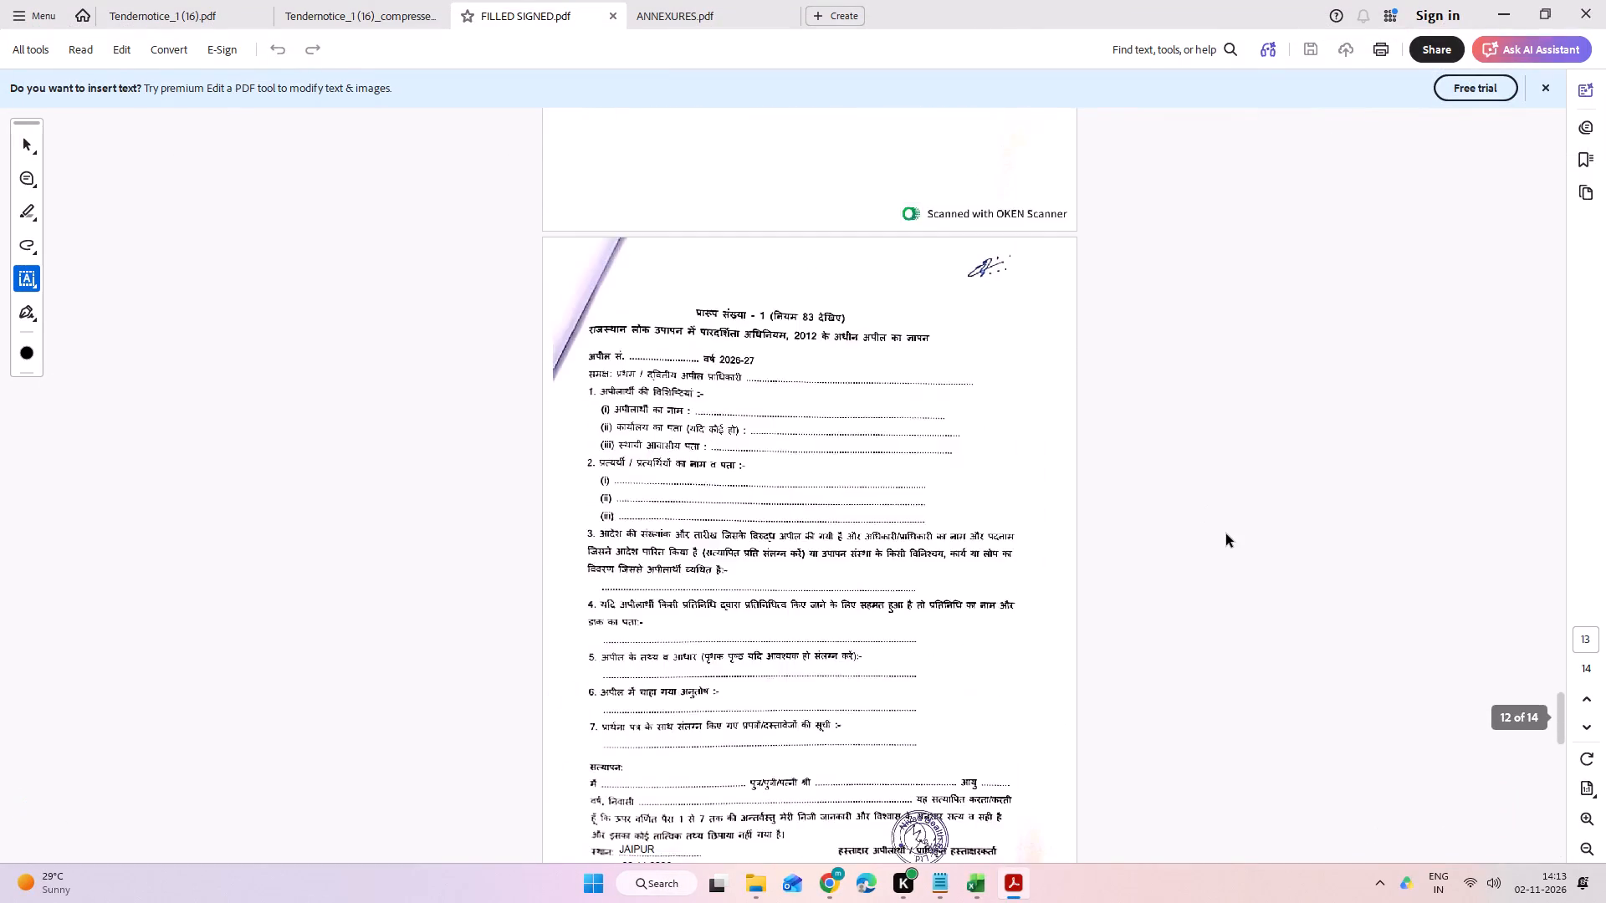
pyautogui.scroll(-6, 1226, 534)
pyautogui.keyDown('ctrl'); pyautogui.scroll(1, 1226, 534); pyautogui.keyUp('ctrl')
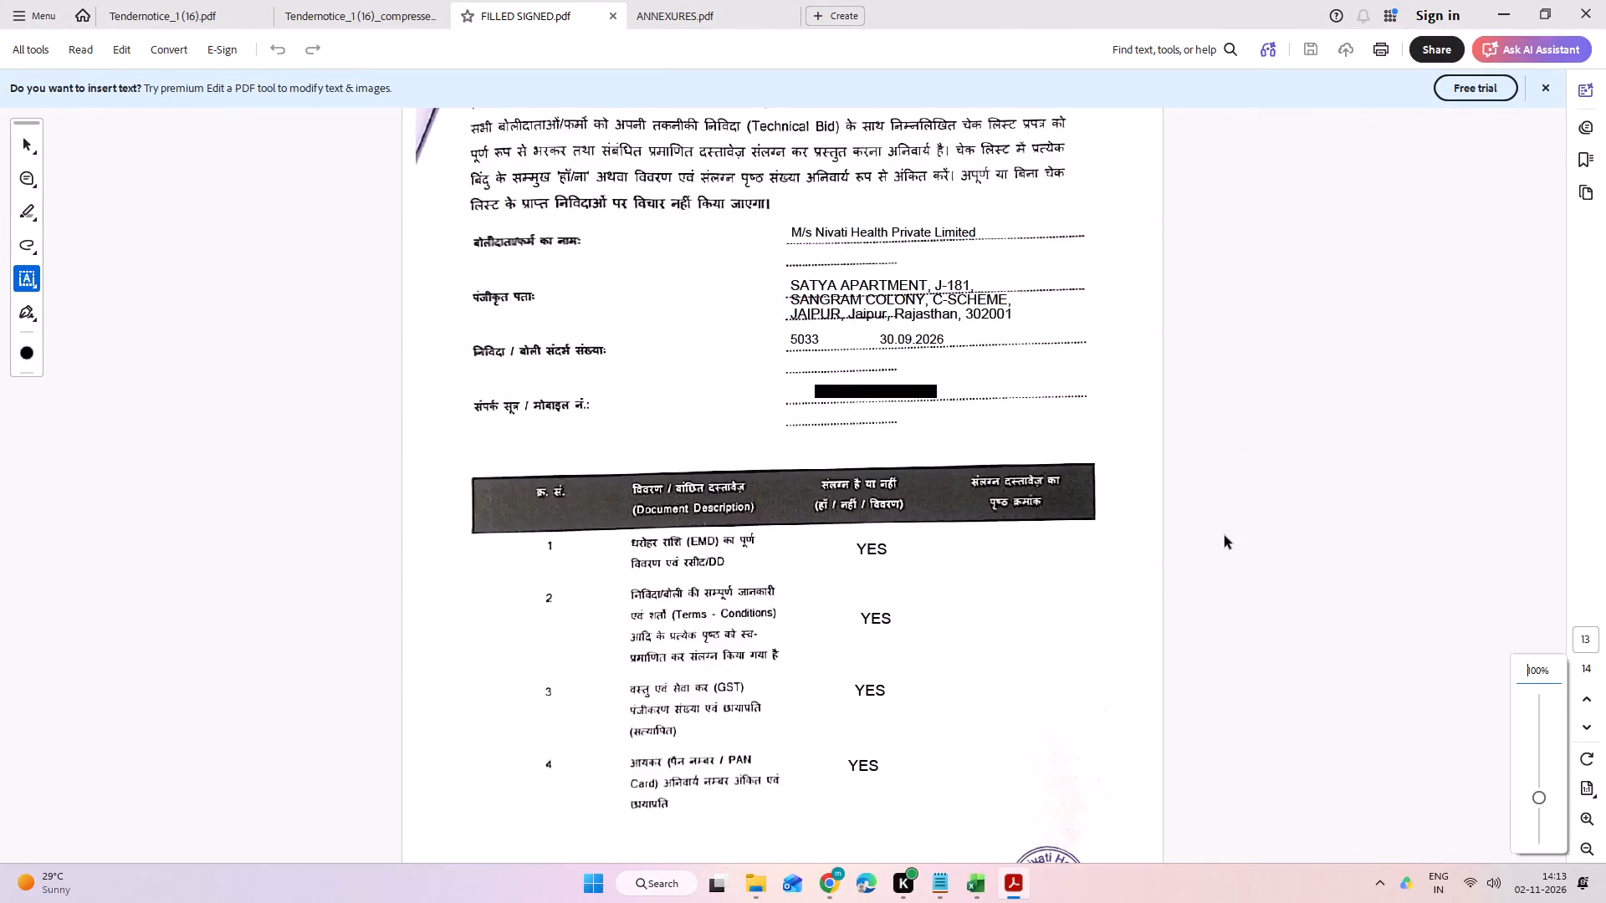
pyautogui.scroll(-5, 1219, 536)
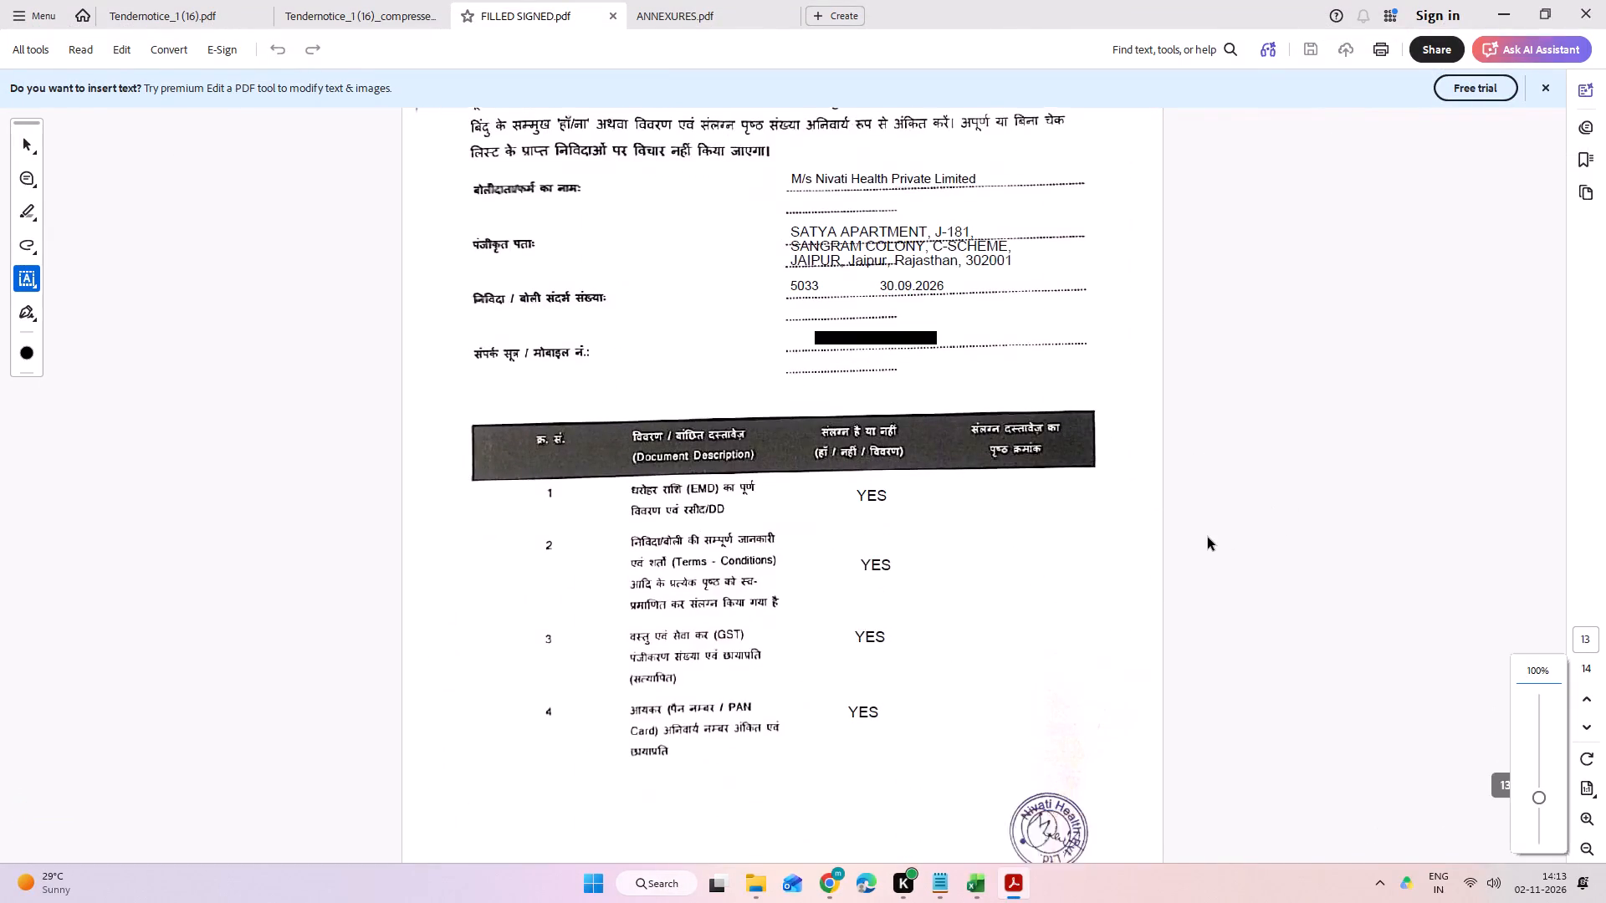
pyautogui.scroll(-6, 1208, 538)
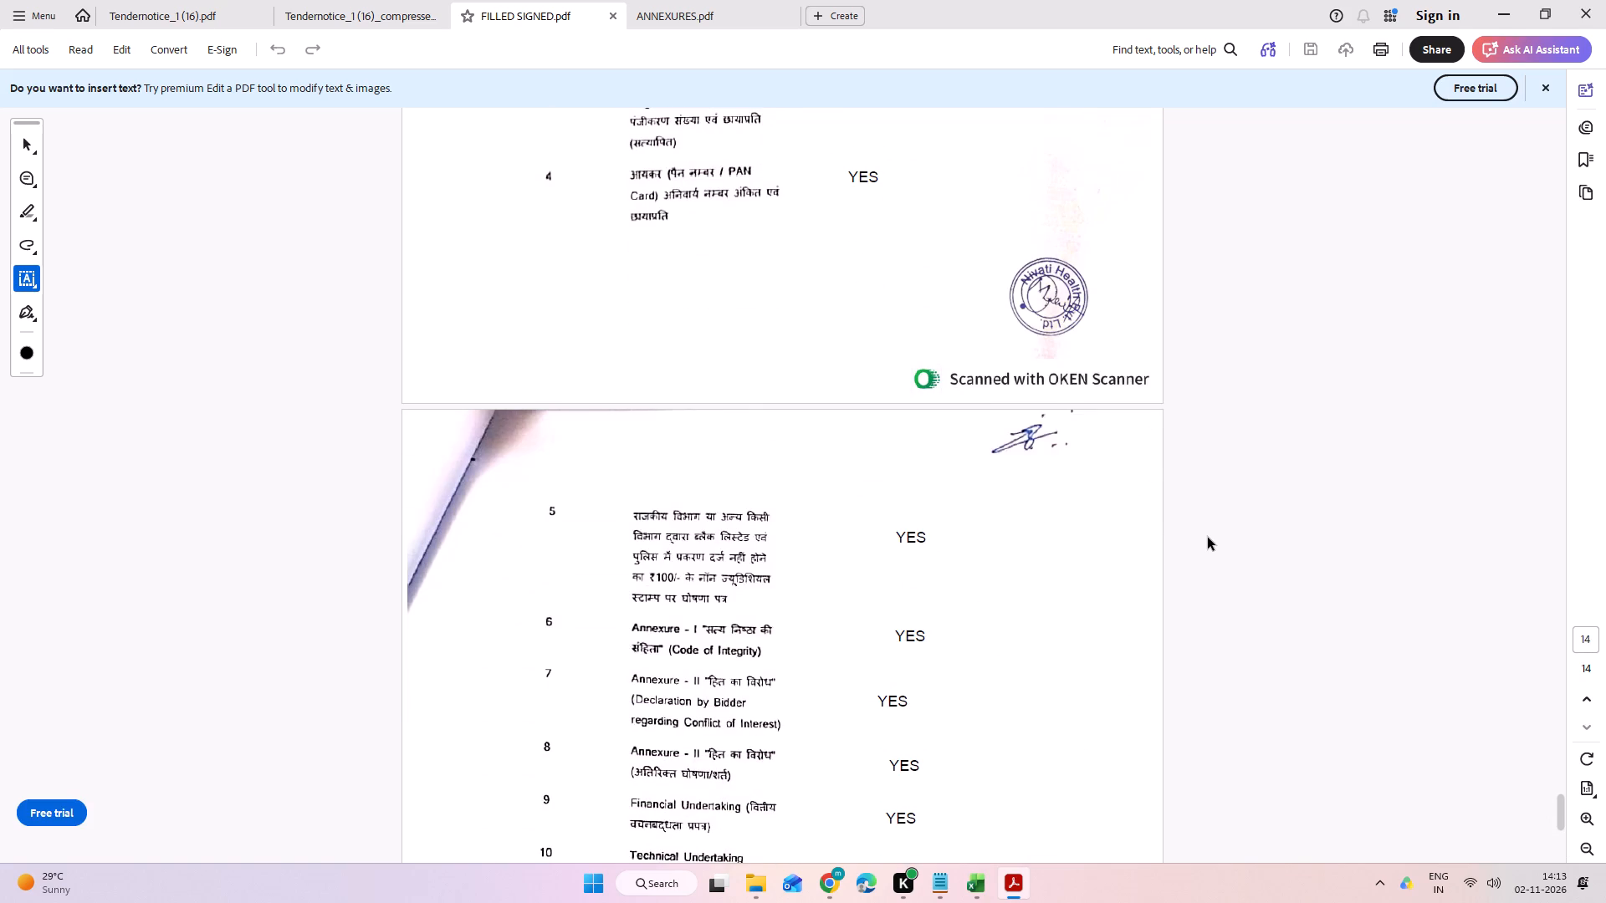
pyautogui.scroll(-2, 1208, 538)
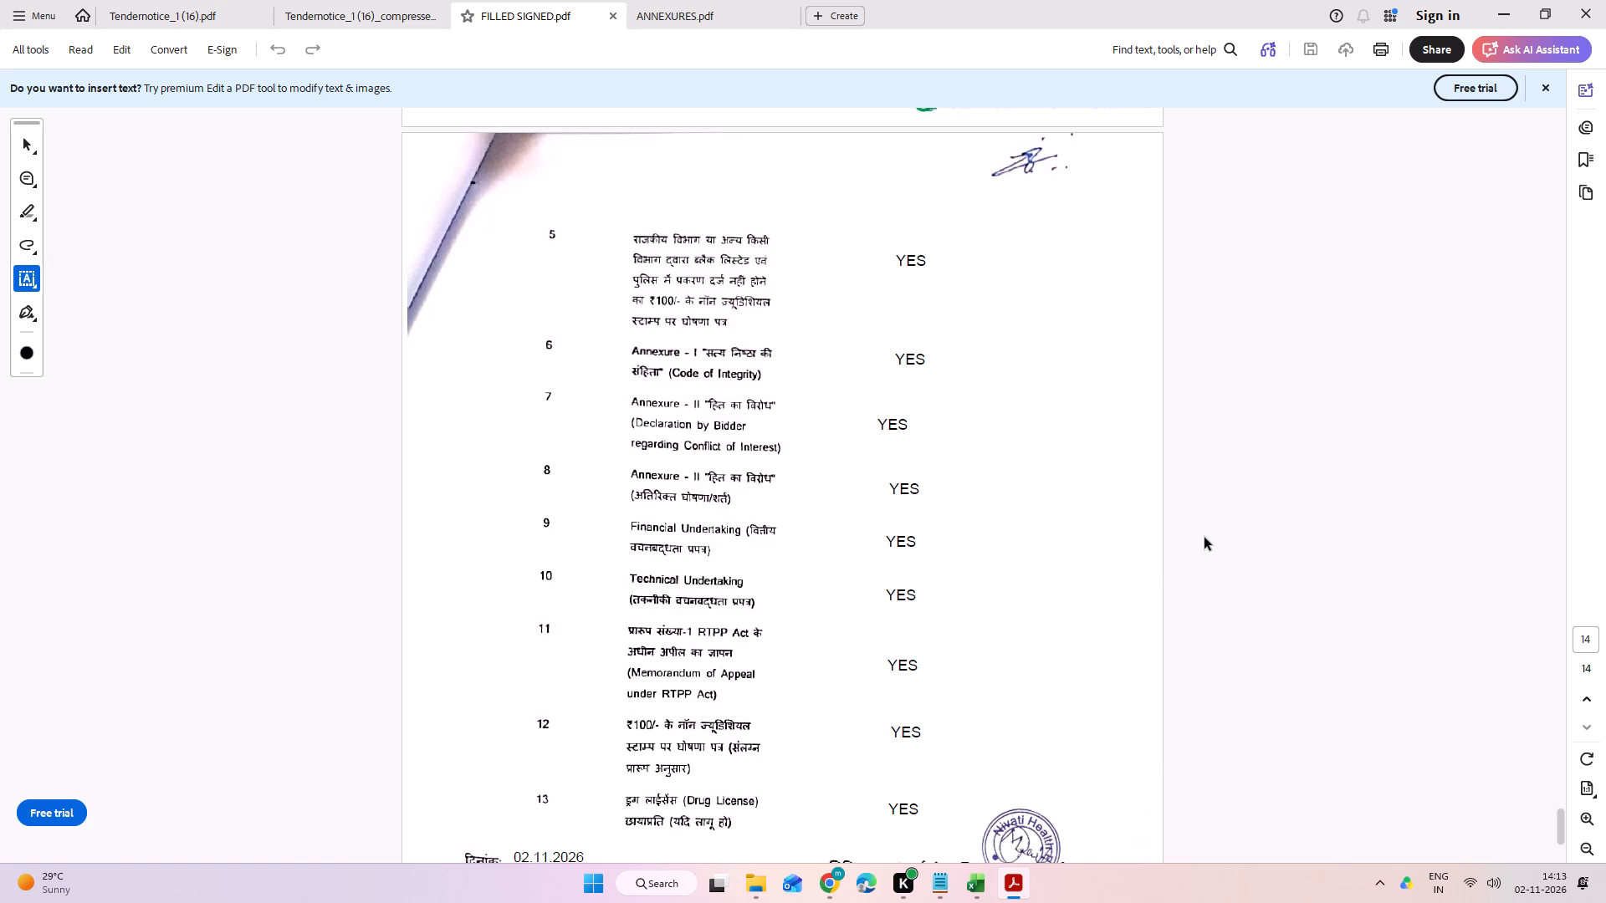
pyautogui.scroll(-3, 1204, 538)
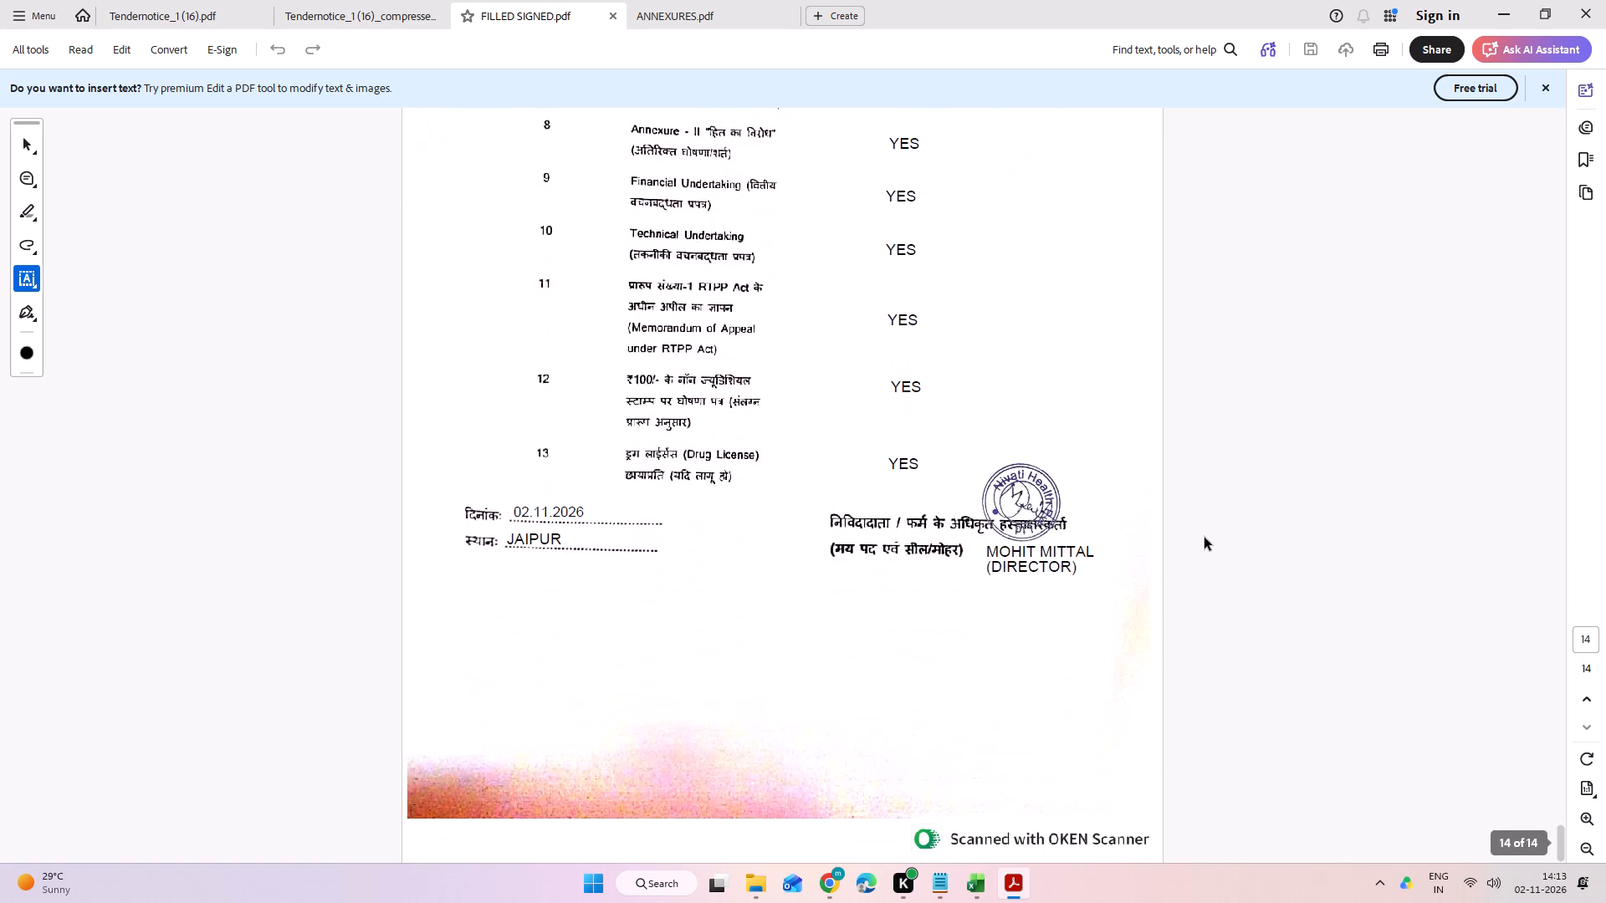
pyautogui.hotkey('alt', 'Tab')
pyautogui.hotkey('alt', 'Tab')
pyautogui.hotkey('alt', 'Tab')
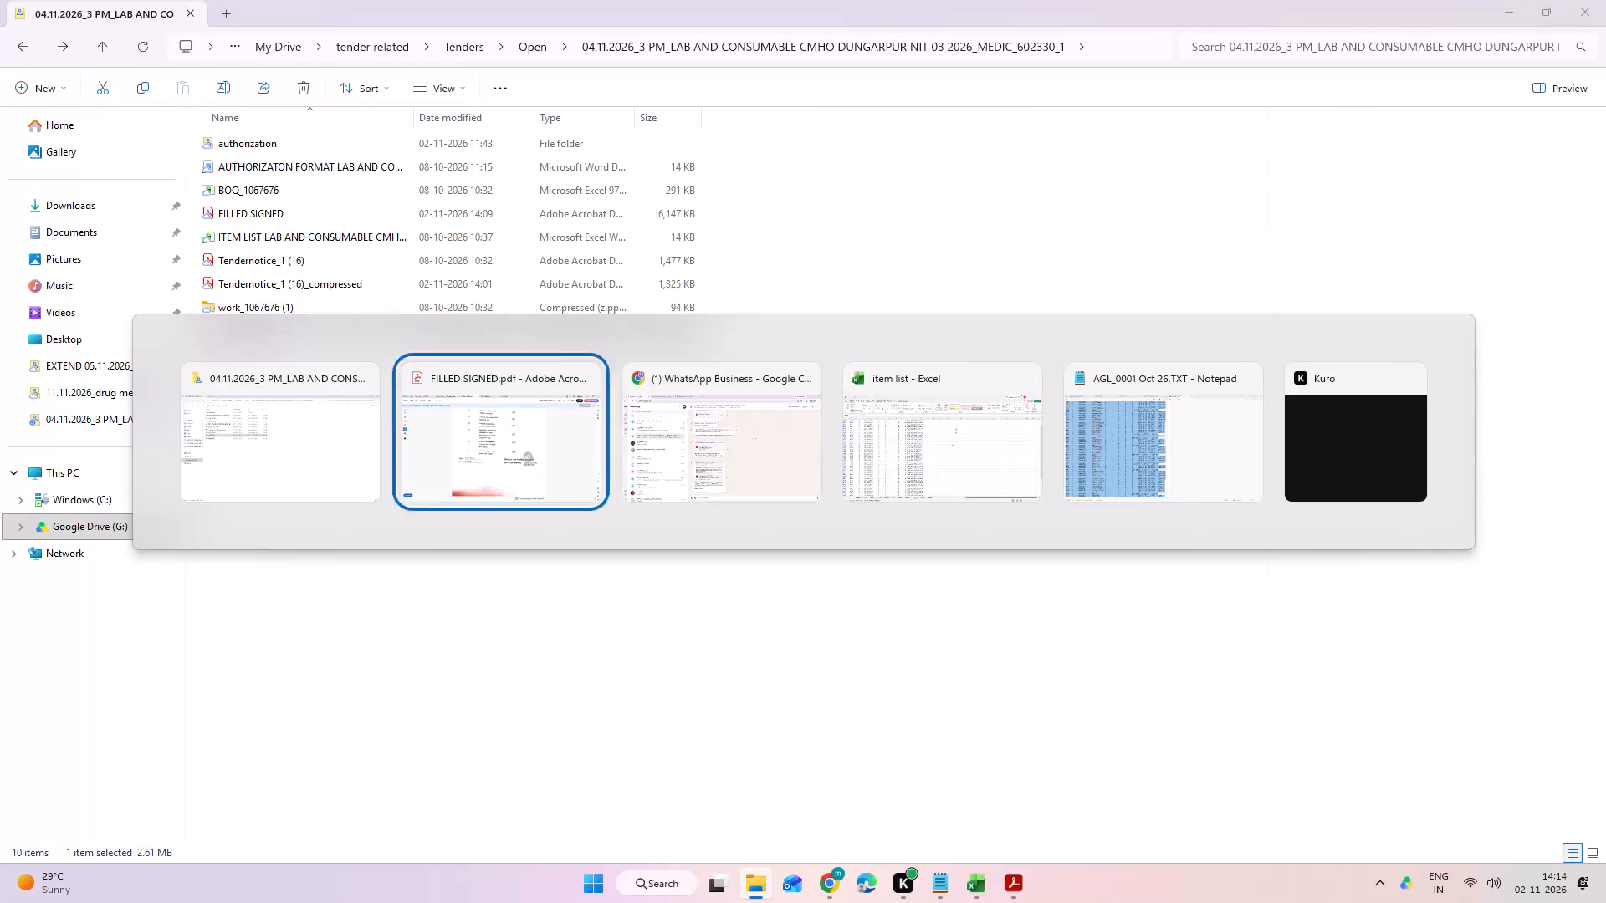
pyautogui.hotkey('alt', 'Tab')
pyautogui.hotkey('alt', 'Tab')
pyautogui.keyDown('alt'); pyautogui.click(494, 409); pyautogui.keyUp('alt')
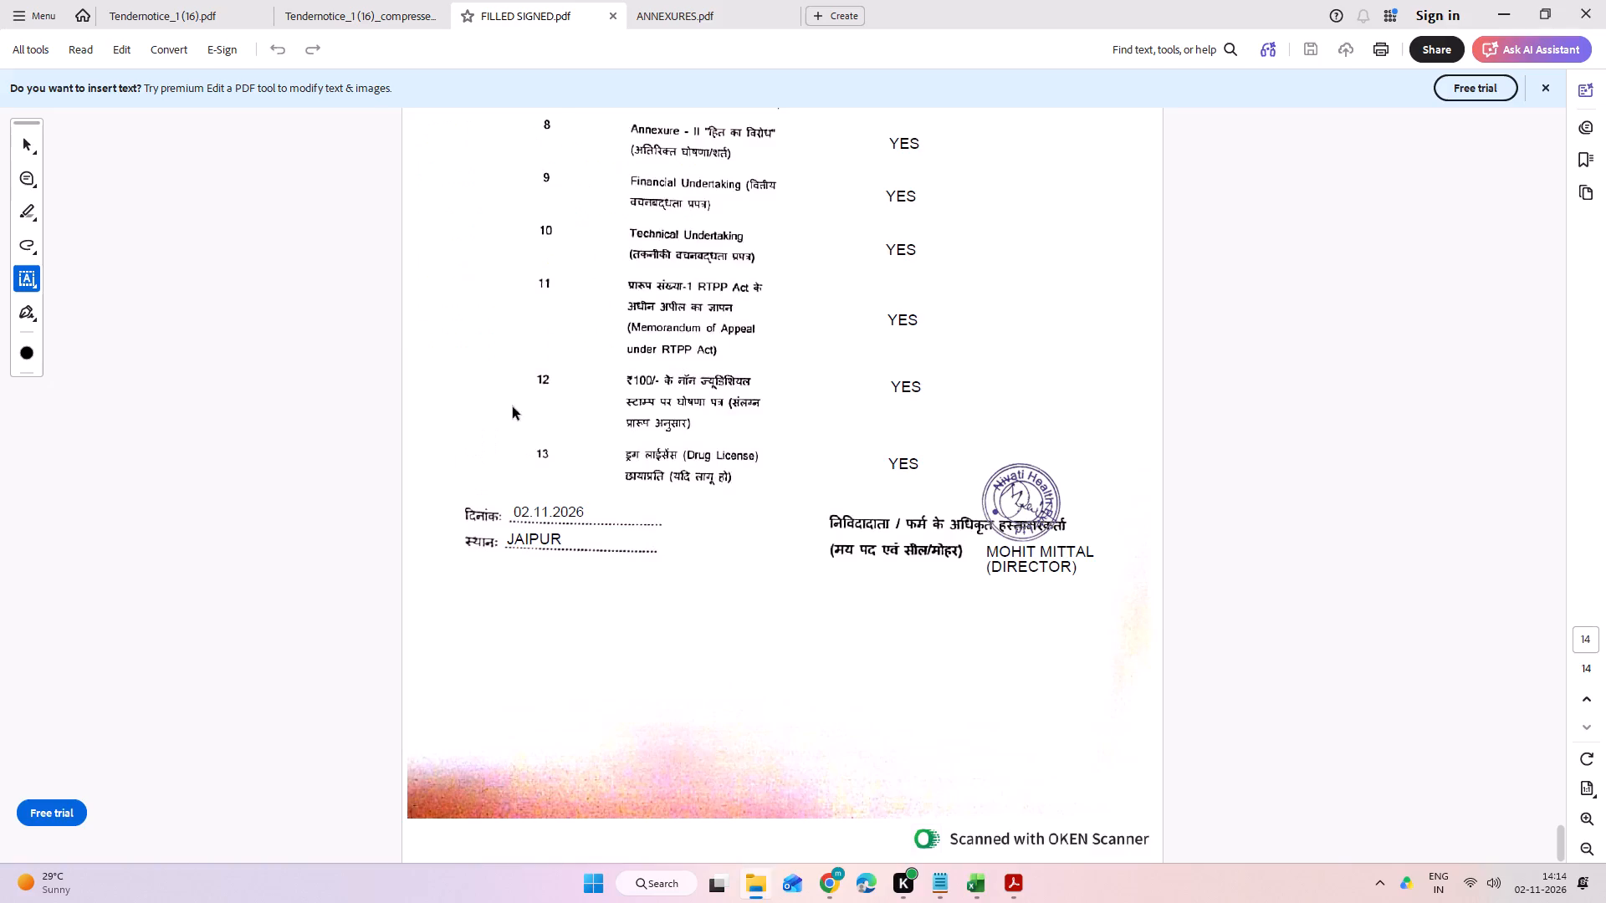
# Review the exported ANNEXURES.pdf from its last page backwards, checking each form's placement on the letterhead.
pyautogui.click(696, 3)
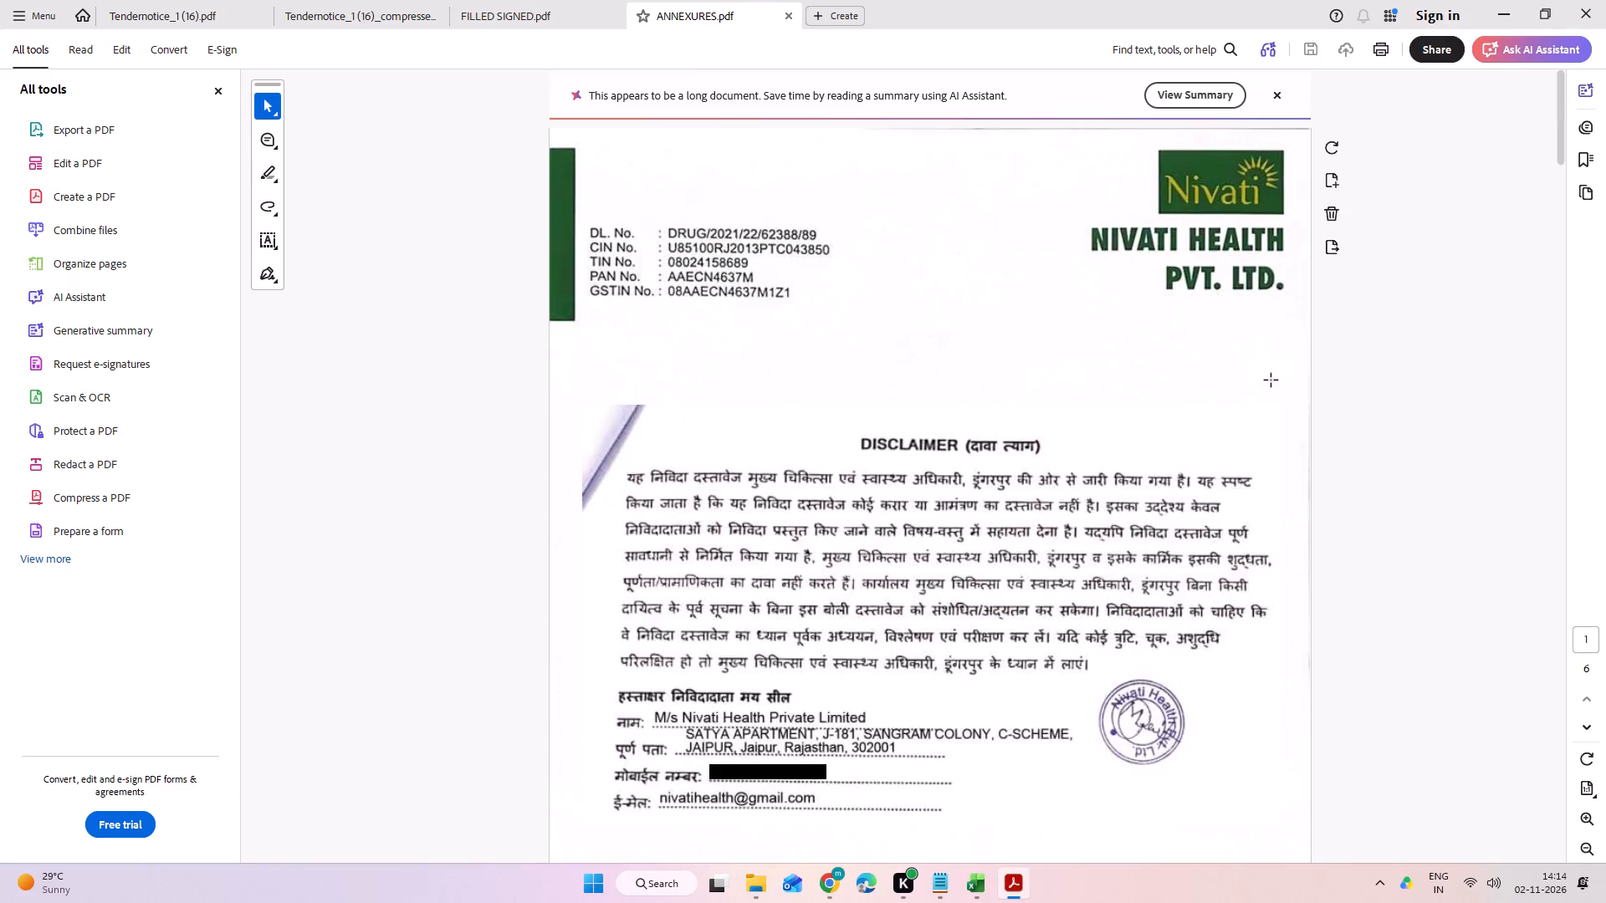
pyautogui.click(1455, 384)
pyautogui.press('End')
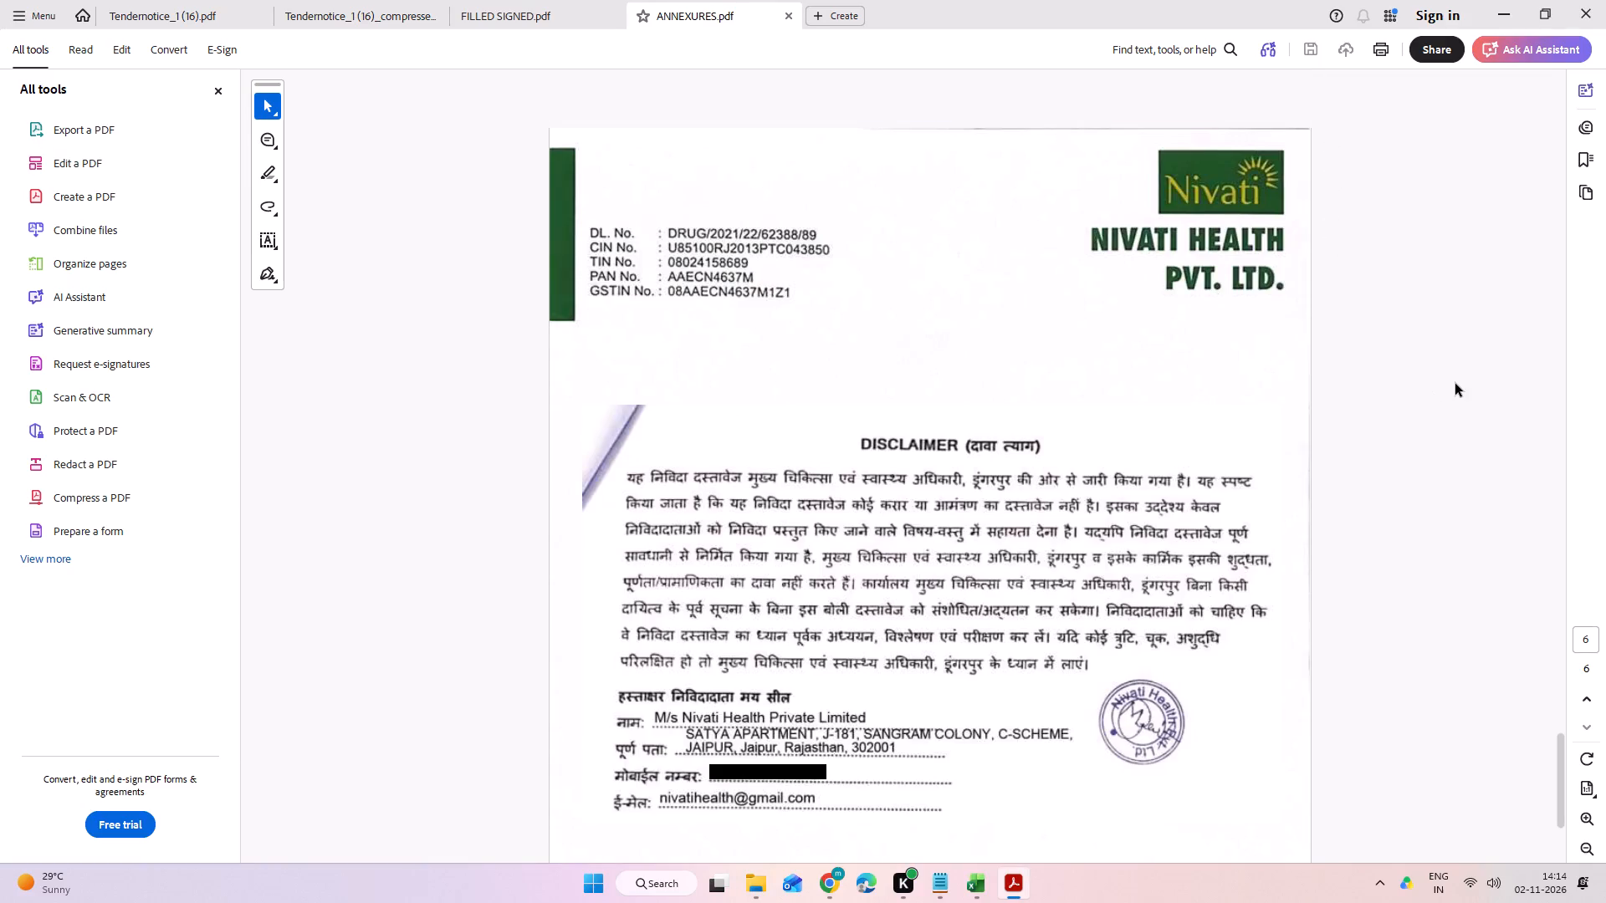
pyautogui.scroll(-6, 1455, 384)
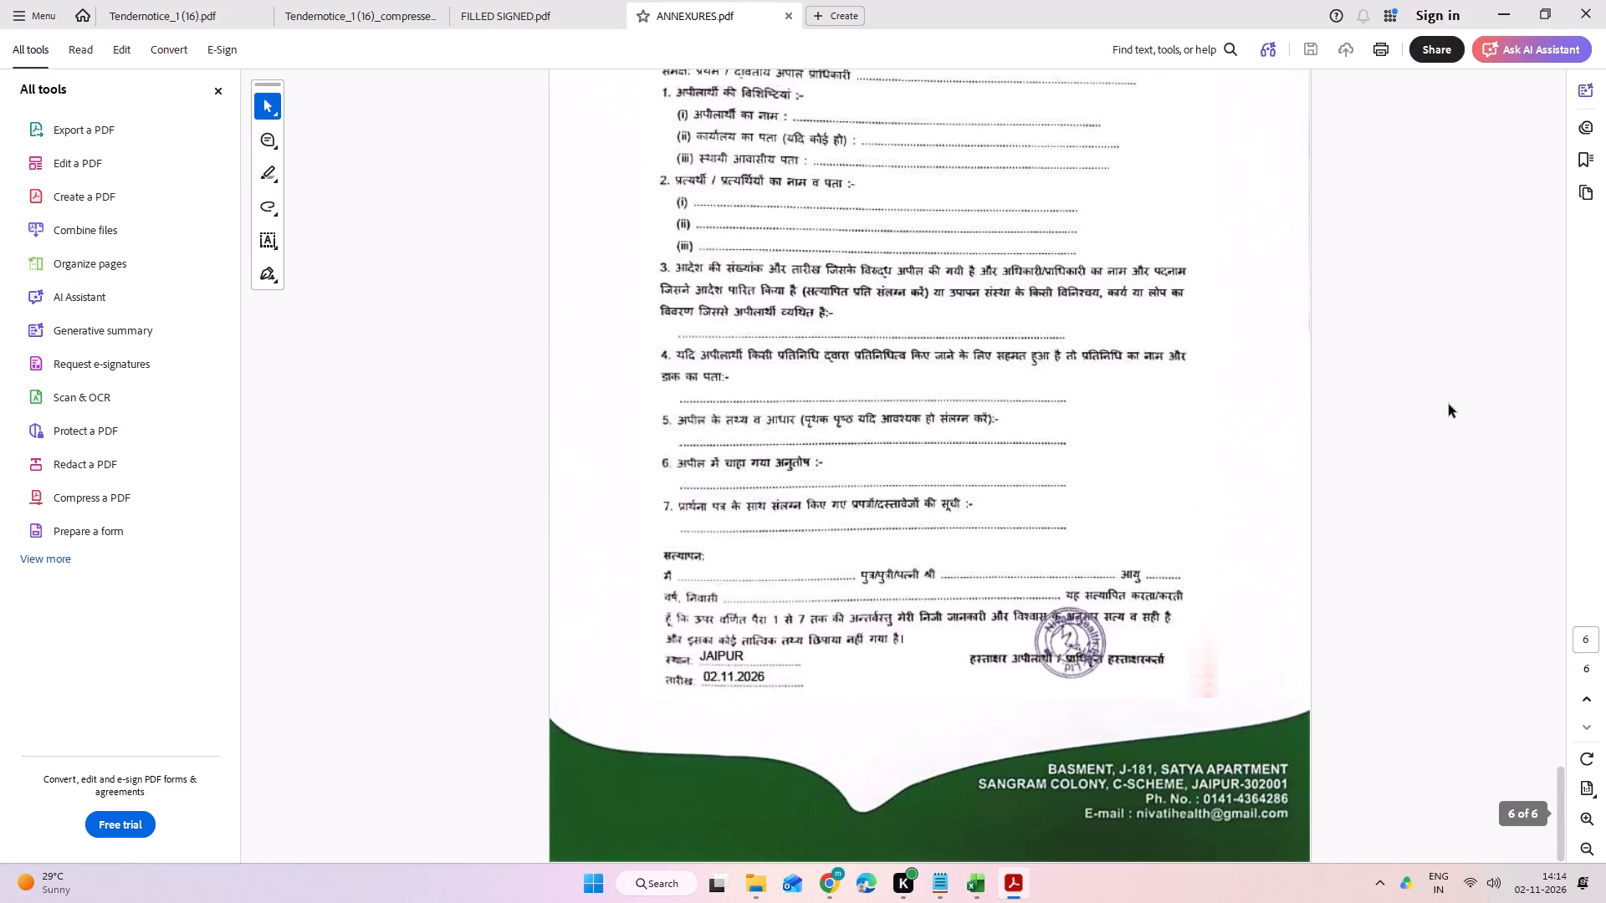
pyautogui.scroll(8, 1449, 405)
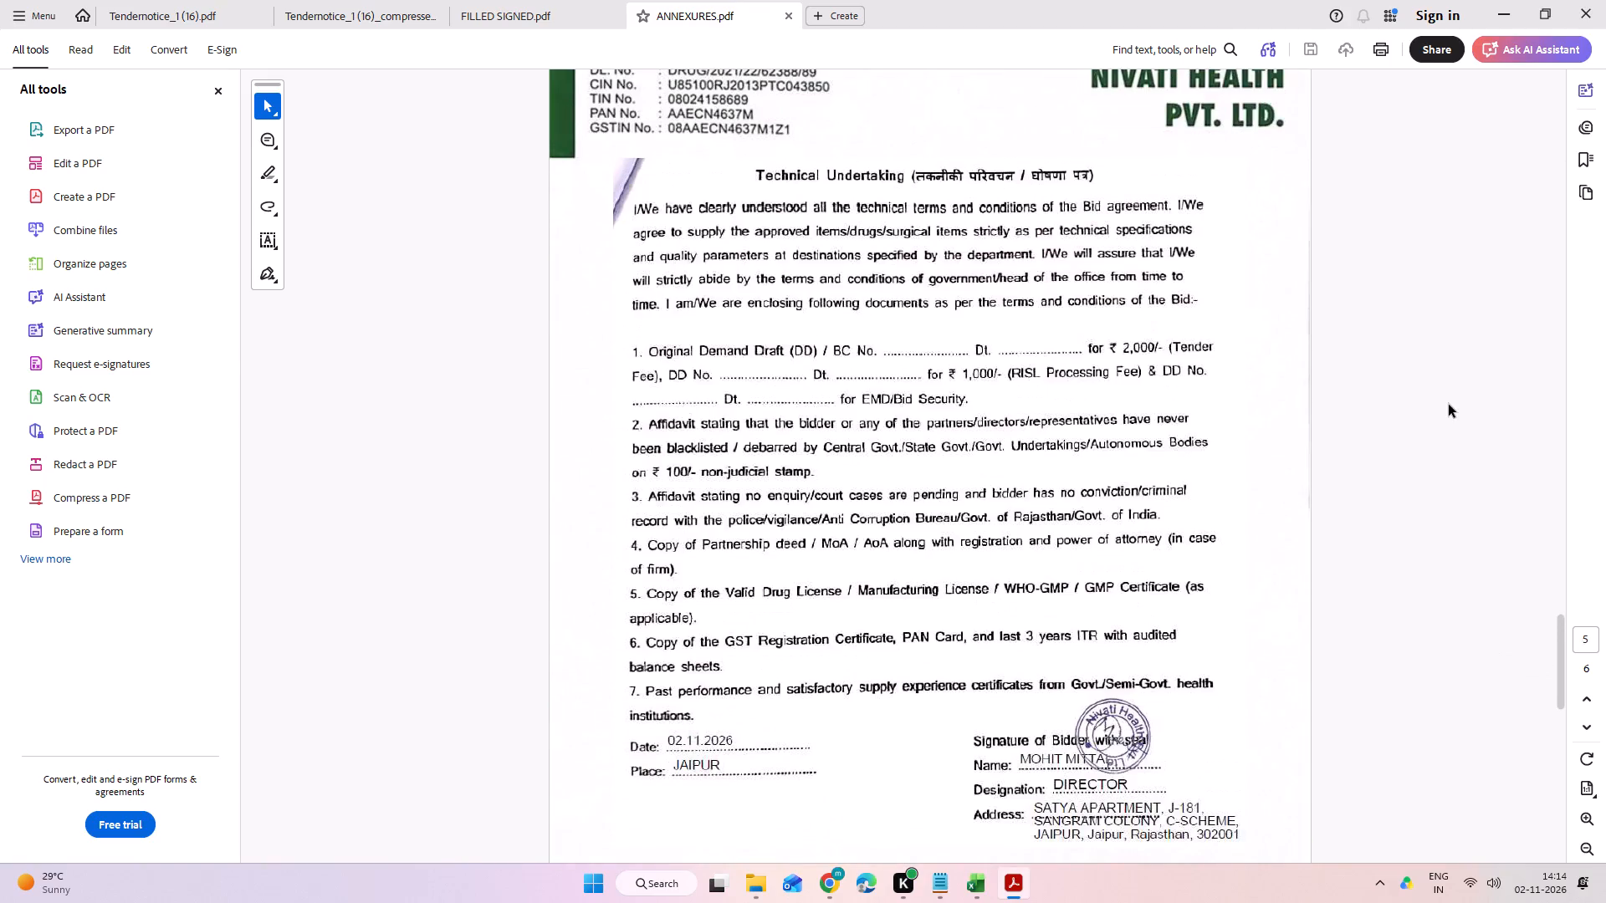
pyautogui.scroll(7, 1449, 405)
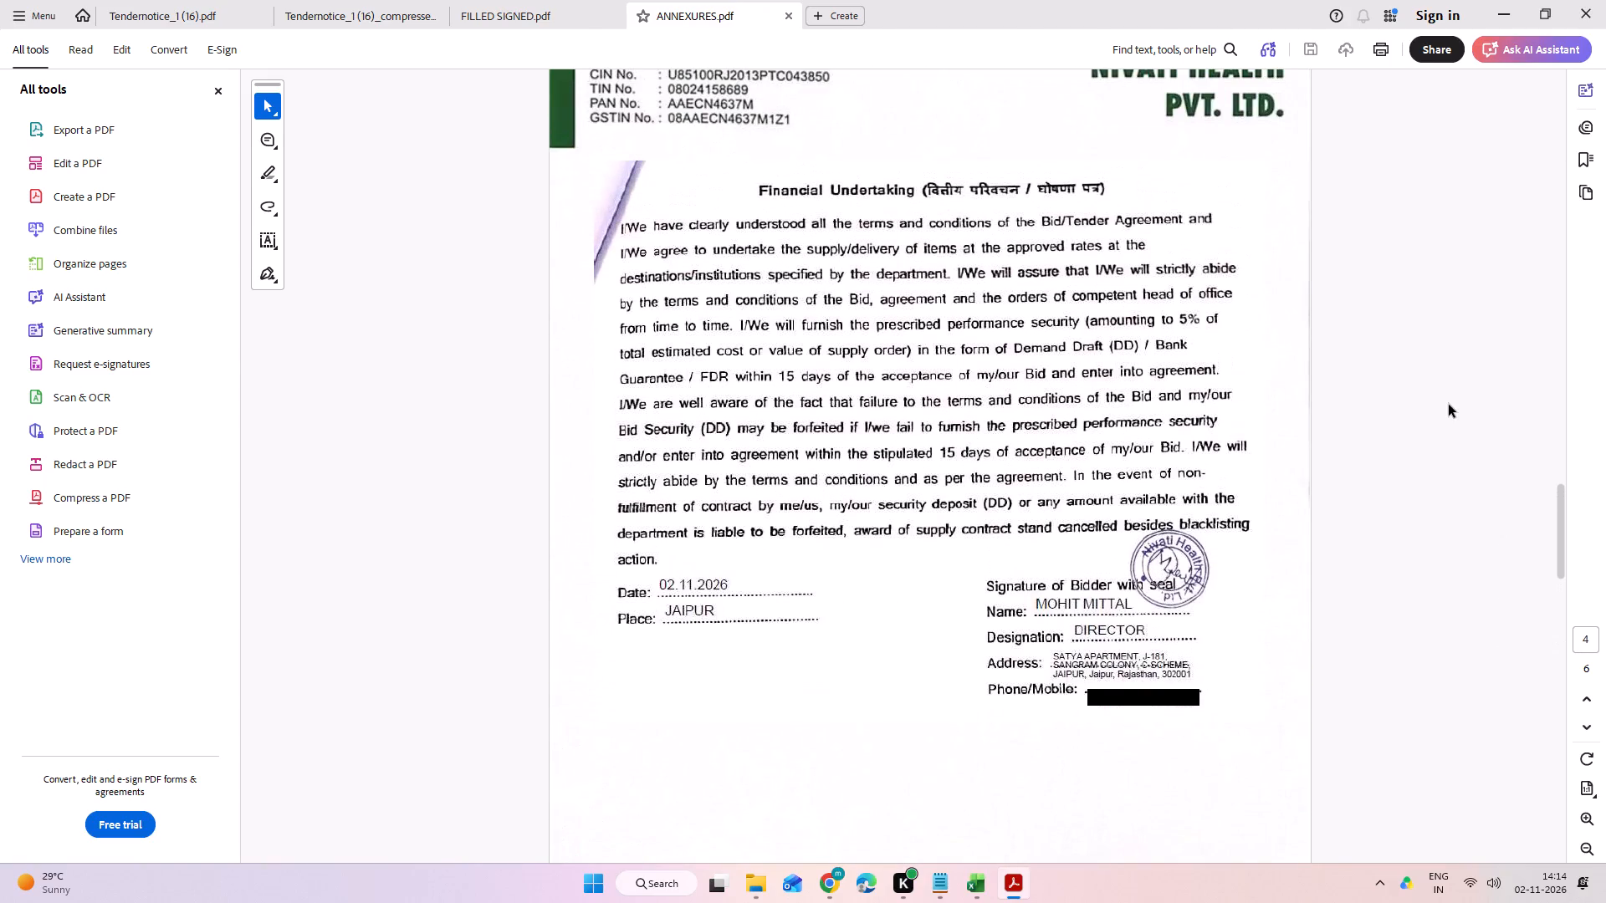
pyautogui.scroll(8, 1449, 405)
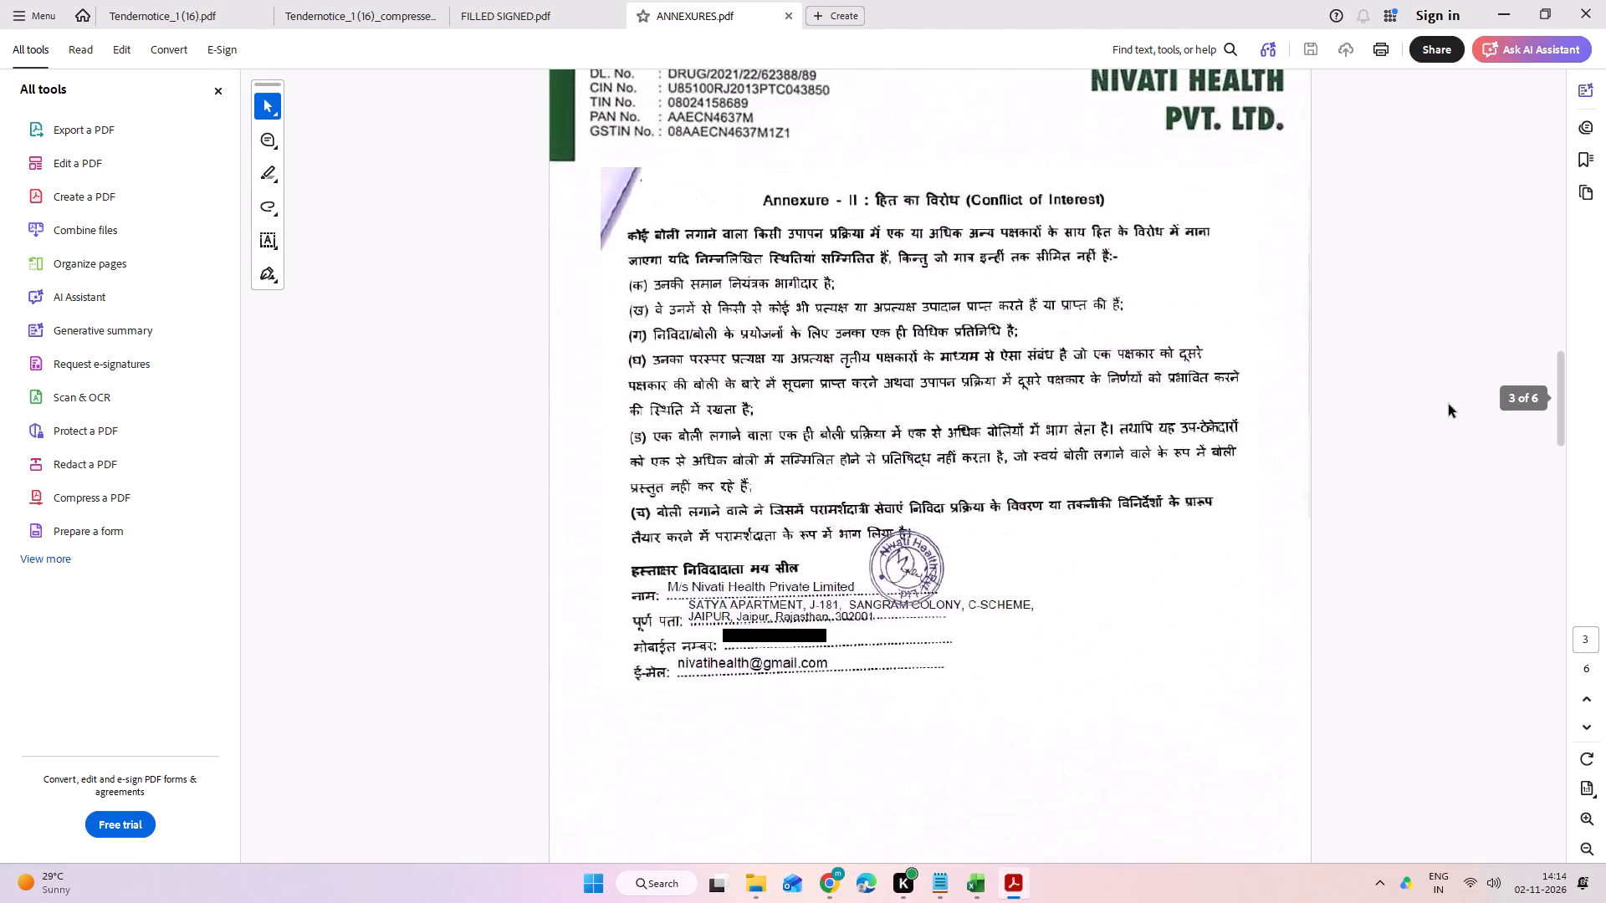
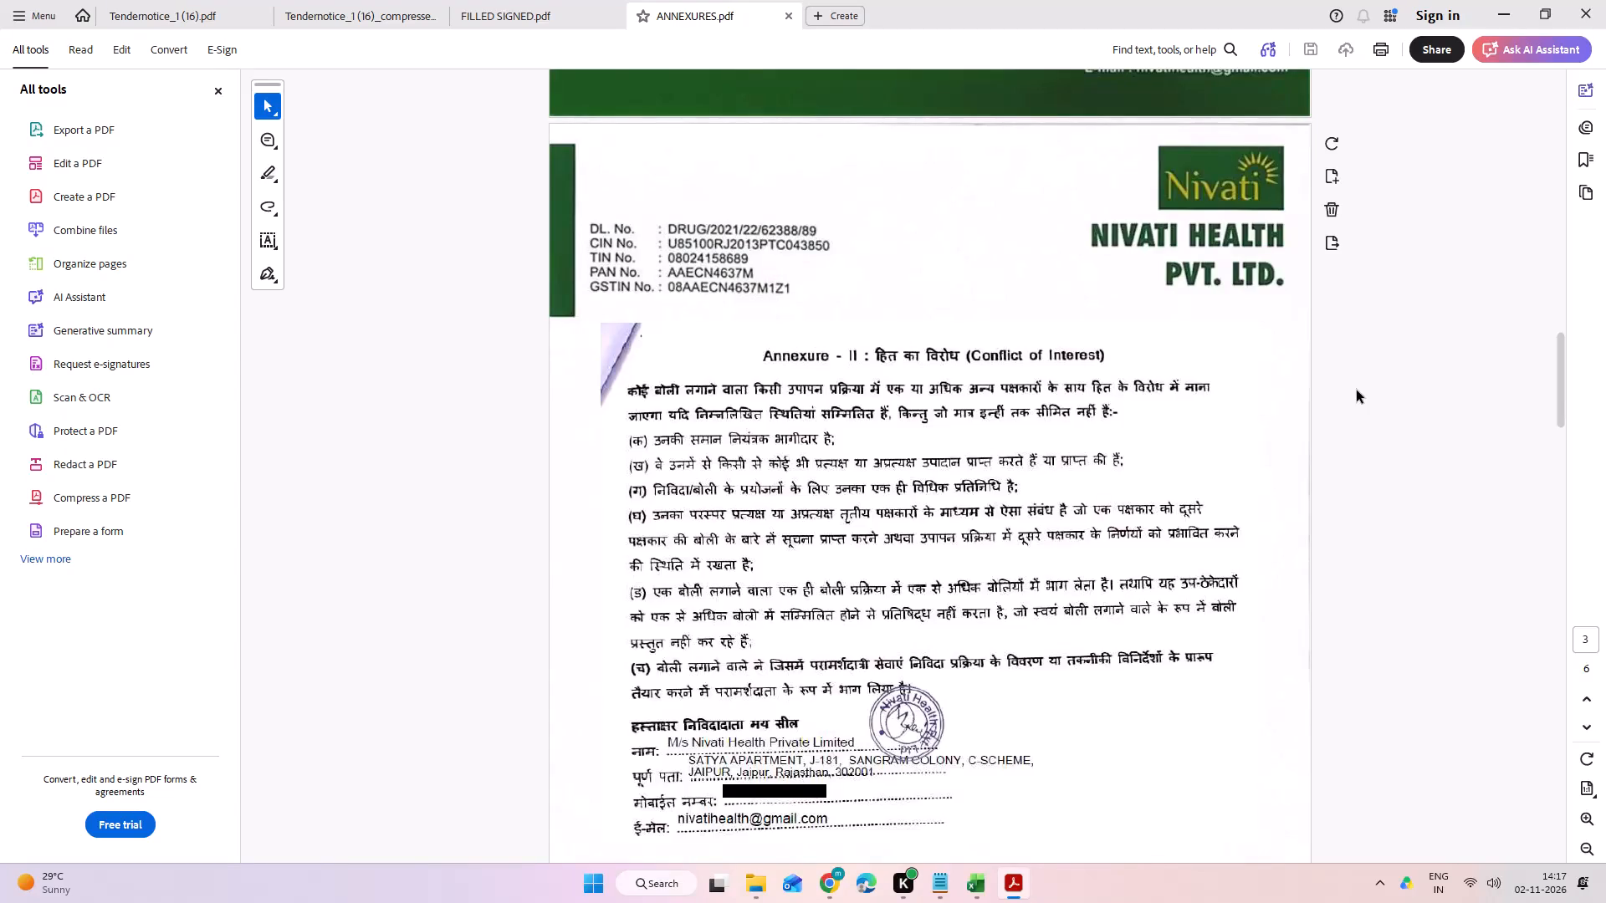
# Check the remaining ANNEXURES.pdf pages through the Financial and Technical Undertakings, then recheck the disclaimer and Annexure I from the first page.
pyautogui.scroll(-10, 1393, 508)
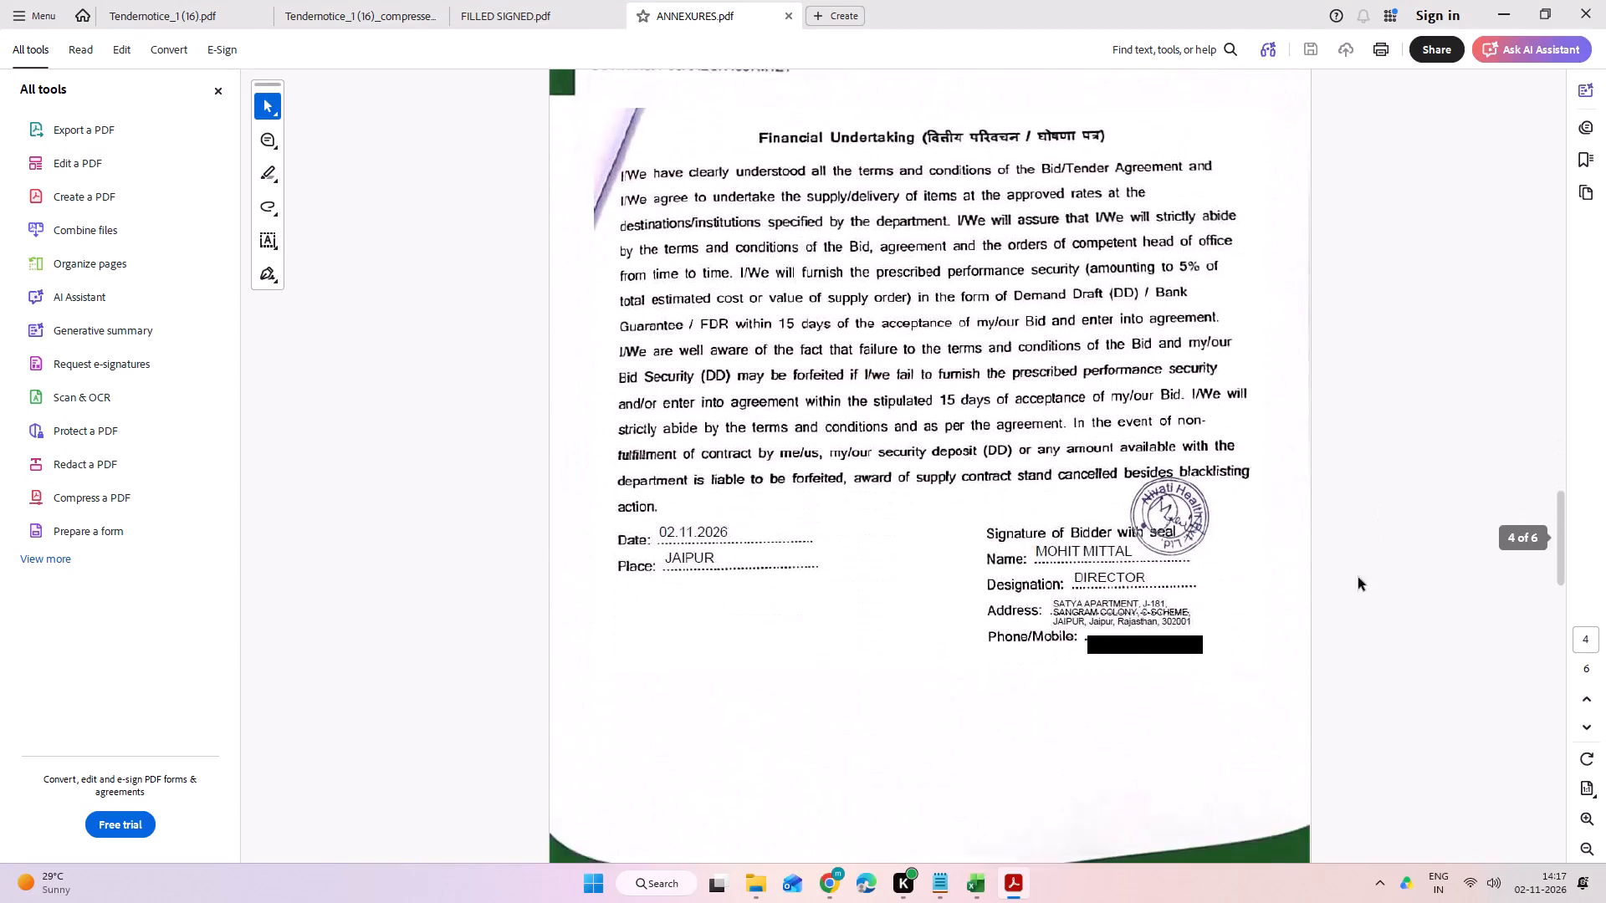
pyautogui.scroll(-3, 1358, 578)
pyautogui.scroll(-2, 1290, 500)
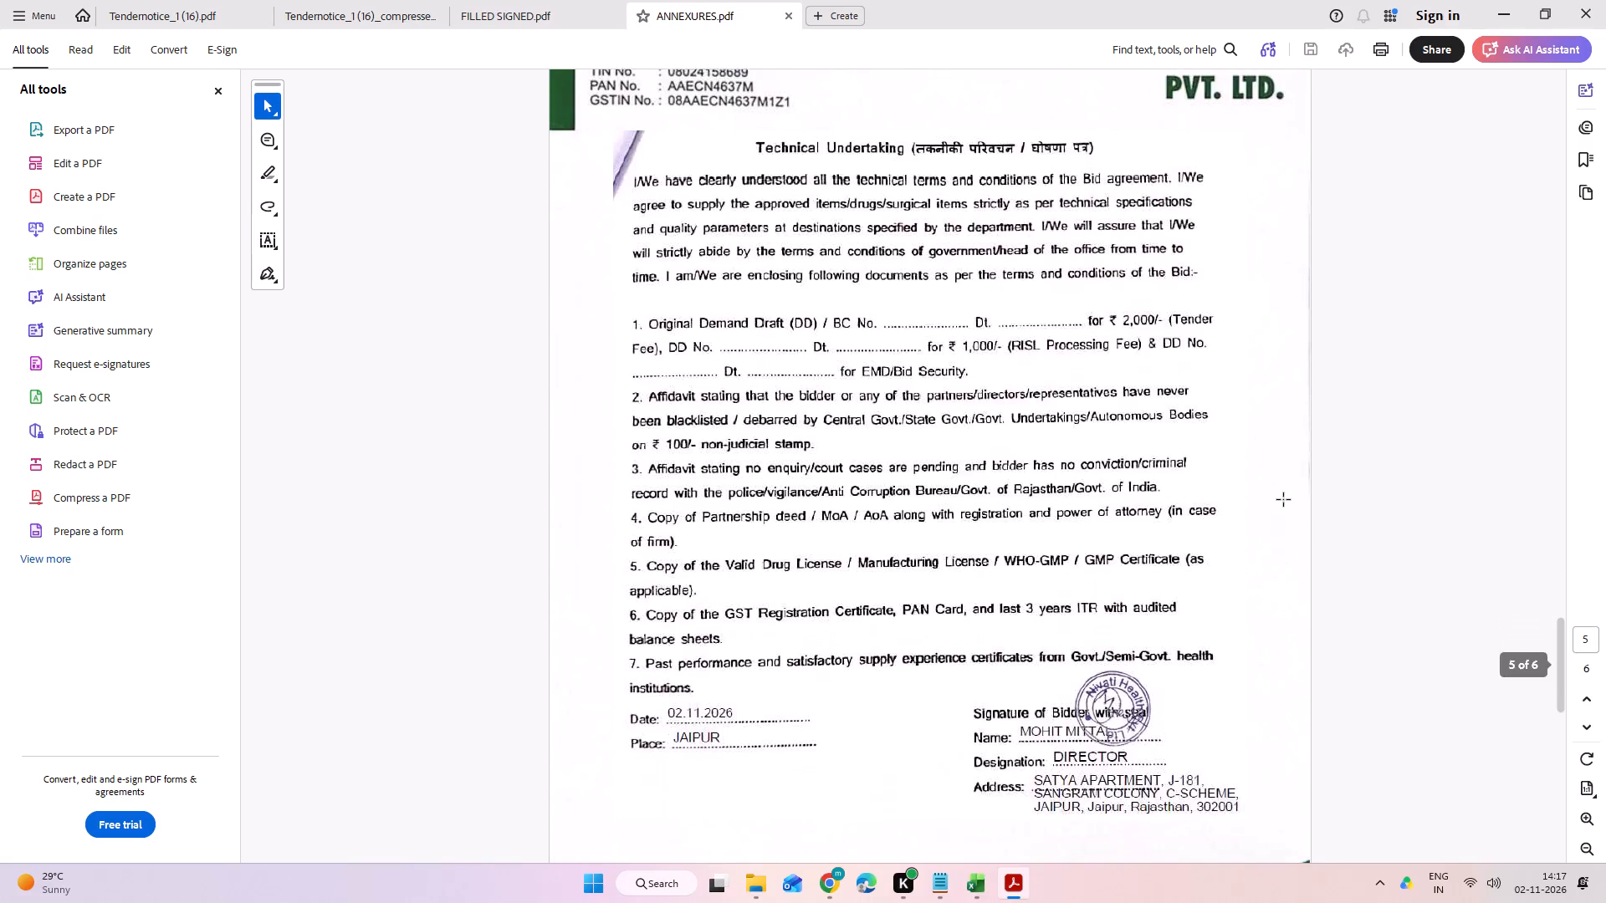
pyautogui.press('Home')
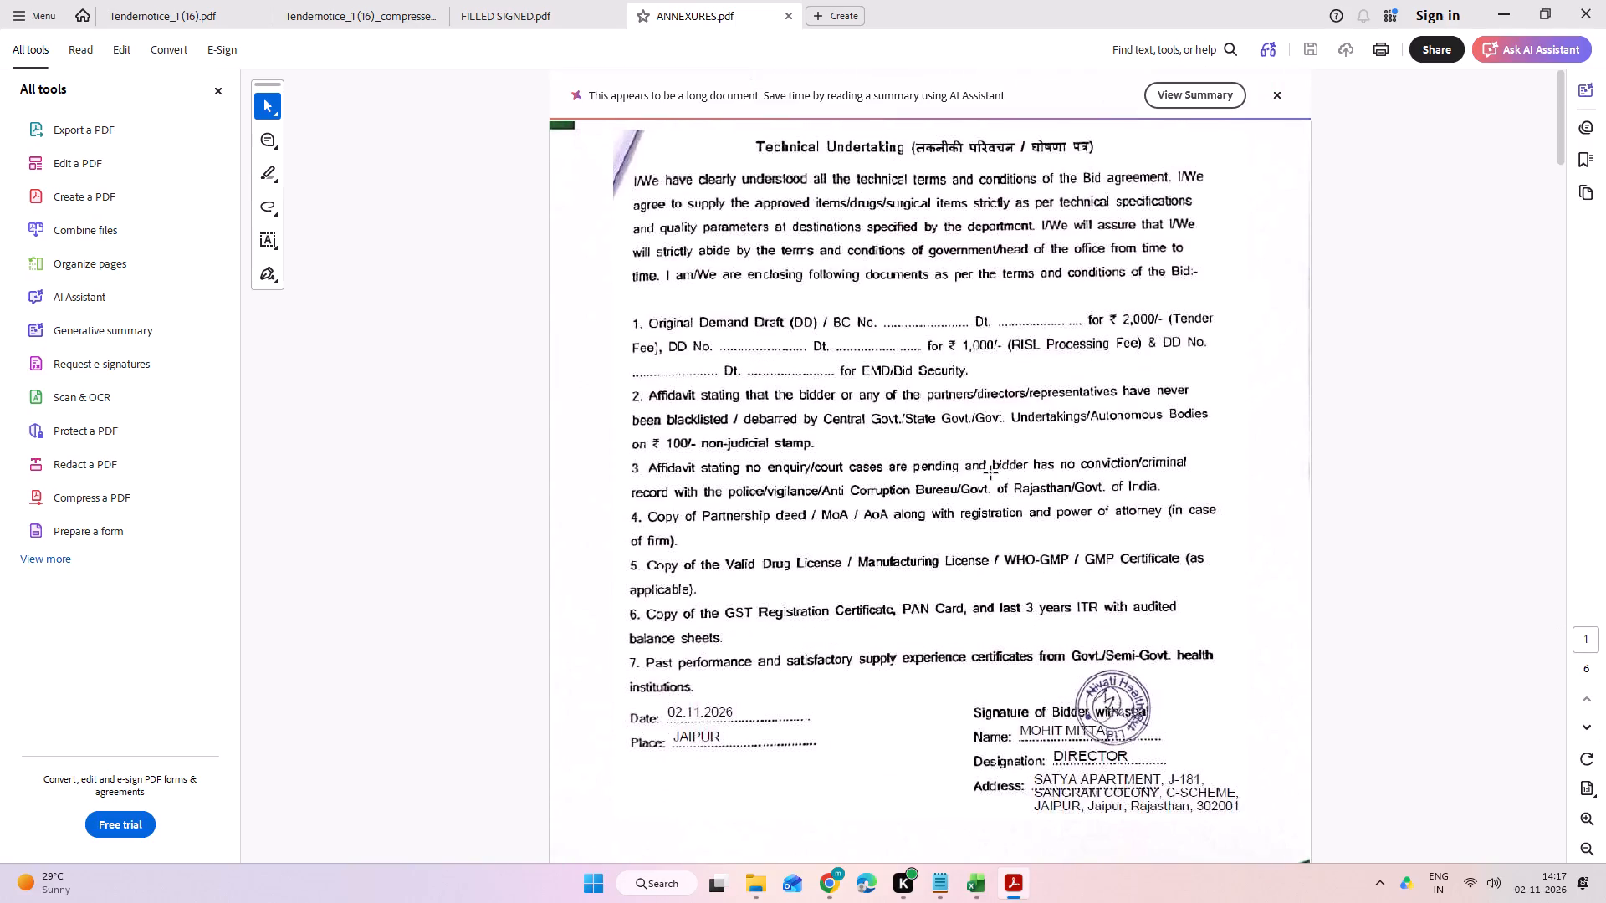
pyautogui.scroll(-8, 1399, 519)
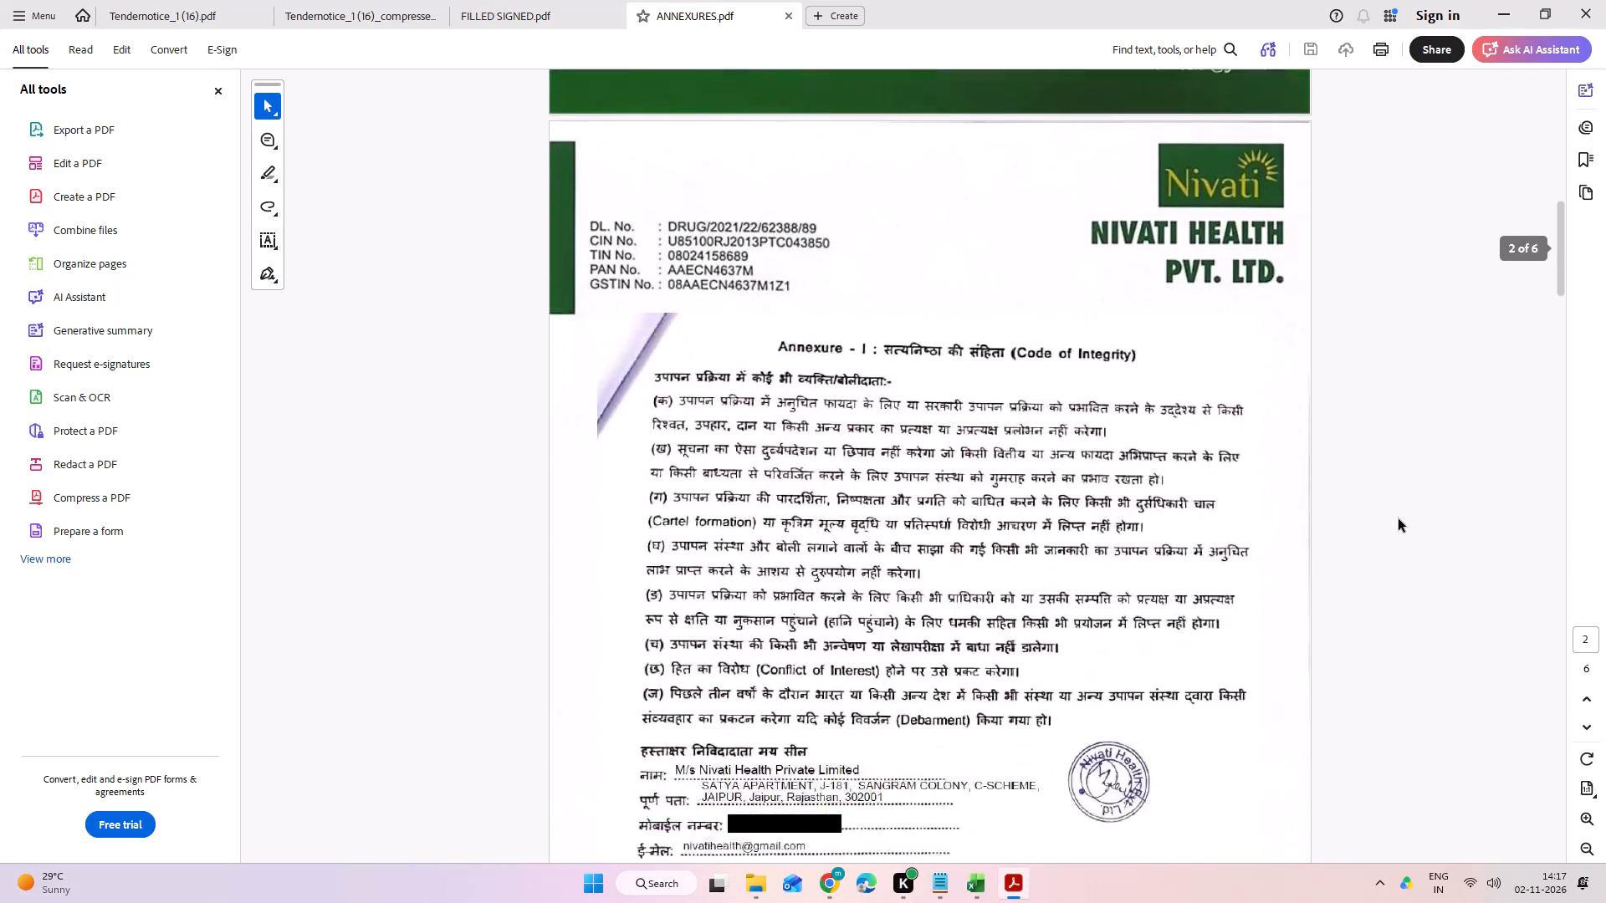
pyautogui.scroll(10, 1370, 519)
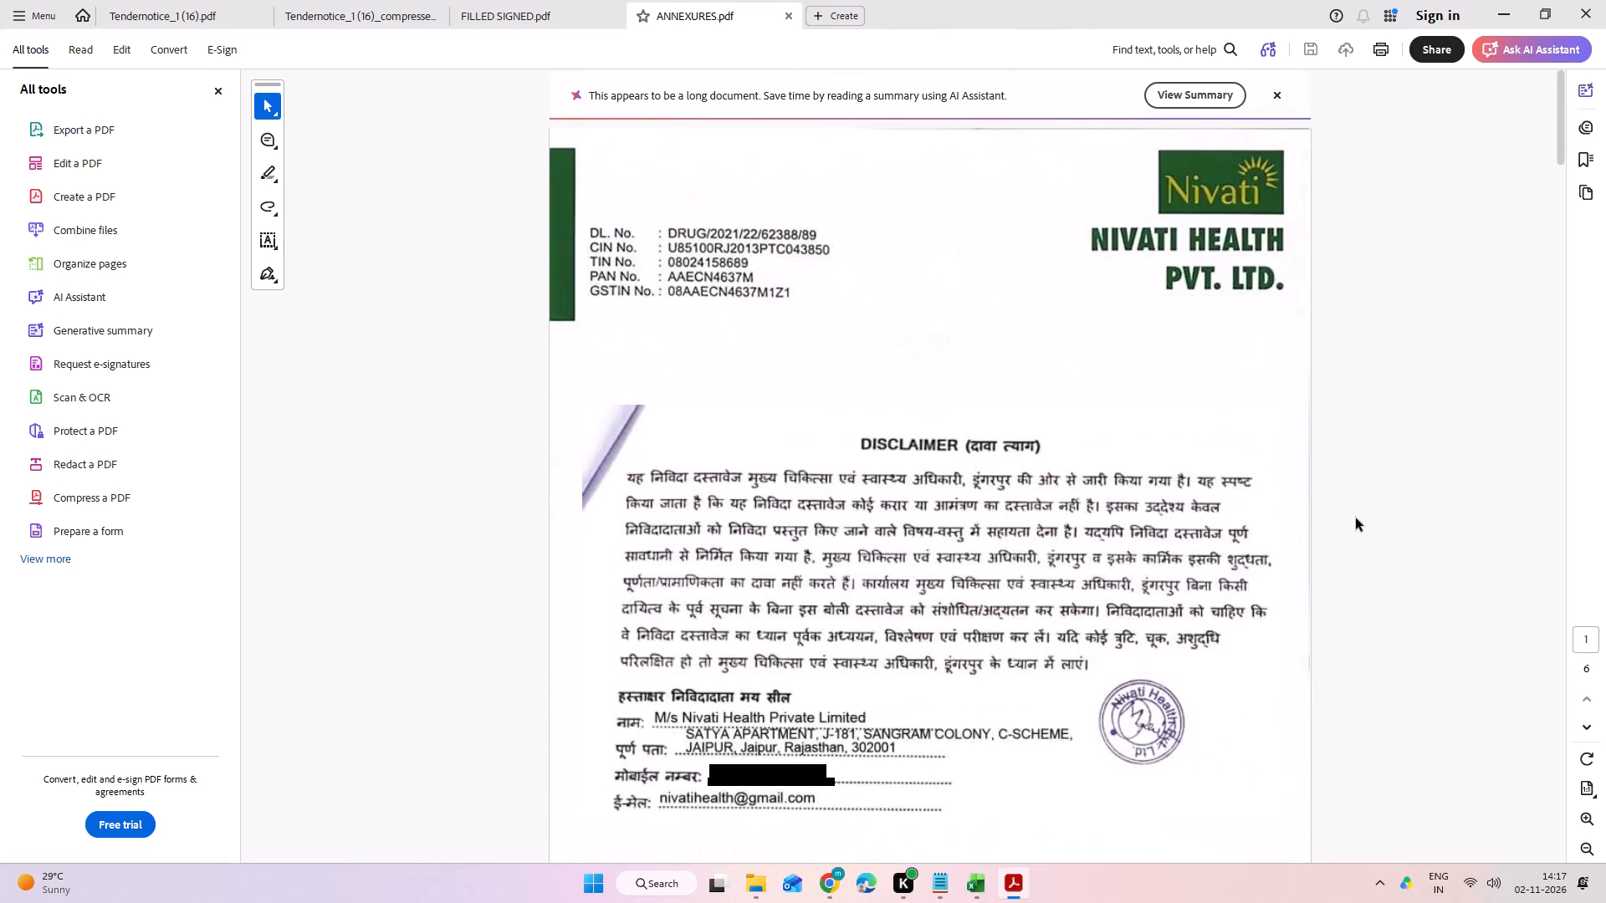
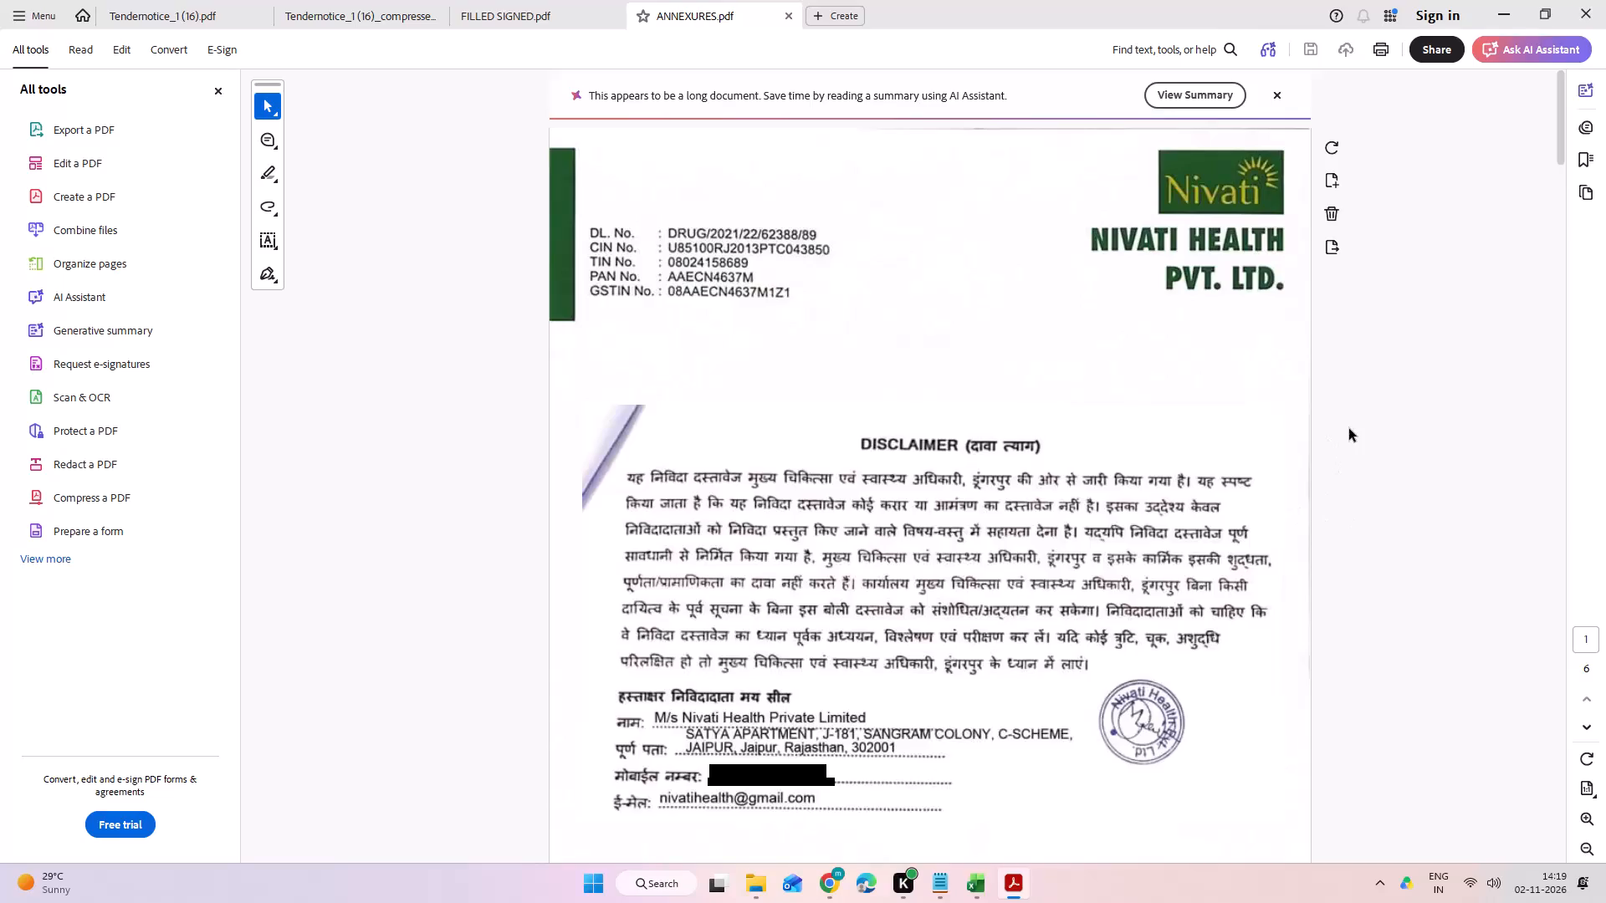
# Review the closing pages of FILLED SIGNED.pdf, from the document checklist back to the appeal memorandum and signed undertaking.
pyautogui.hotkey('alt', 'Tab')
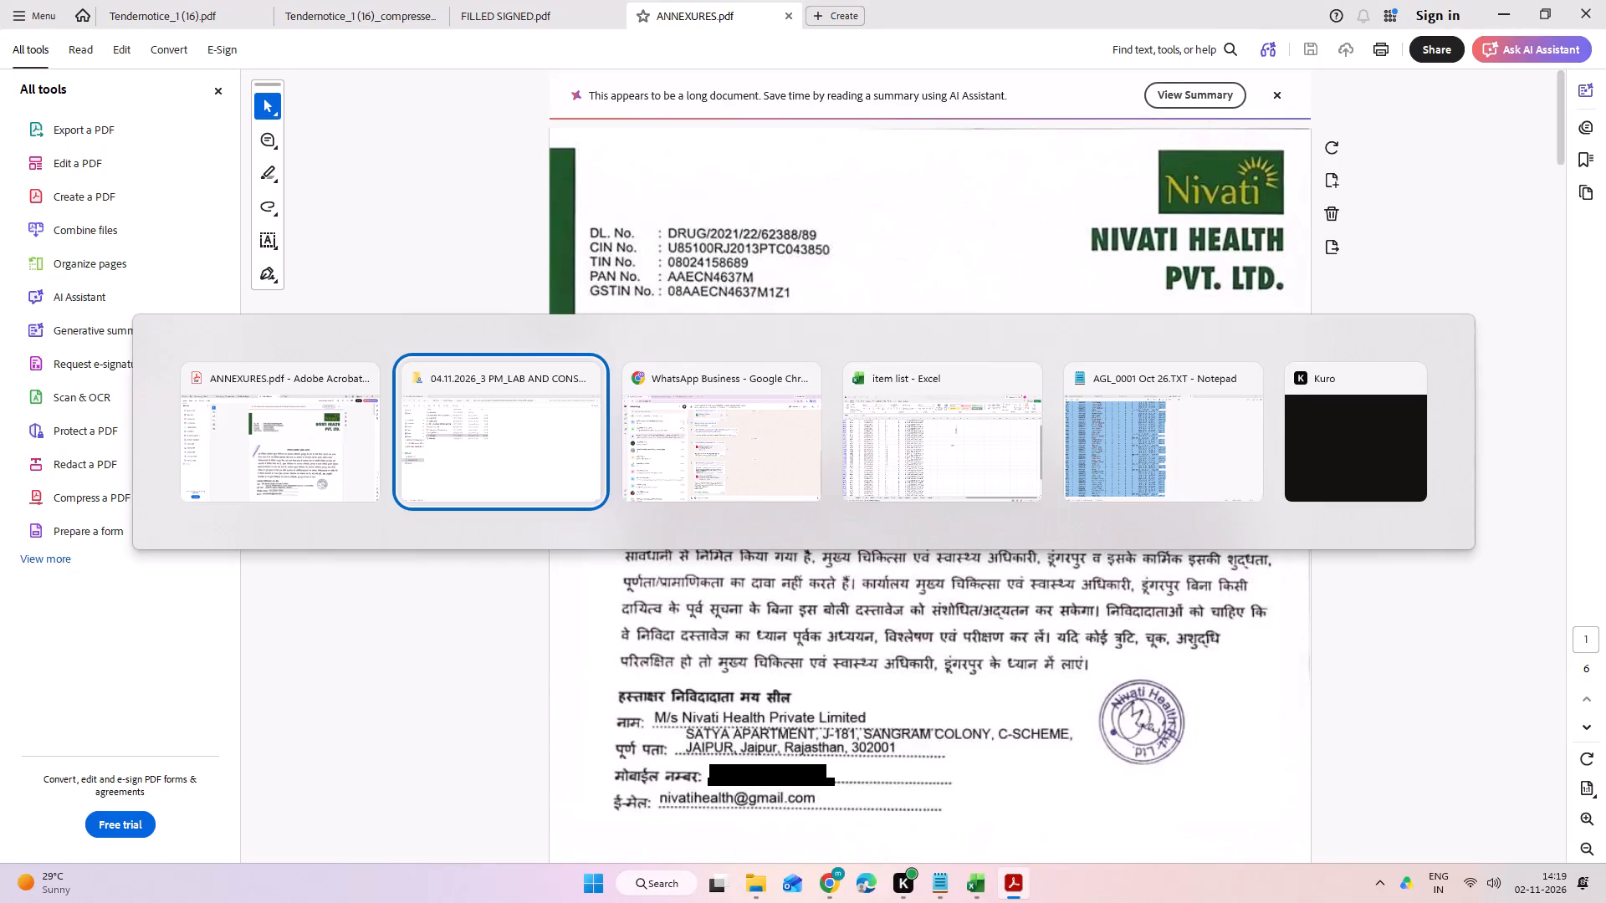
pyautogui.hotkey('alt', 'Tab')
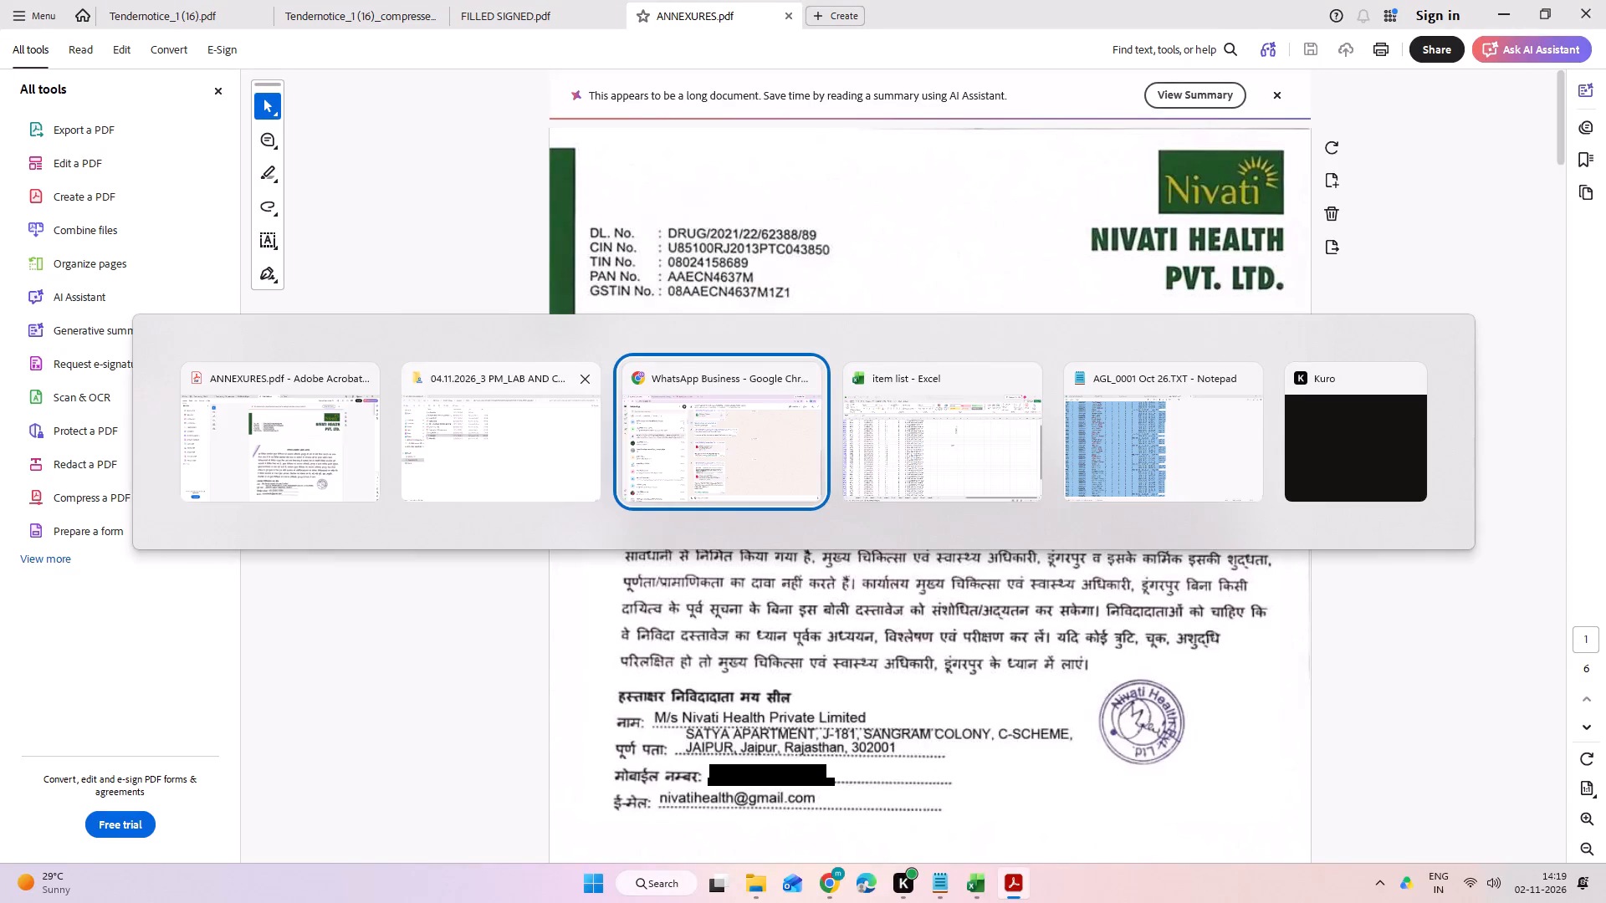
pyautogui.keyDown('alt'); pyautogui.click(557, 15); pyautogui.keyUp('alt')
pyautogui.keyDown('alt'); pyautogui.click(545, 18); pyautogui.keyUp('alt')
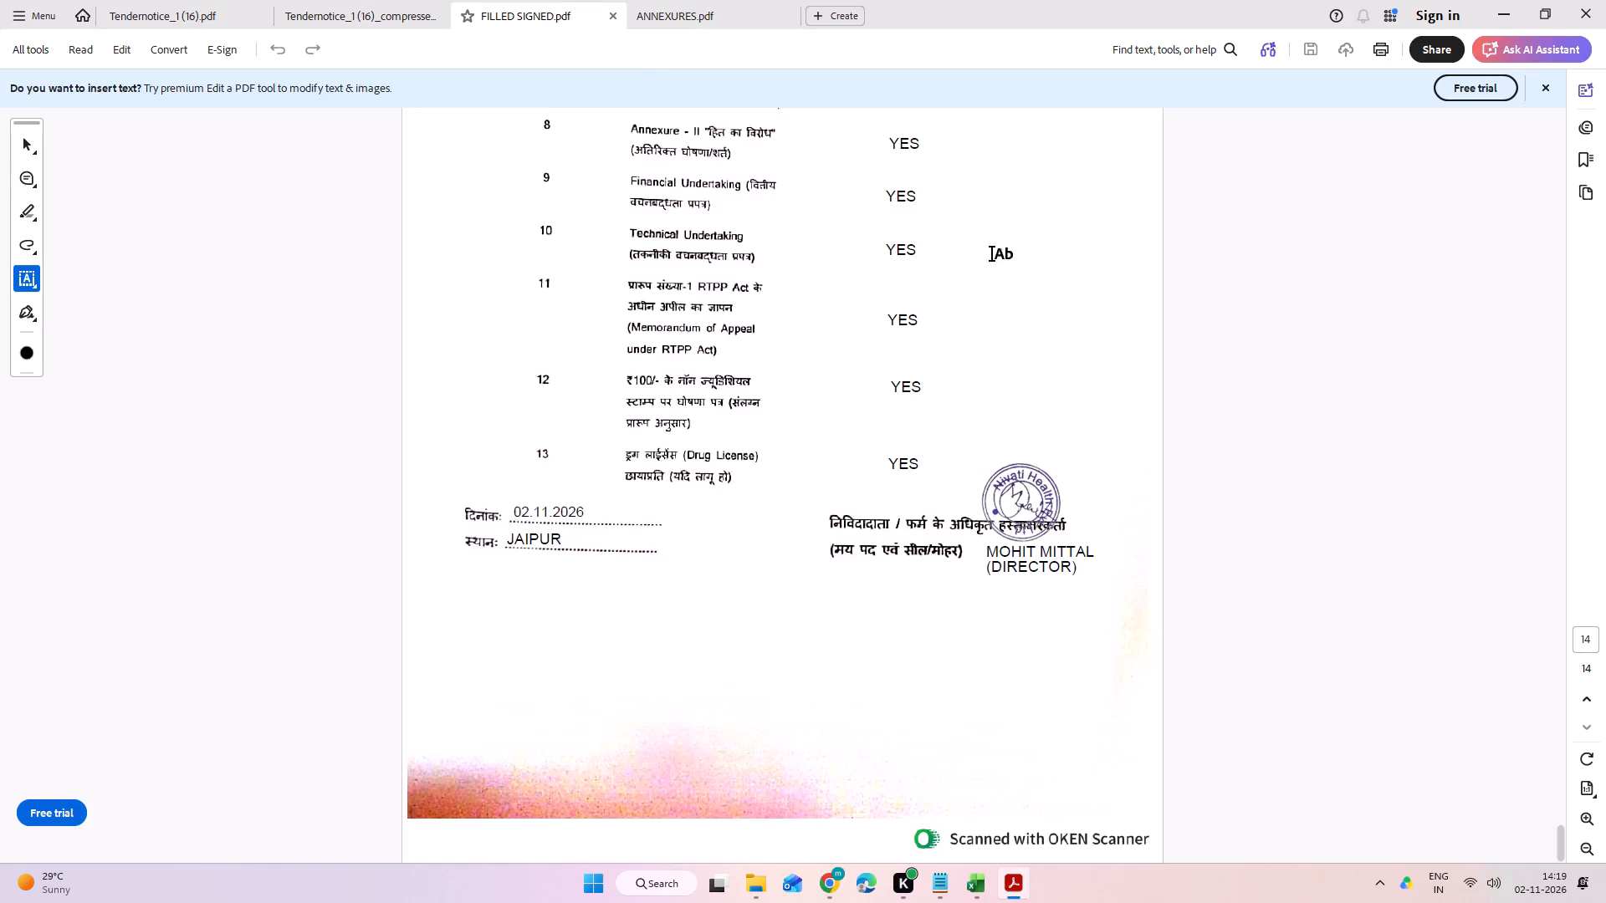
pyautogui.scroll(1, 1100, 384)
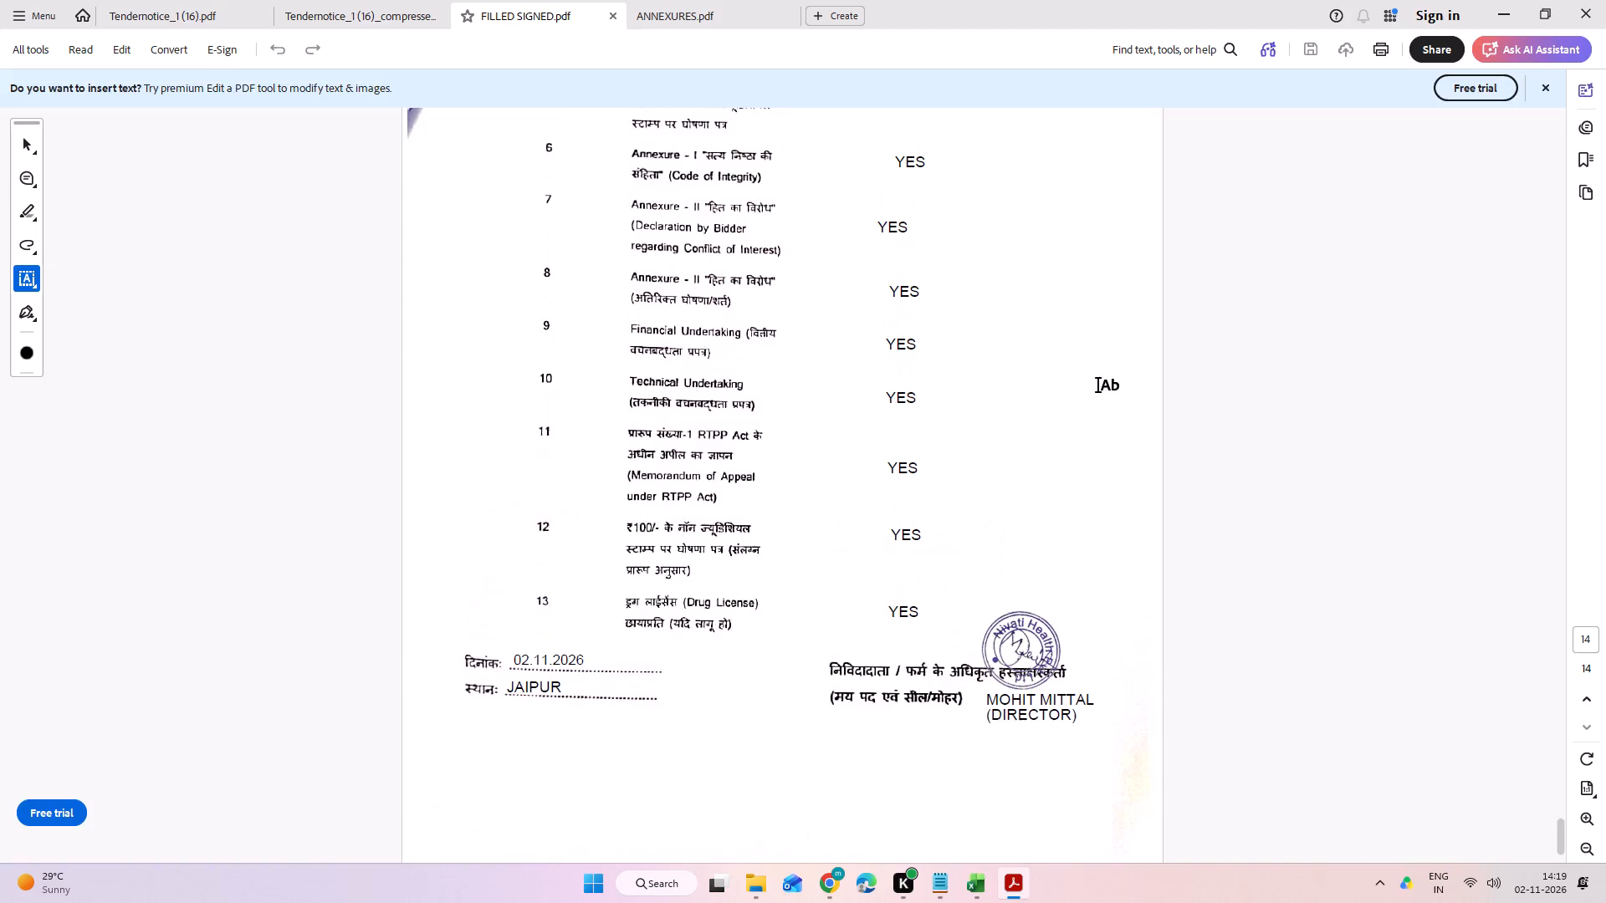
pyautogui.scroll(11, 1100, 384)
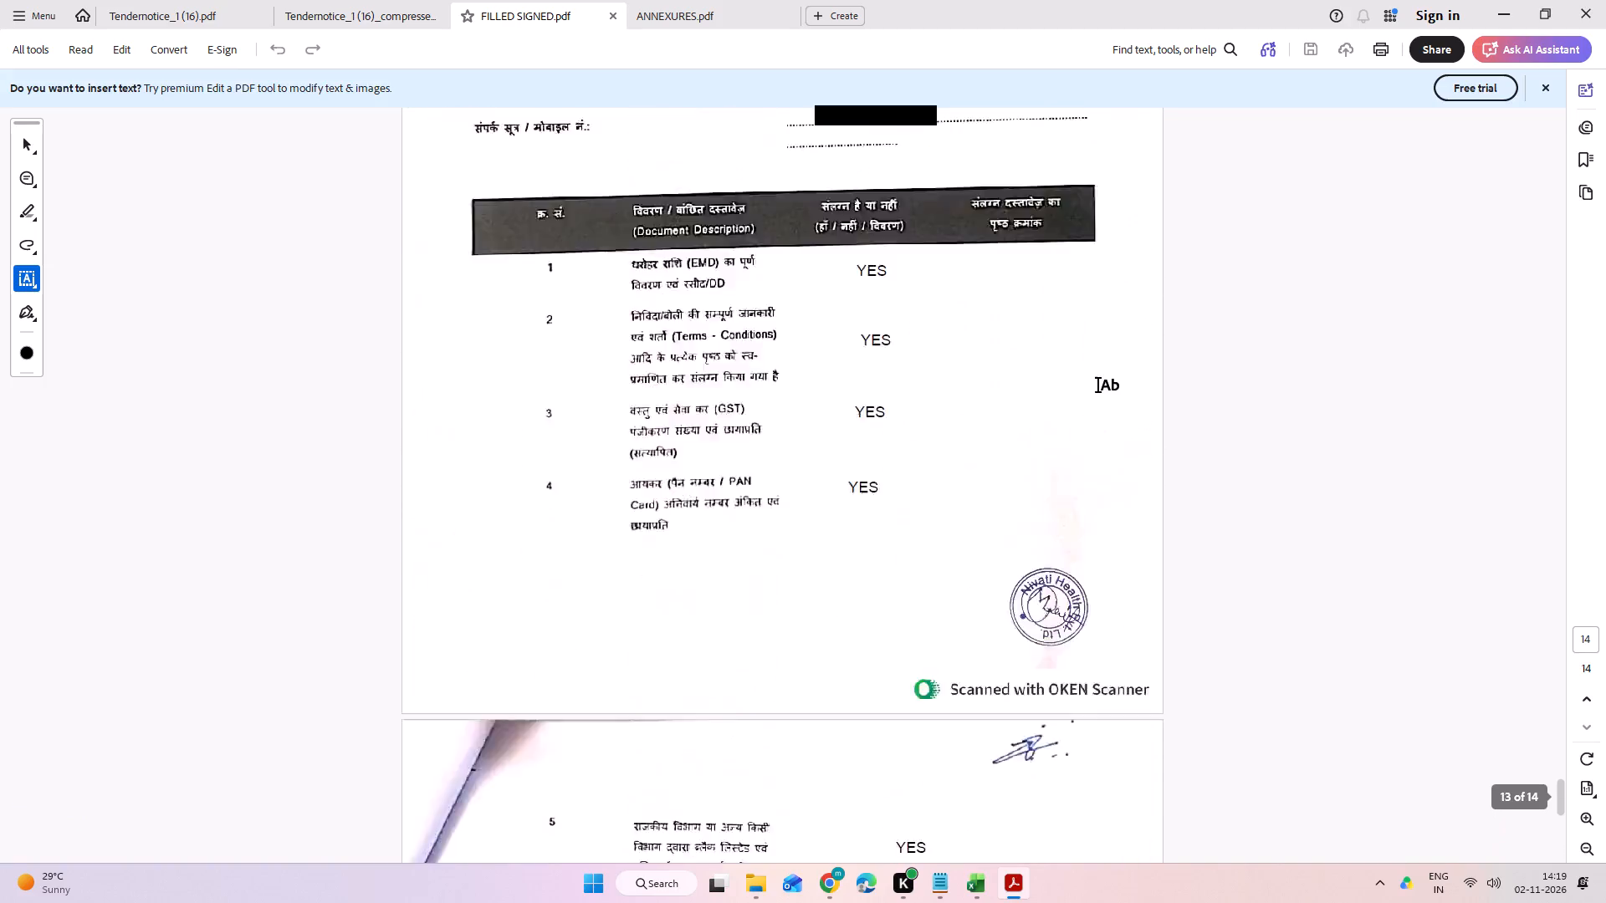
pyautogui.scroll(8, 1100, 384)
# Compare against ANNEXURES.pdf, checking its pages from the disclaimer through Annexures I and II and the undertakings to the appeal form.
pyautogui.hotkey('alt', 'Tab')
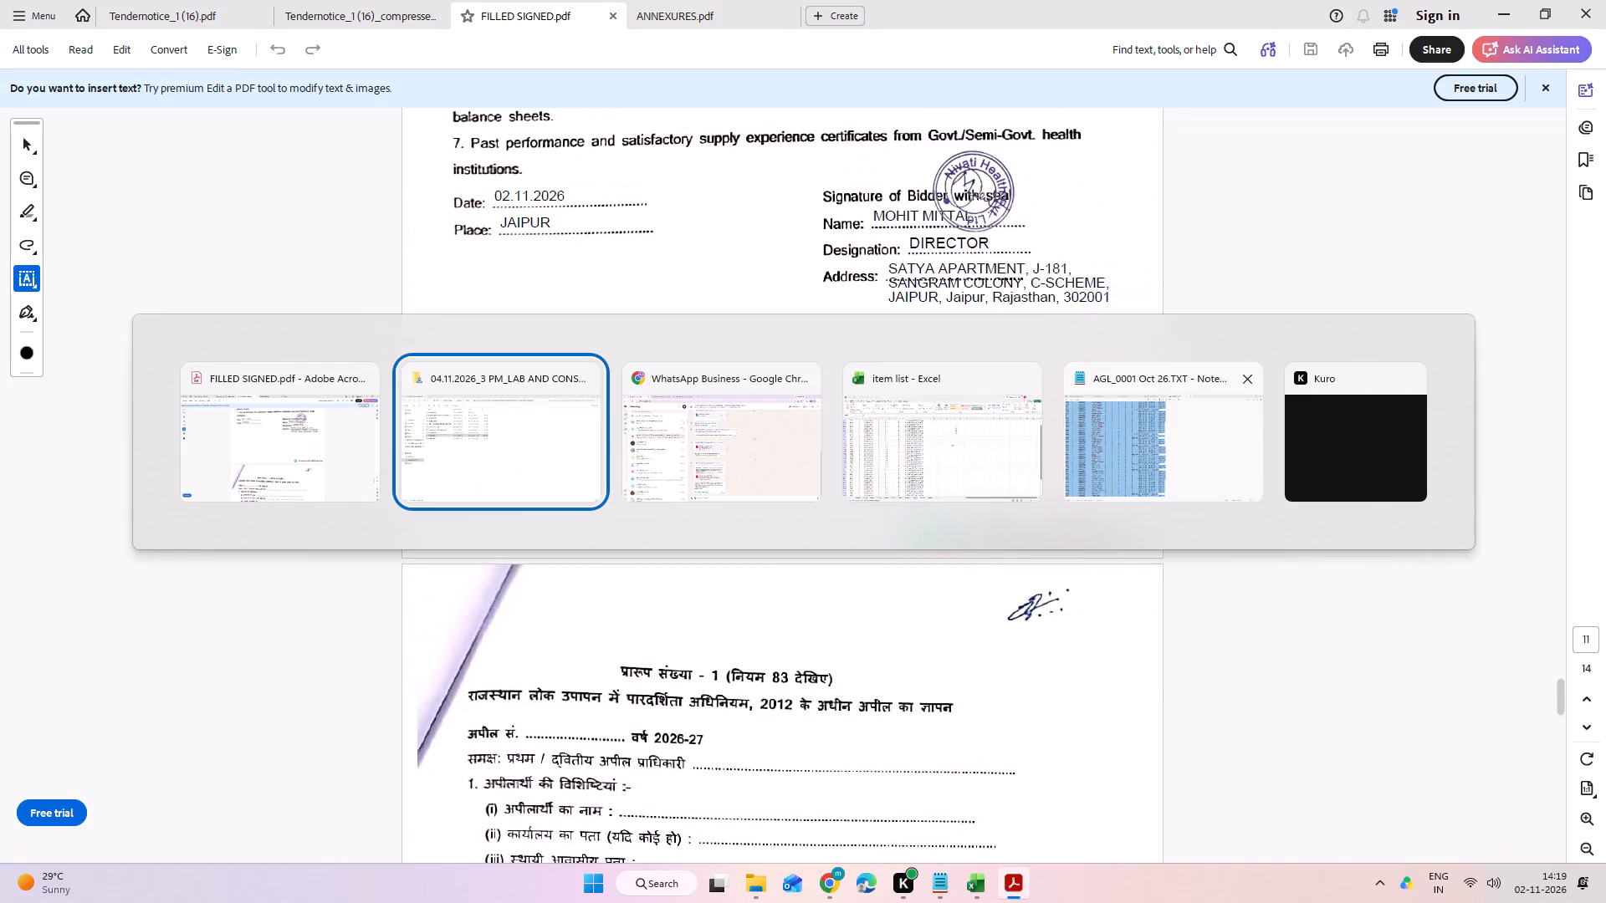
pyautogui.keyDown('alt'); pyautogui.click(729, 0); pyautogui.keyUp('alt')
pyautogui.keyDown('alt'); pyautogui.click(717, 6); pyautogui.keyUp('alt')
pyautogui.click(719, 22)
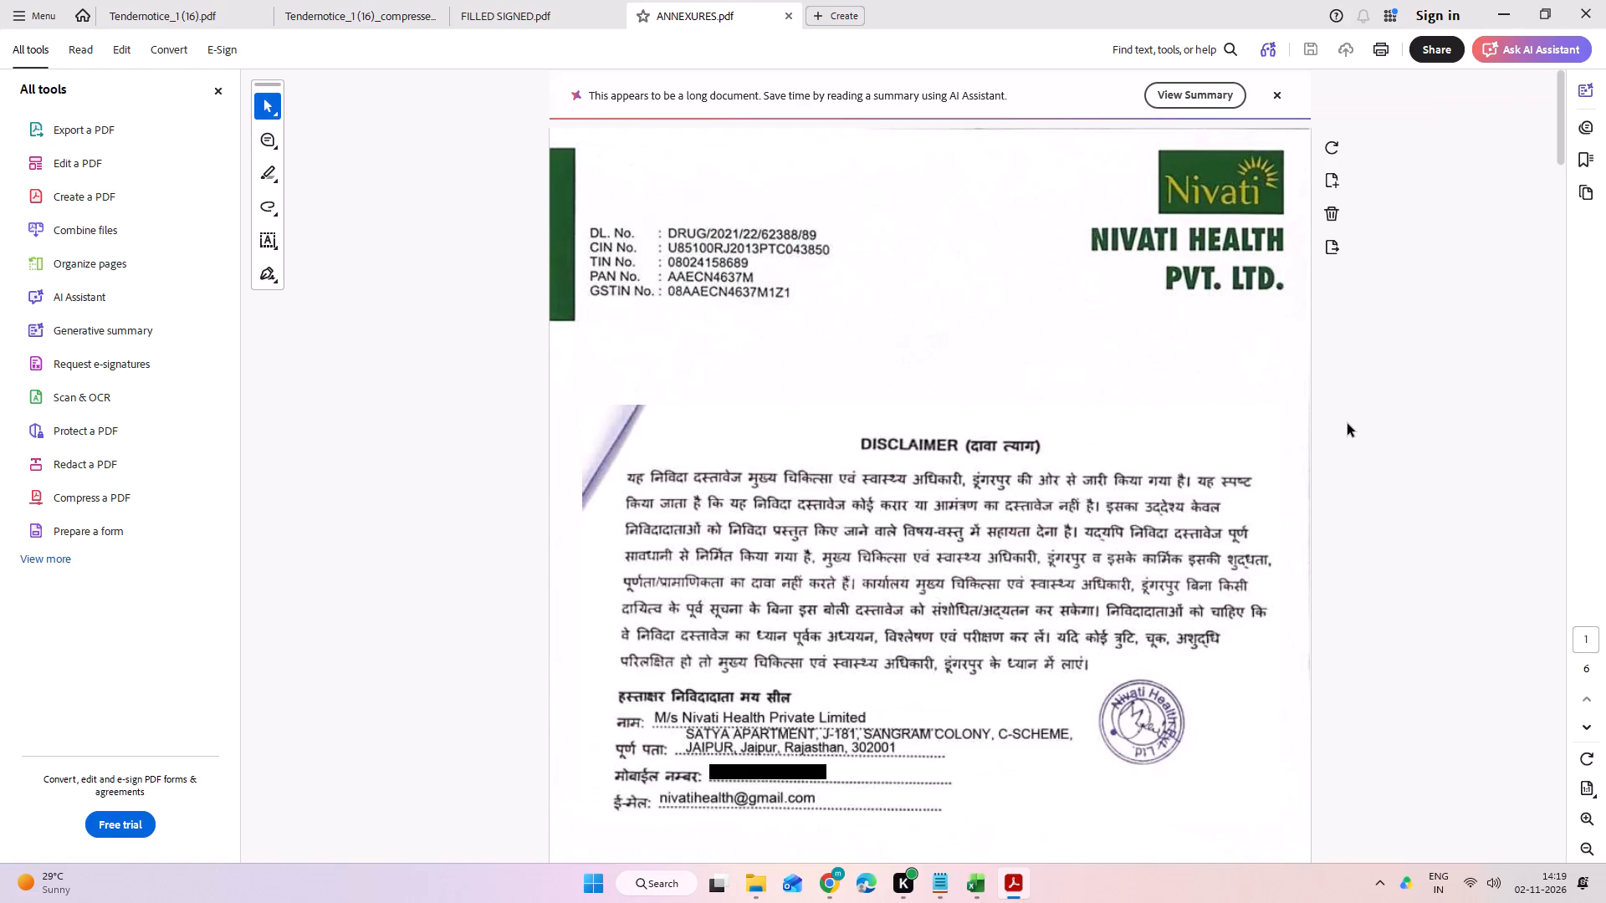
pyautogui.scroll(-6, 1348, 424)
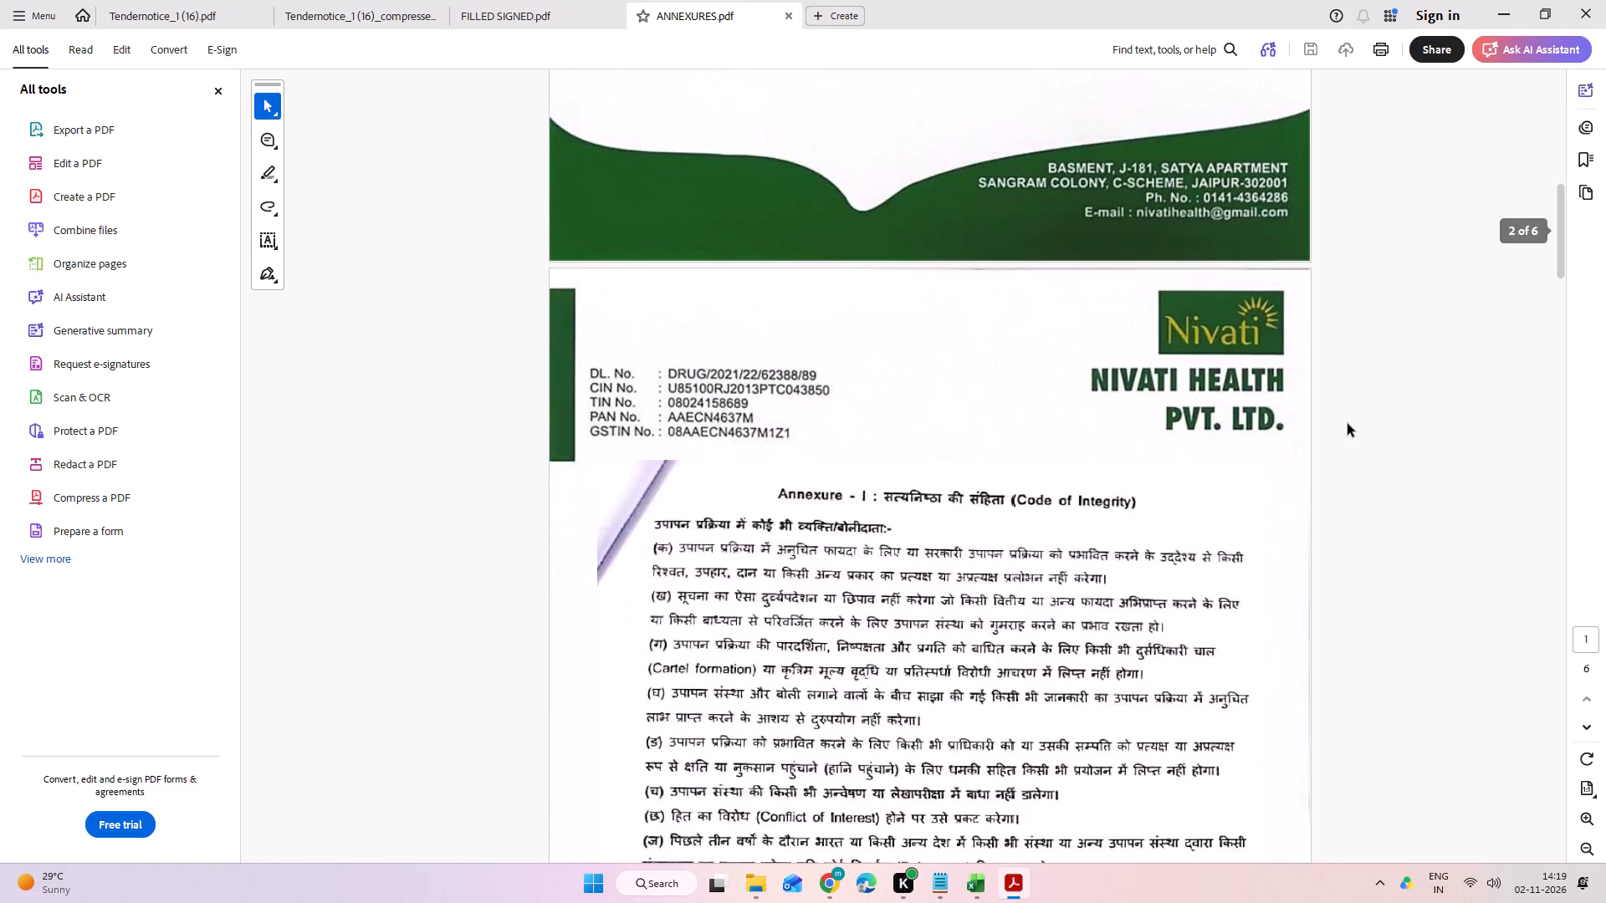
pyautogui.scroll(-8, 1348, 424)
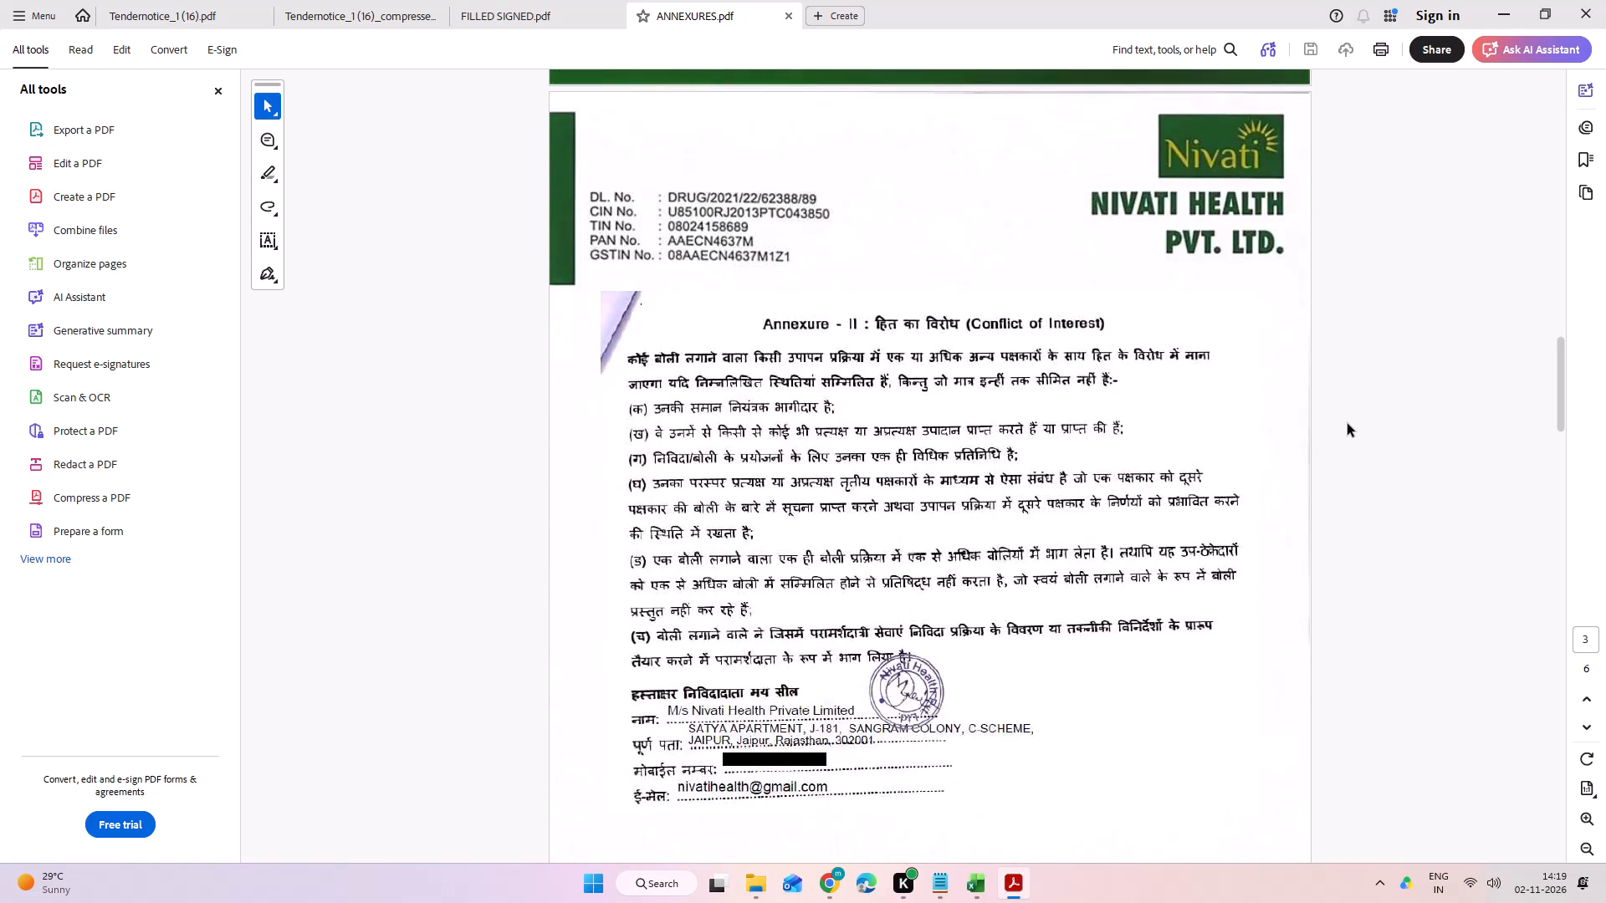
pyautogui.scroll(-11, 1348, 424)
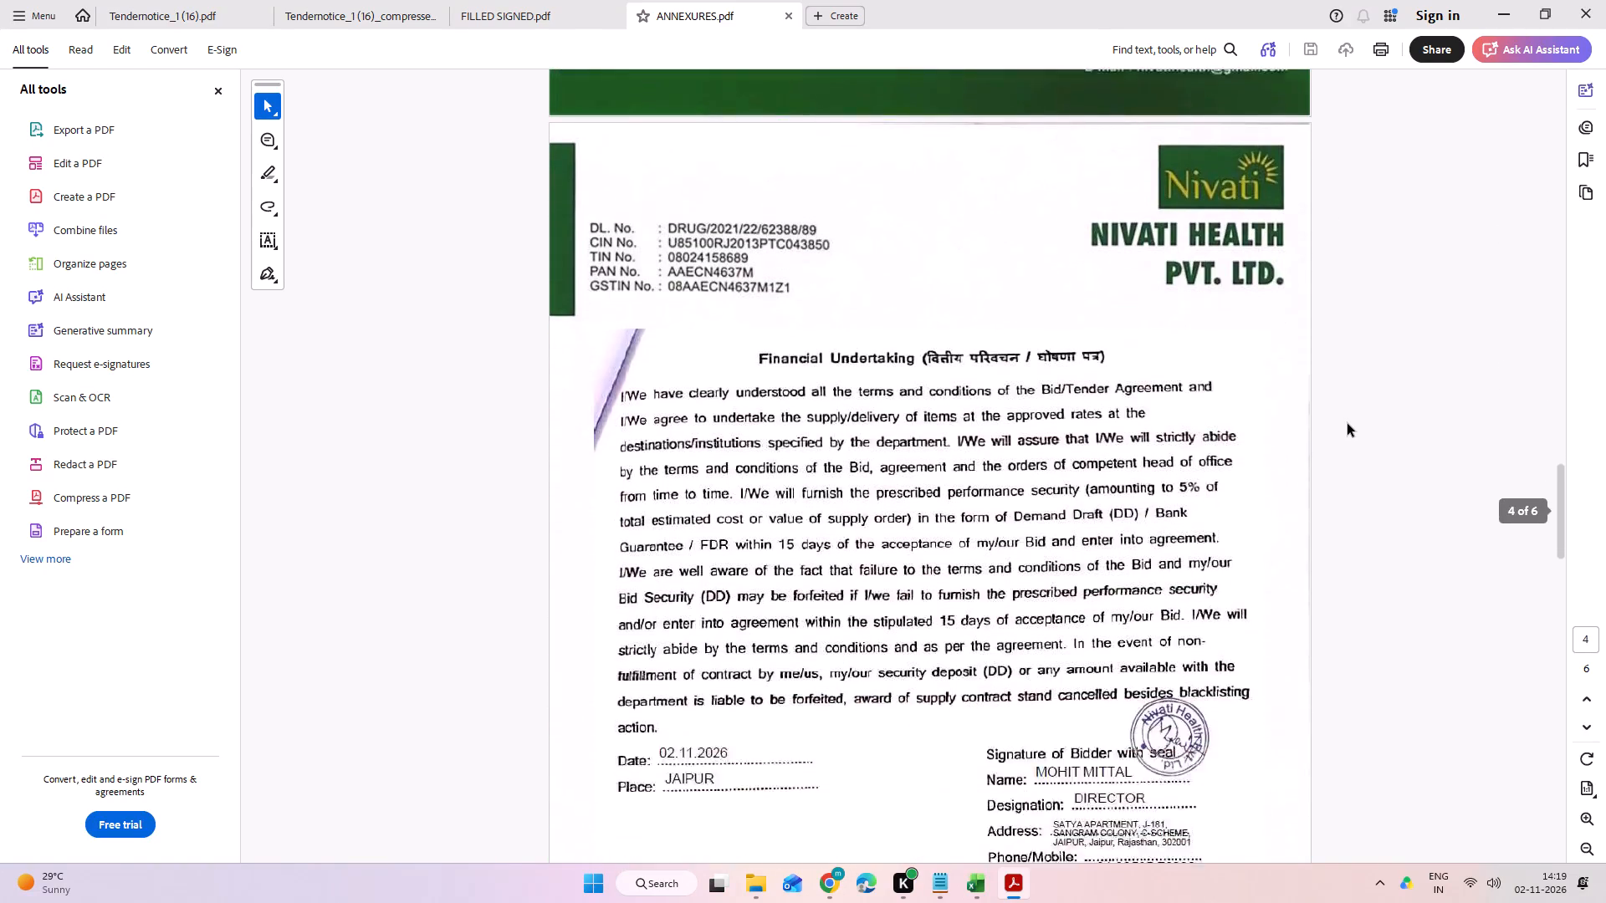
pyautogui.scroll(4, 1348, 424)
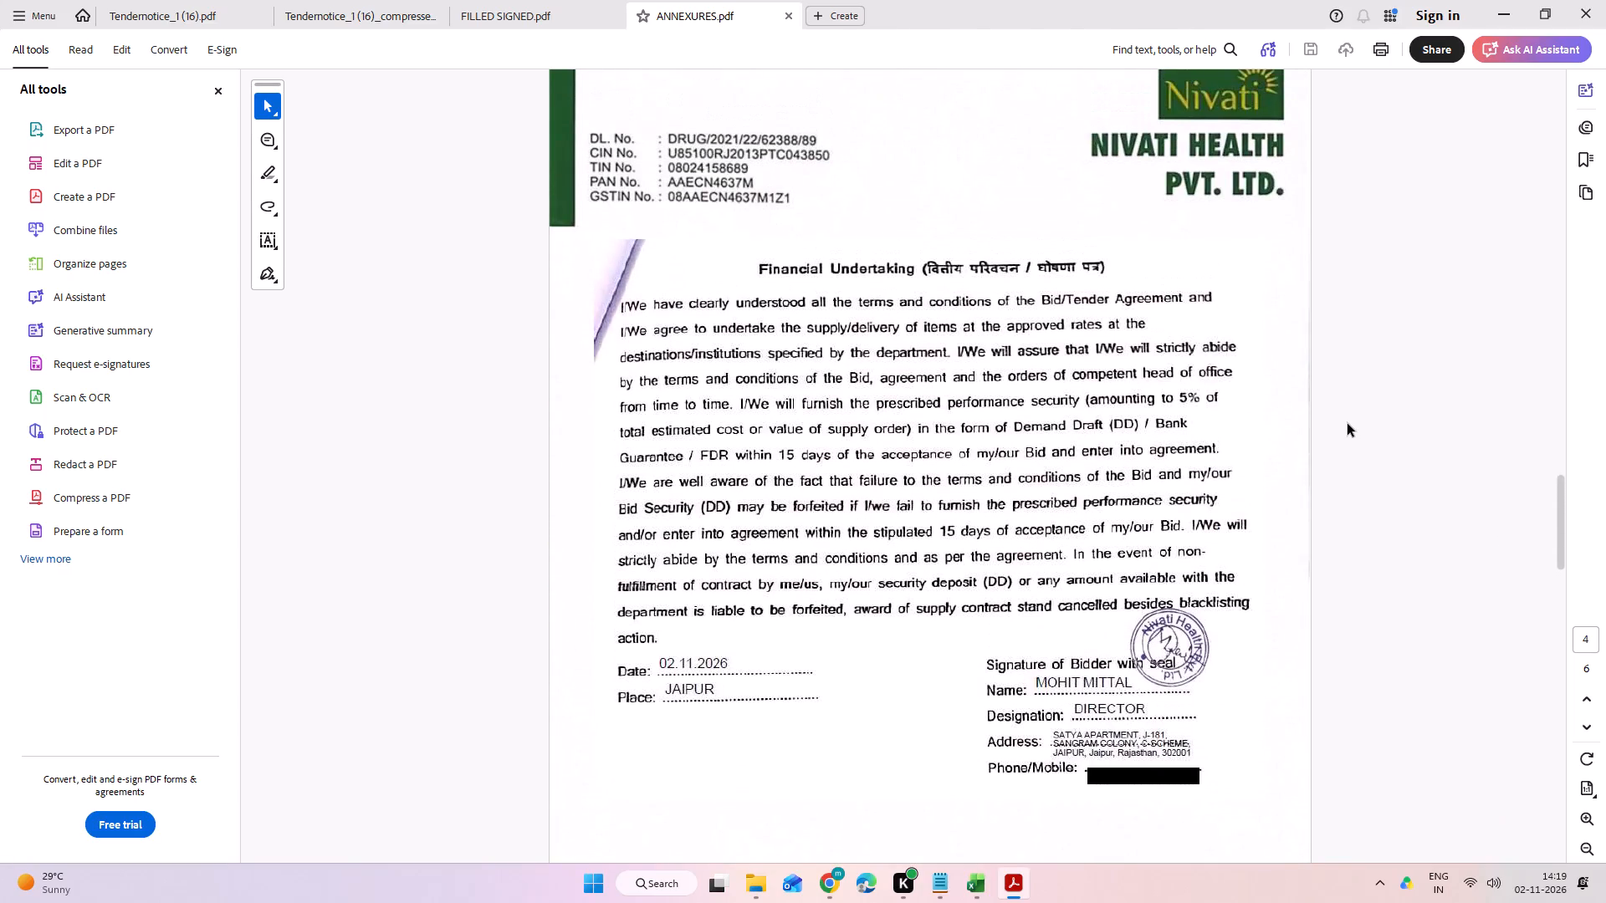
pyautogui.scroll(-13, 1348, 424)
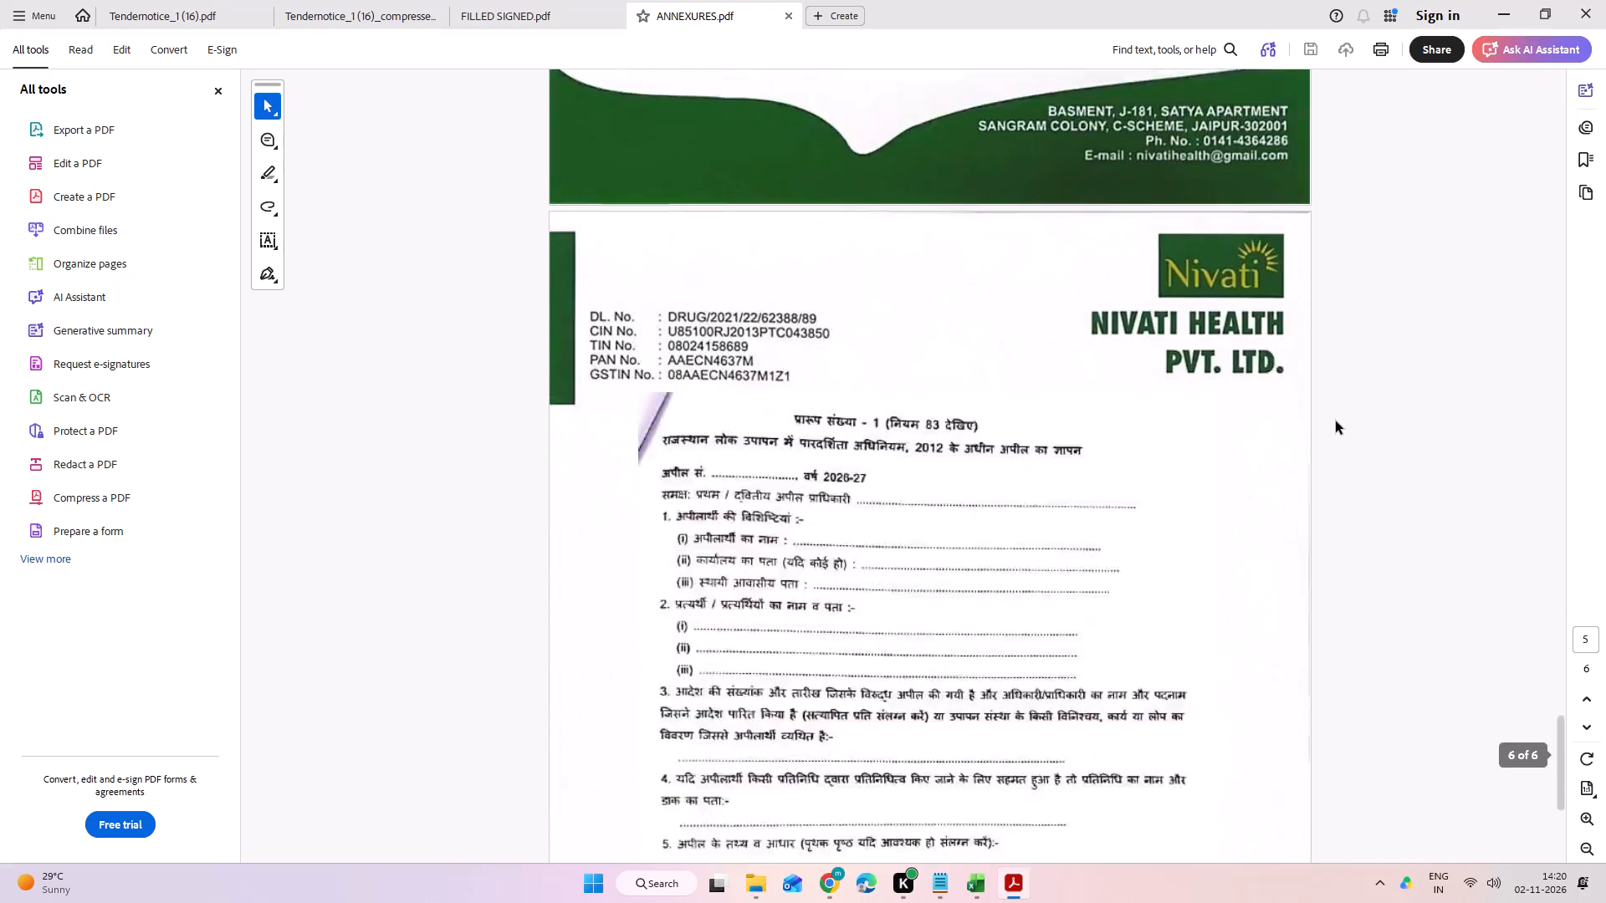
# Capture a screen snip of the Financial Undertaking on page 4 of ANNEXURES.pdf, from its heading to the signature block, excluding the letterhead.
pyautogui.scroll(14, 1336, 421)
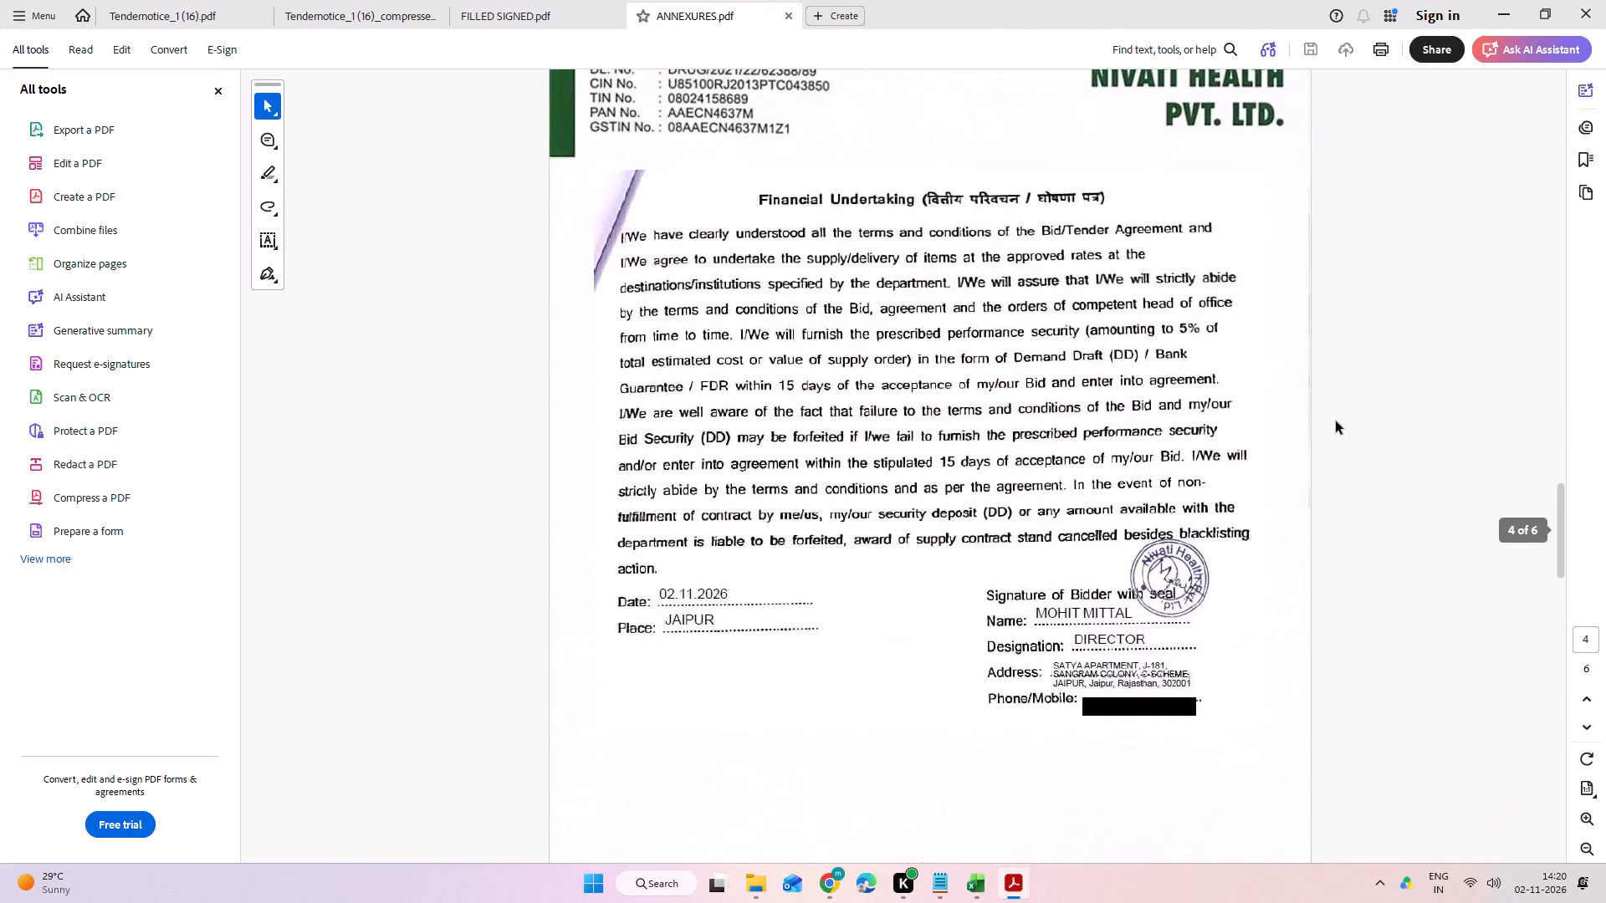
pyautogui.scroll(-1, 1330, 421)
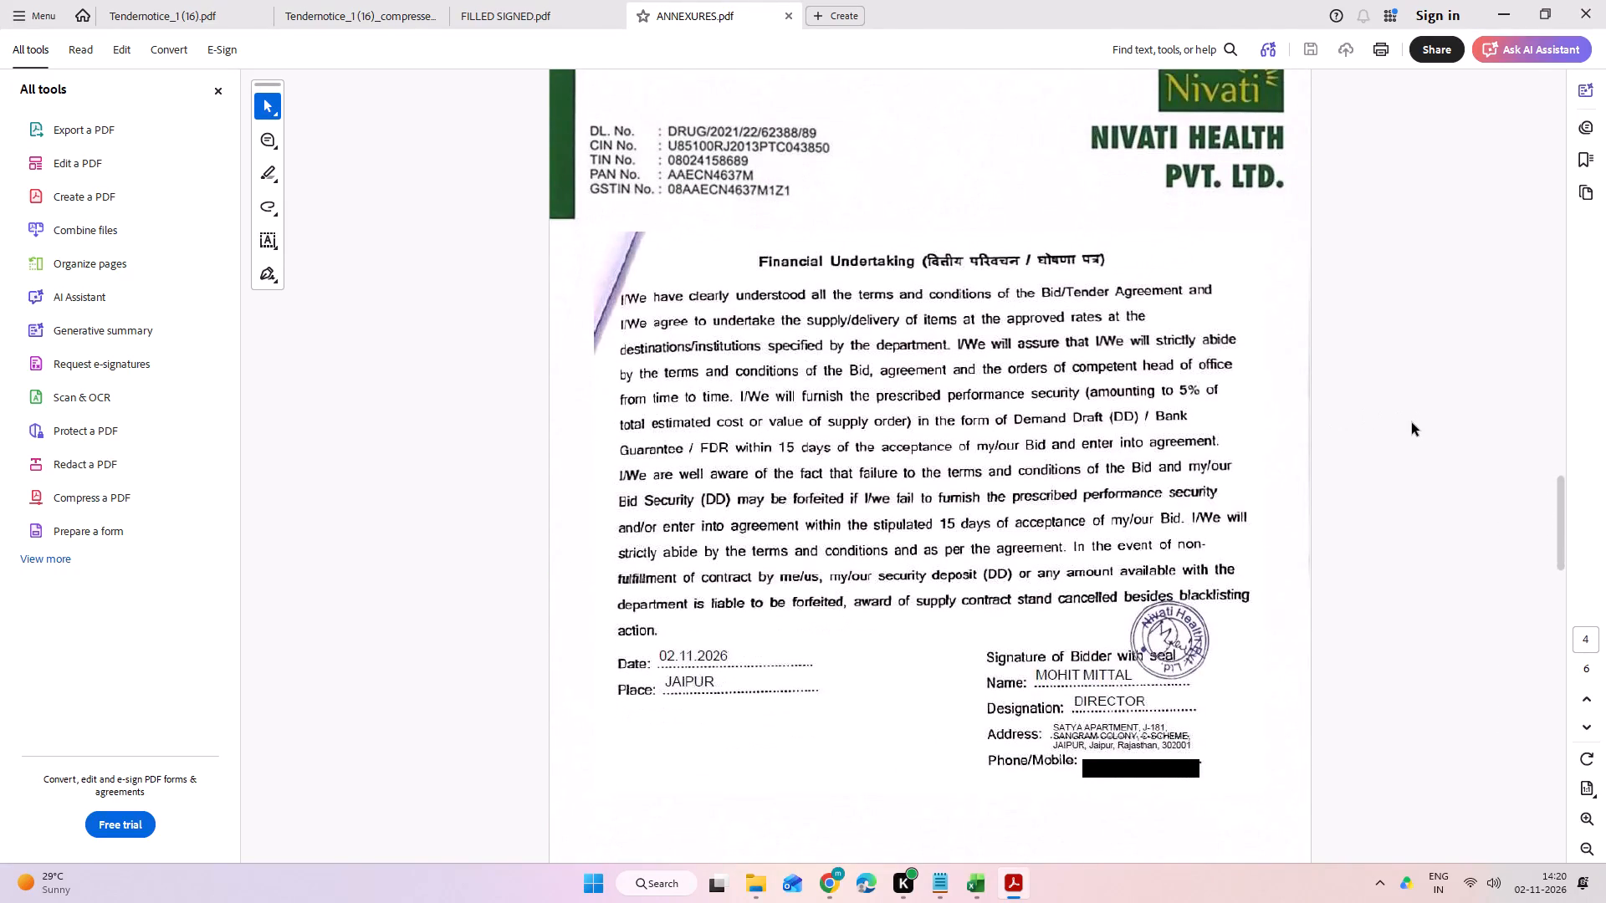
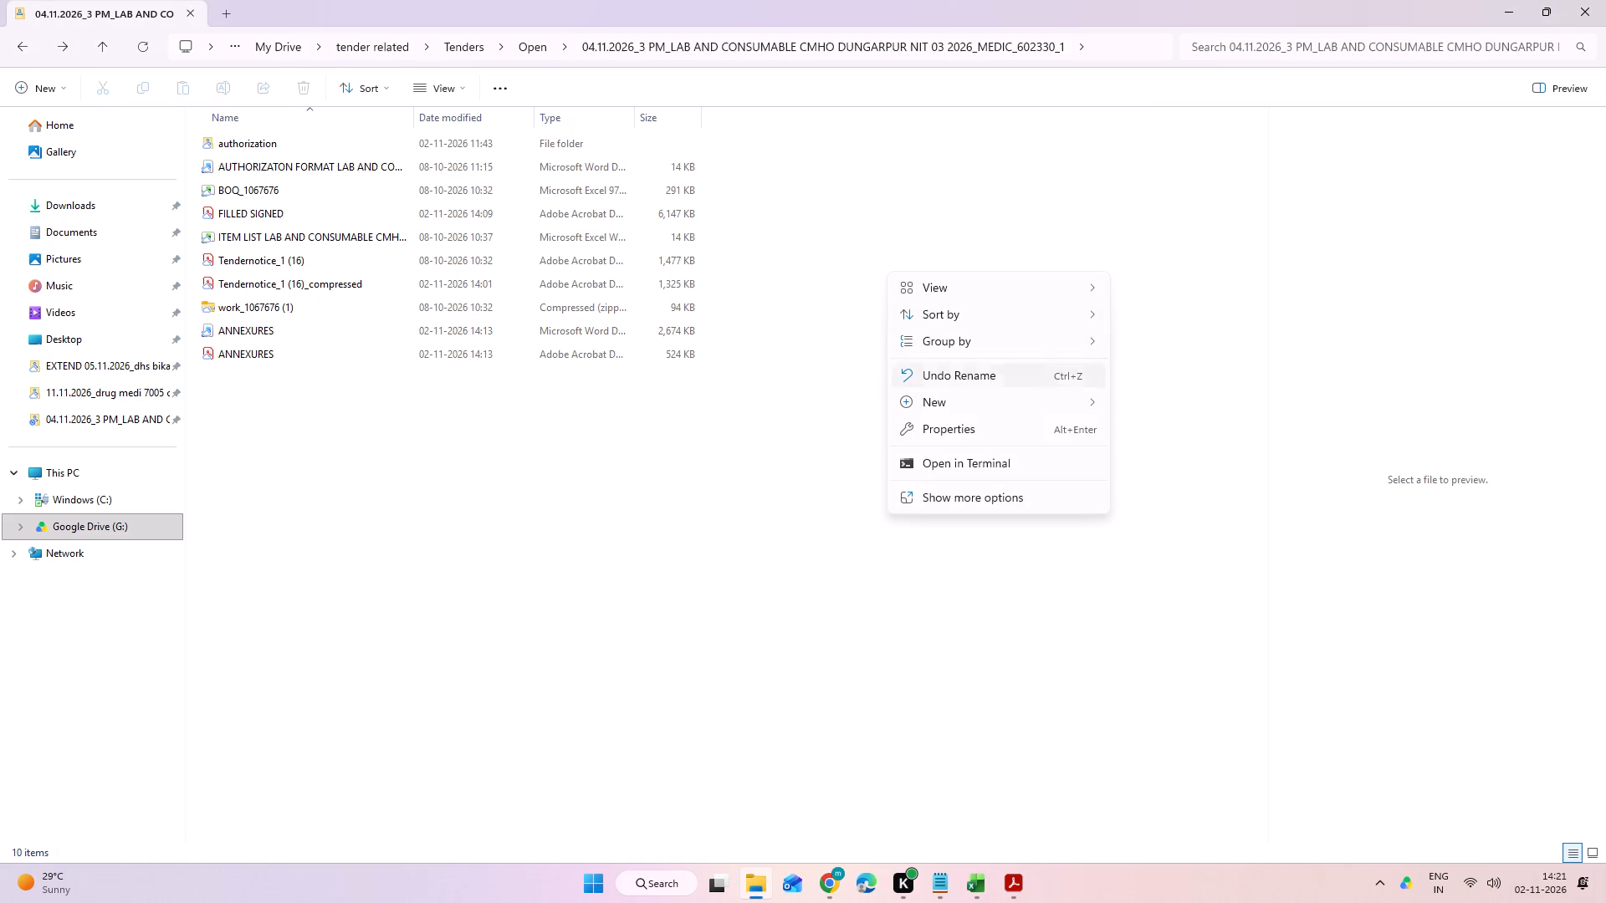
pyautogui.click(1231, 483)
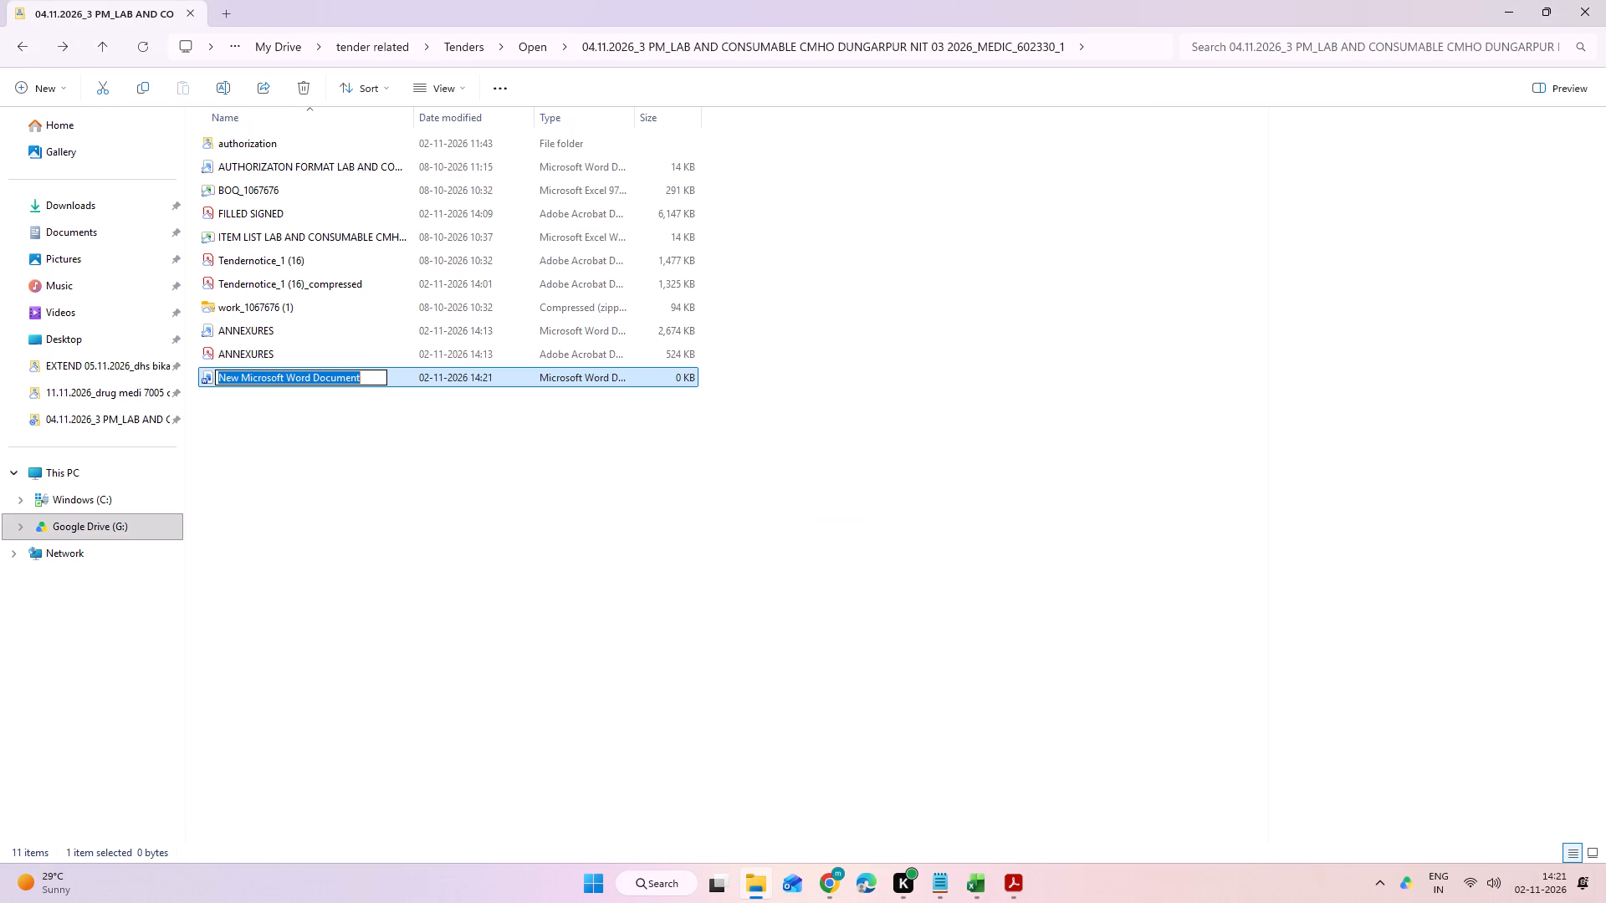
pyautogui.write('FINACIOAL')
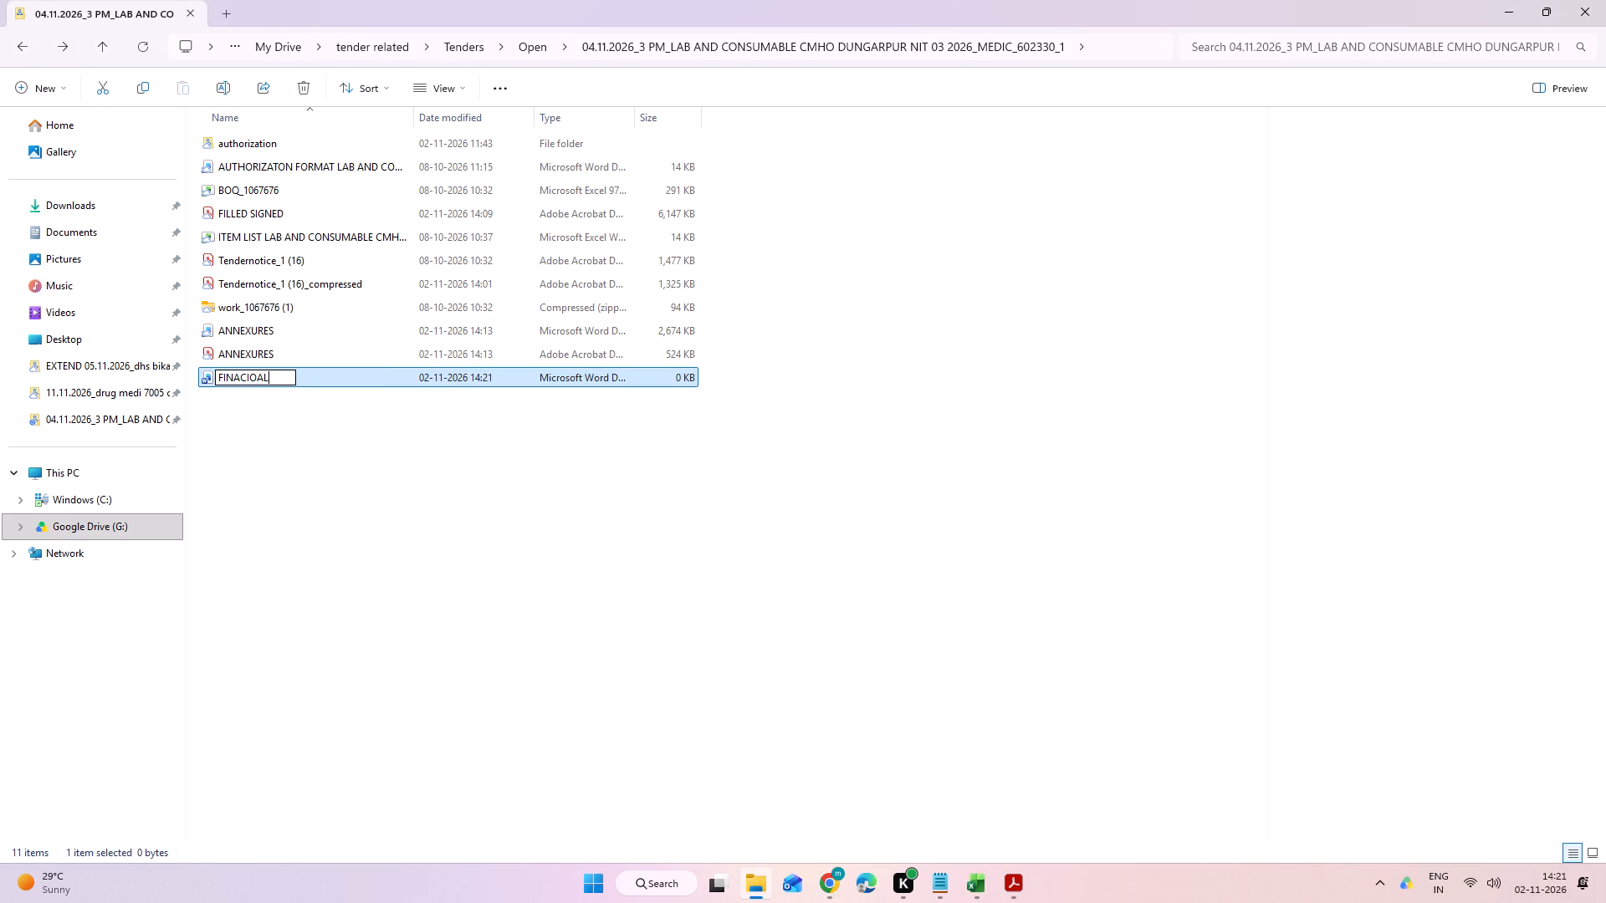
pyautogui.press('Return')
pyautogui.press('Return')
pyautogui.press('Return')
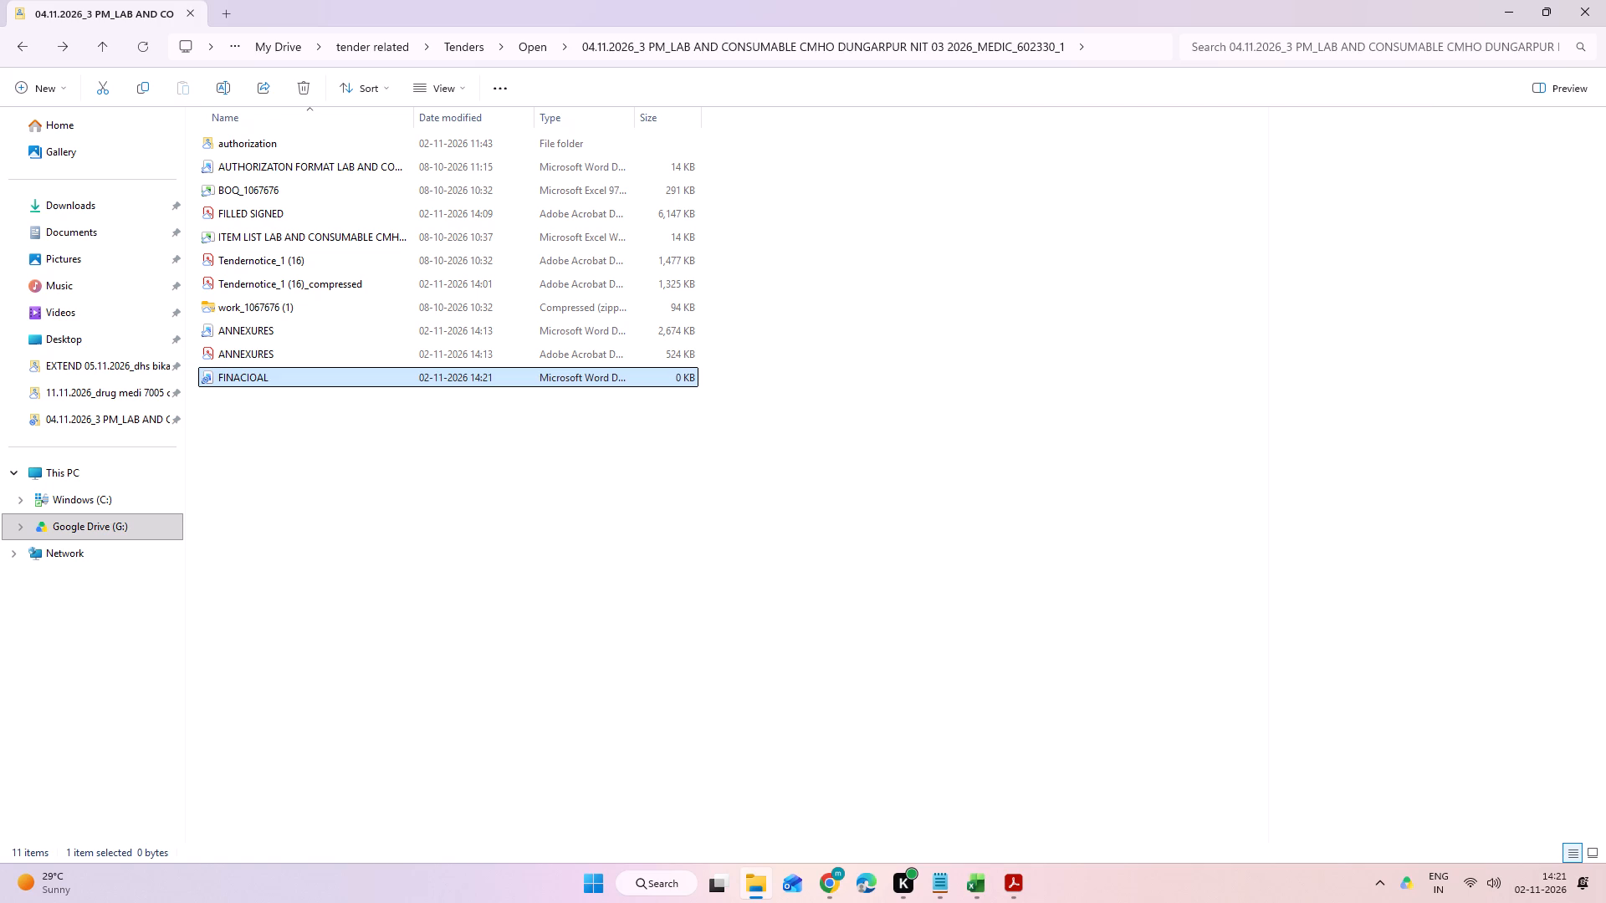
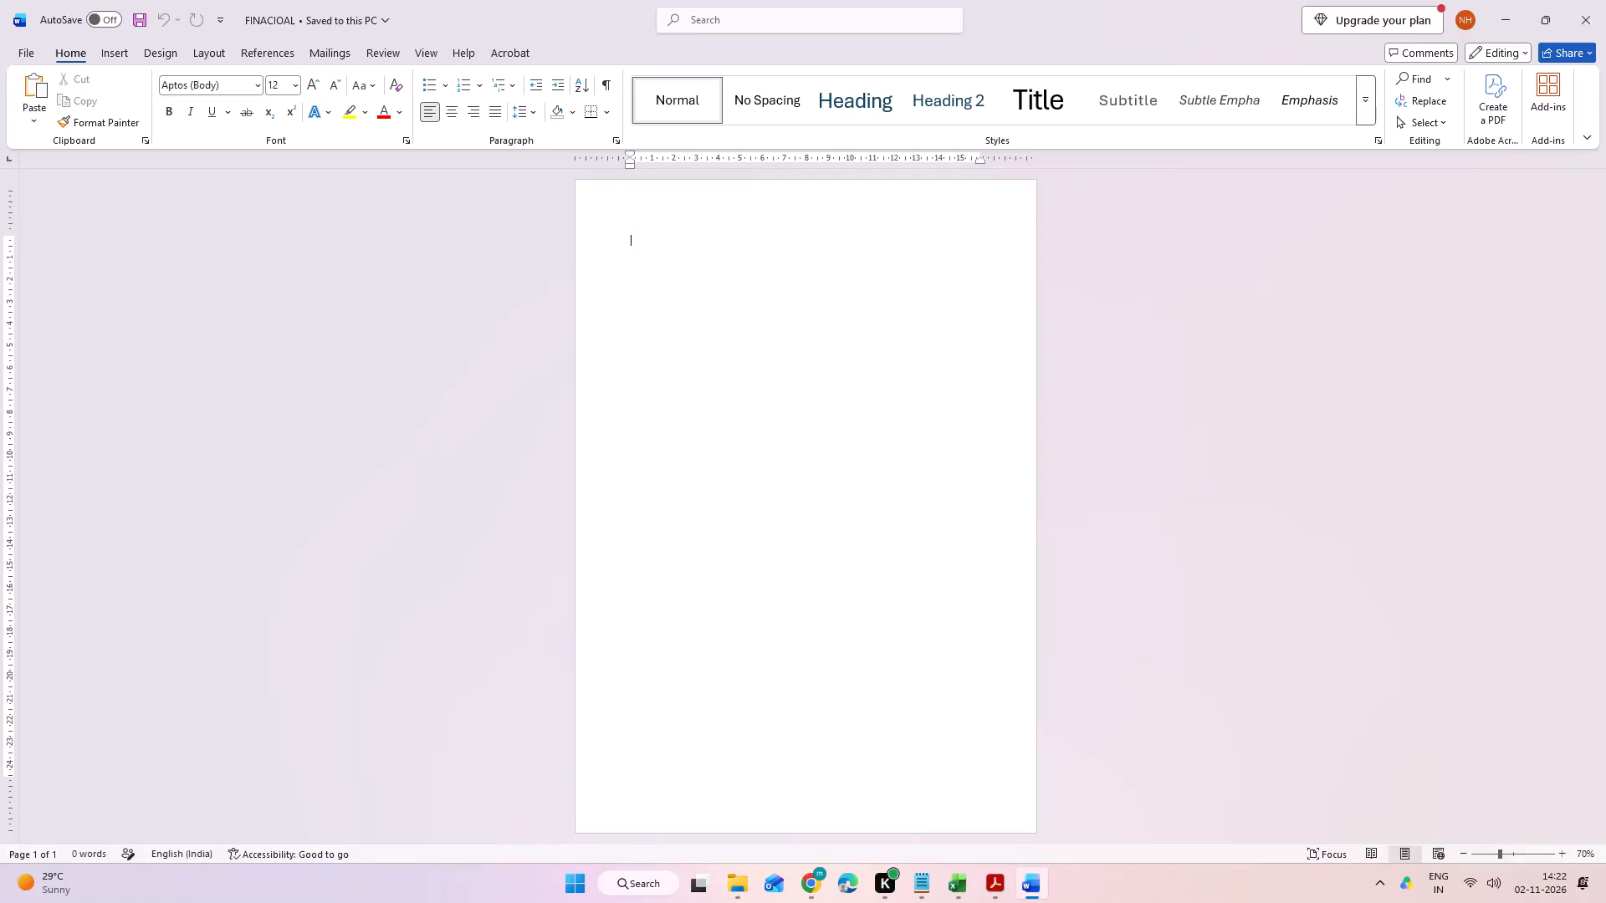
# Paste the extracted Financial Undertaking text into the blank FINACIOAL document.
pyautogui.hotkey('ctrl', 'v')
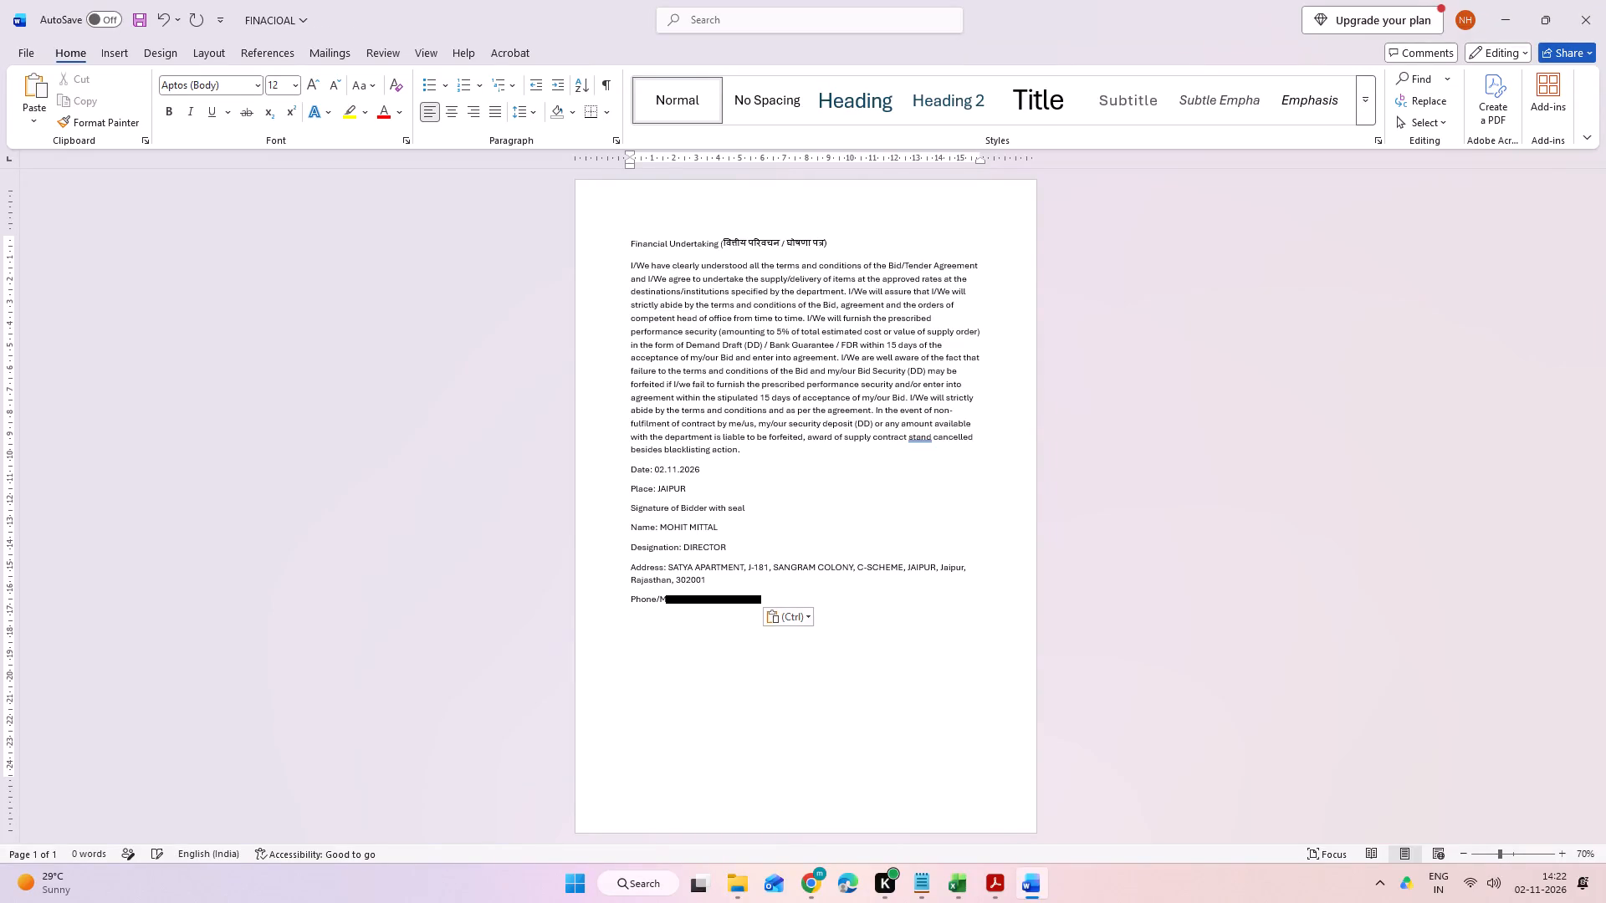
# Format the Financial Undertaking heading as centred, 14 pt, bold and underlined.
pyautogui.tripleClick(741, 238)
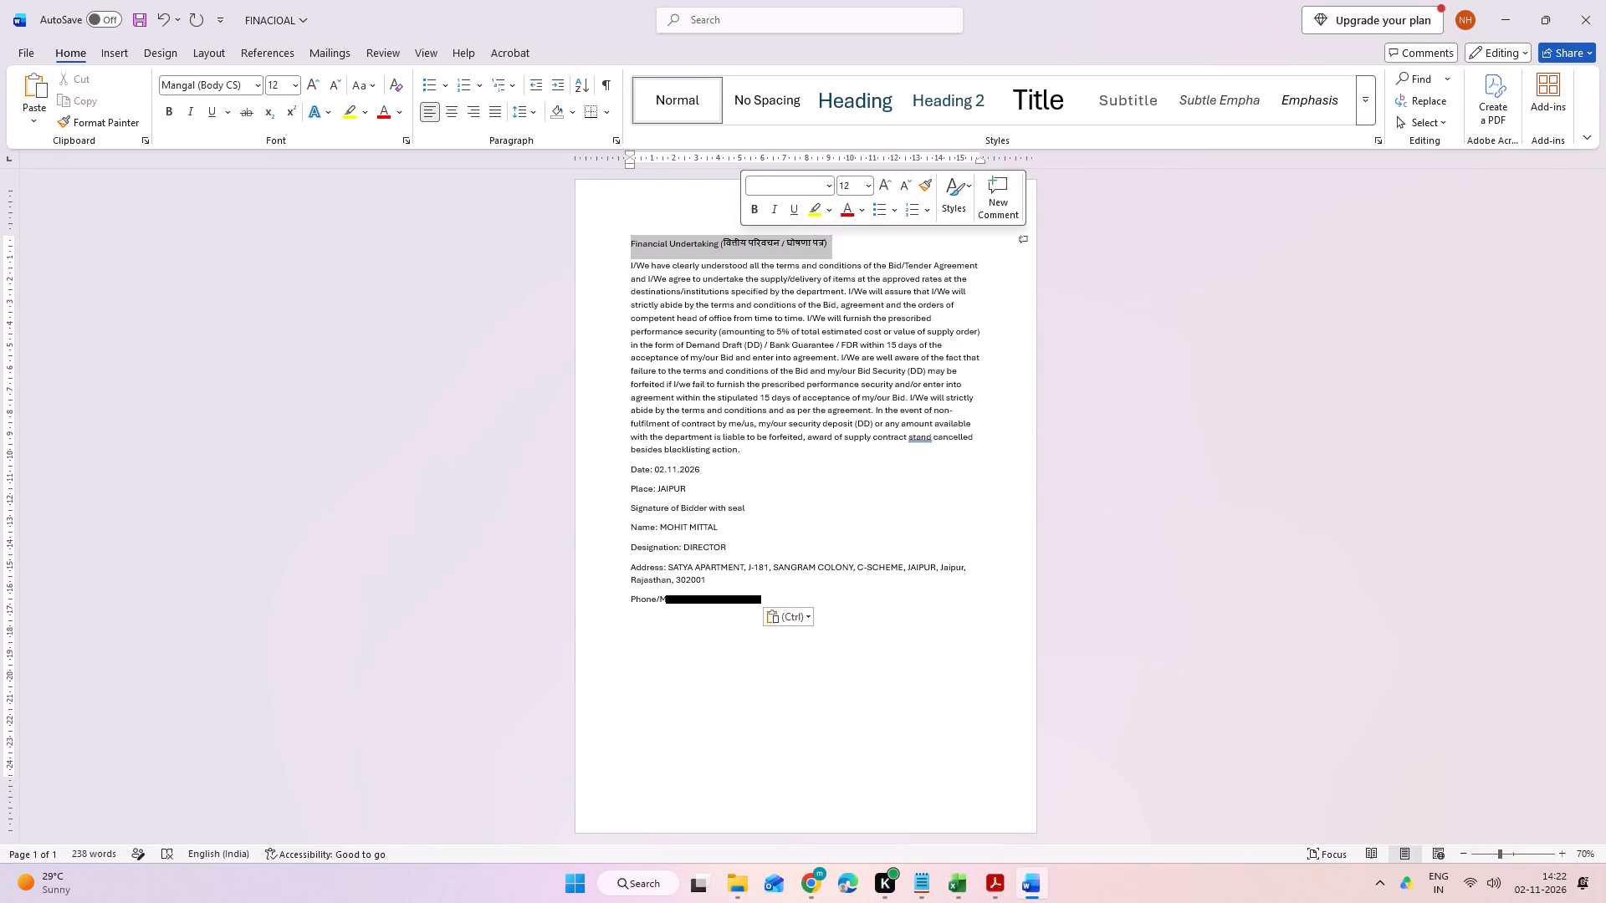
pyautogui.click(443, 114)
pyautogui.click(307, 81)
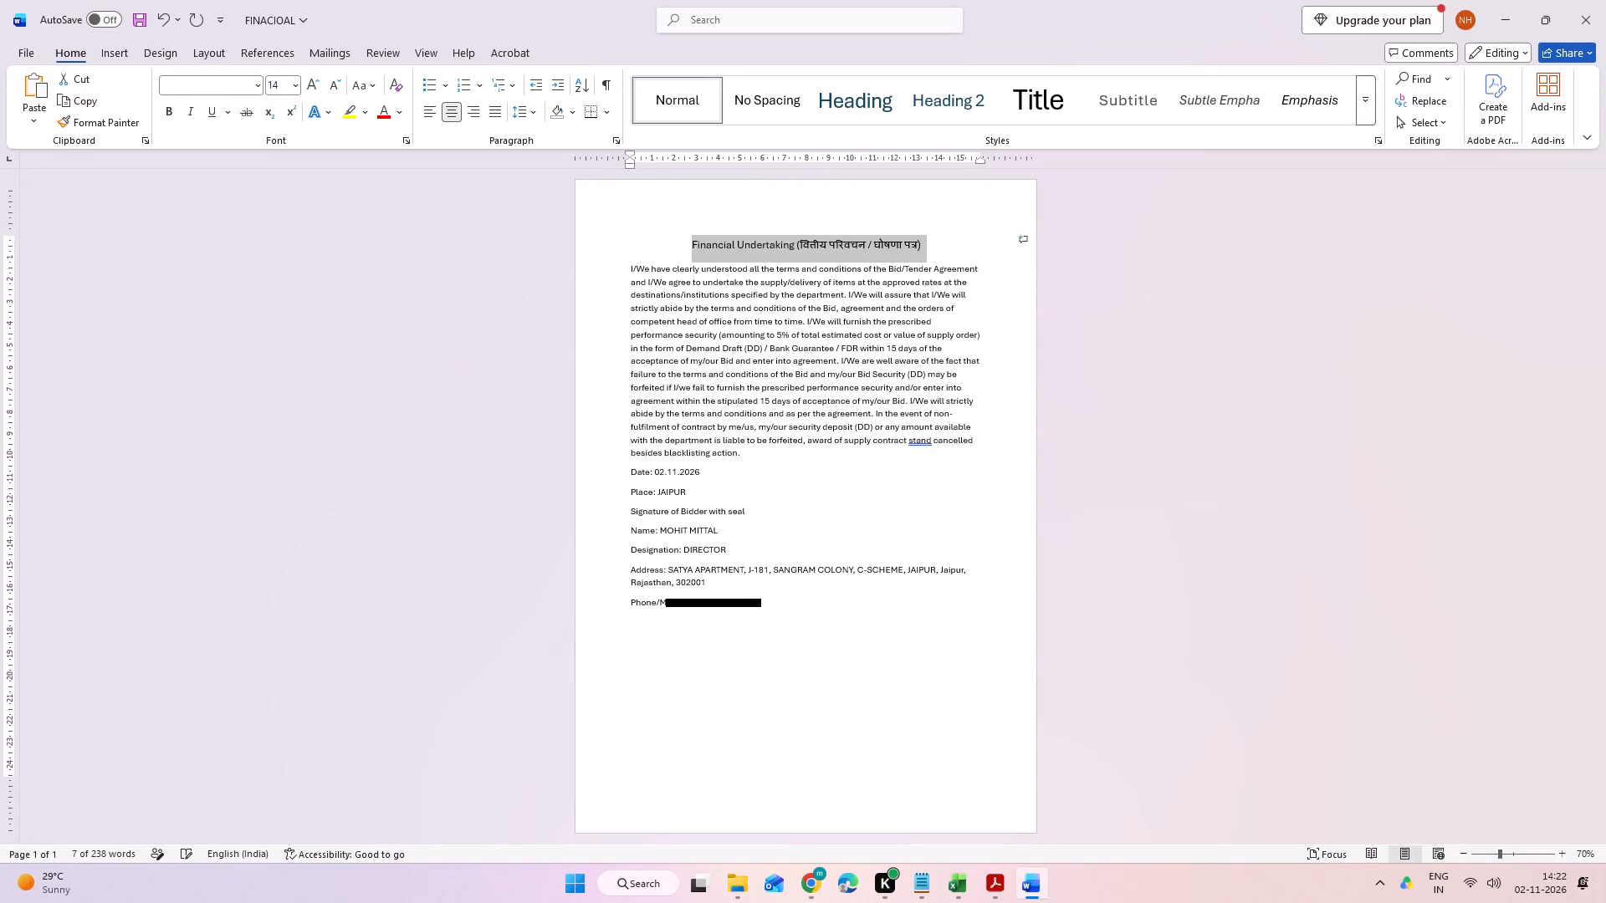
pyautogui.click(167, 112)
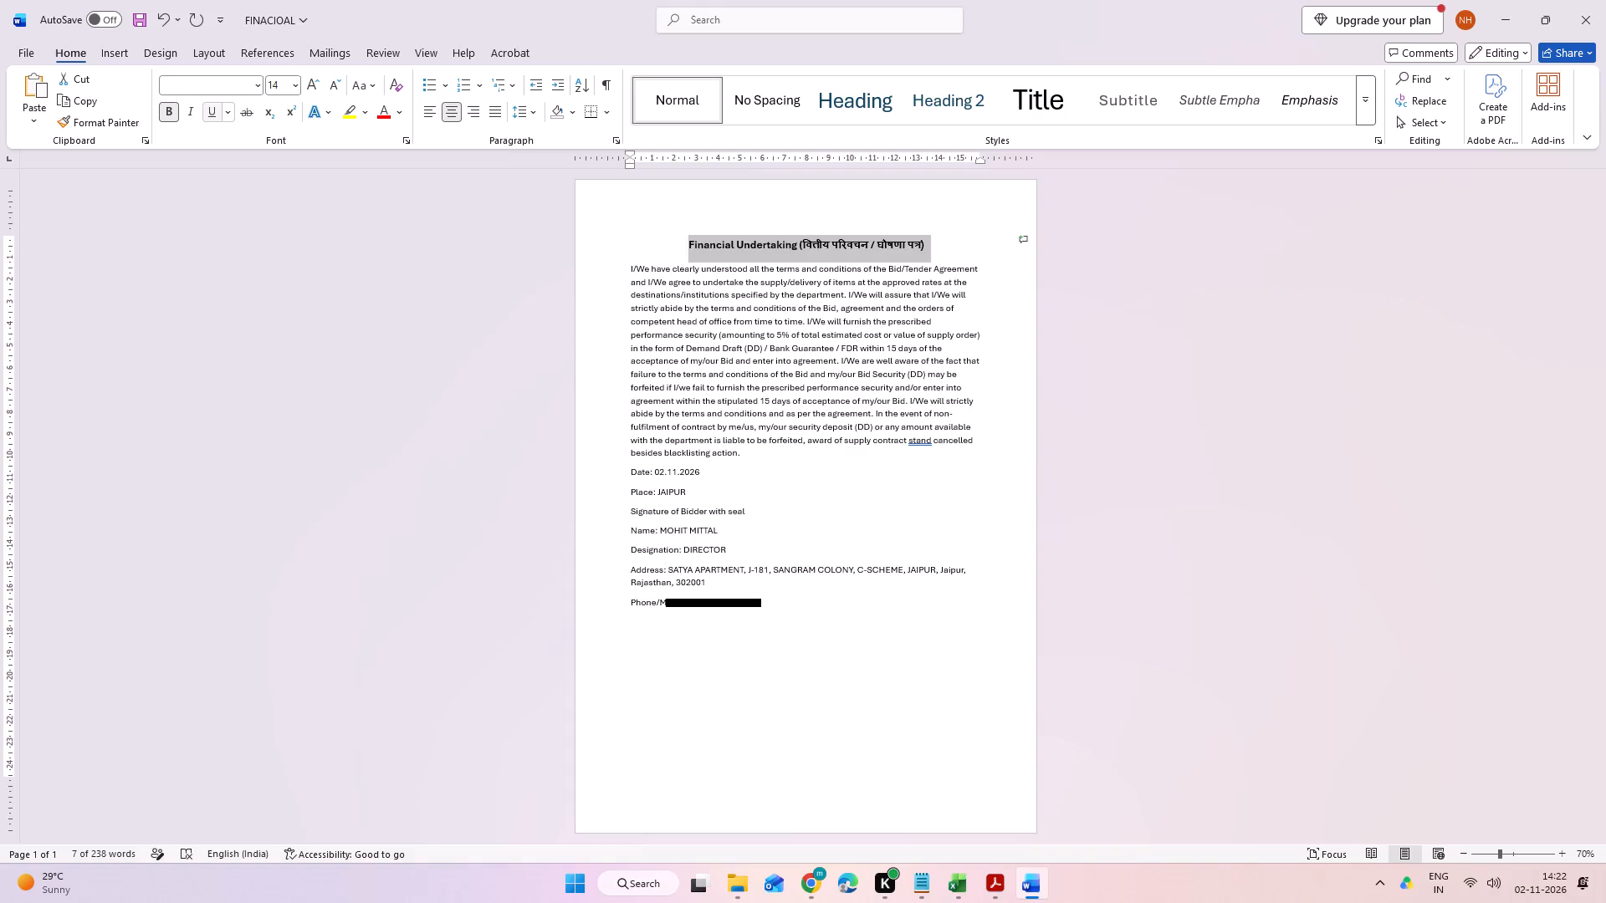
pyautogui.click(212, 107)
# Insert seven blank lines above the heading to leave room for the letterhead.
pyautogui.click(615, 226)
pyautogui.click(664, 241)
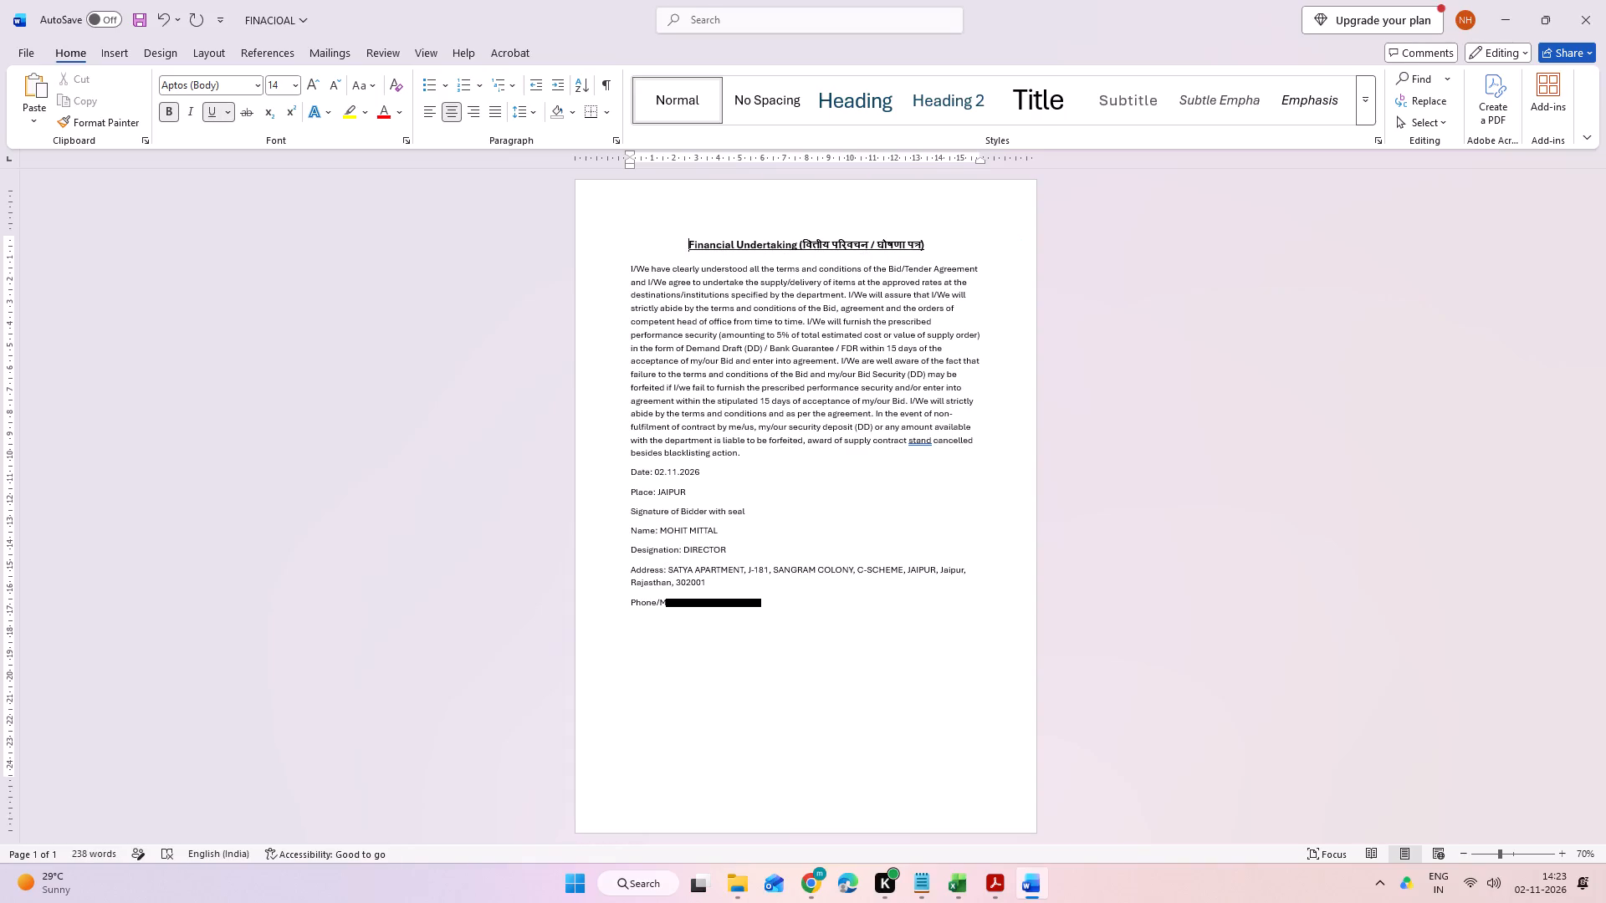
pyautogui.press('Return')
pyautogui.press('Return')
pyautogui.press('Return')
pyautogui.press('Return')
pyautogui.press('Return')
pyautogui.press('Return')
pyautogui.press('Return')
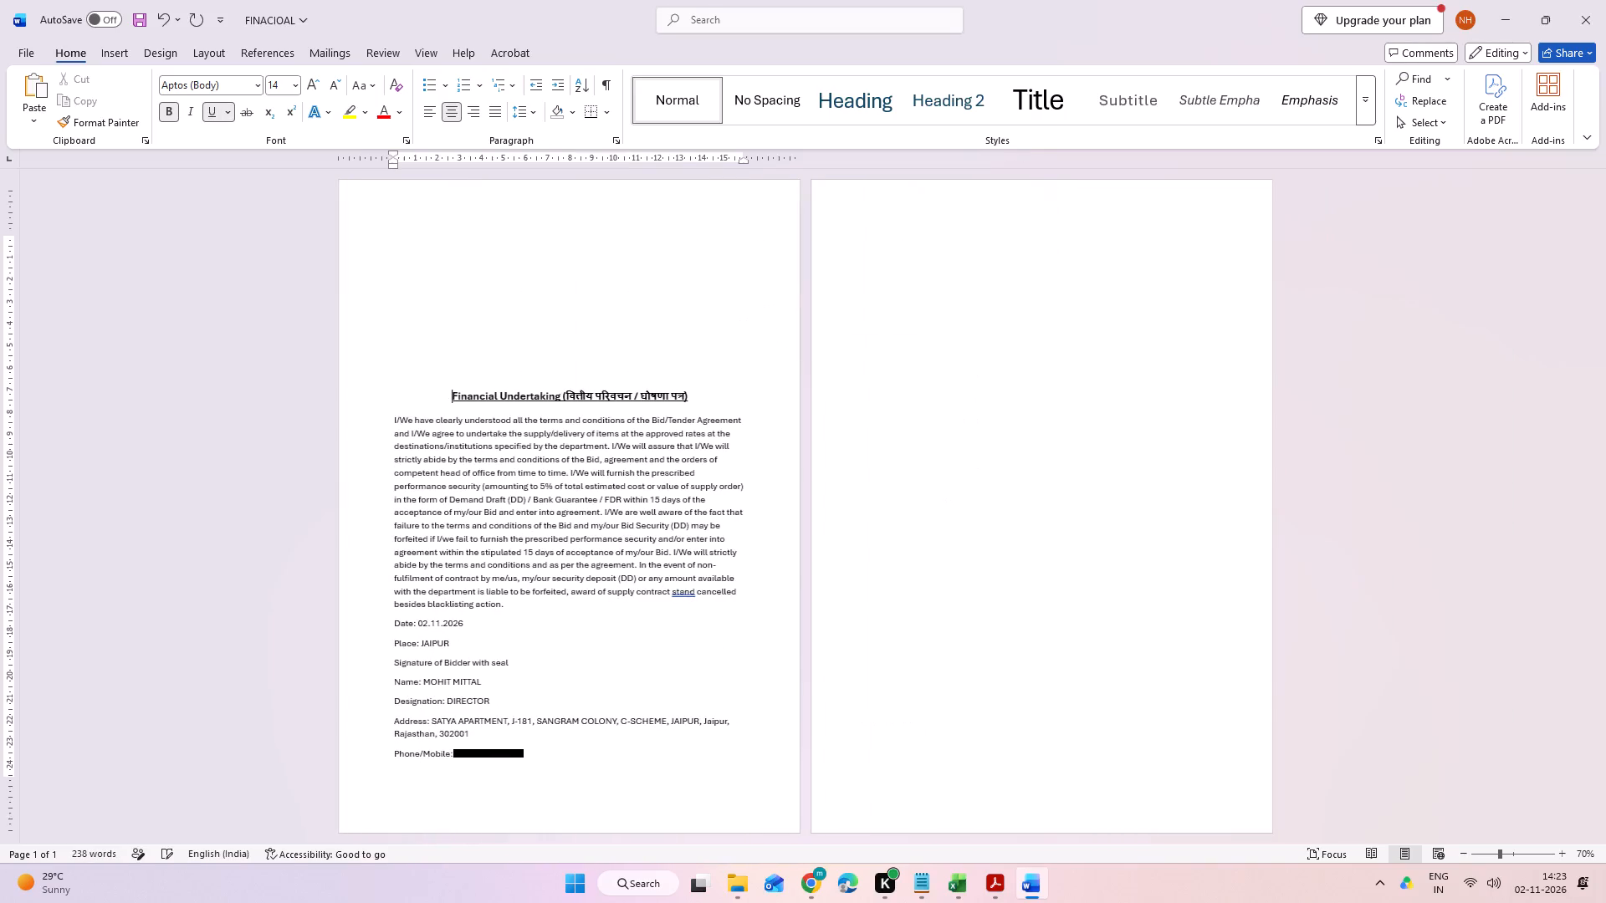
# Set the font size of the entire document to 11.
pyautogui.keyDown('ctrl'); pyautogui.scroll(-2, 666, 241); pyautogui.keyUp('ctrl')
pyautogui.keyDown('ctrl'); pyautogui.scroll(4, 631, 518); pyautogui.keyUp('ctrl')
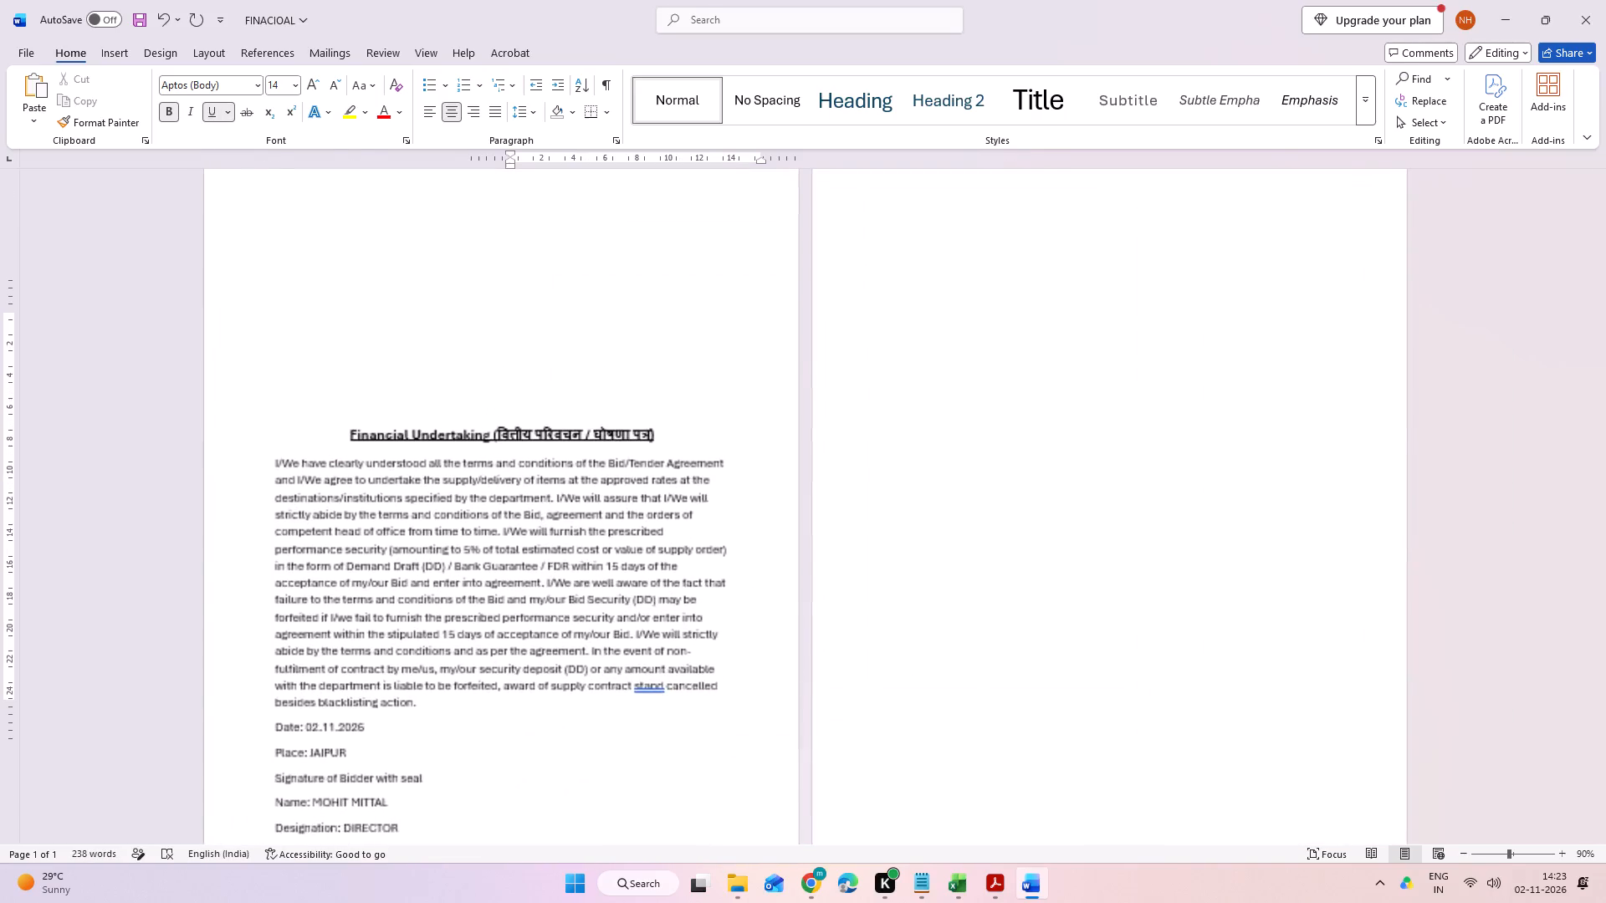
pyautogui.moveTo(436, 701); pyautogui.dragTo(248, 459)
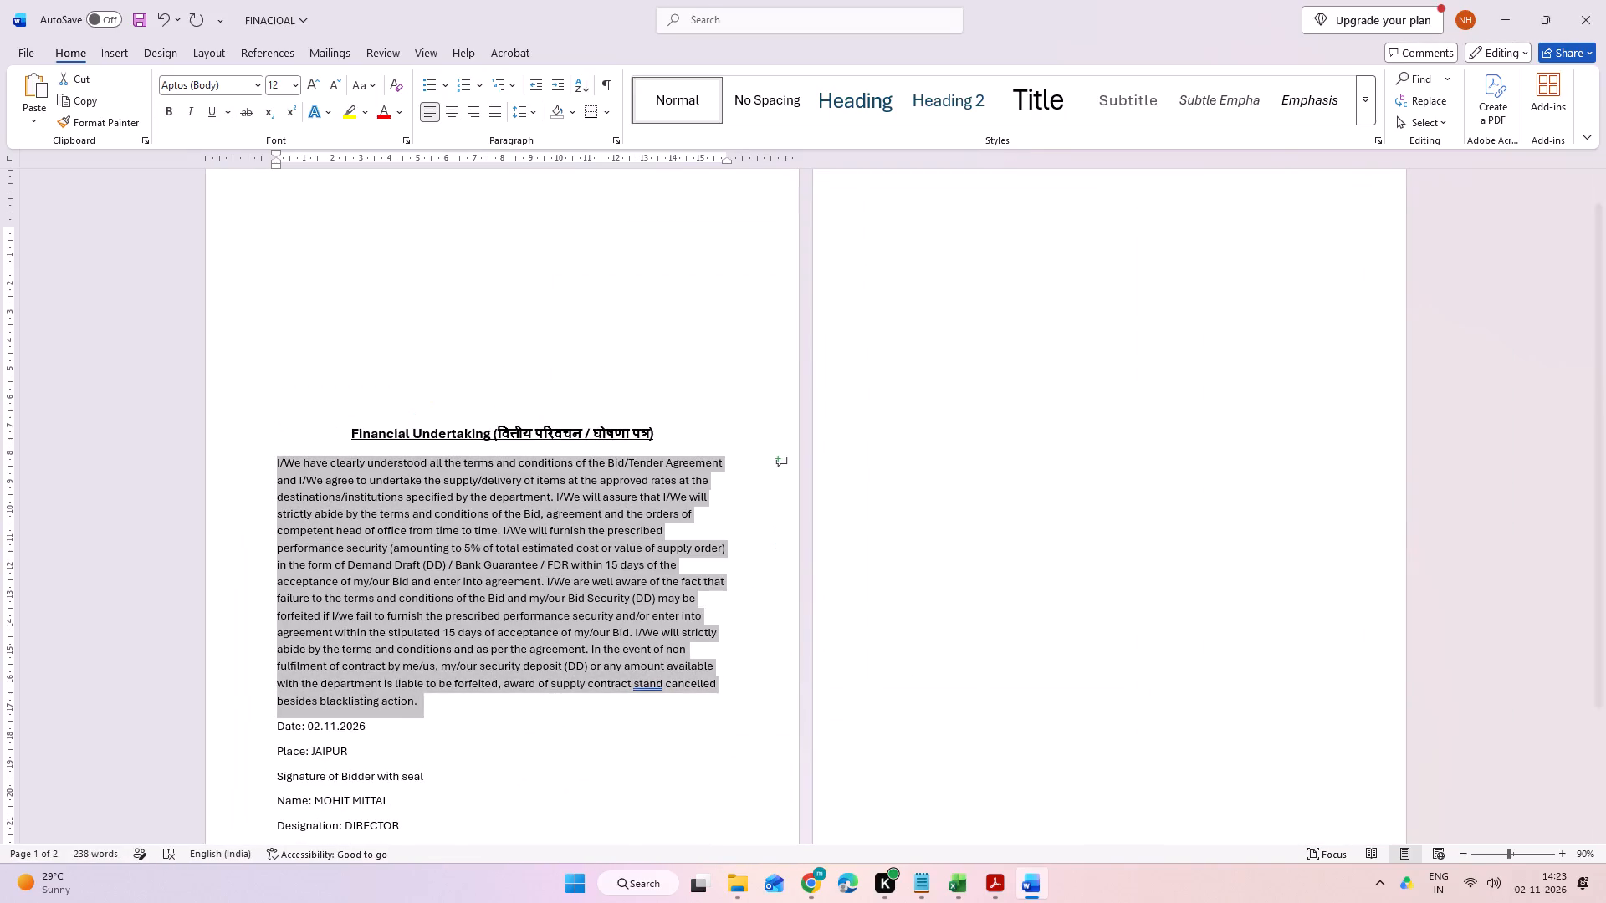
pyautogui.hotkey('ctrl', 'a')
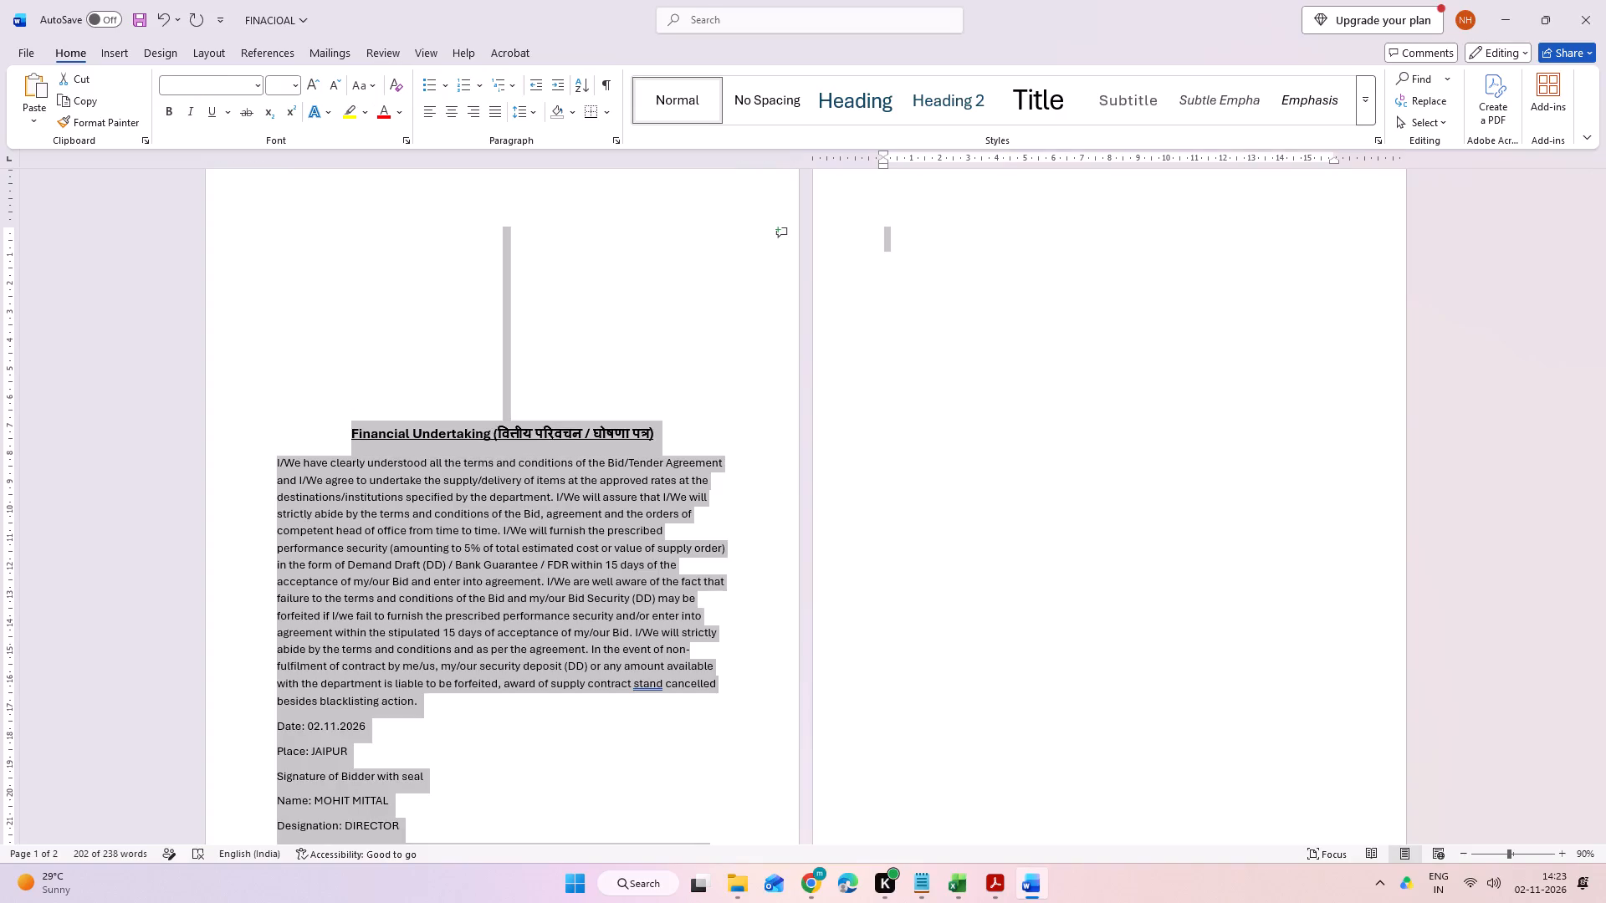
pyautogui.click(293, 85)
pyautogui.click(281, 167)
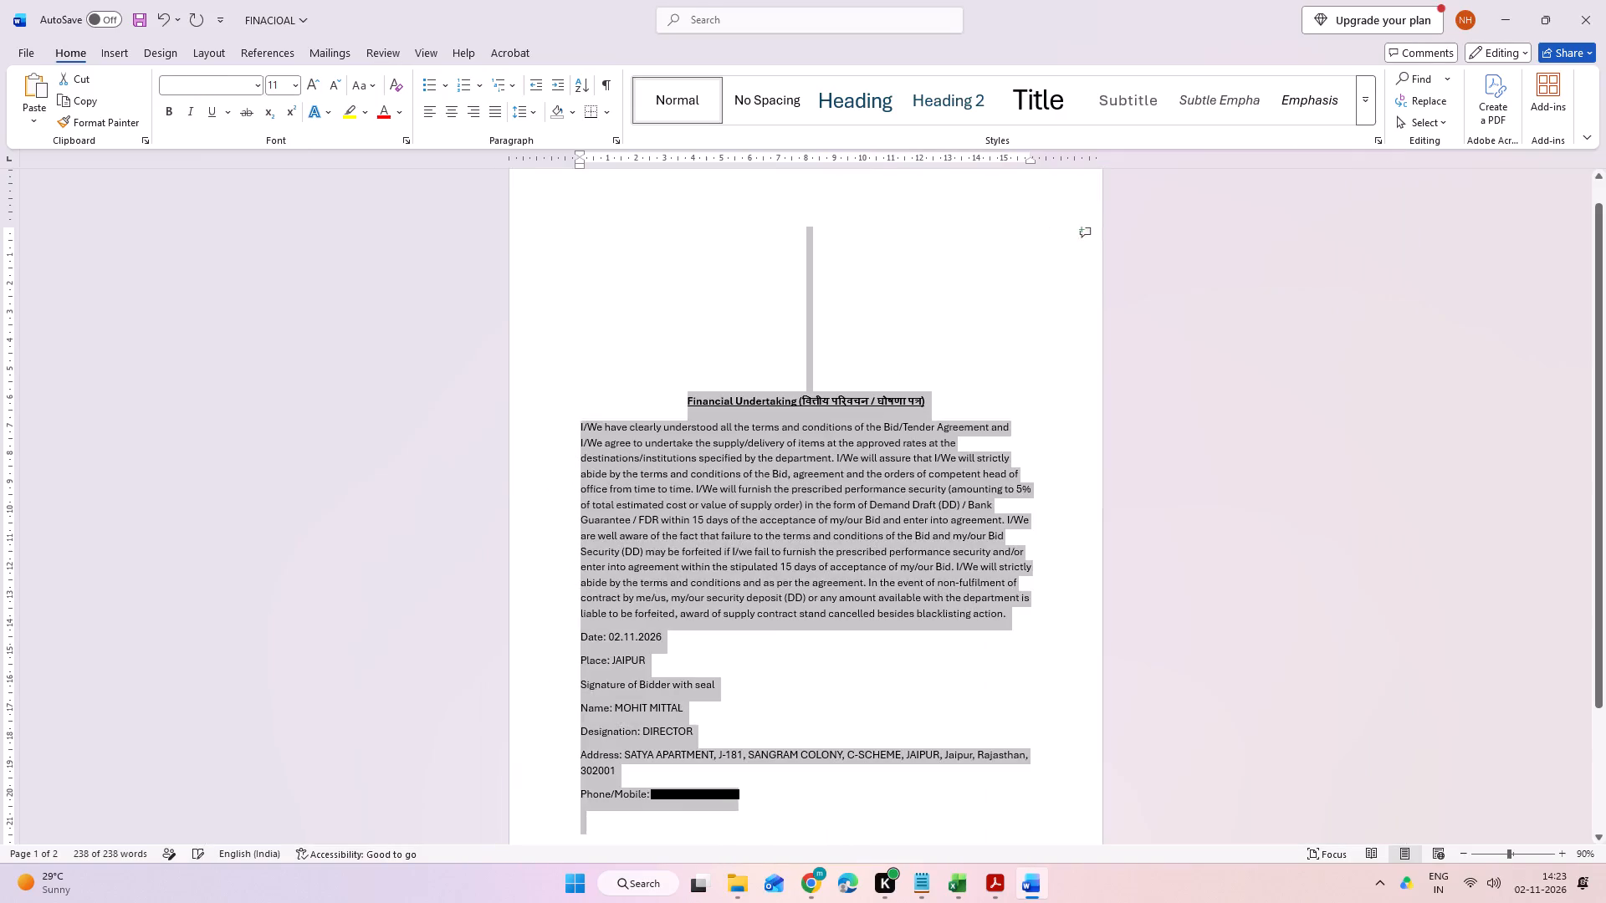
pyautogui.click(724, 380)
# Justify the main undertaking paragraph, from "I/We have clearly understood" to "blacklisting action".
pyautogui.moveTo(1030, 625); pyautogui.dragTo(985, 593)
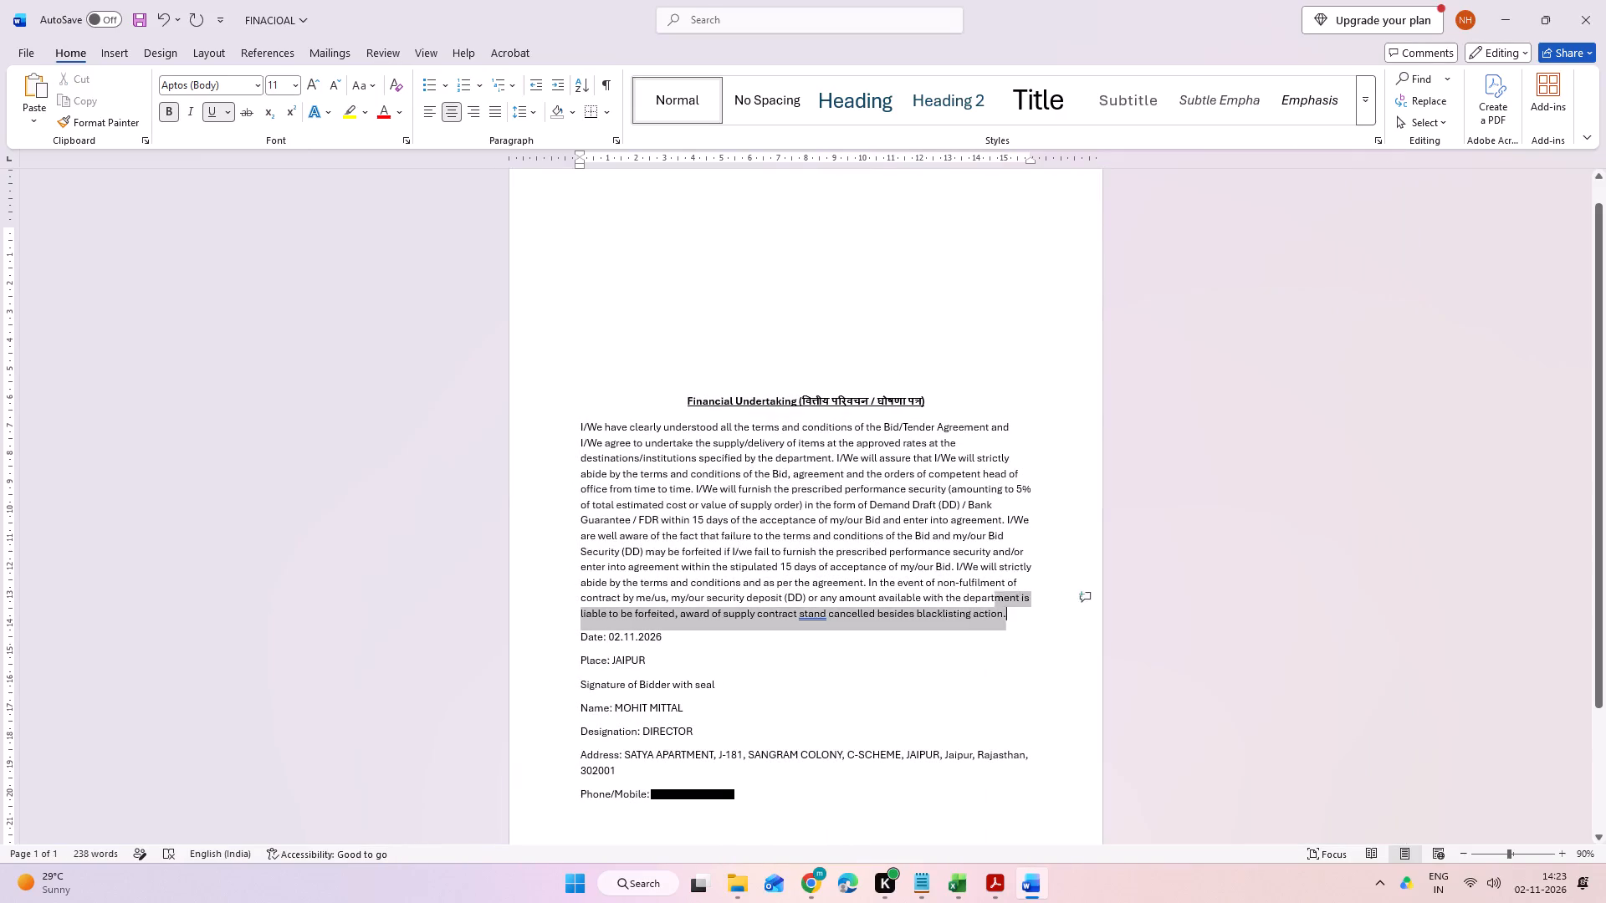
pyautogui.moveTo(985, 593); pyautogui.dragTo(575, 426)
pyautogui.click(485, 110)
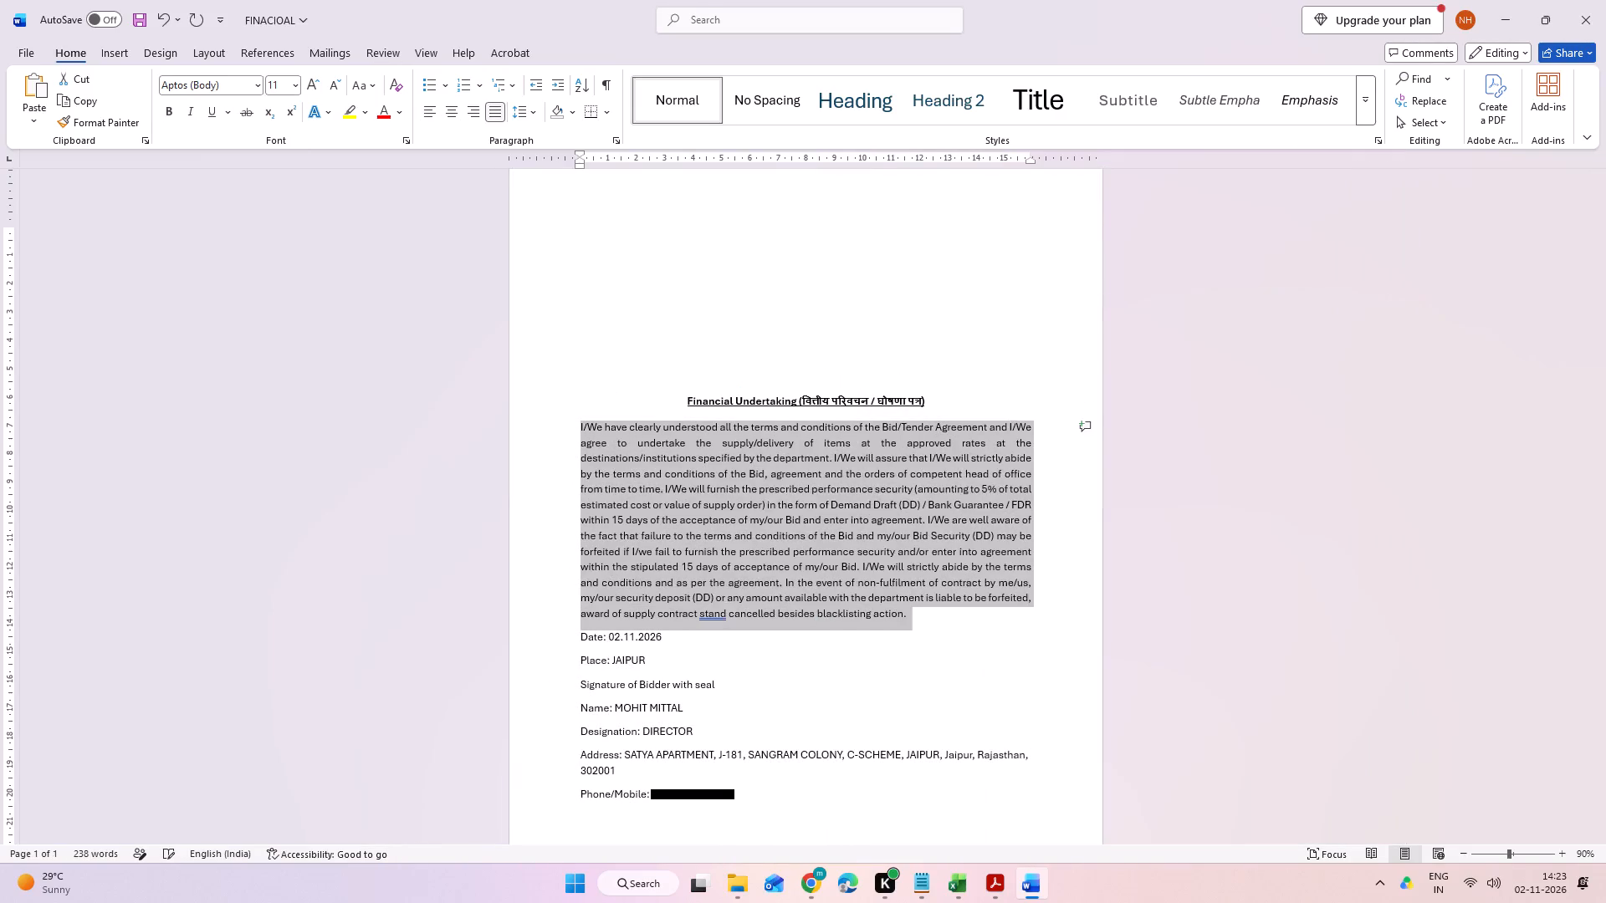
pyautogui.click(859, 644)
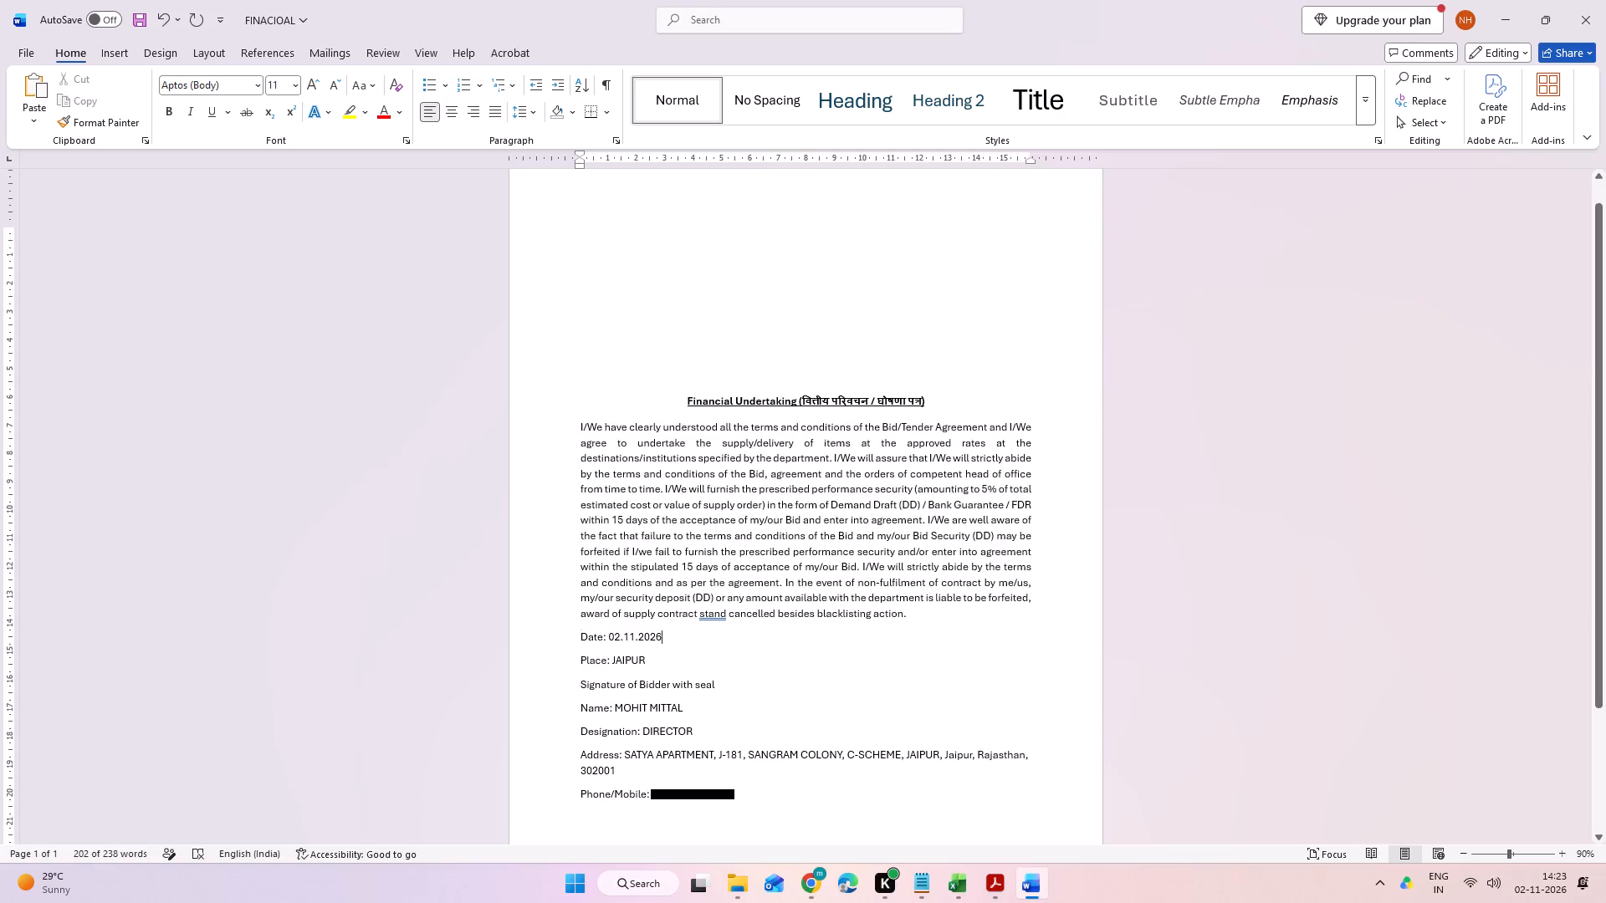
# Set the Date through Phone/Mobile lines to 1.0 line spacing and remove the space after each paragraph.
pyautogui.moveTo(741, 798); pyautogui.dragTo(561, 645)
pyautogui.click(534, 113)
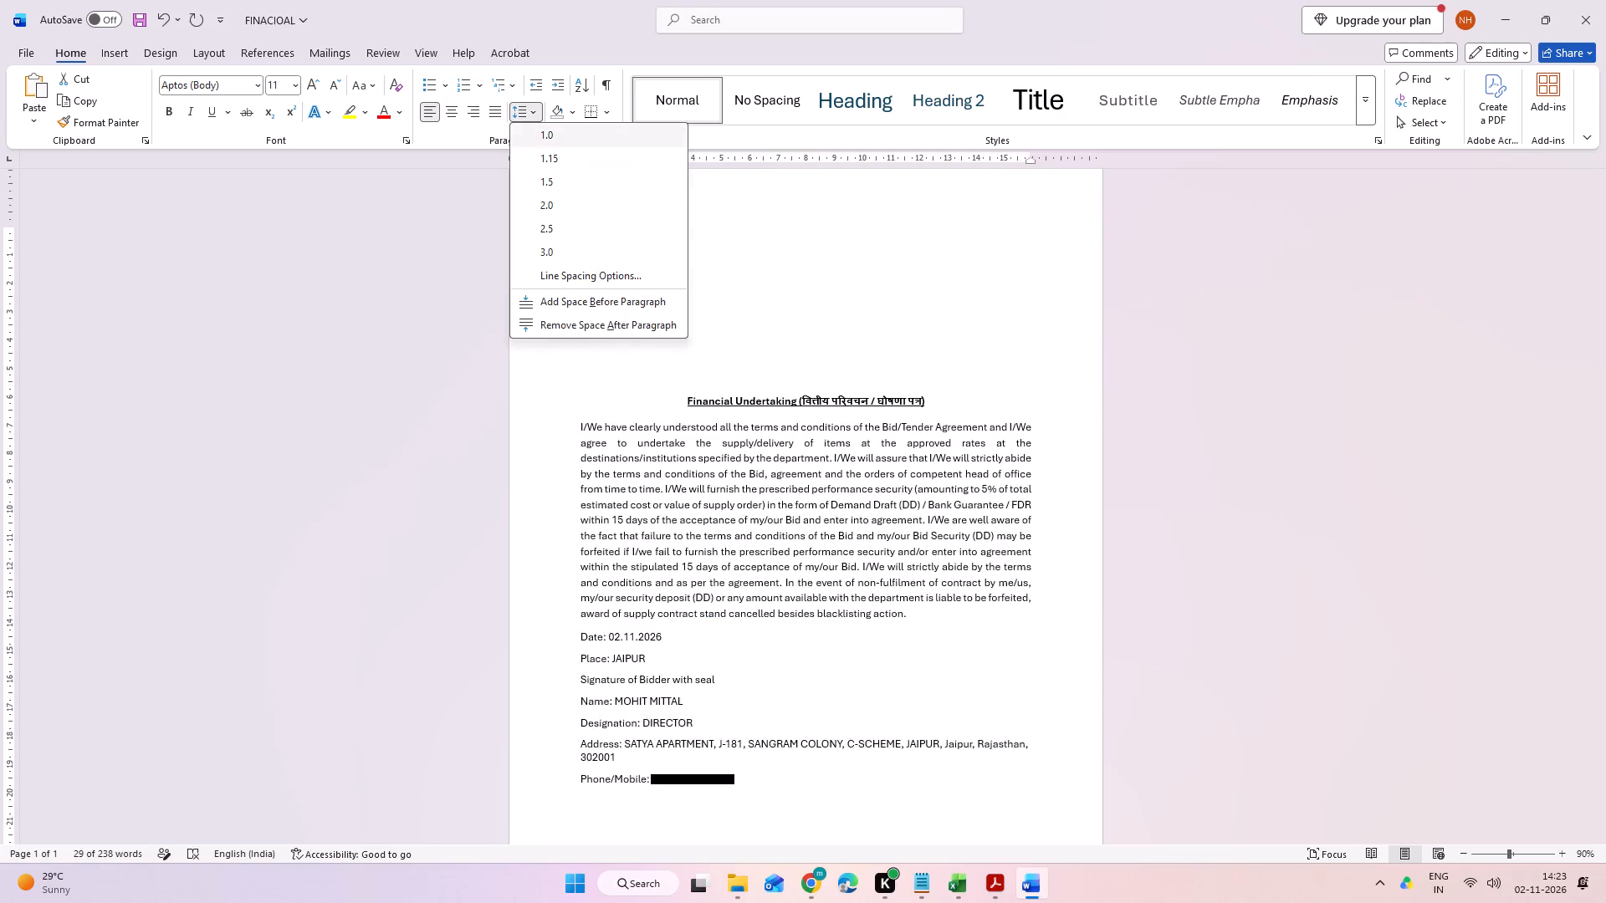
pyautogui.click(540, 129)
pyautogui.click(526, 120)
pyautogui.click(567, 321)
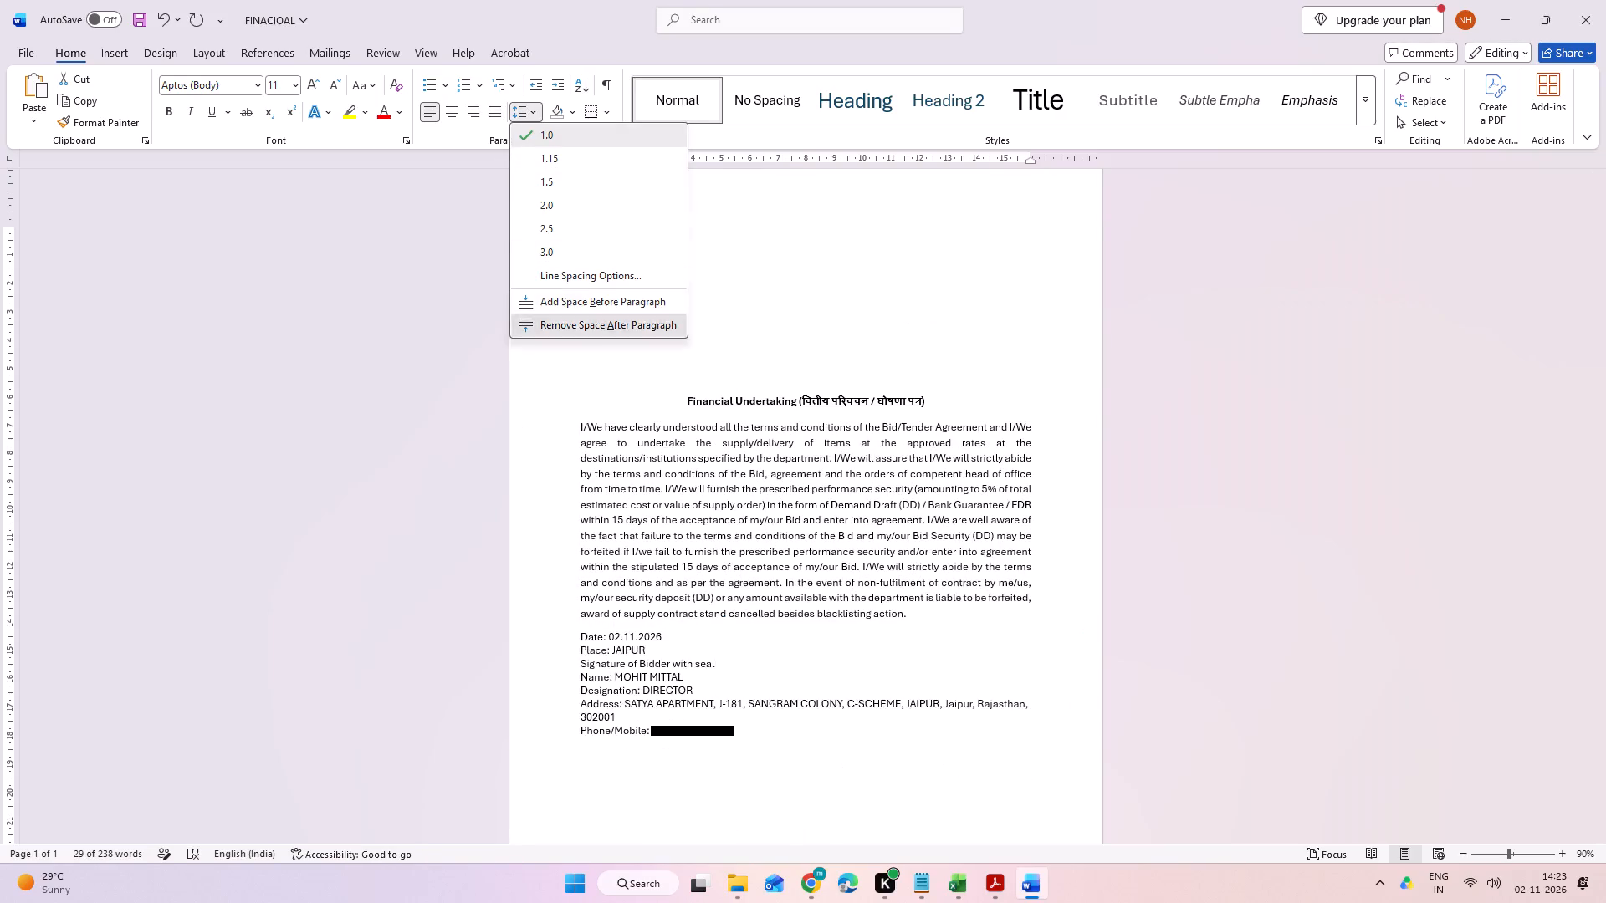
pyautogui.click(686, 650)
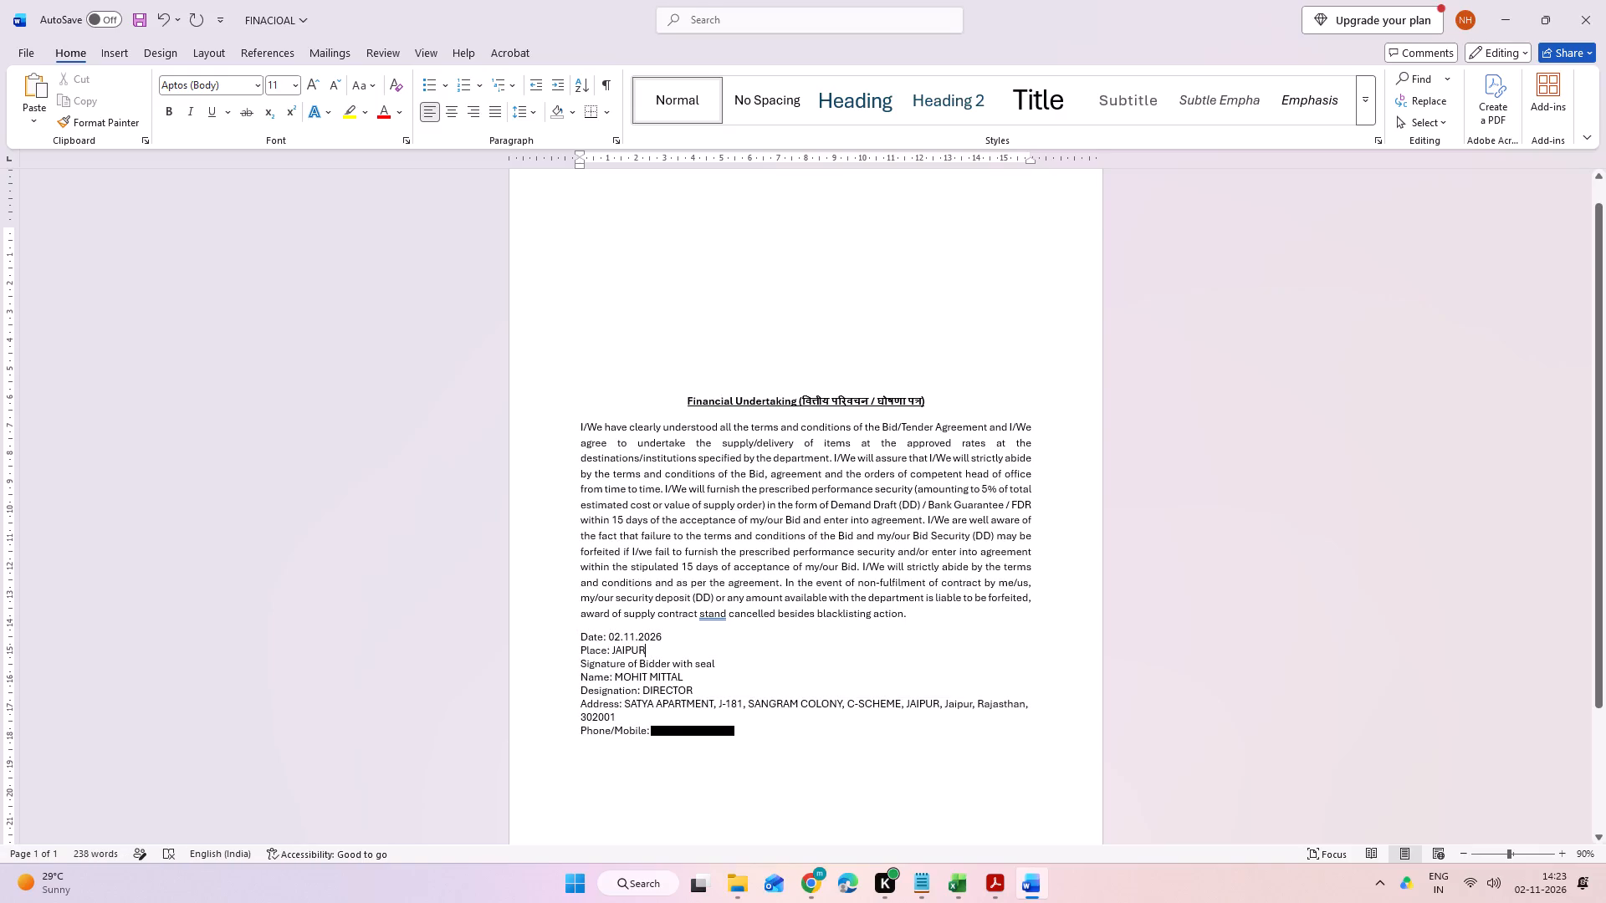
# Correct "stand" to "stands" in the last line of the undertaking paragraph using the grammar suggestion.
pyautogui.rightClick(708, 623)
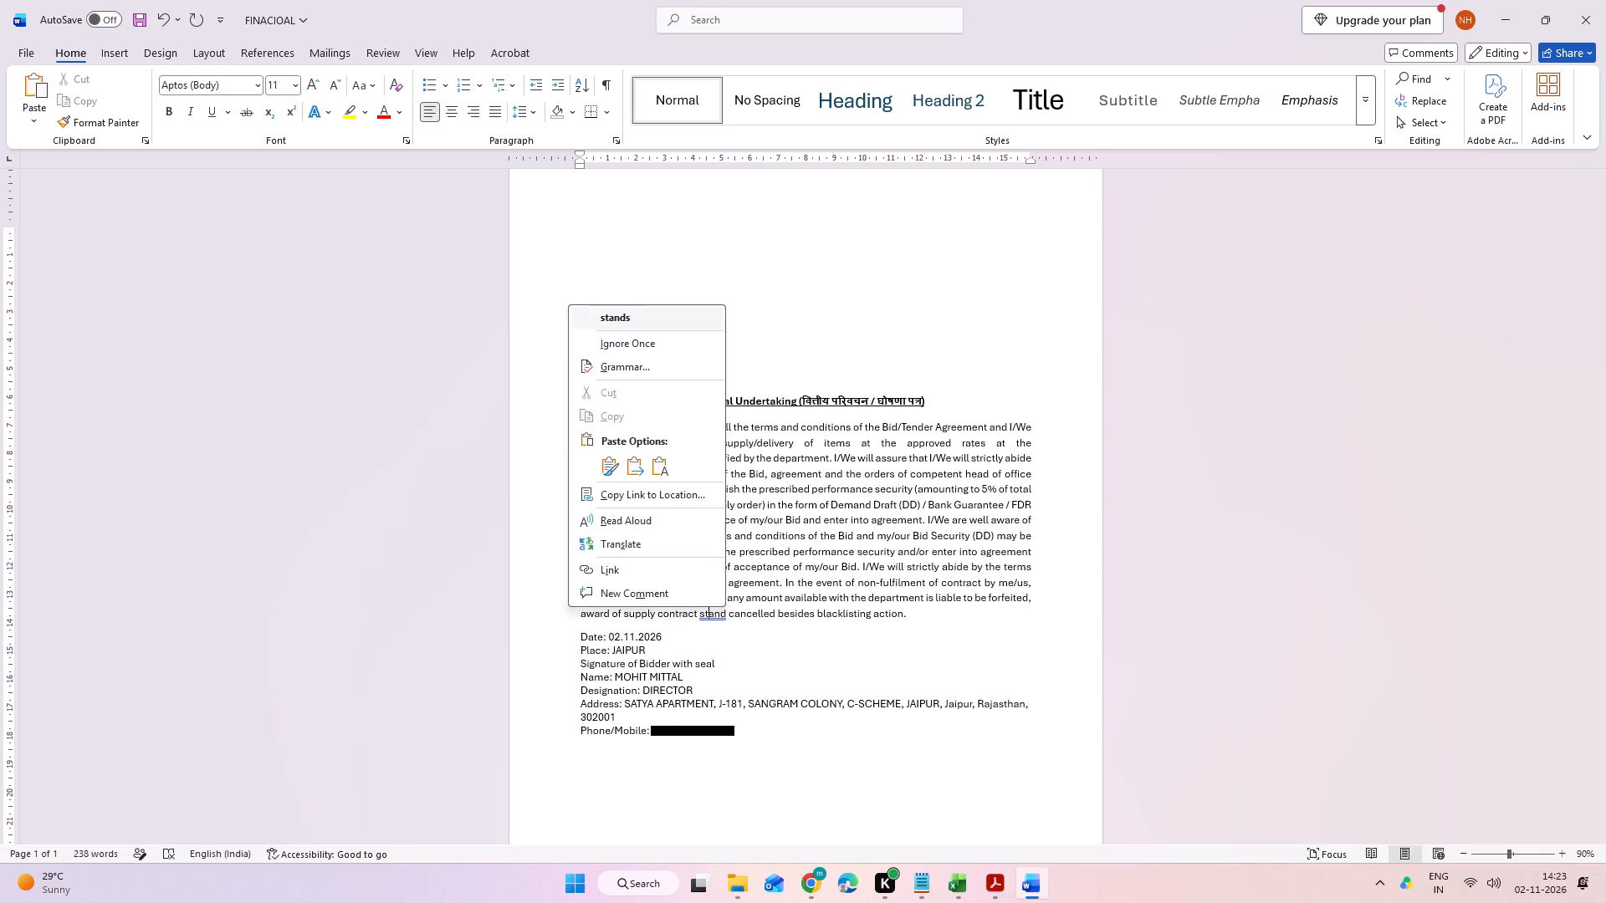
pyautogui.click(642, 317)
# Insert eight more blank lines above the heading to move the undertaking further down the page.
pyautogui.click(725, 293)
pyautogui.keyDown('ctrl'); pyautogui.scroll(-4, 725, 293); pyautogui.keyUp('ctrl')
pyautogui.press('Return')
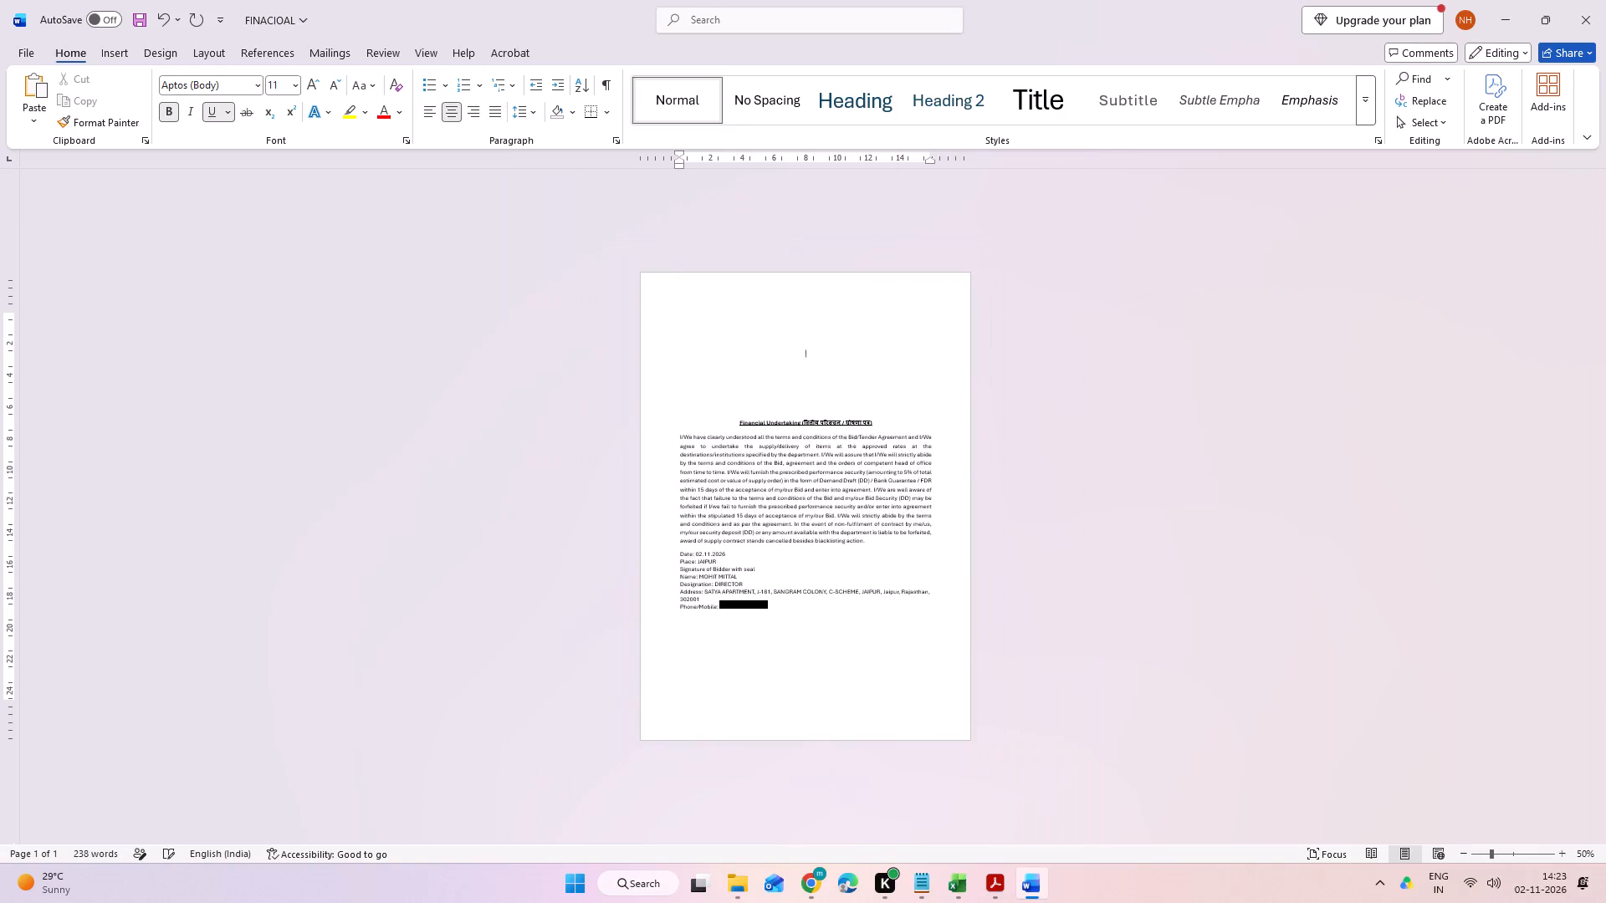
pyautogui.press('Return')
pyautogui.press('Return')
pyautogui.press('Return')
pyautogui.press('Return')
pyautogui.press('Return')
pyautogui.press('Return')
pyautogui.press('Return')
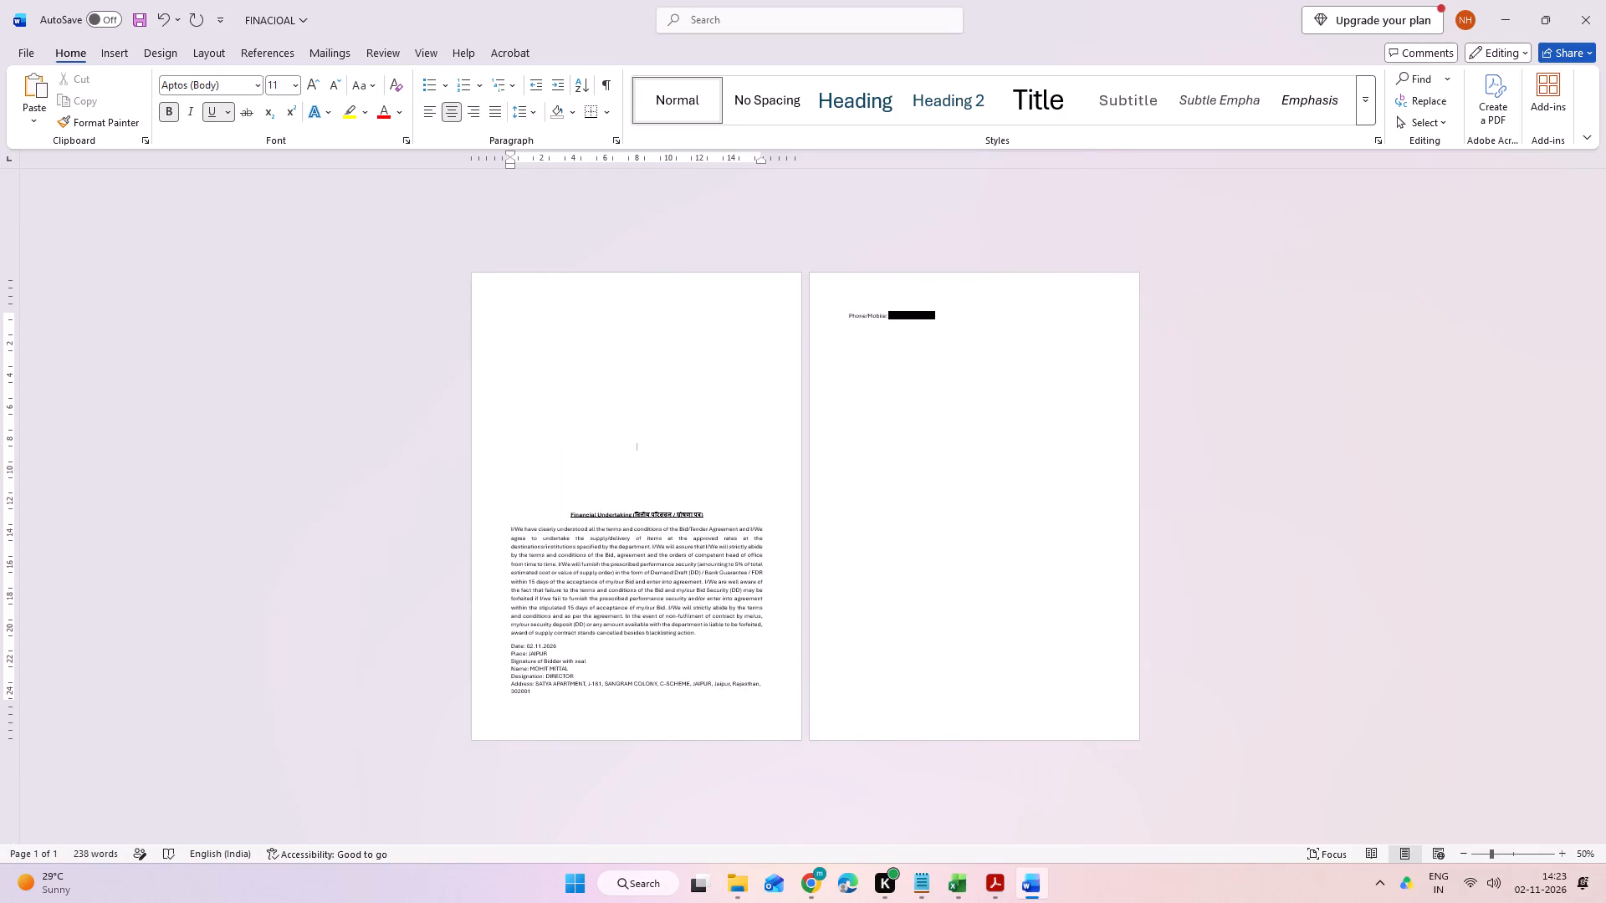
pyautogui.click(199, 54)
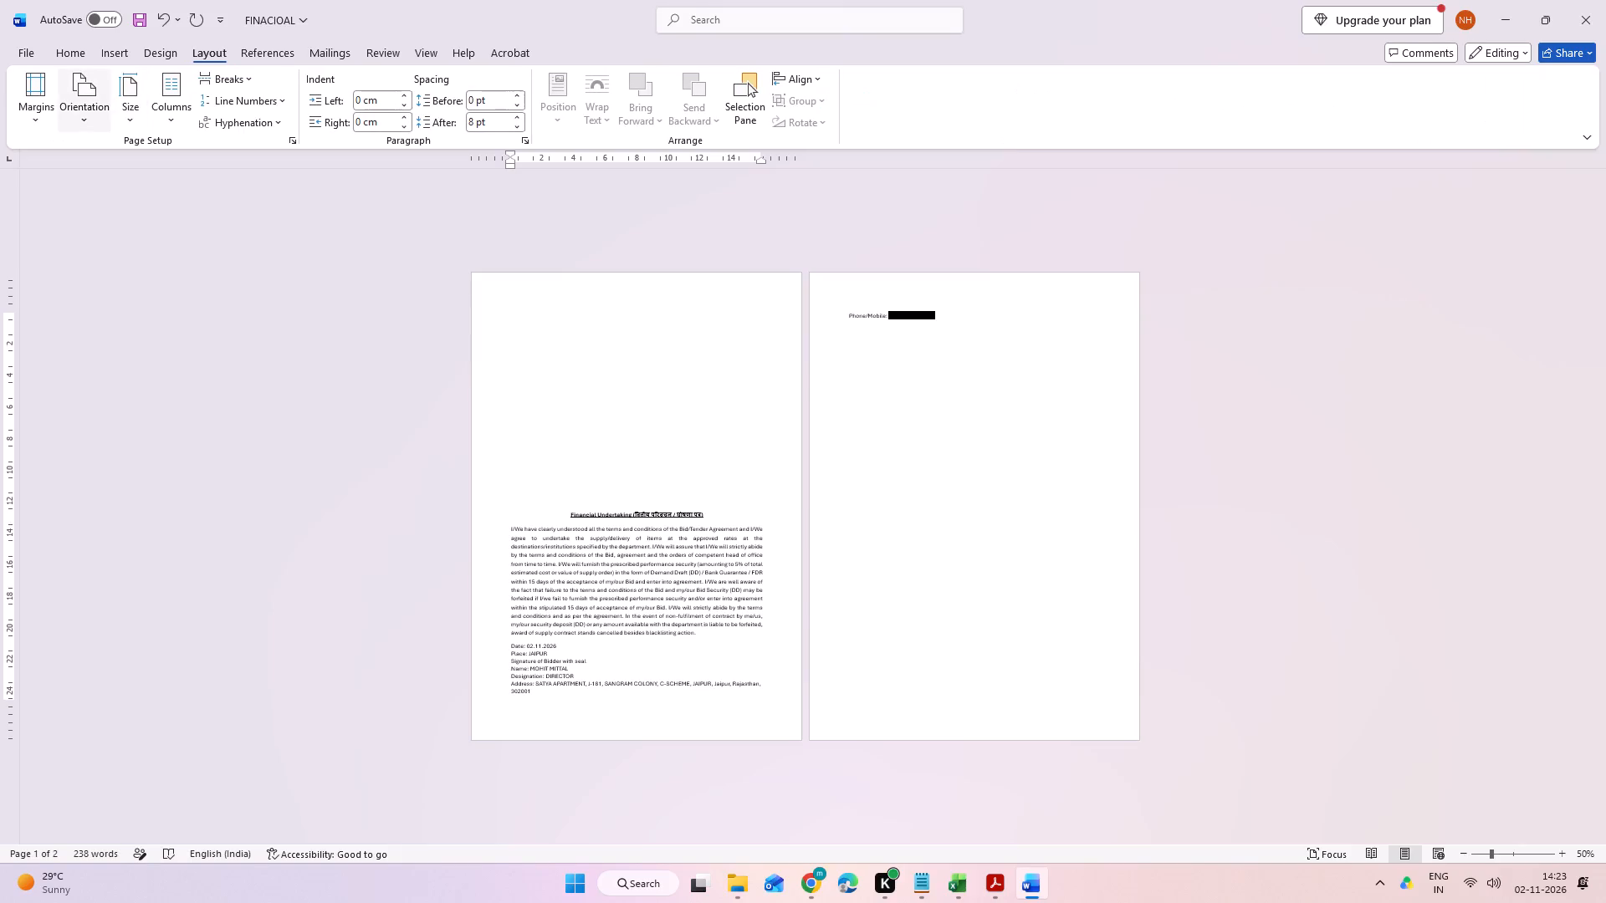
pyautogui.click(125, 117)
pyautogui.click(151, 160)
# Delete two of the blank lines above the heading so the whole undertaking fits on one page.
pyautogui.press('Delete')
pyautogui.press('Delete')
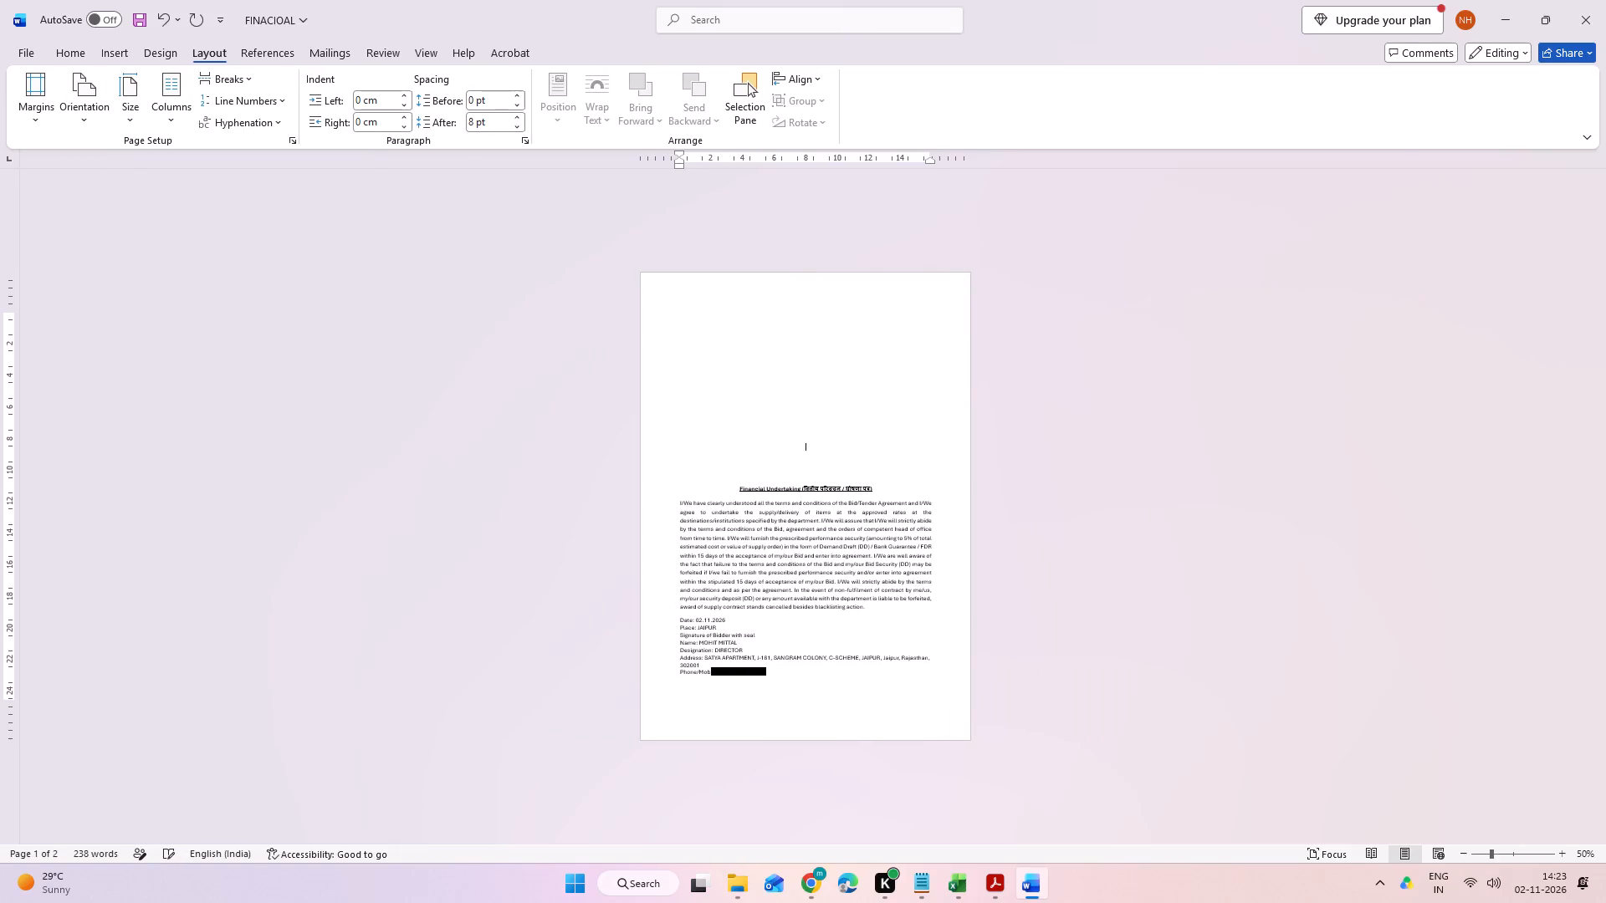
pyautogui.click(1334, 573)
pyautogui.press('shift+super+F23')
pyautogui.hotkey('ctrl', 'p')
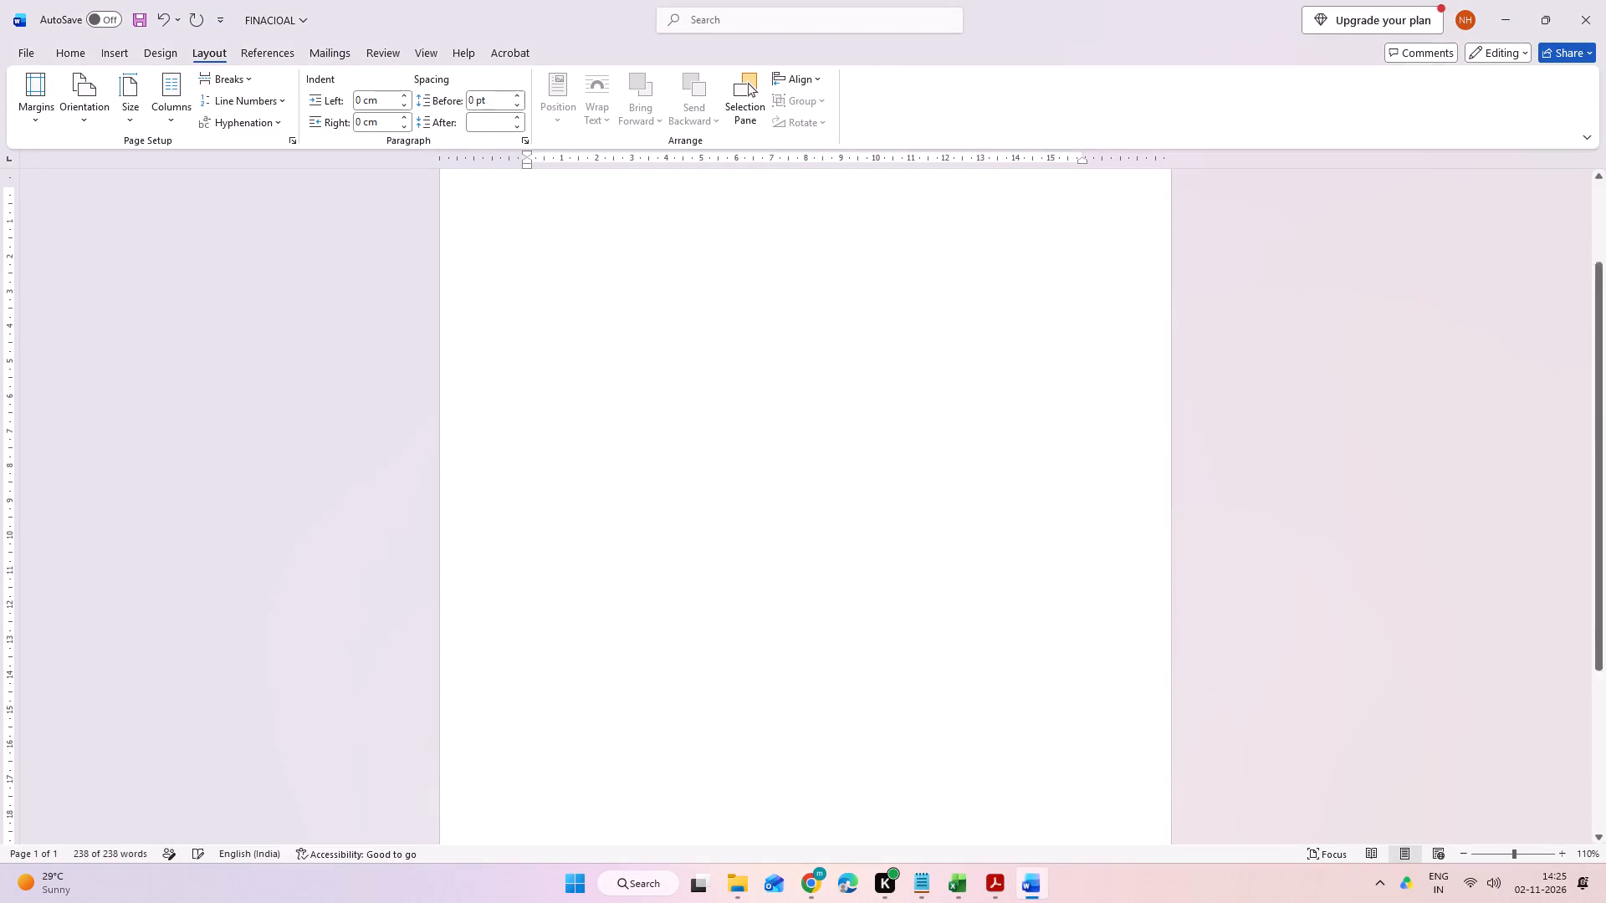
pyautogui.hotkey('ctrl', 'v')
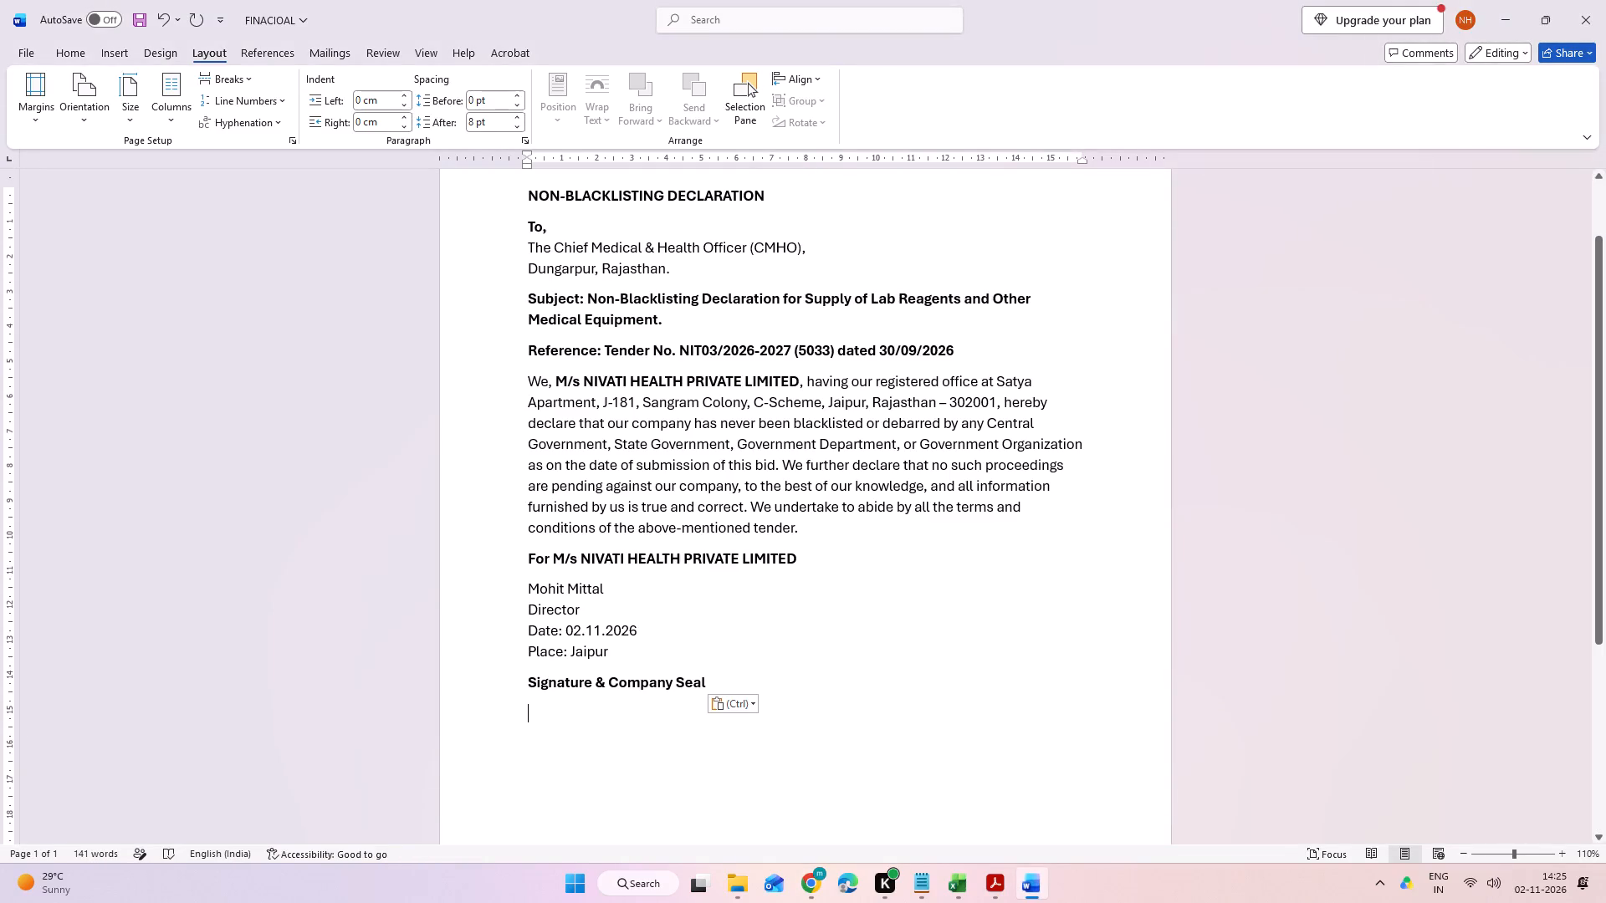
# Delete the CMHO addressee block and the "Subject:" and "Reference:" labels from the declaration.
pyautogui.moveTo(587, 301); pyautogui.dragTo(519, 226)
pyautogui.press('Delete')
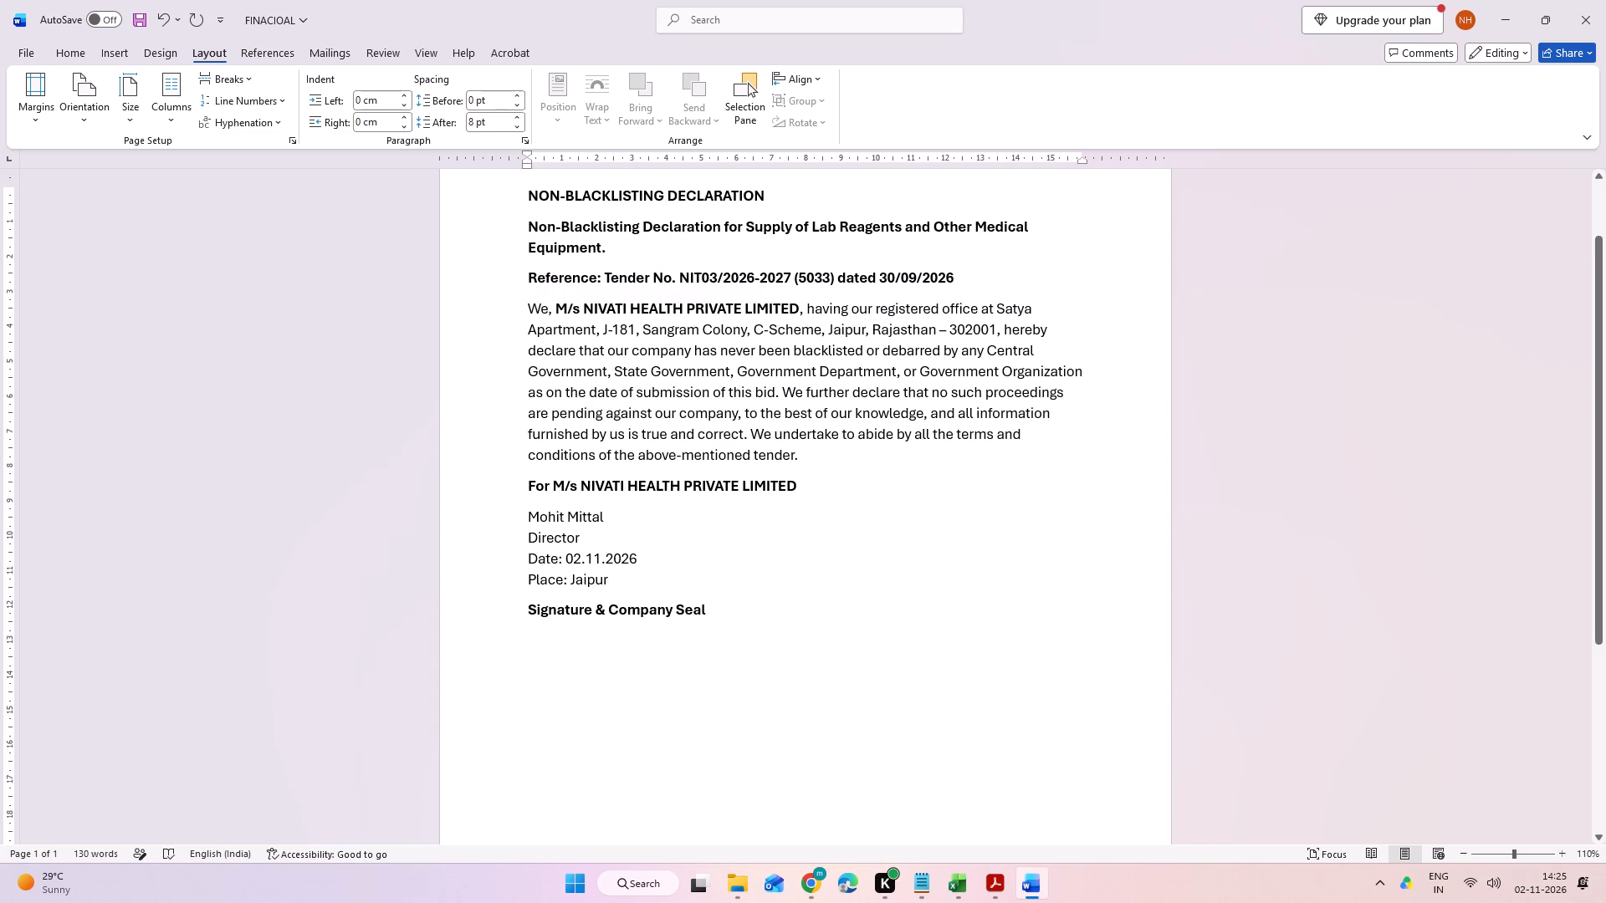
pyautogui.moveTo(678, 279); pyautogui.dragTo(580, 283)
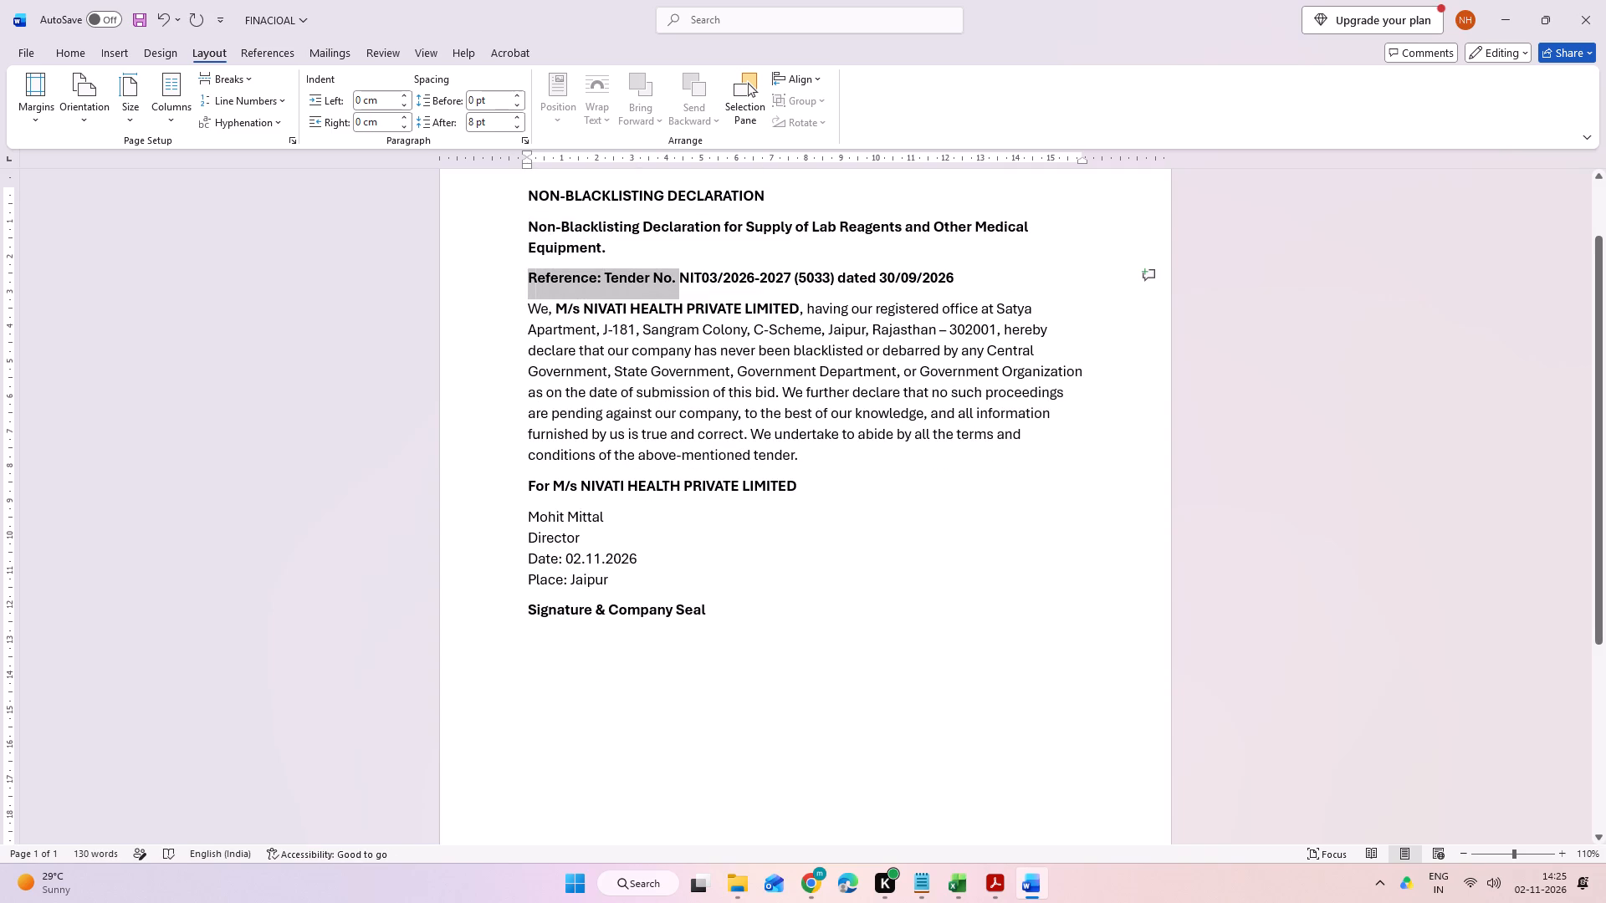
pyautogui.moveTo(580, 283); pyautogui.dragTo(568, 283)
pyautogui.click(601, 283)
pyautogui.moveTo(603, 279); pyautogui.dragTo(534, 282)
pyautogui.press('Delete')
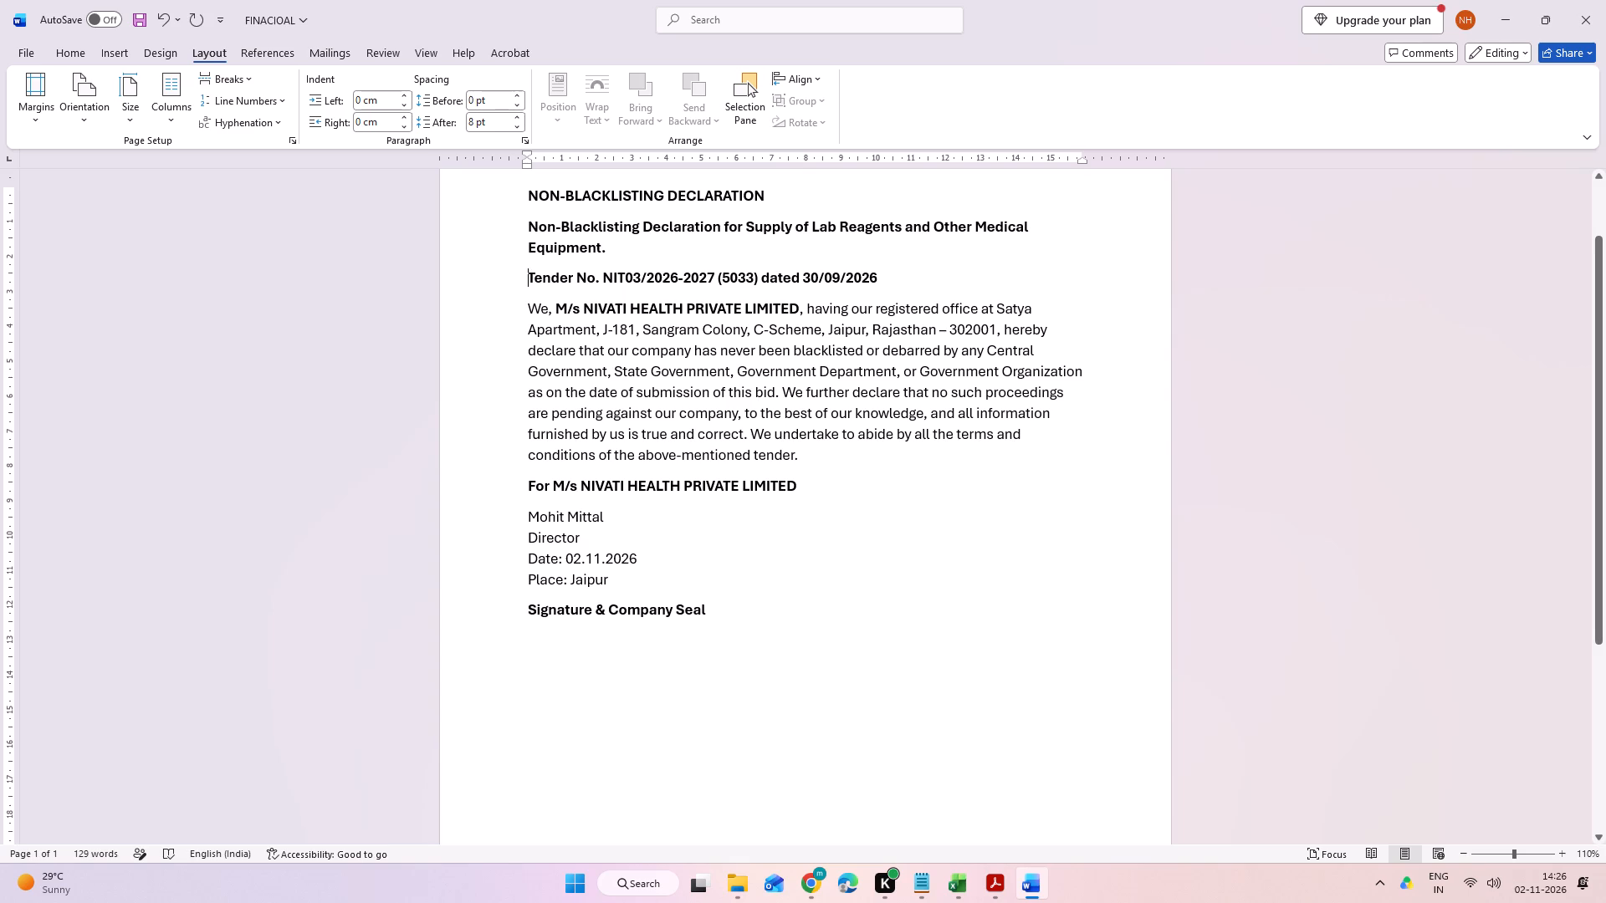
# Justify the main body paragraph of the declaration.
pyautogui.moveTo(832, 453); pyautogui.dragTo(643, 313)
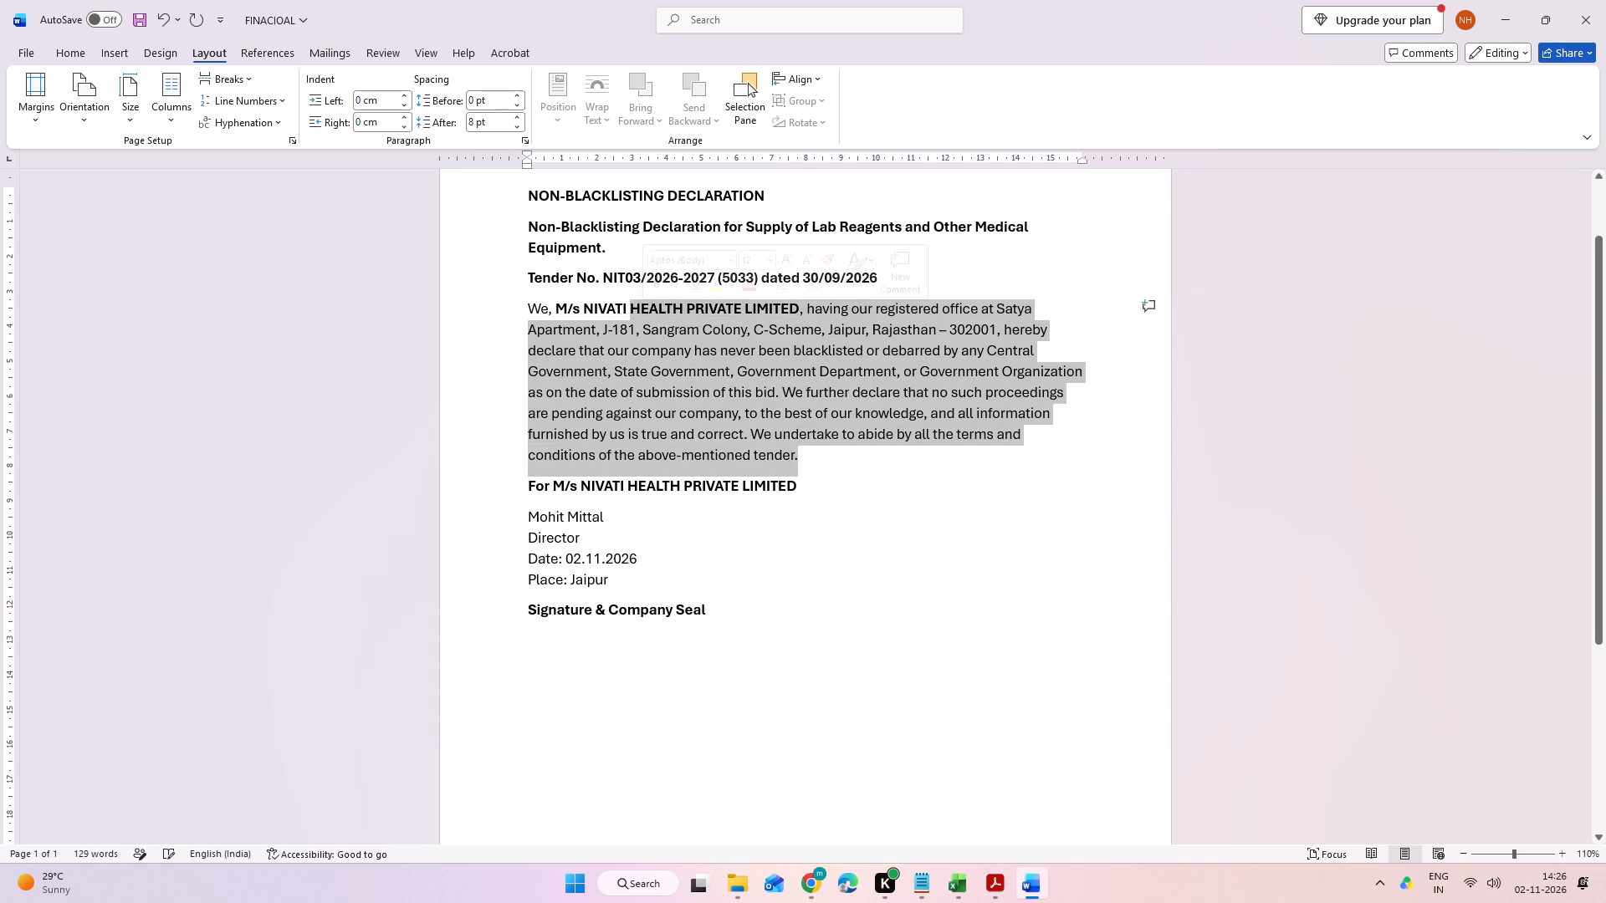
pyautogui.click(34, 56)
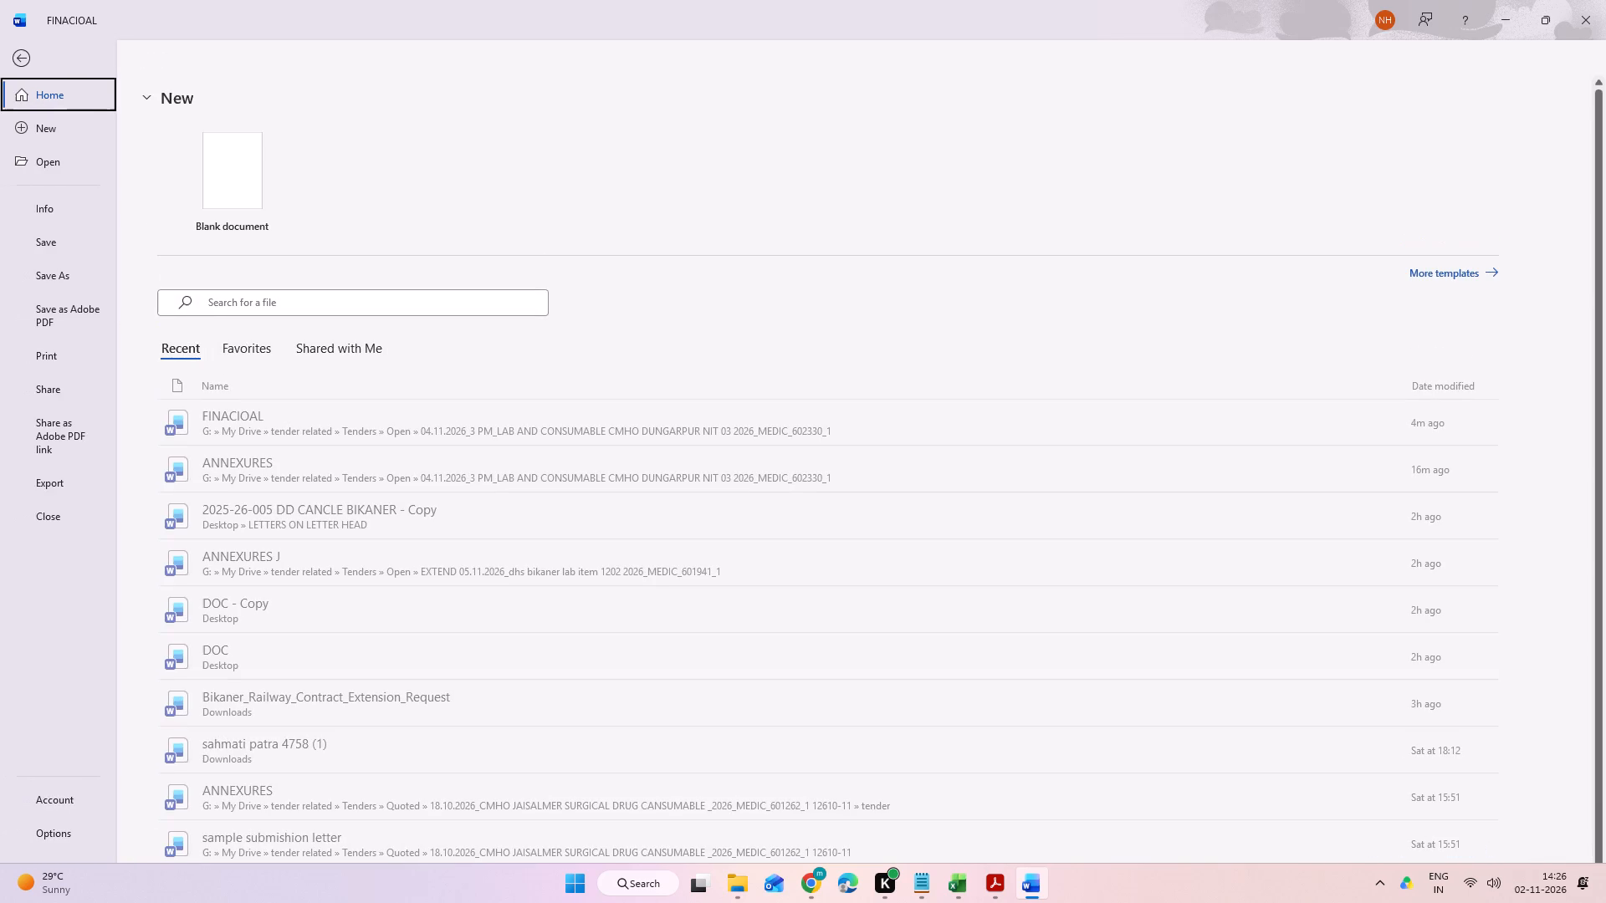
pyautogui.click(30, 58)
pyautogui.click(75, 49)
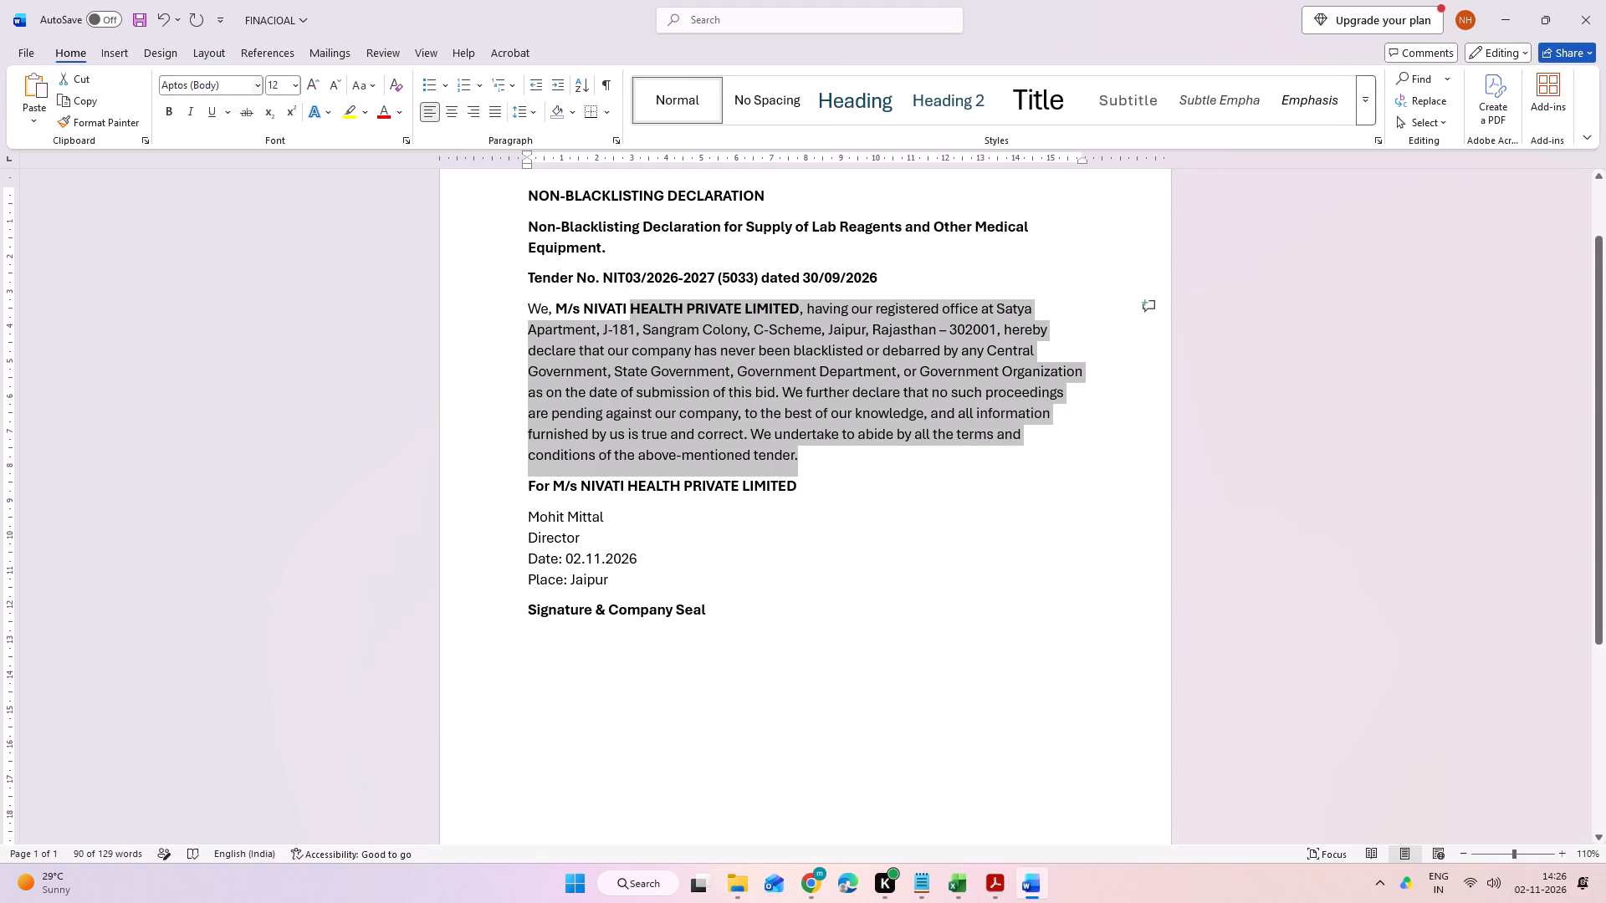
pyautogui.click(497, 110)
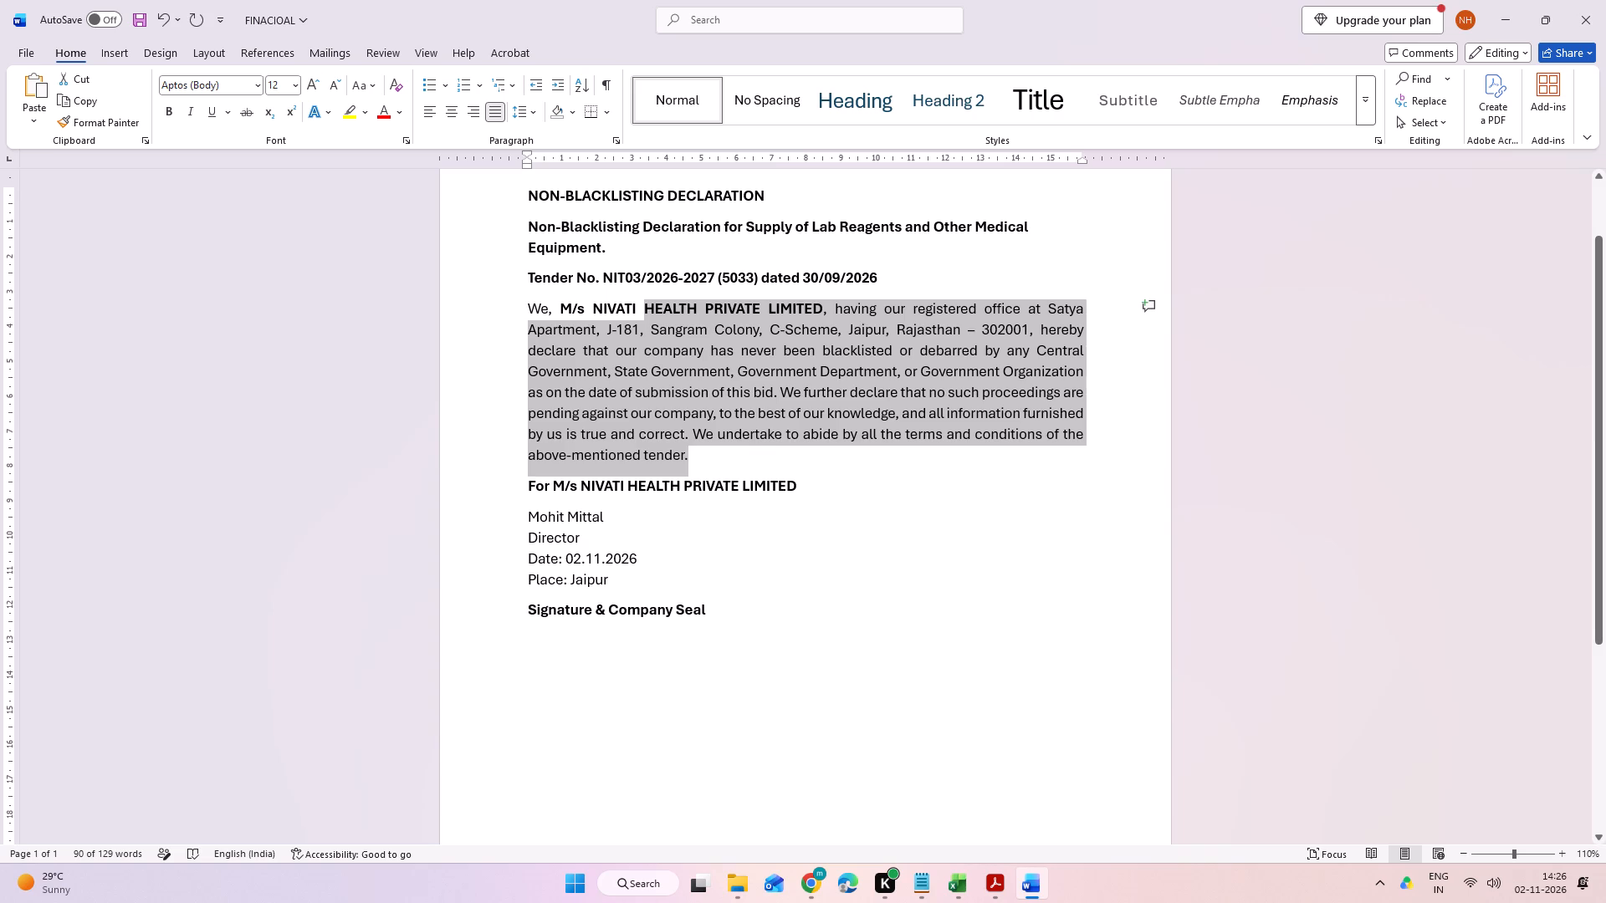
# Centre the declaration's heading, subject line, tender number line and body paragraph.
pyautogui.scroll(4, 969, 517)
pyautogui.moveTo(729, 543); pyautogui.dragTo(652, 411)
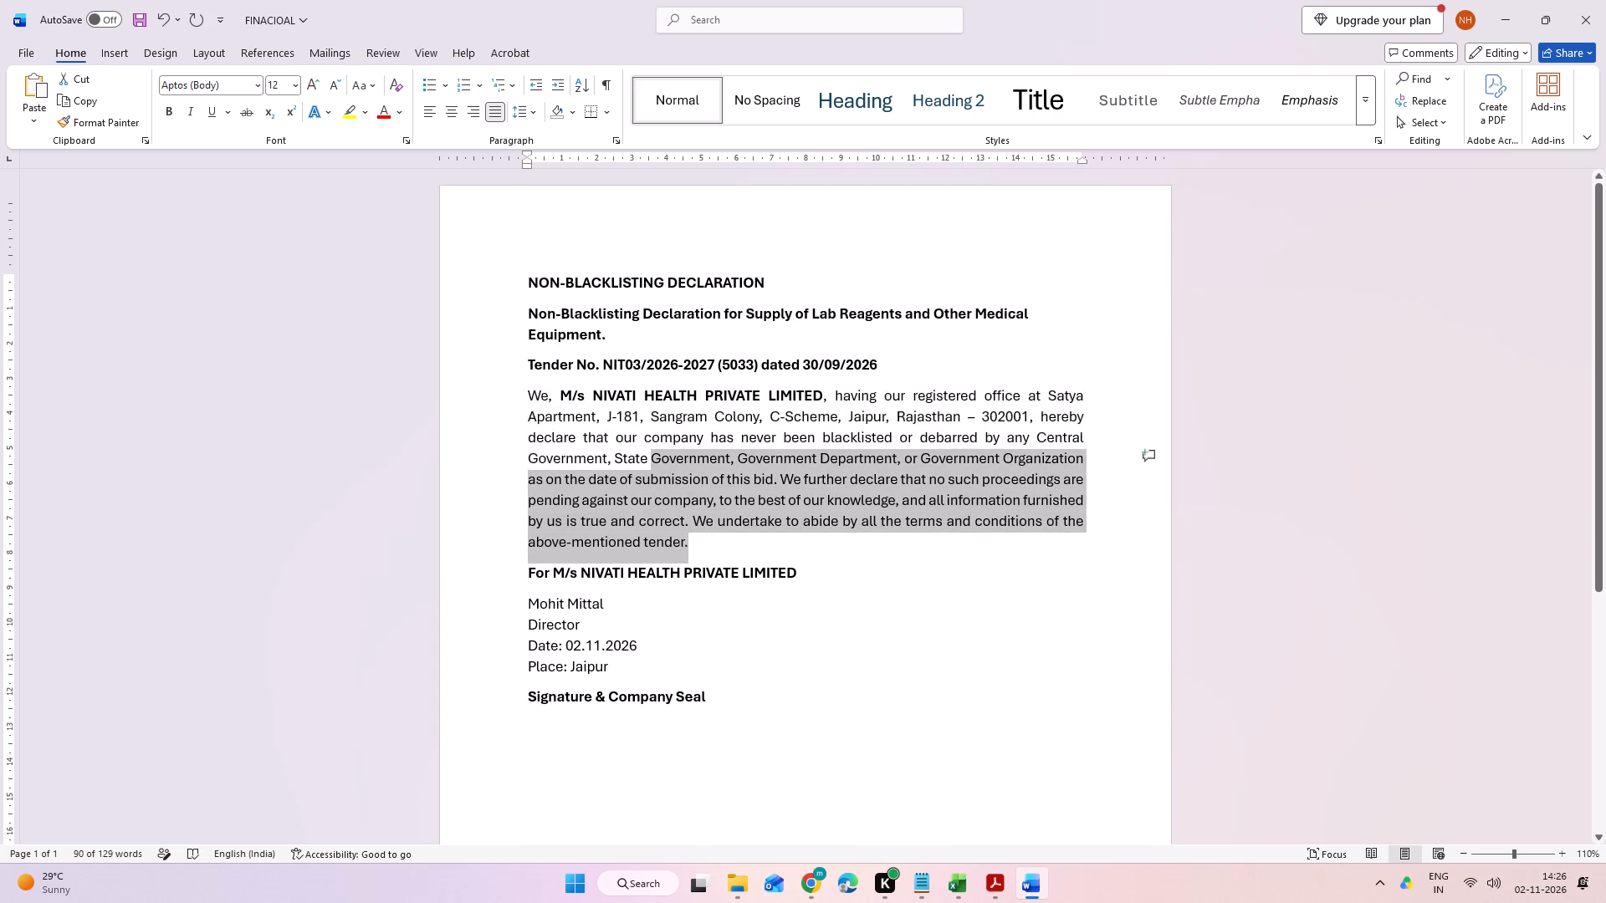
pyautogui.moveTo(652, 411); pyautogui.dragTo(589, 270)
pyautogui.click(458, 105)
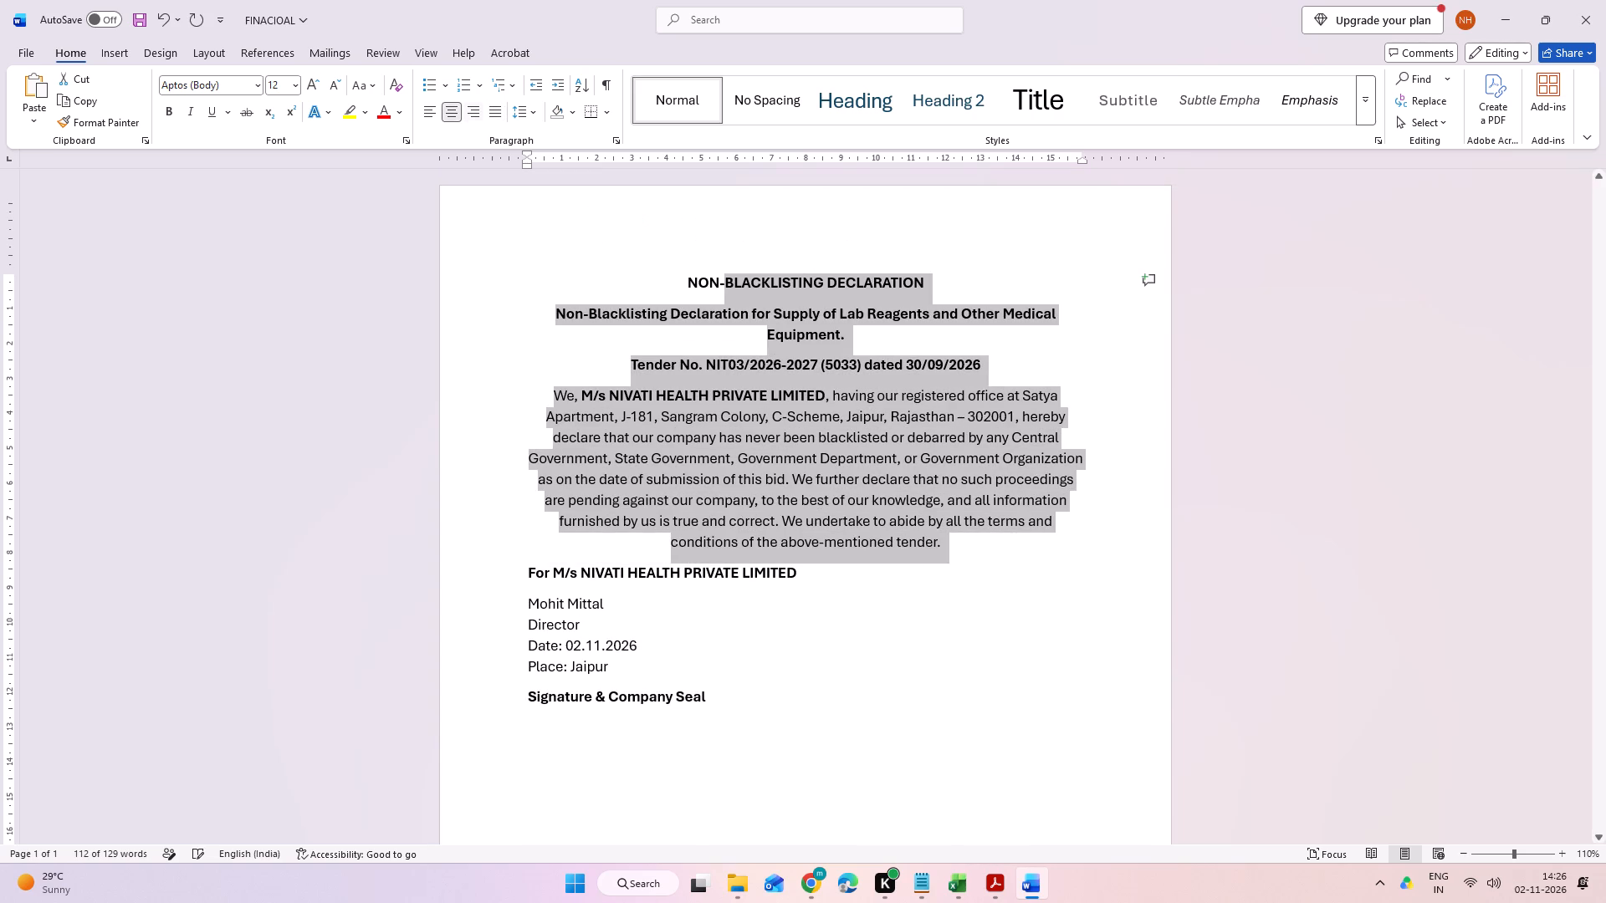
pyautogui.click(831, 282)
pyautogui.click(986, 543)
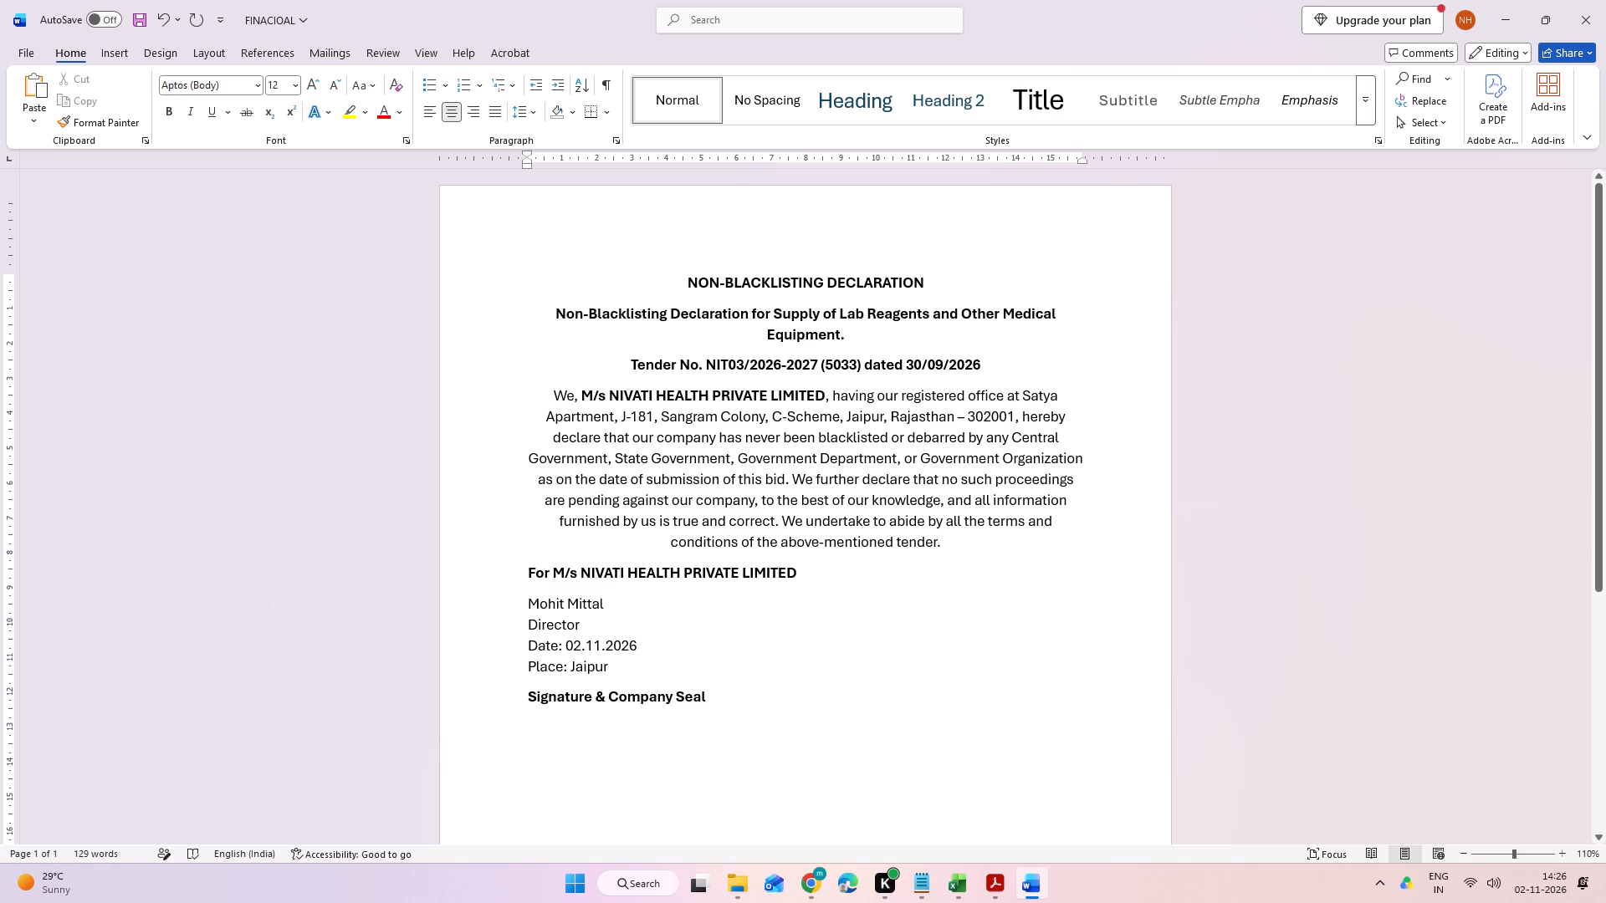
# Insert fourteen blank lines above the NON-BLACKLISTING DECLARATION heading to leave room for the letterhead.
pyautogui.click(673, 260)
pyautogui.press('Return')
pyautogui.press('Return')
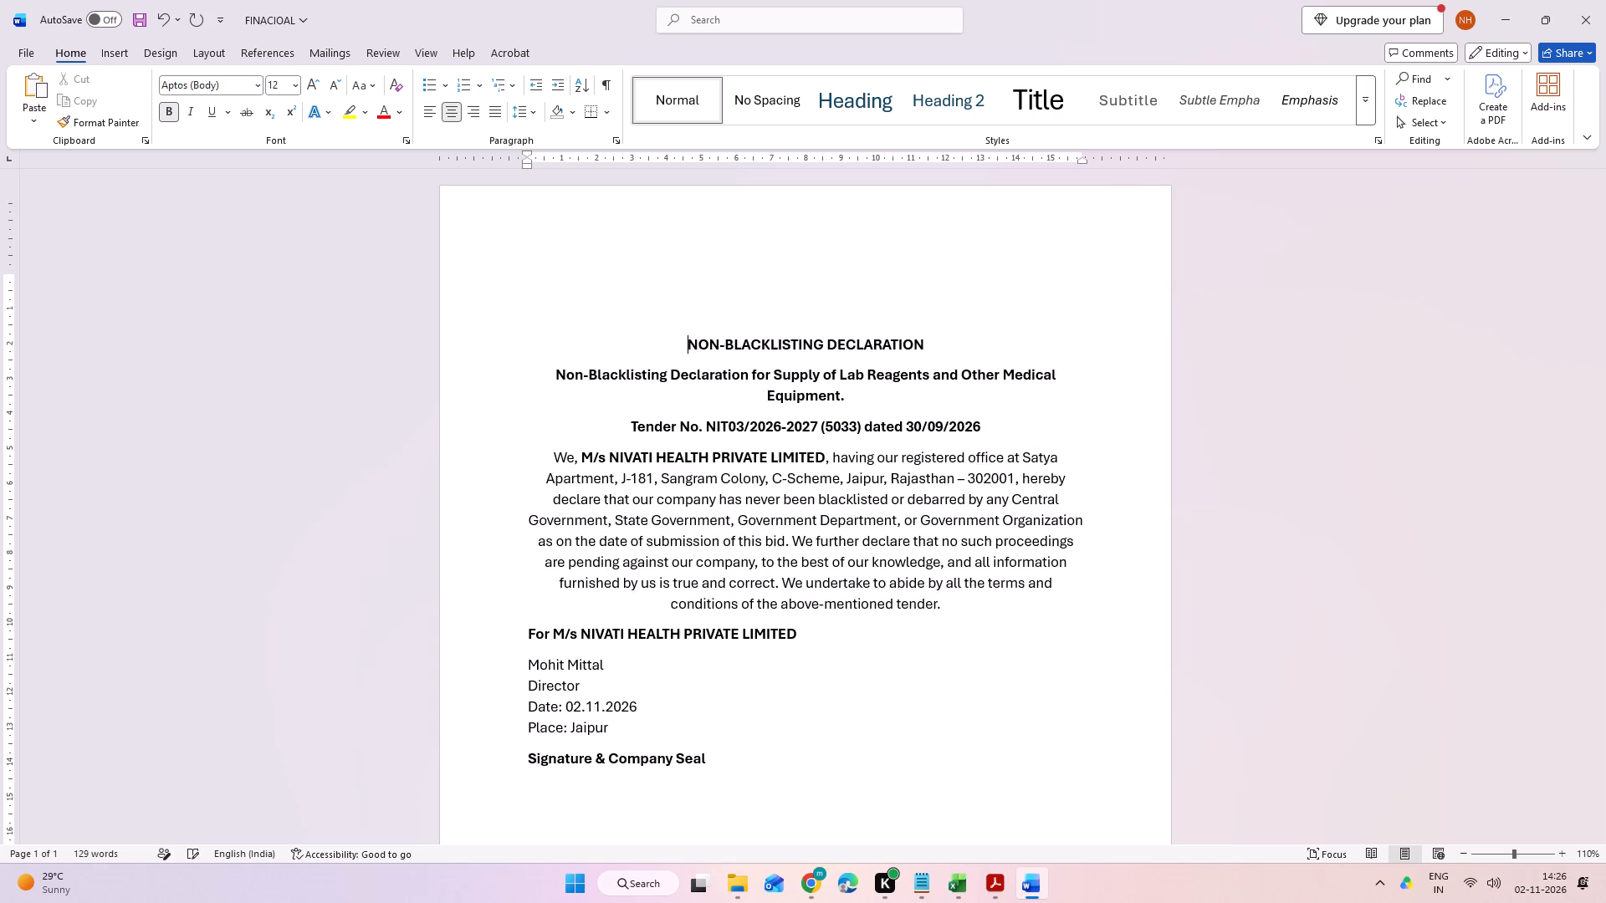
pyautogui.press('Return')
pyautogui.press('Return')
pyautogui.press('Return')
pyautogui.press('Return')
pyautogui.press('Return')
pyautogui.keyDown('ctrl'); pyautogui.scroll(-5, 908, 390); pyautogui.keyUp('ctrl')
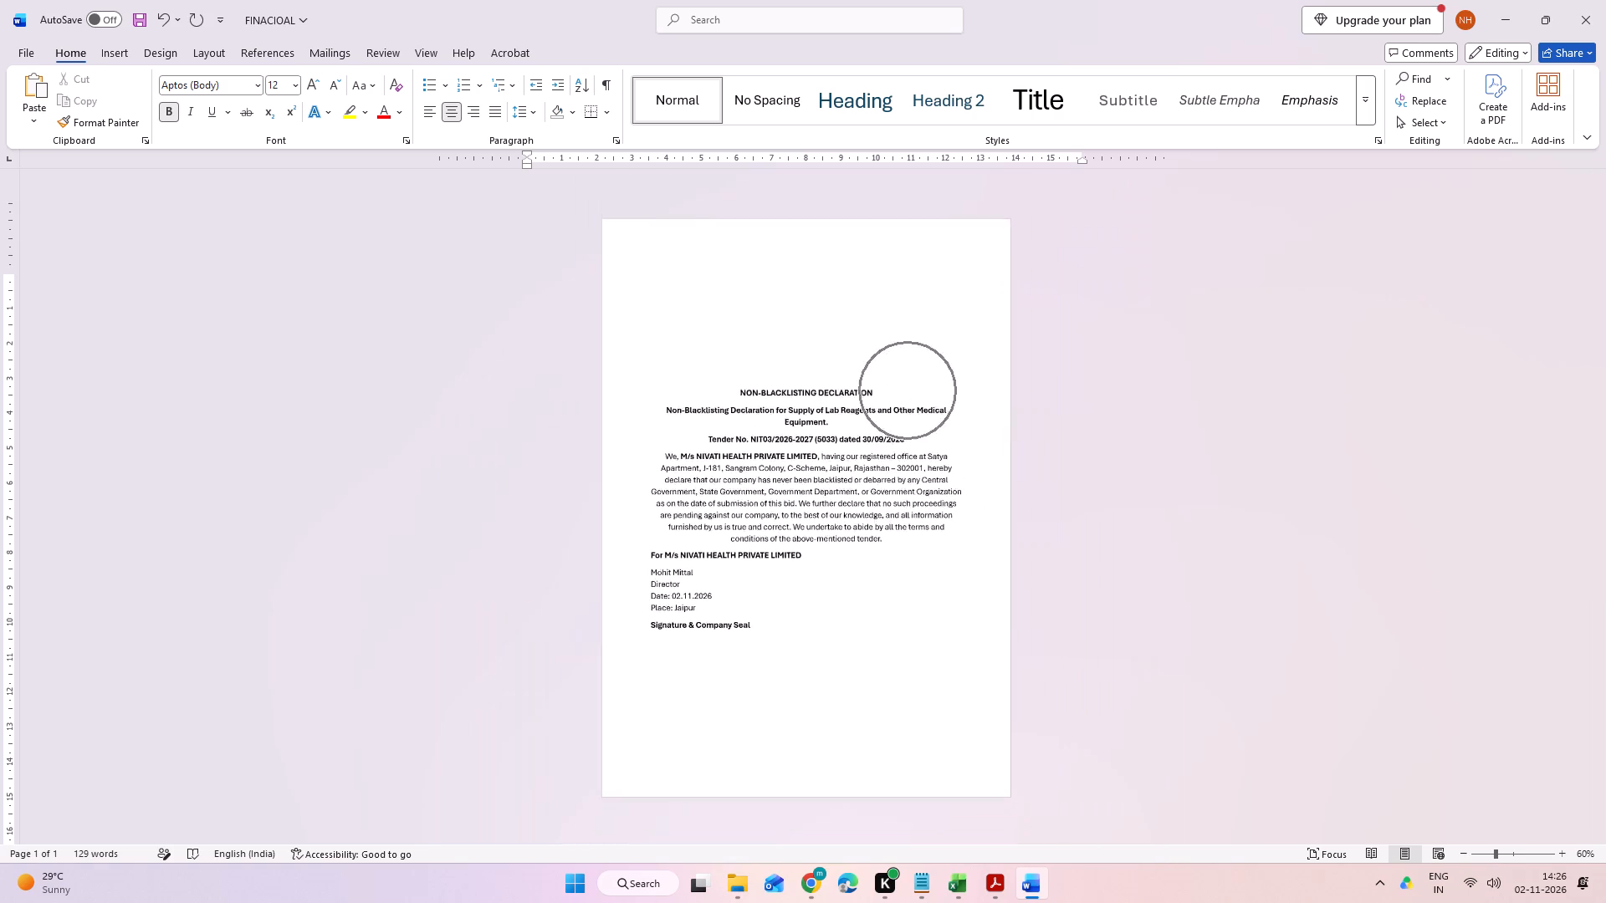
pyautogui.press('Return')
pyautogui.press('Return')
pyautogui.press('Return')
pyautogui.press('Return')
pyautogui.press('Return')
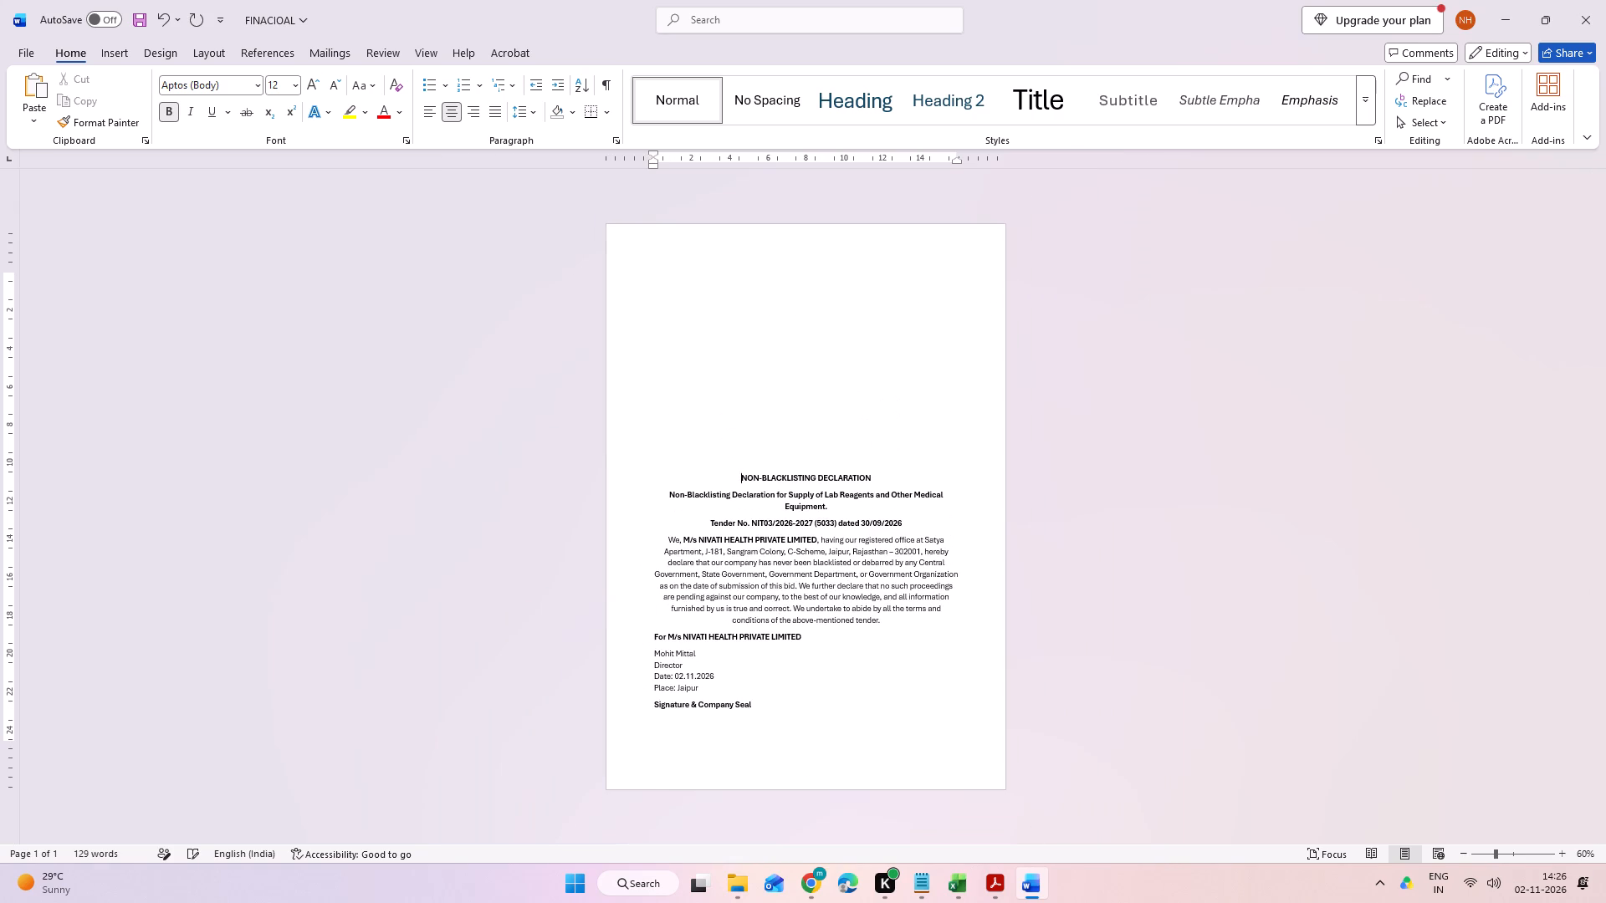
pyautogui.press('Return')
pyautogui.press('Return')
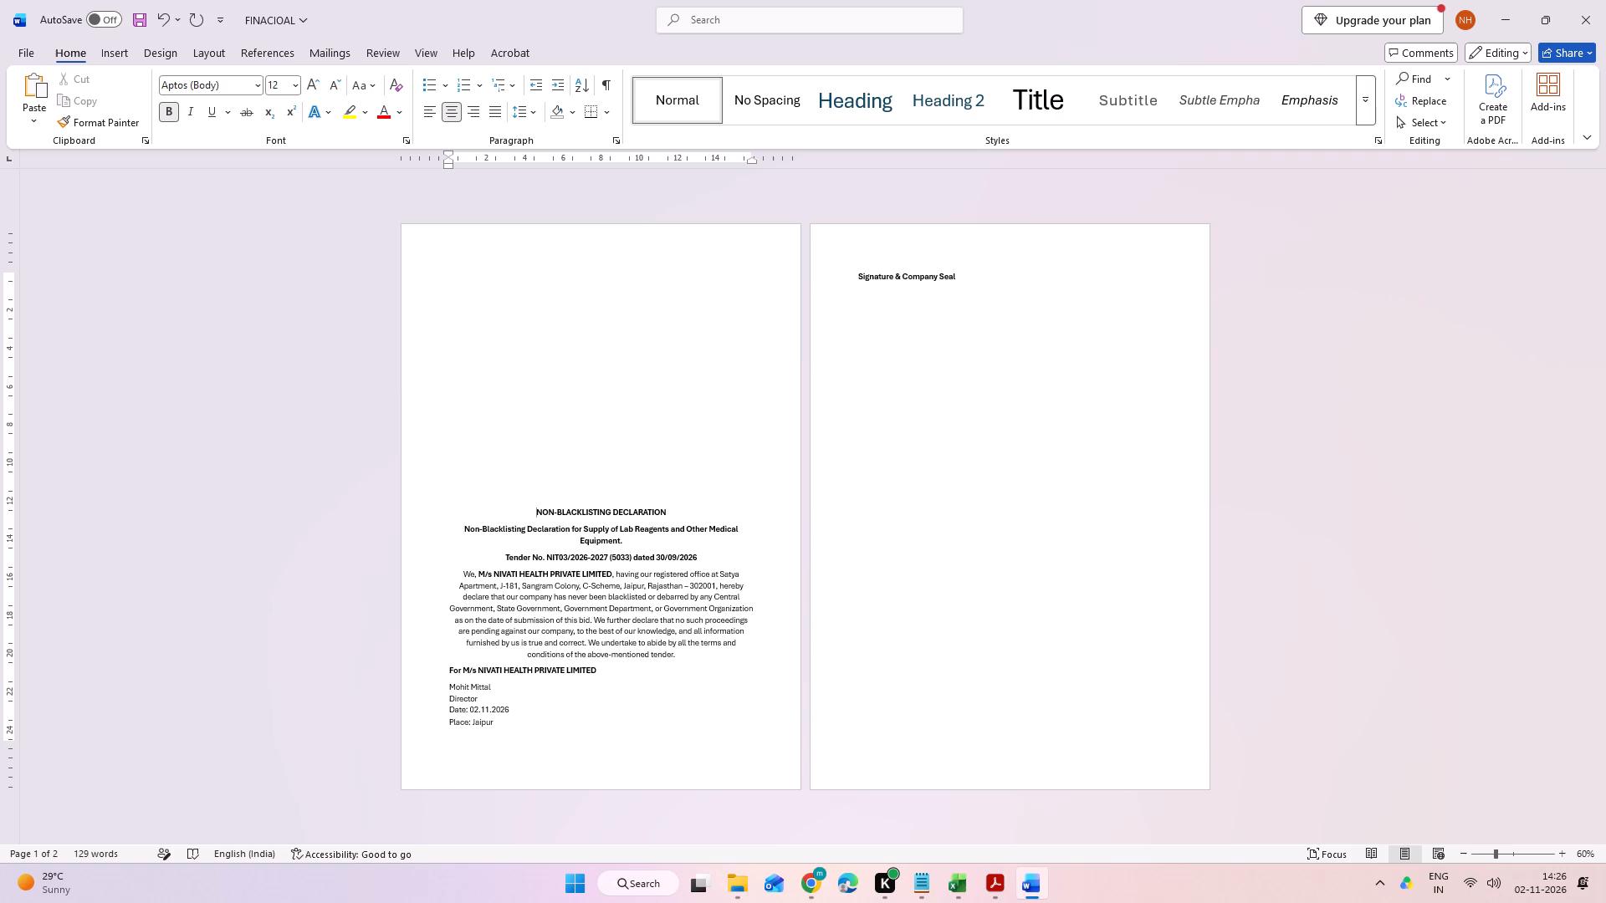
# Reduce the page's bottom margin so the signature and company seal line fits on the first page.
pyautogui.moveTo(3, 746); pyautogui.dragTo(3, 764)
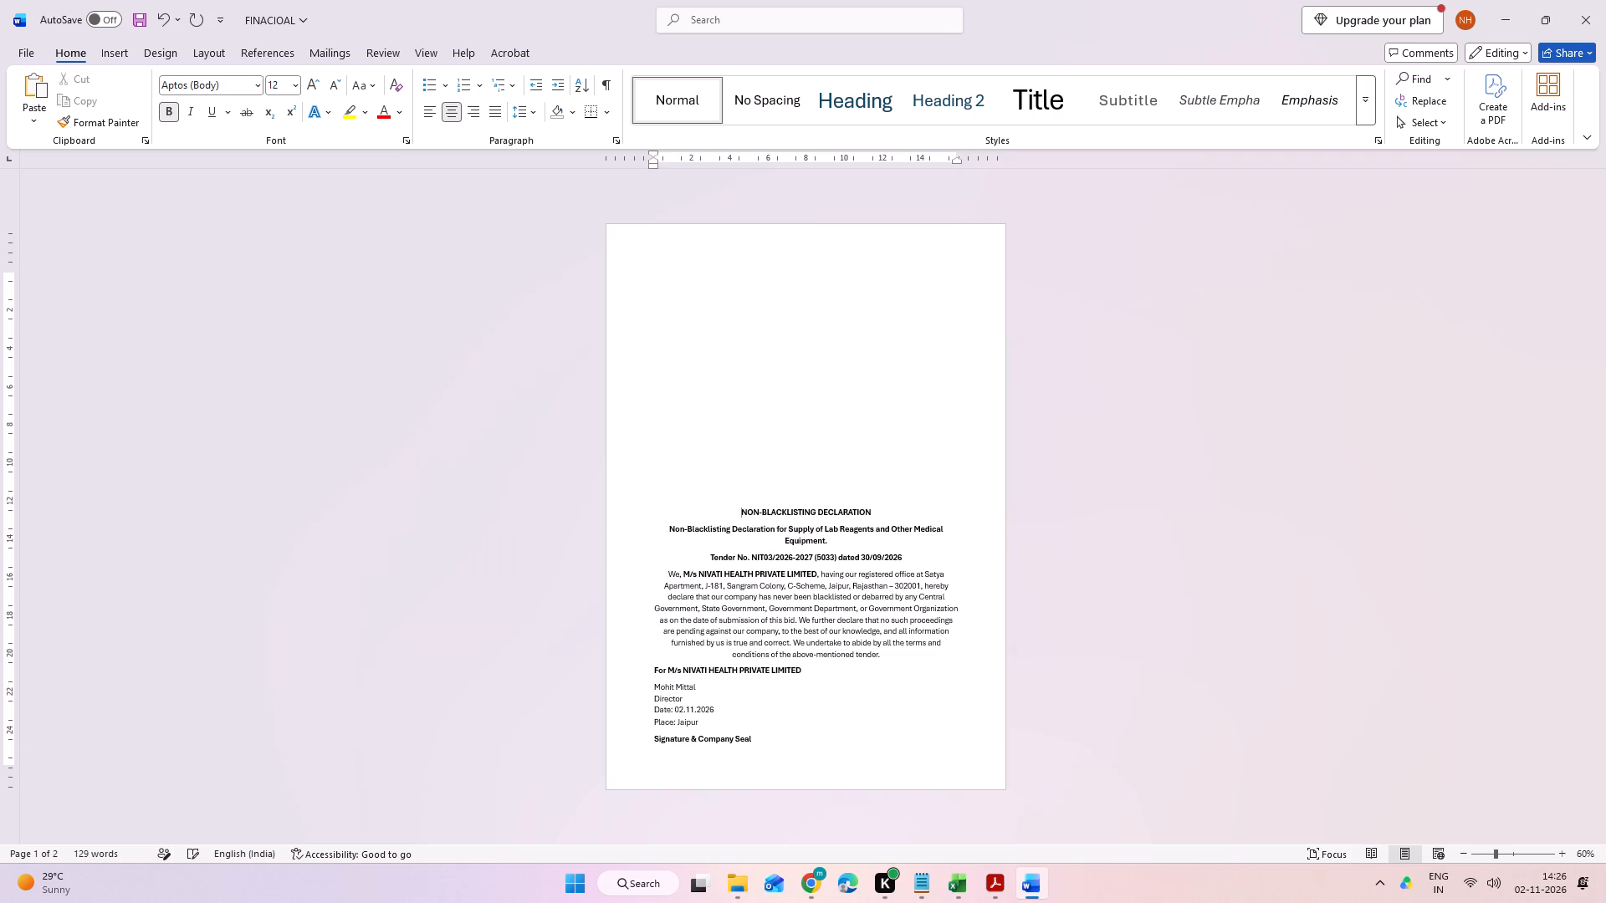
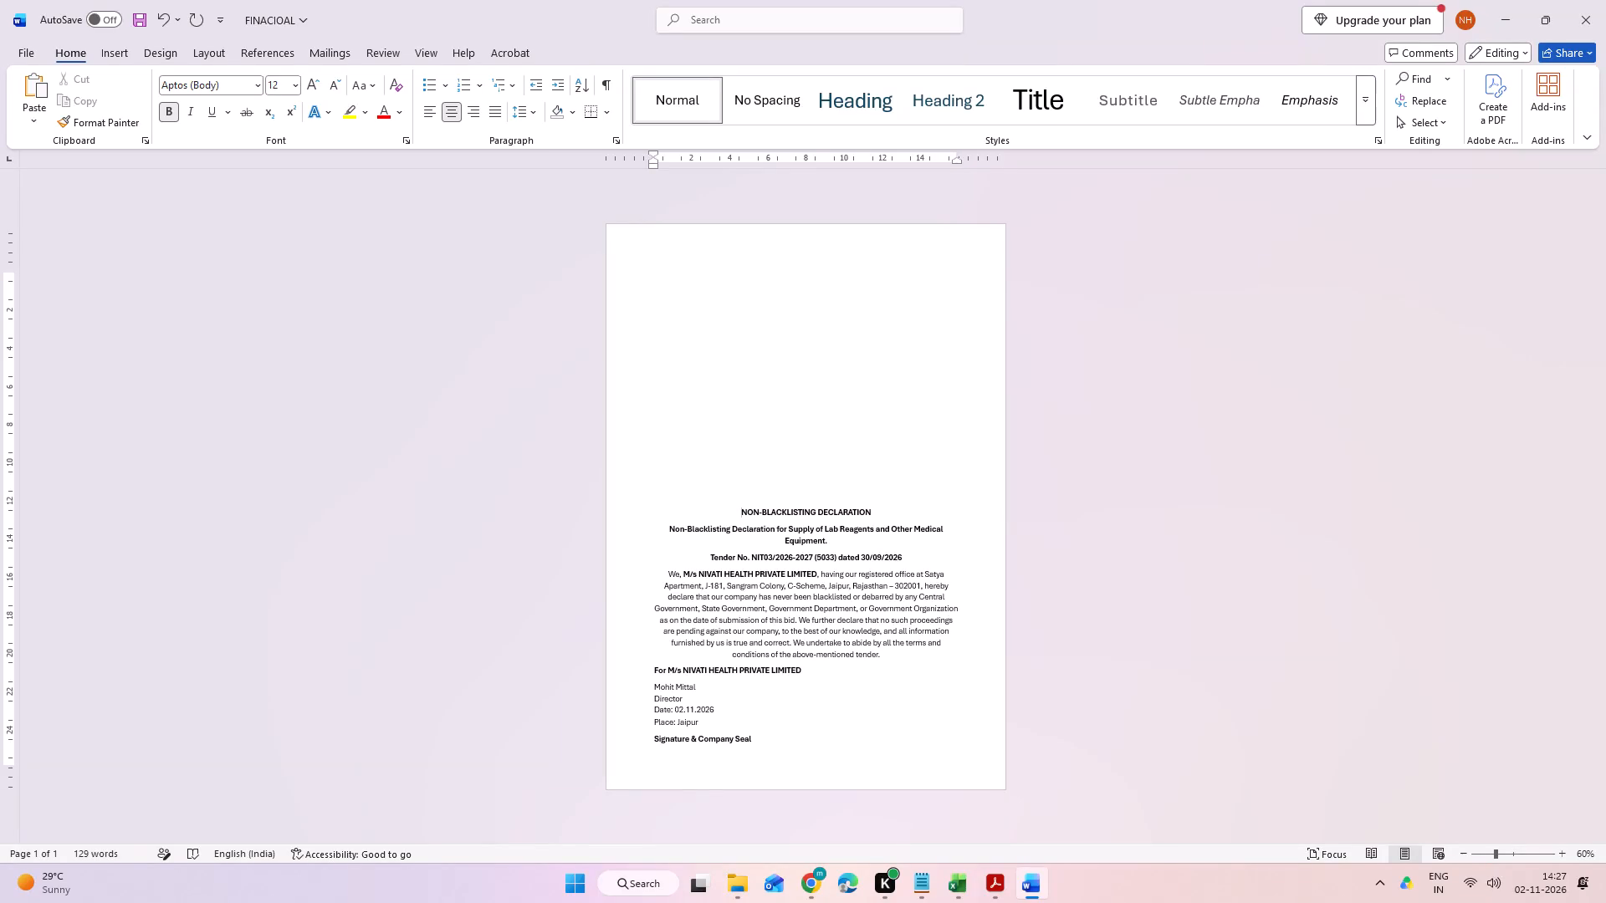
# Remove one blank line from the letterhead space above the NON-BLACKLISTING DECLARATION heading.
pyautogui.click(779, 459)
pyautogui.press('Delete')
pyautogui.click(1117, 426)
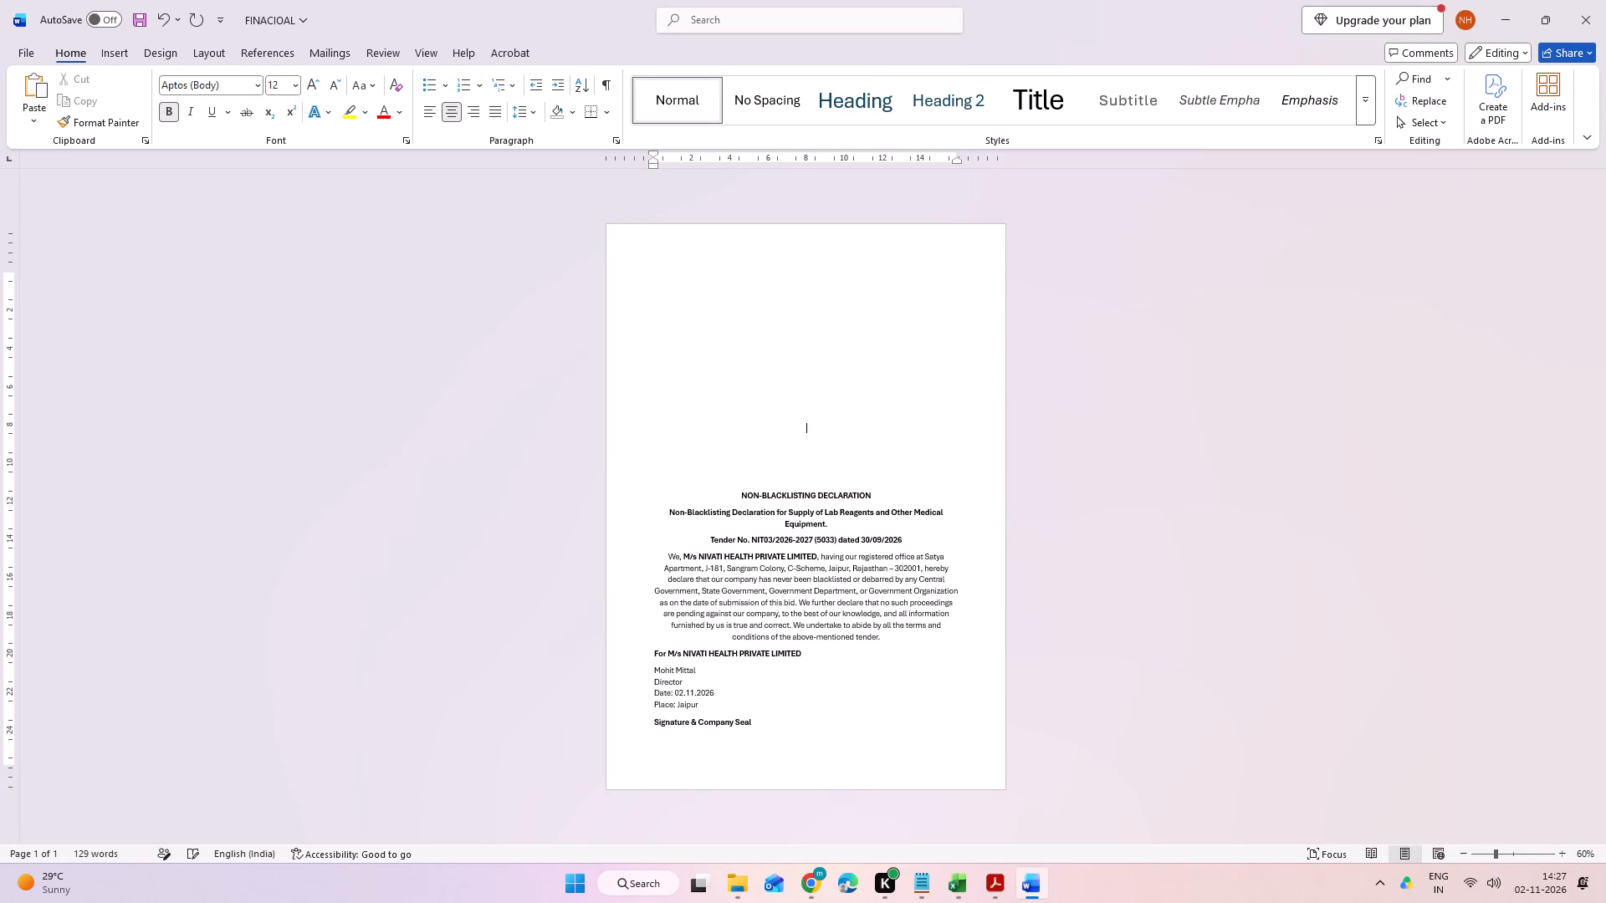
# Print one copy of the non-blacklisting declaration.
pyautogui.hotkey('ctrl', 'p')
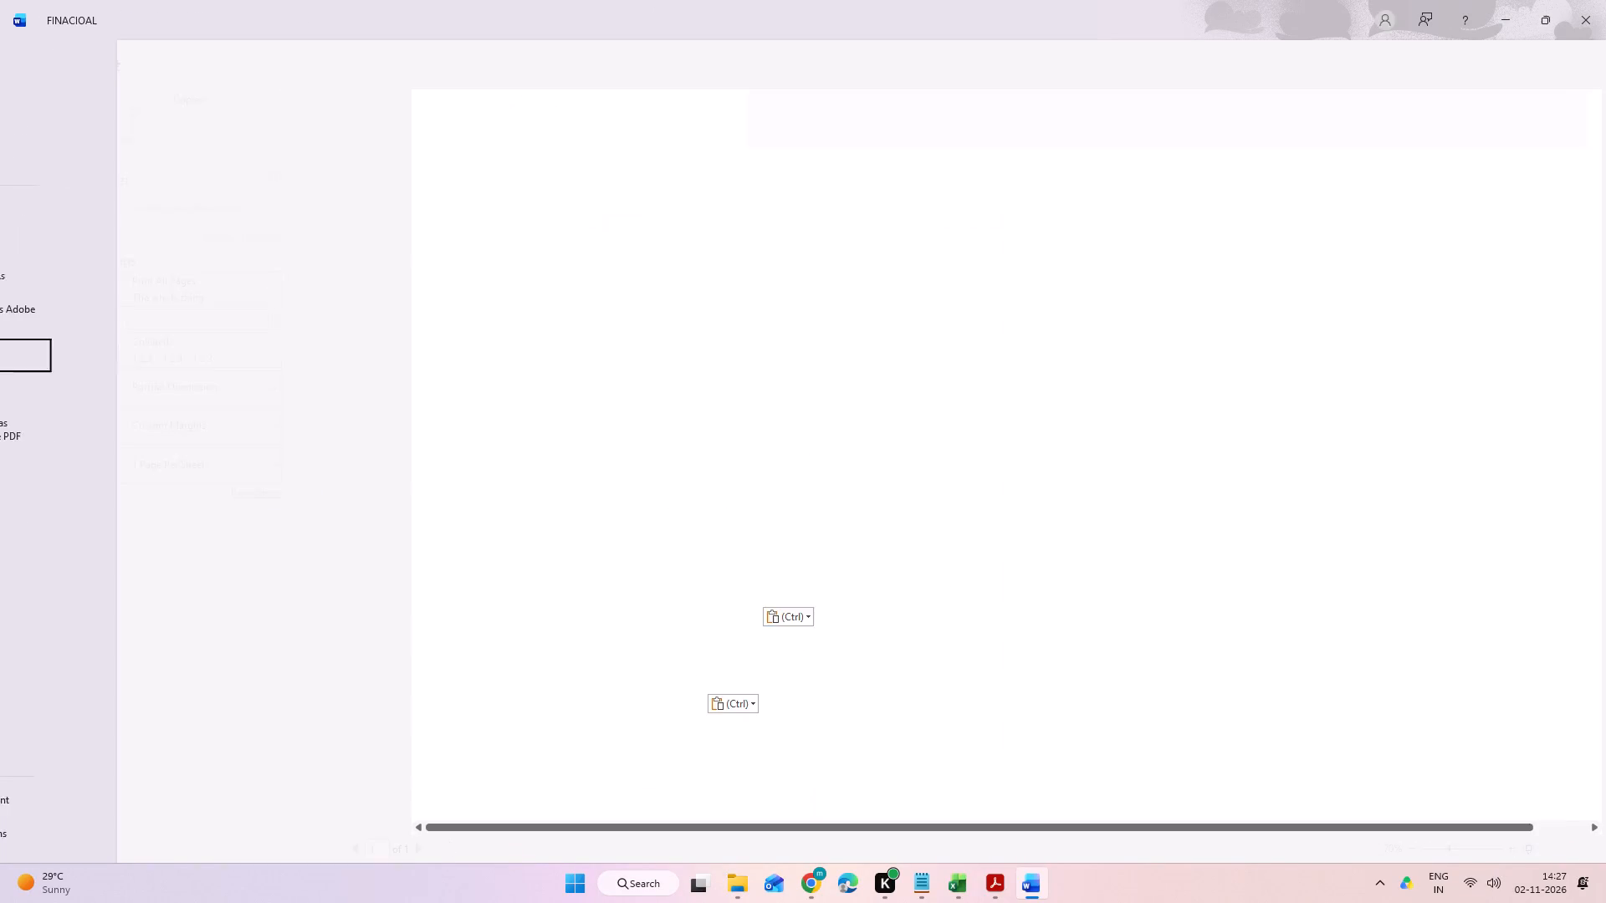
pyautogui.click(193, 150)
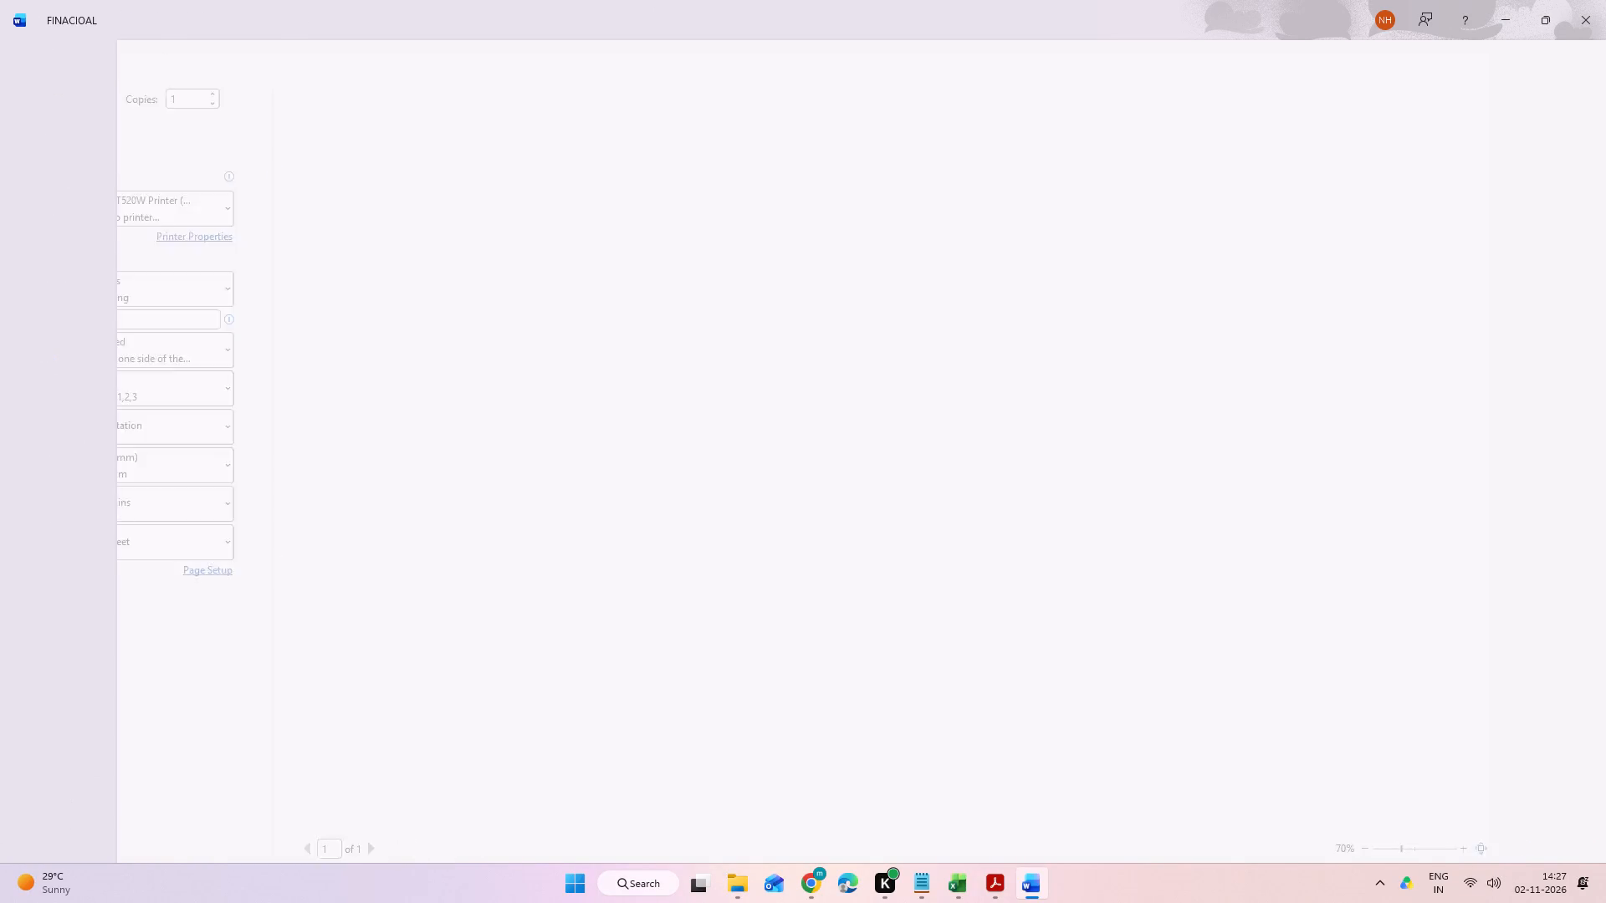
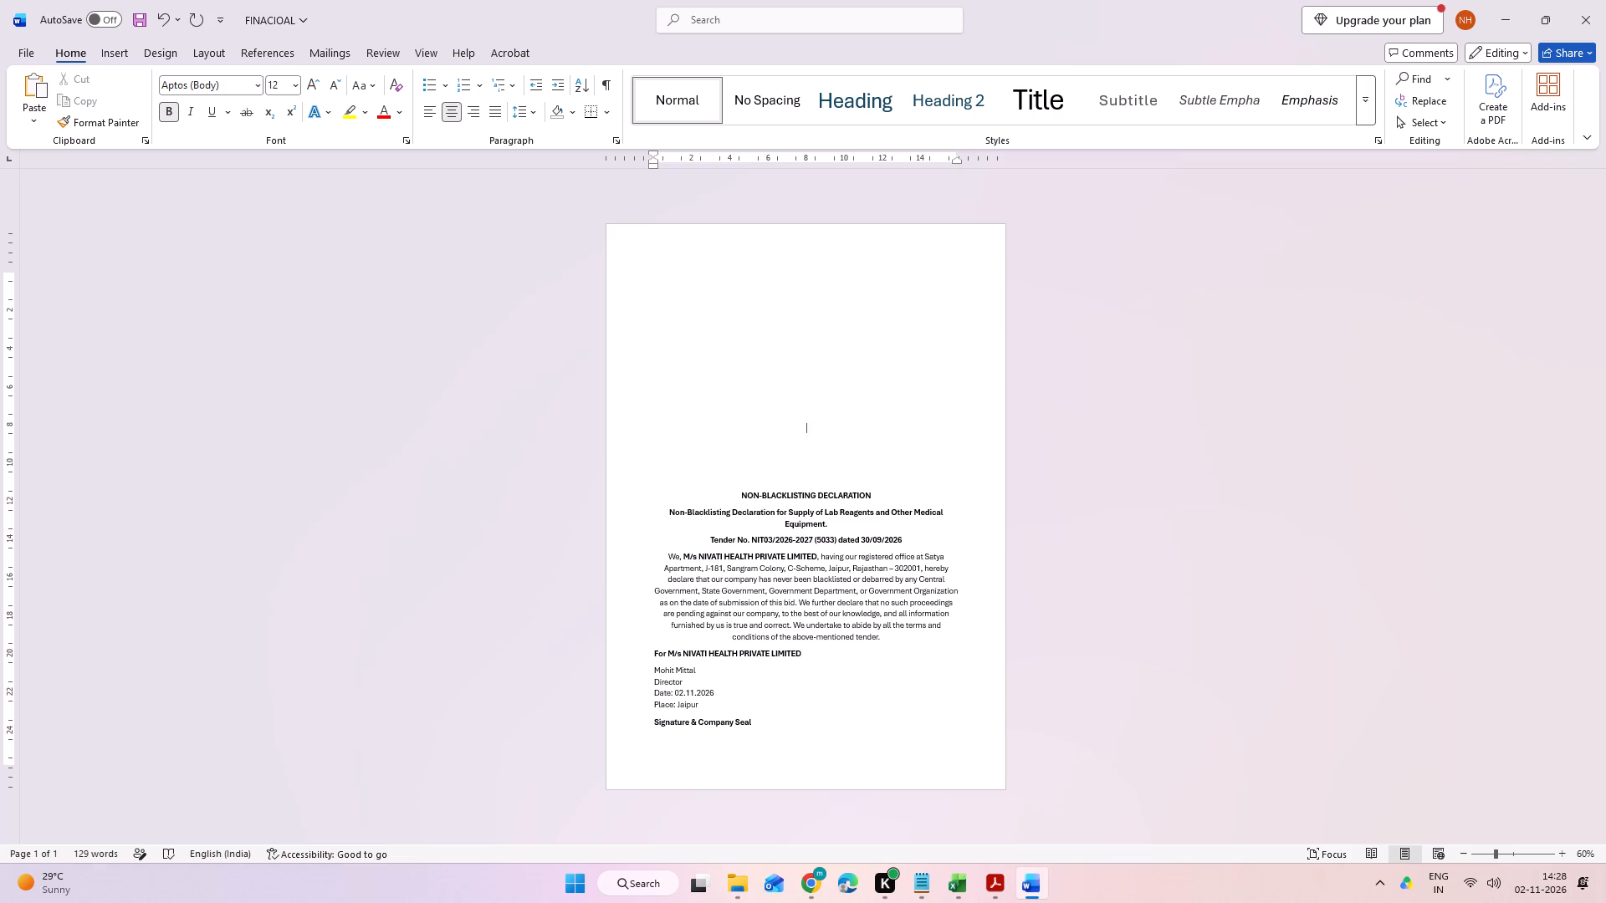
# Close the FINACIOAL declaration document, saving its changes.
pyautogui.click(1605, 0)
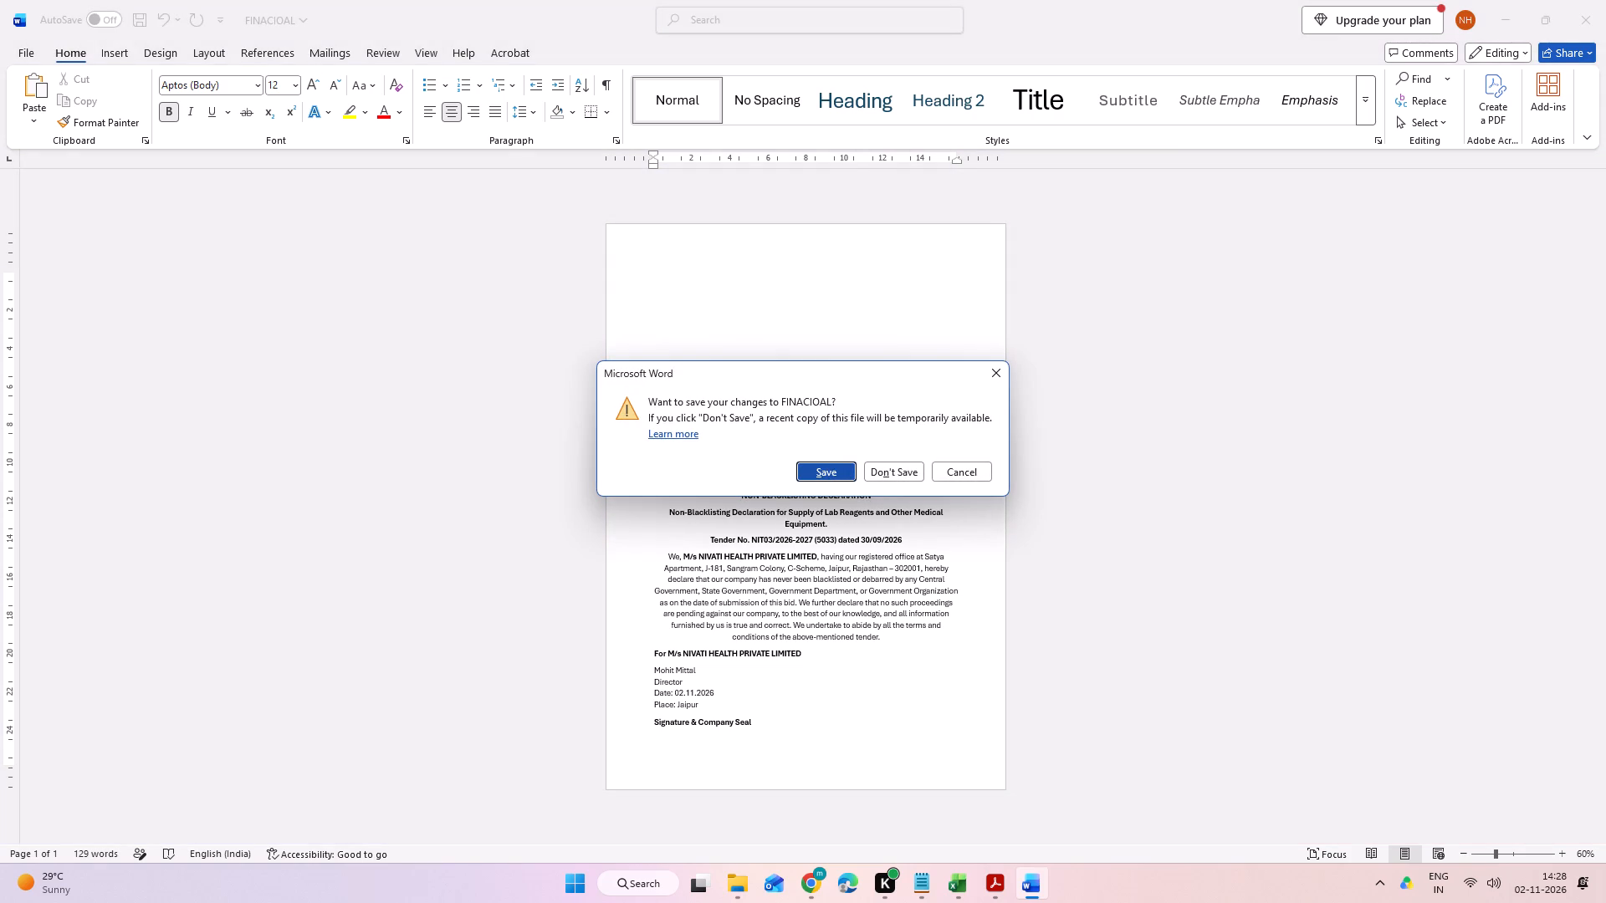
pyautogui.click(858, 462)
pyautogui.click(844, 469)
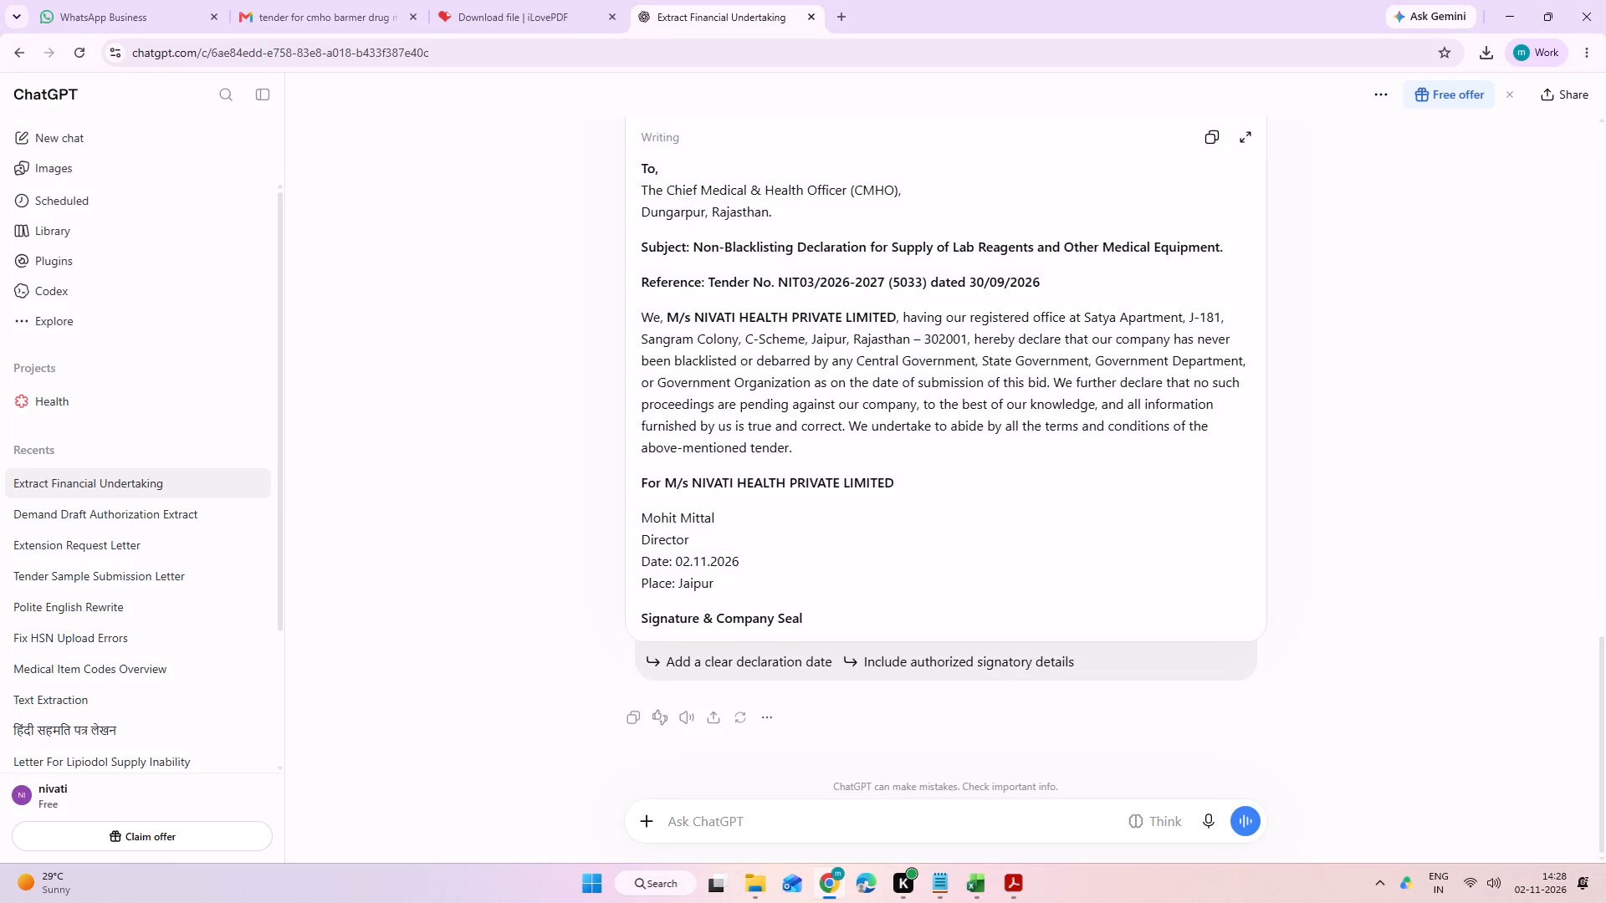
# Open Tendernotice_1 (9) from the CMHO DUNGARPUR SURGICAL NIT04 tender folder in File Explorer.
pyautogui.hotkey('alt', 'Tab')
pyautogui.hotkey('alt', 'Tab')
pyautogui.keyDown('alt'); pyautogui.click(429, 436); pyautogui.keyUp('alt')
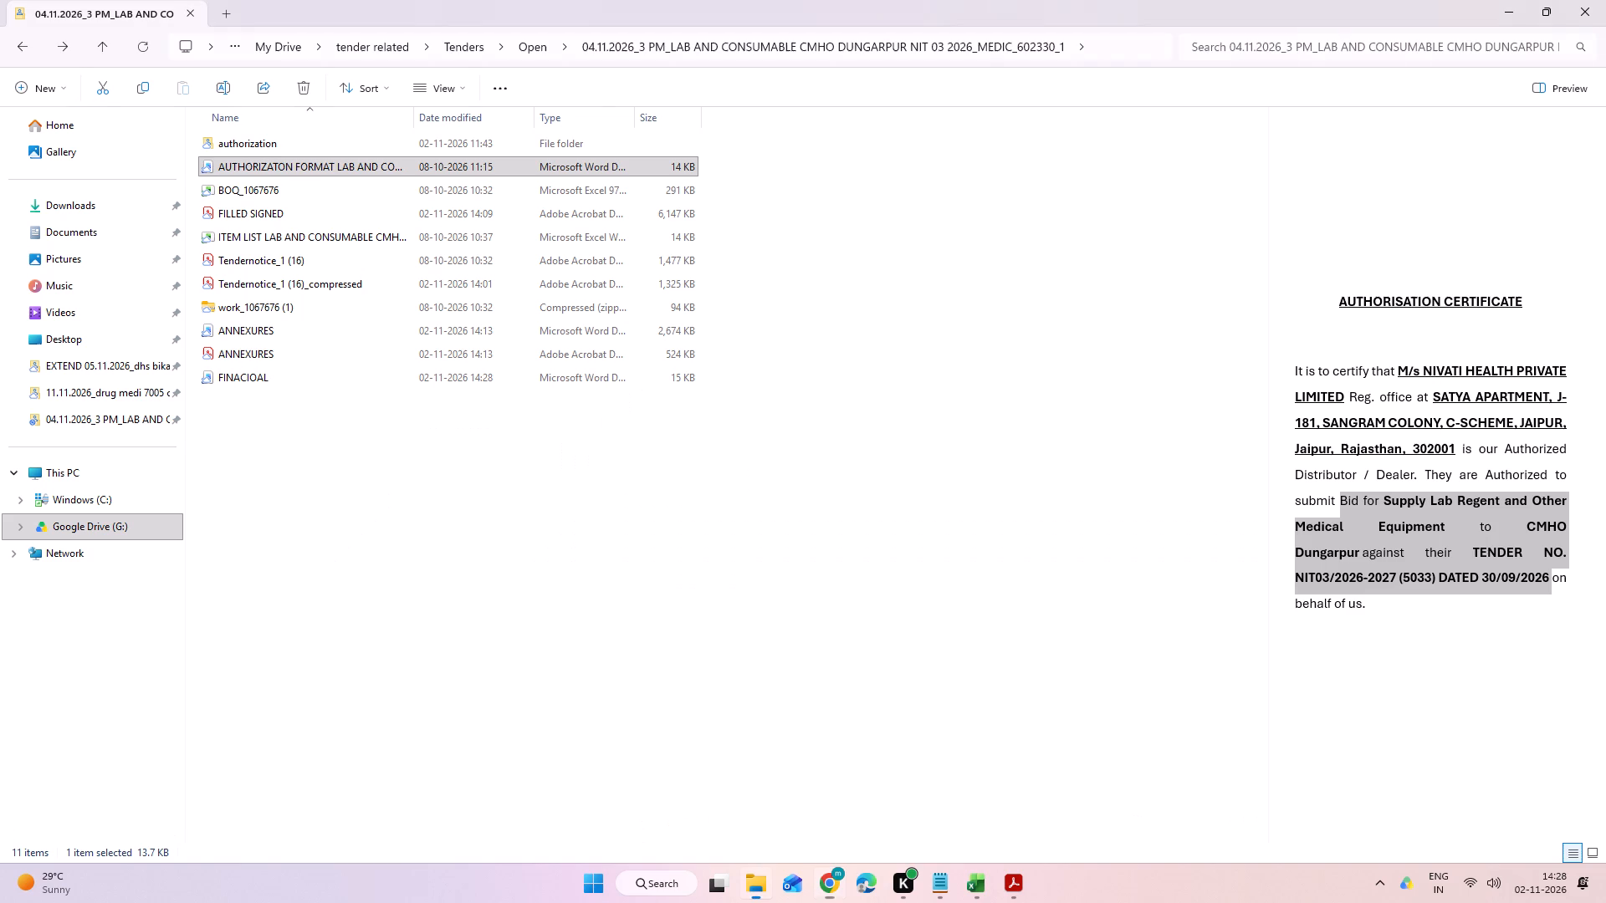
pyautogui.click(540, 54)
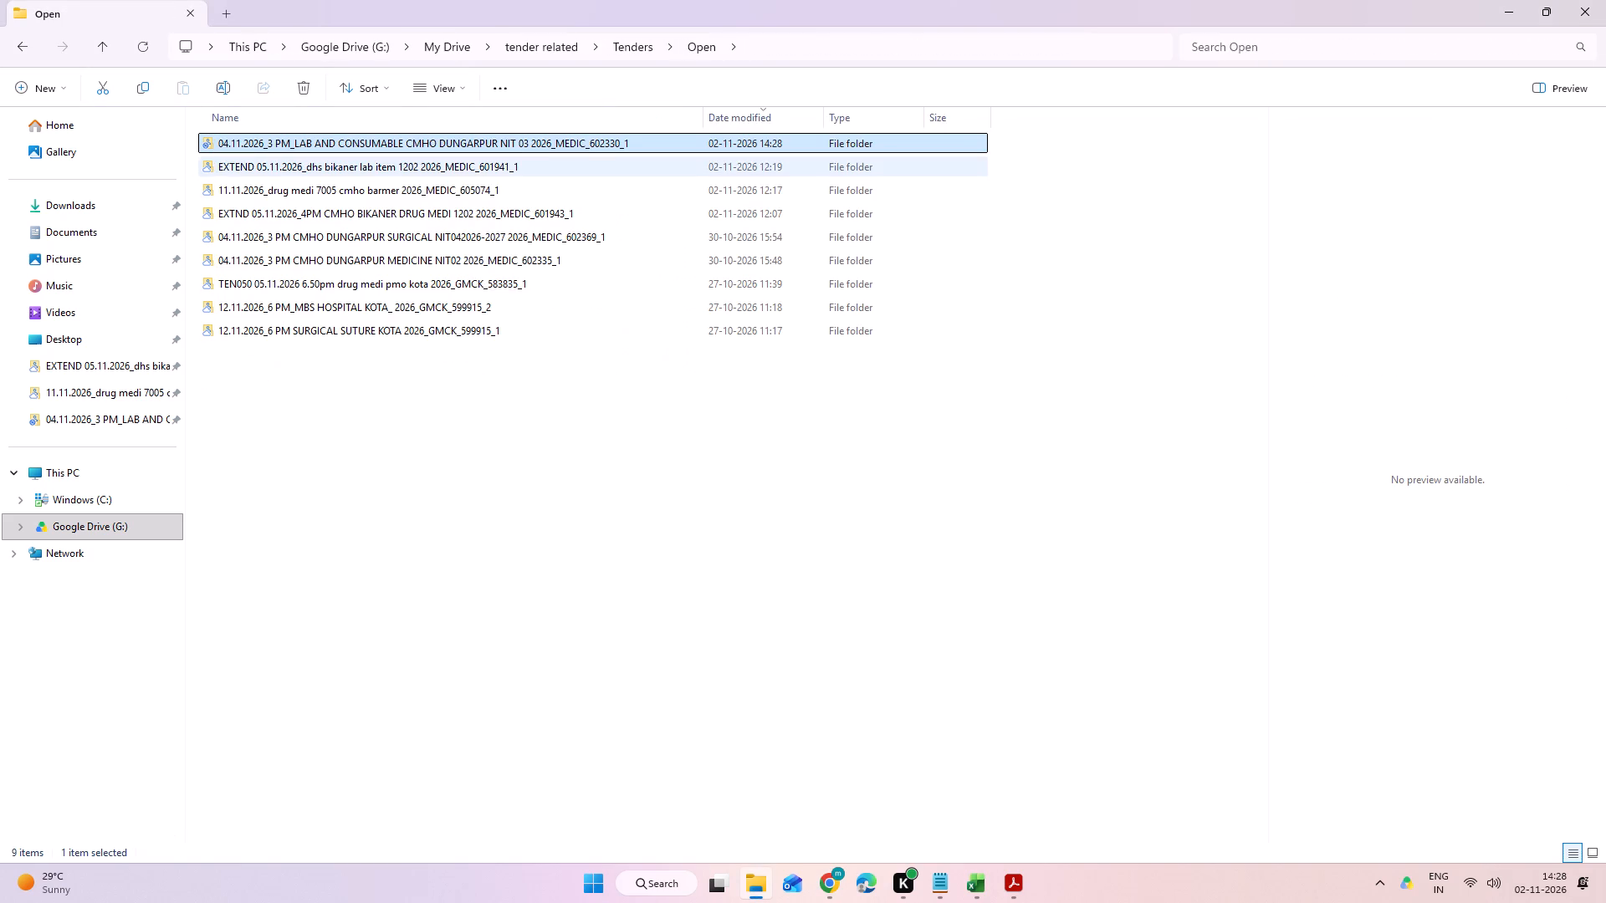
pyautogui.doubleClick(358, 238)
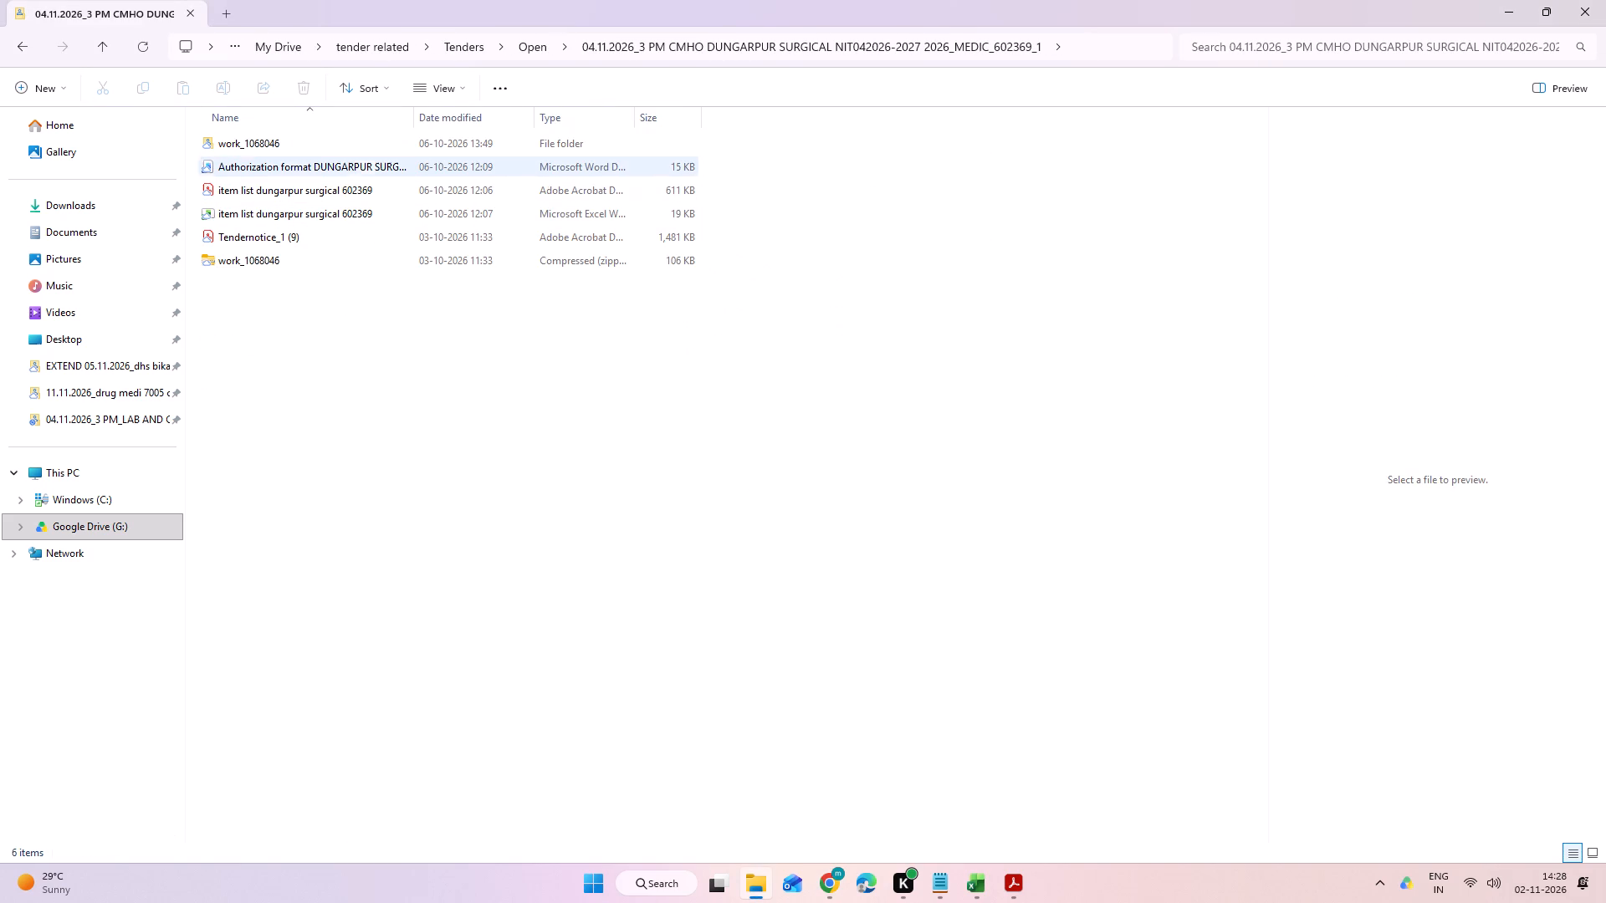
pyautogui.doubleClick(279, 140)
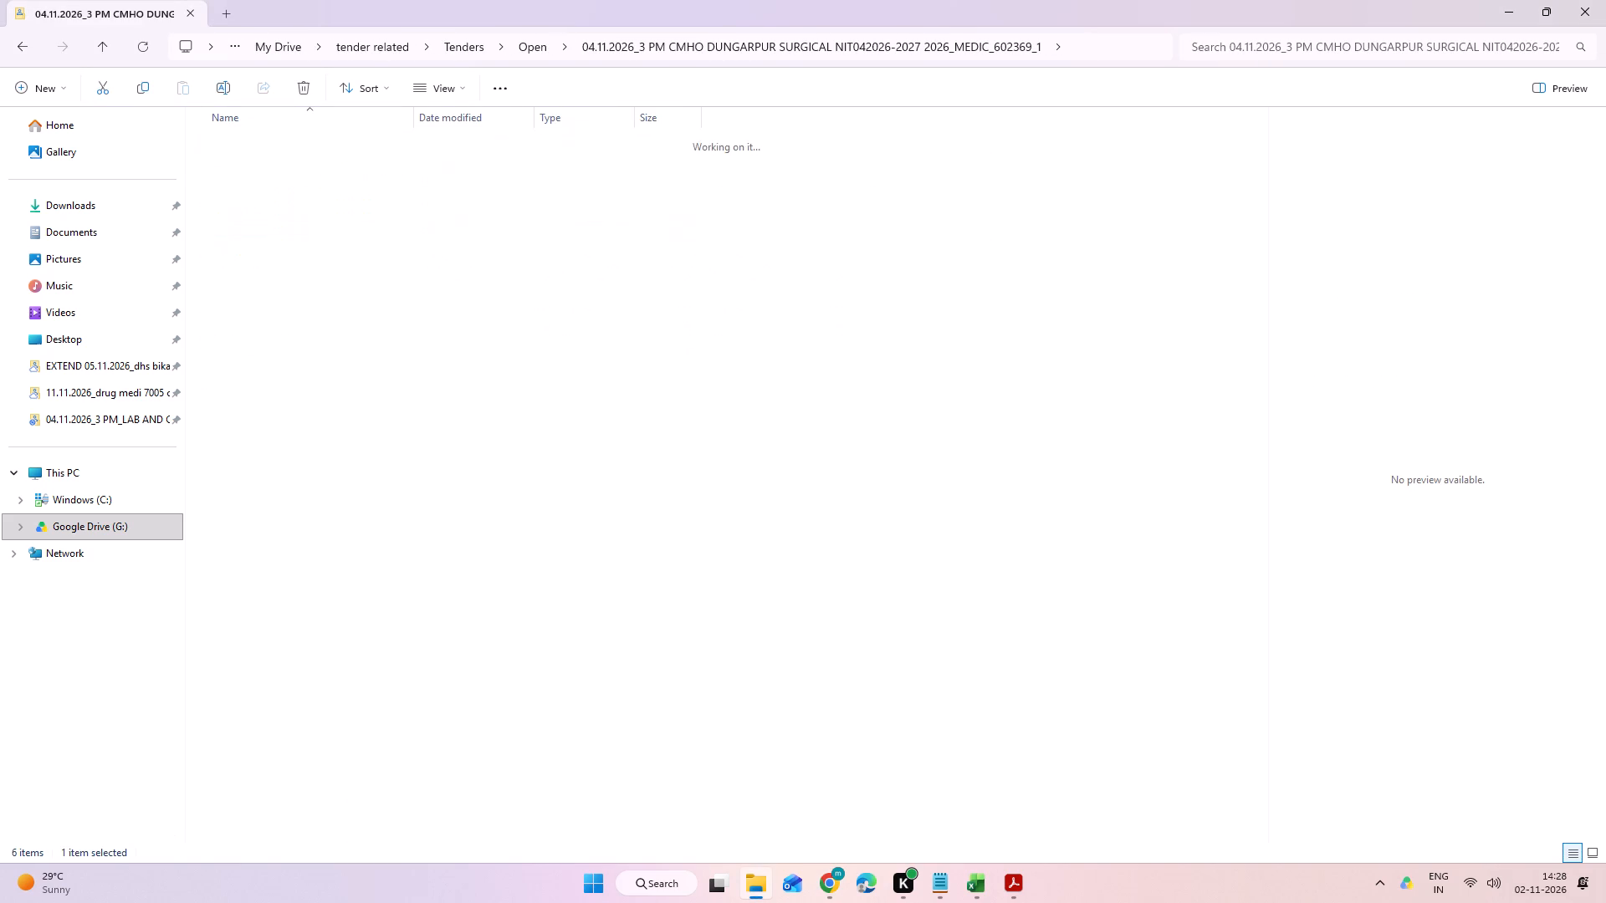
pyautogui.click(18, 48)
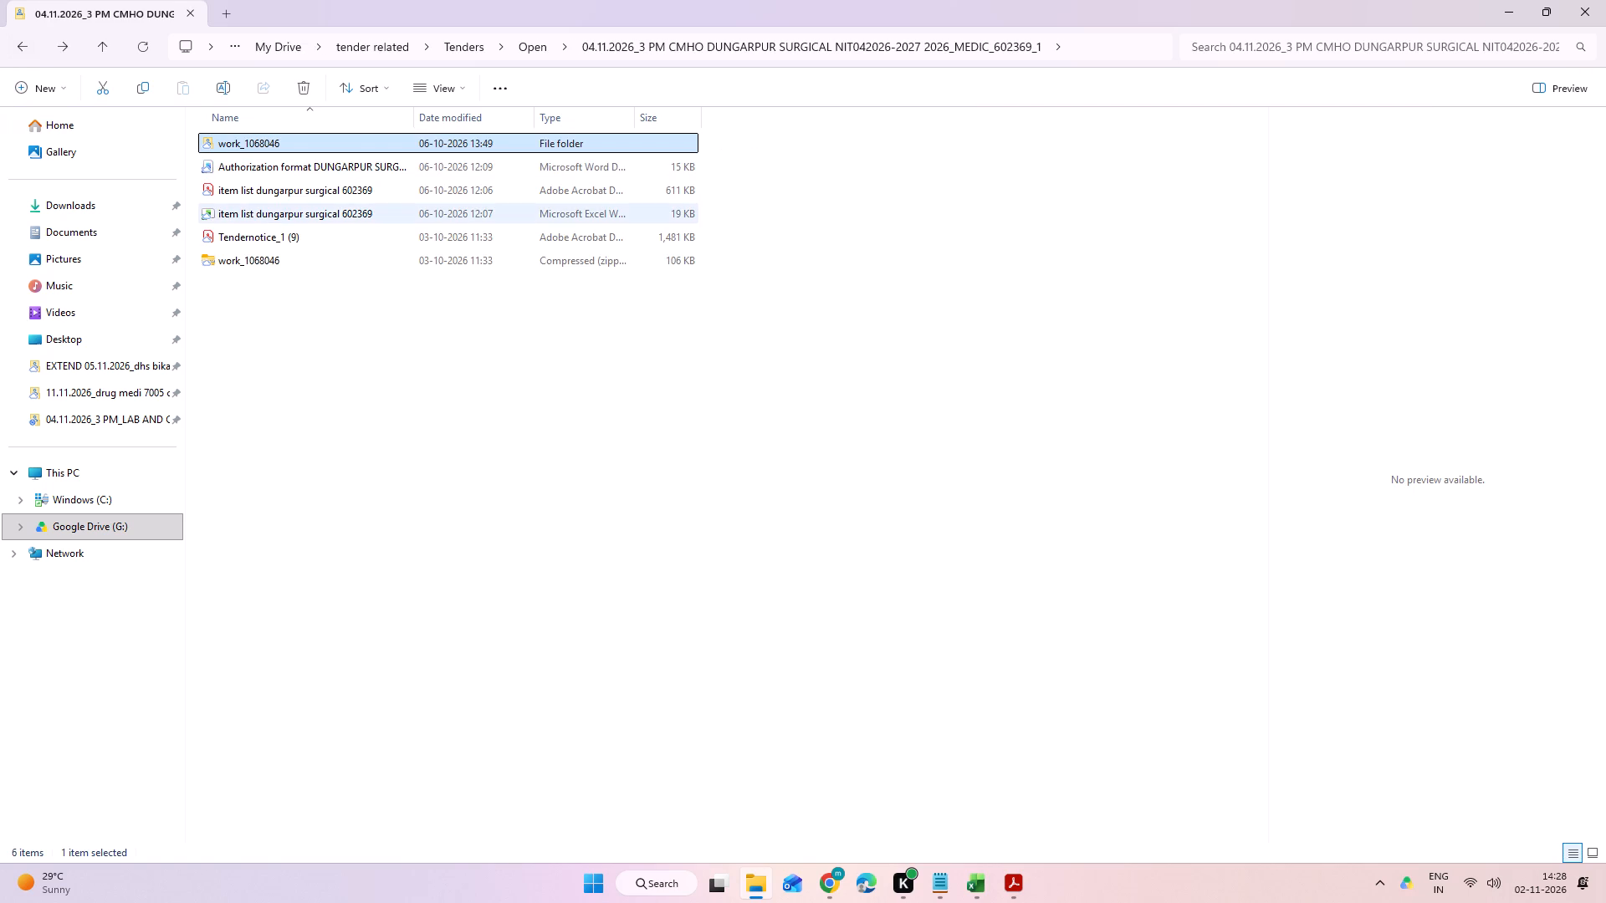
pyautogui.doubleClick(363, 230)
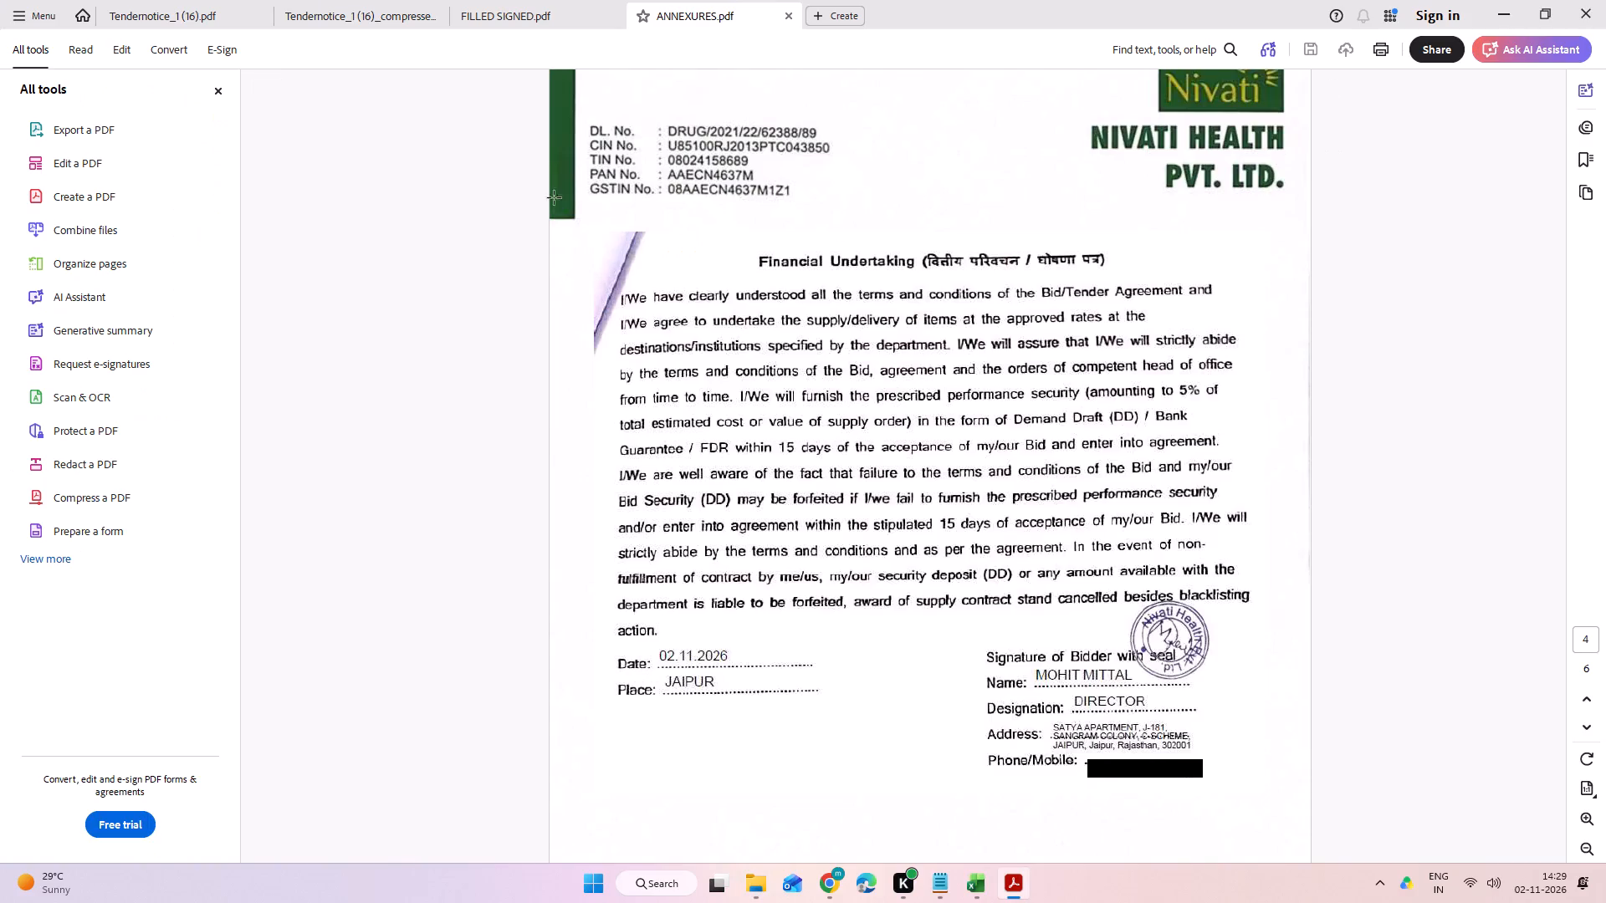
# Examine the surgical tender notice through to its final page, covering its dates, fees, conditions, annexures, undertakings and document checklist.
pyautogui.scroll(-1, 1210, 405)
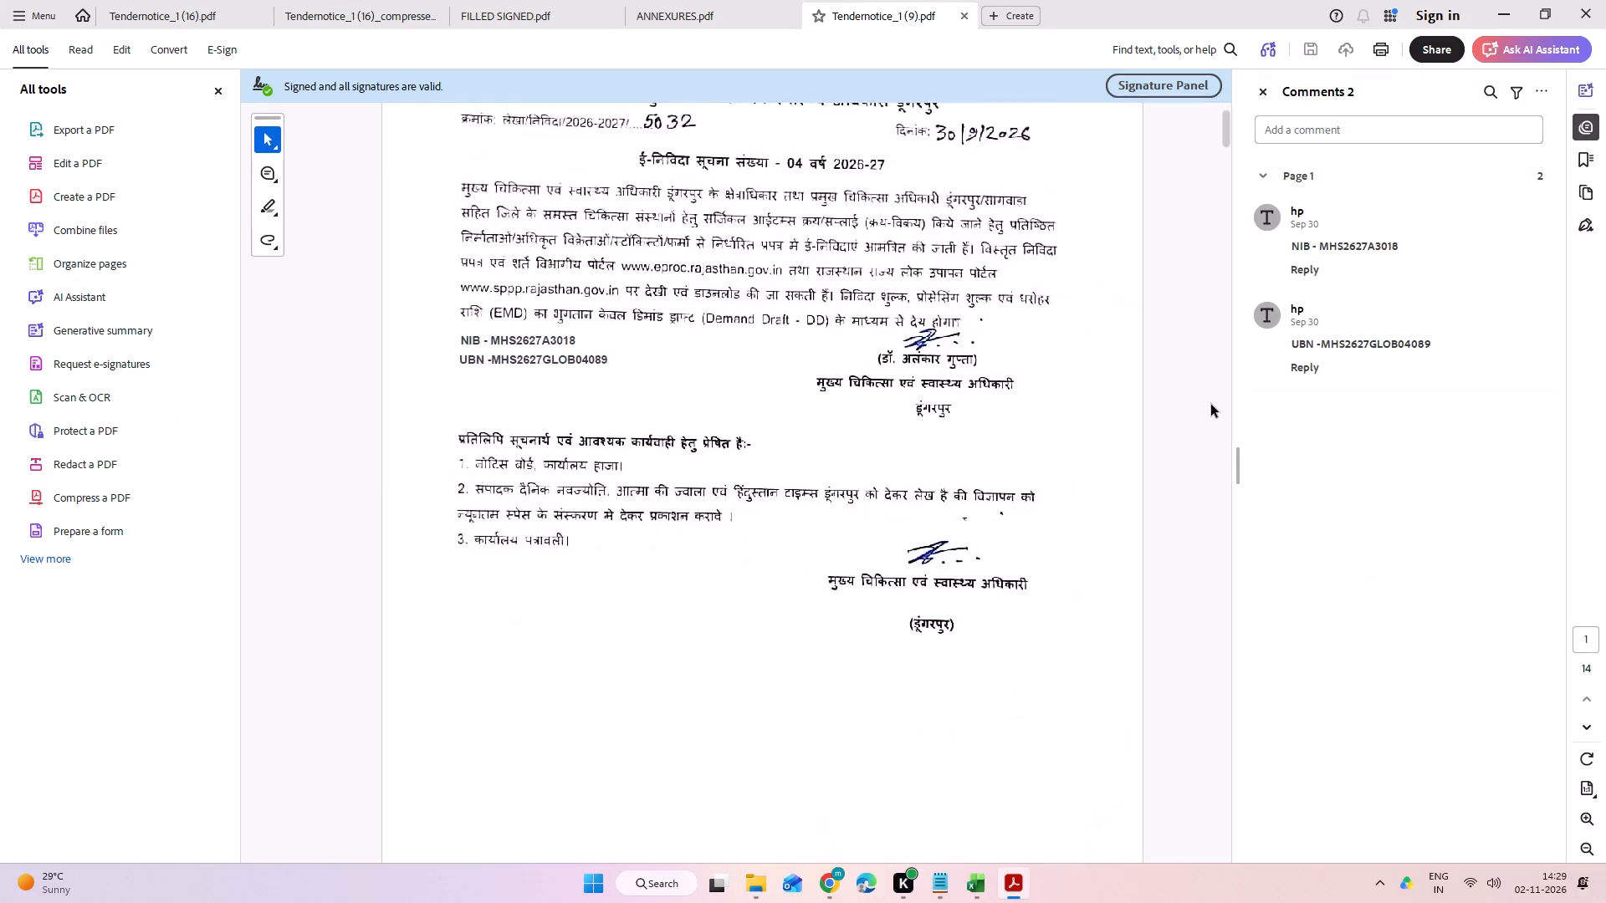
pyautogui.scroll(-12, 1211, 405)
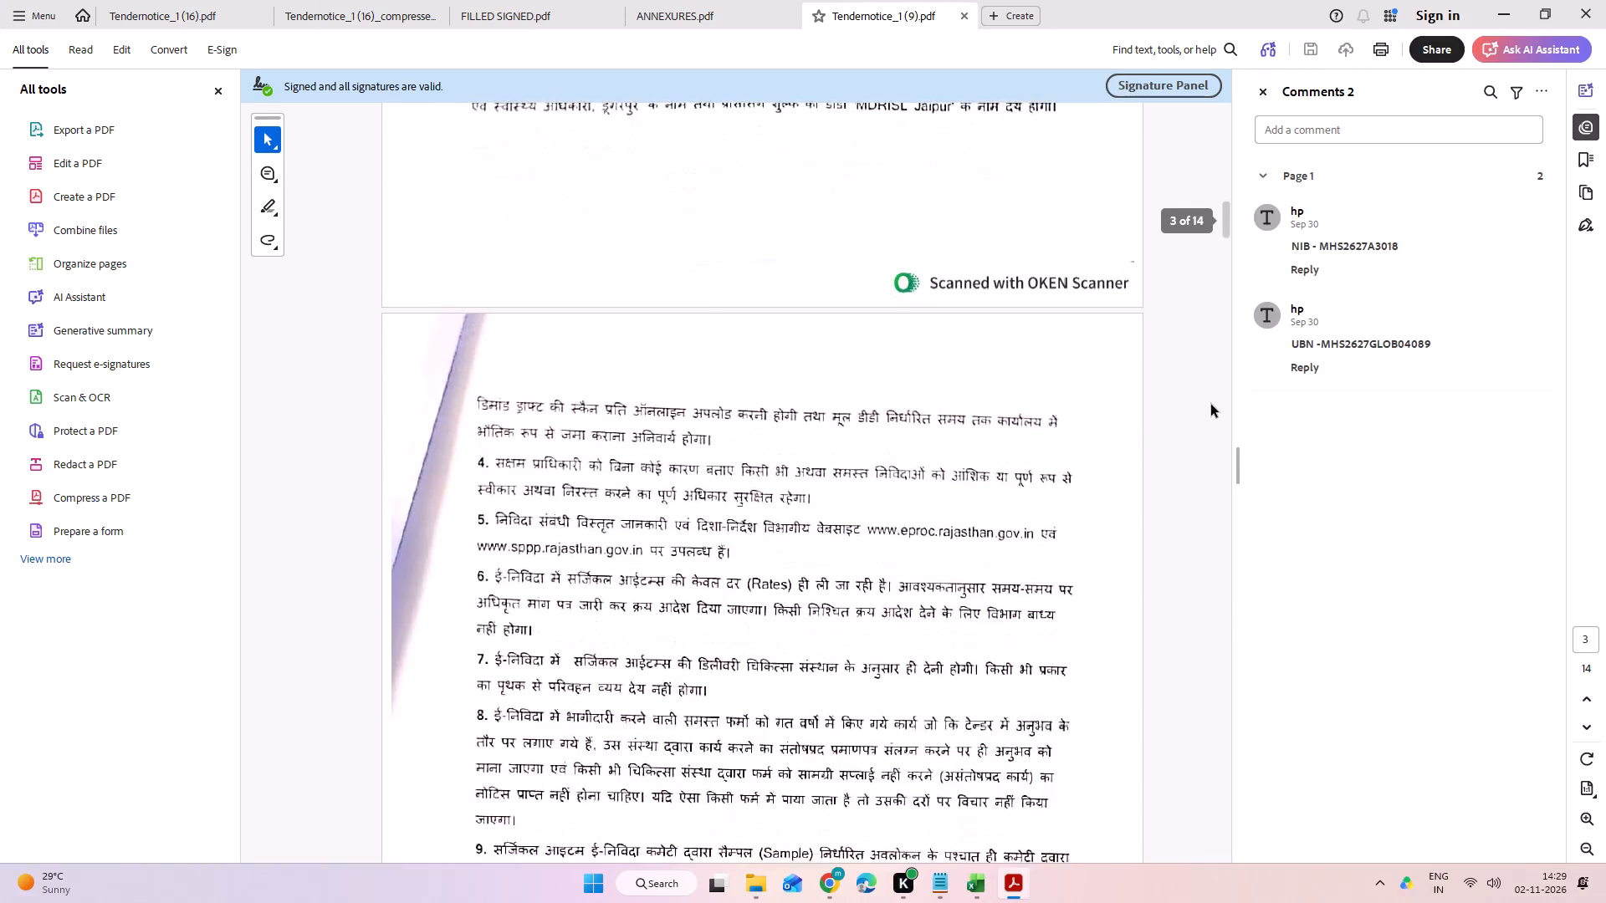
pyautogui.scroll(5, 1211, 405)
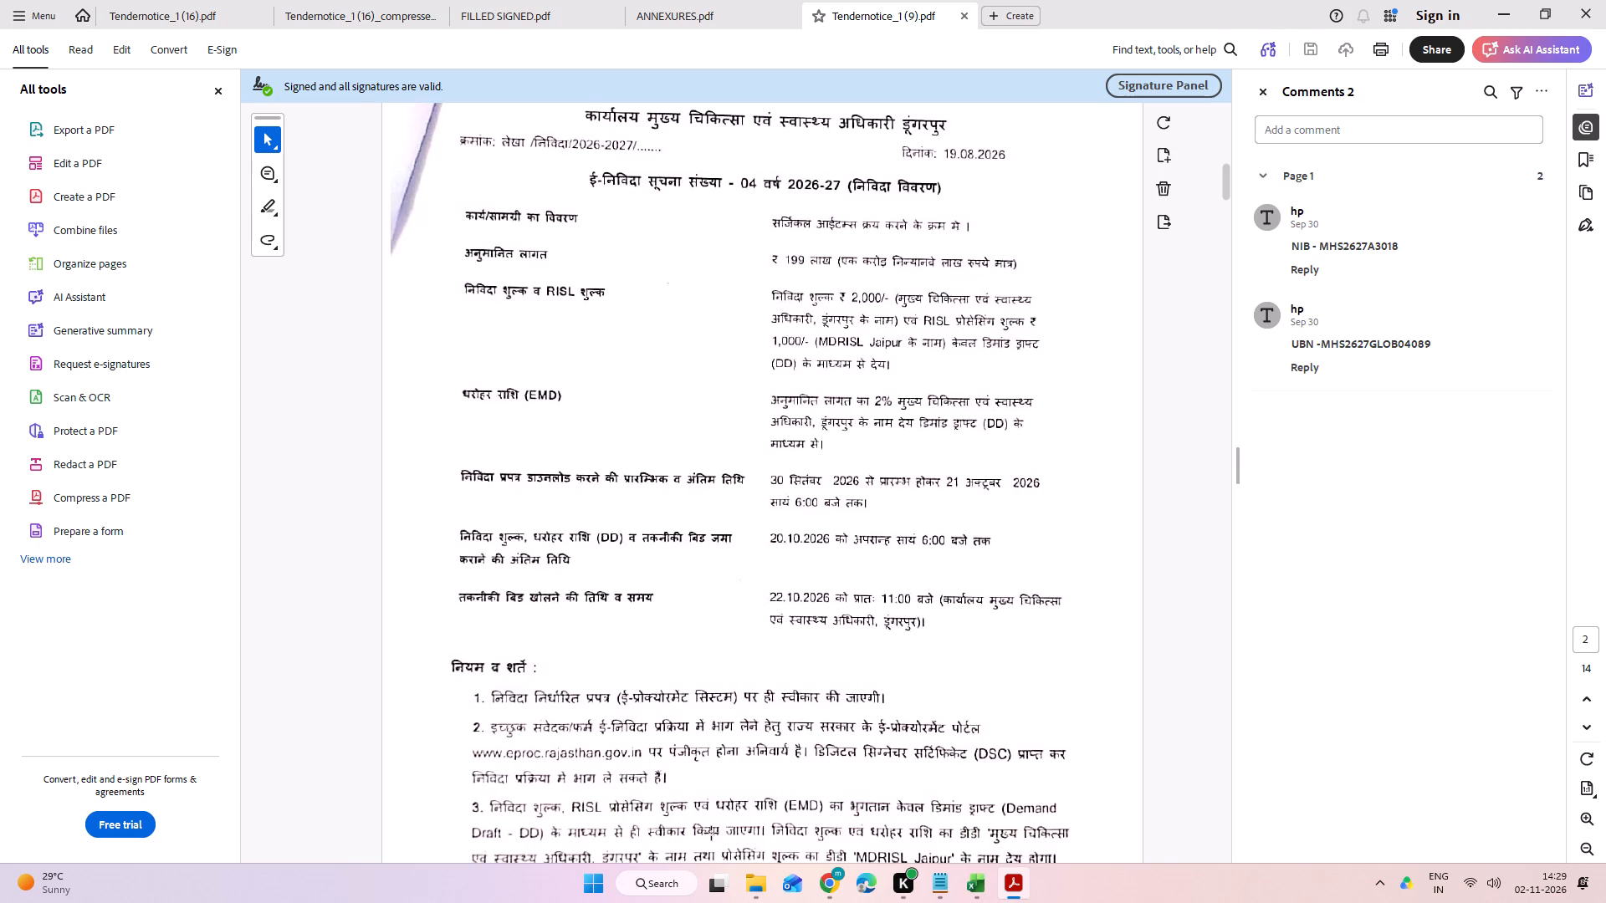
pyautogui.scroll(-7, 764, 511)
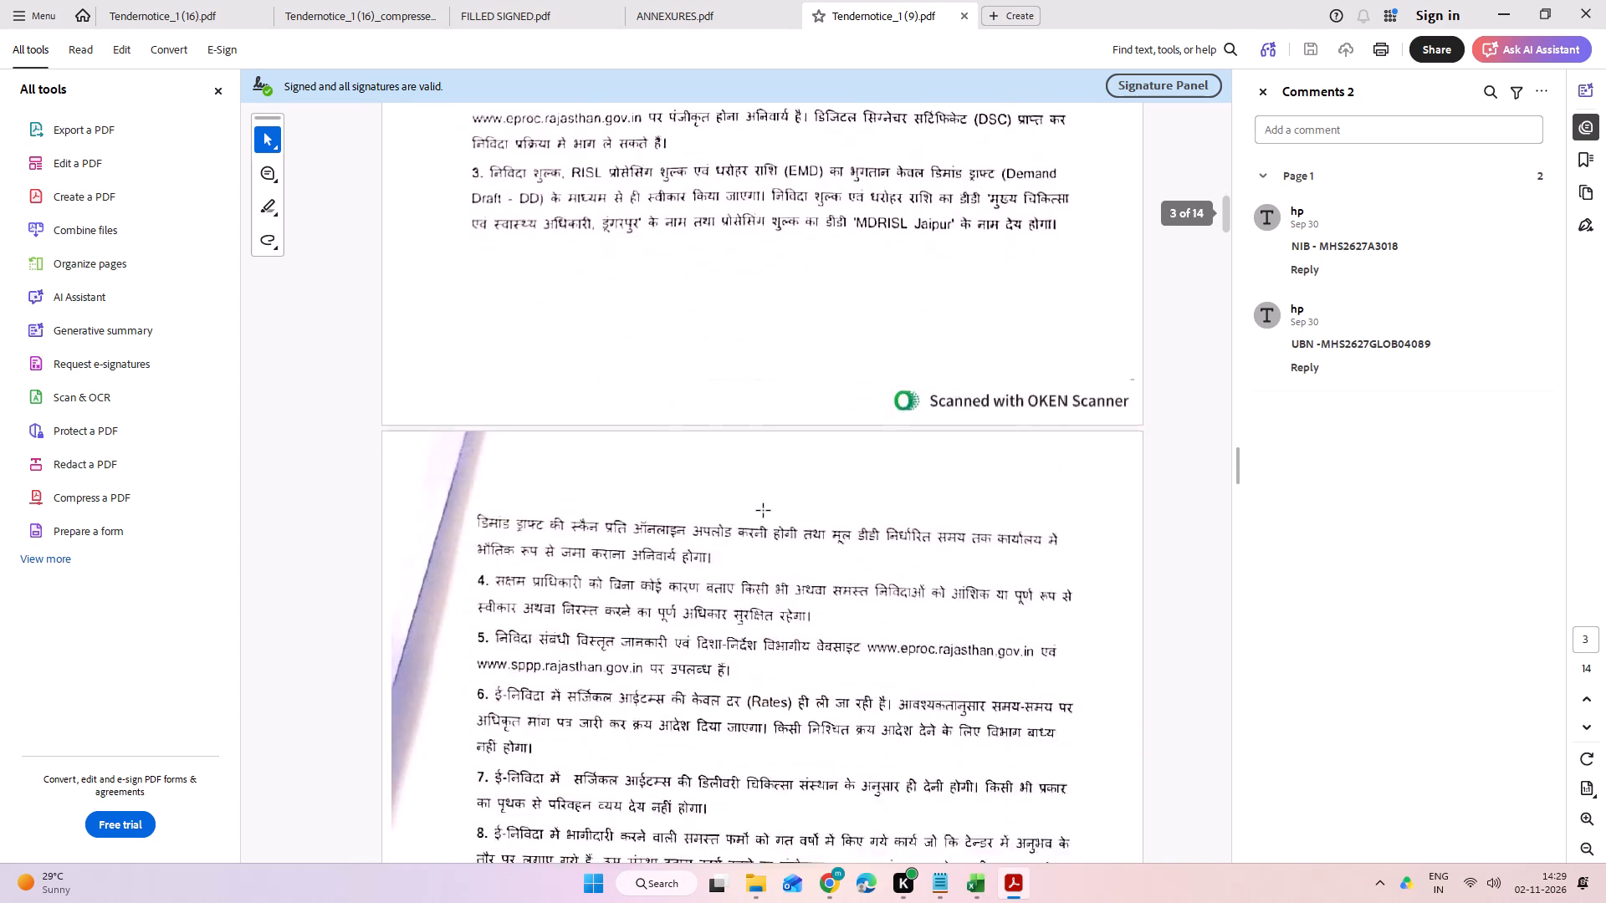
pyautogui.scroll(-3, 764, 511)
pyautogui.scroll(2, 764, 511)
pyautogui.scroll(-4, 764, 511)
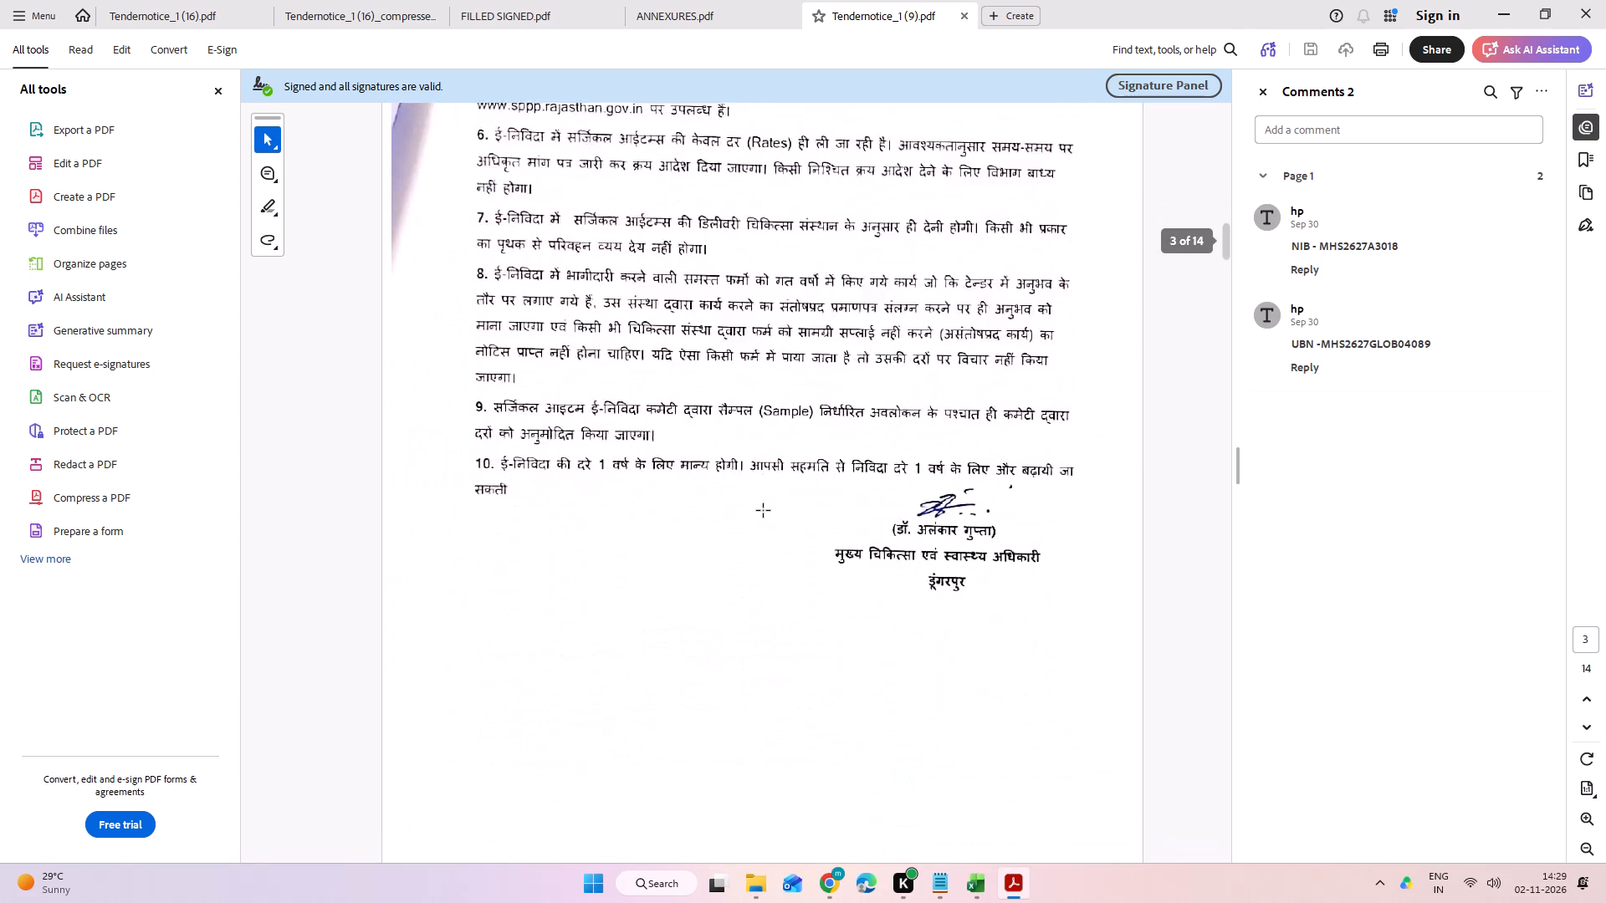
pyautogui.scroll(-6, 764, 511)
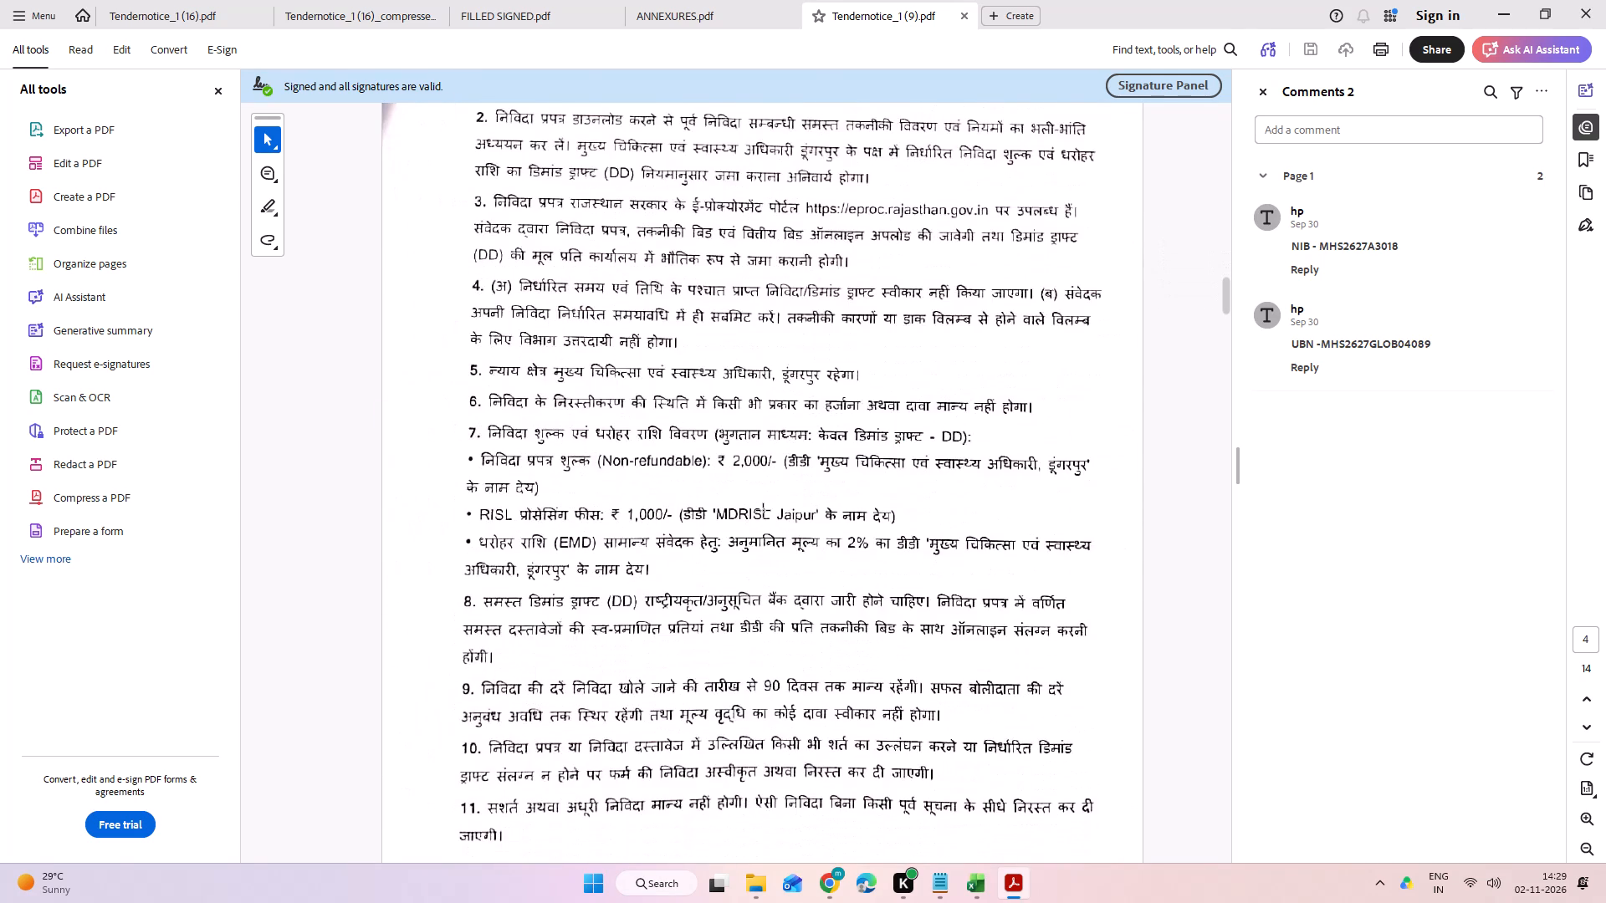
pyautogui.scroll(-20, 764, 511)
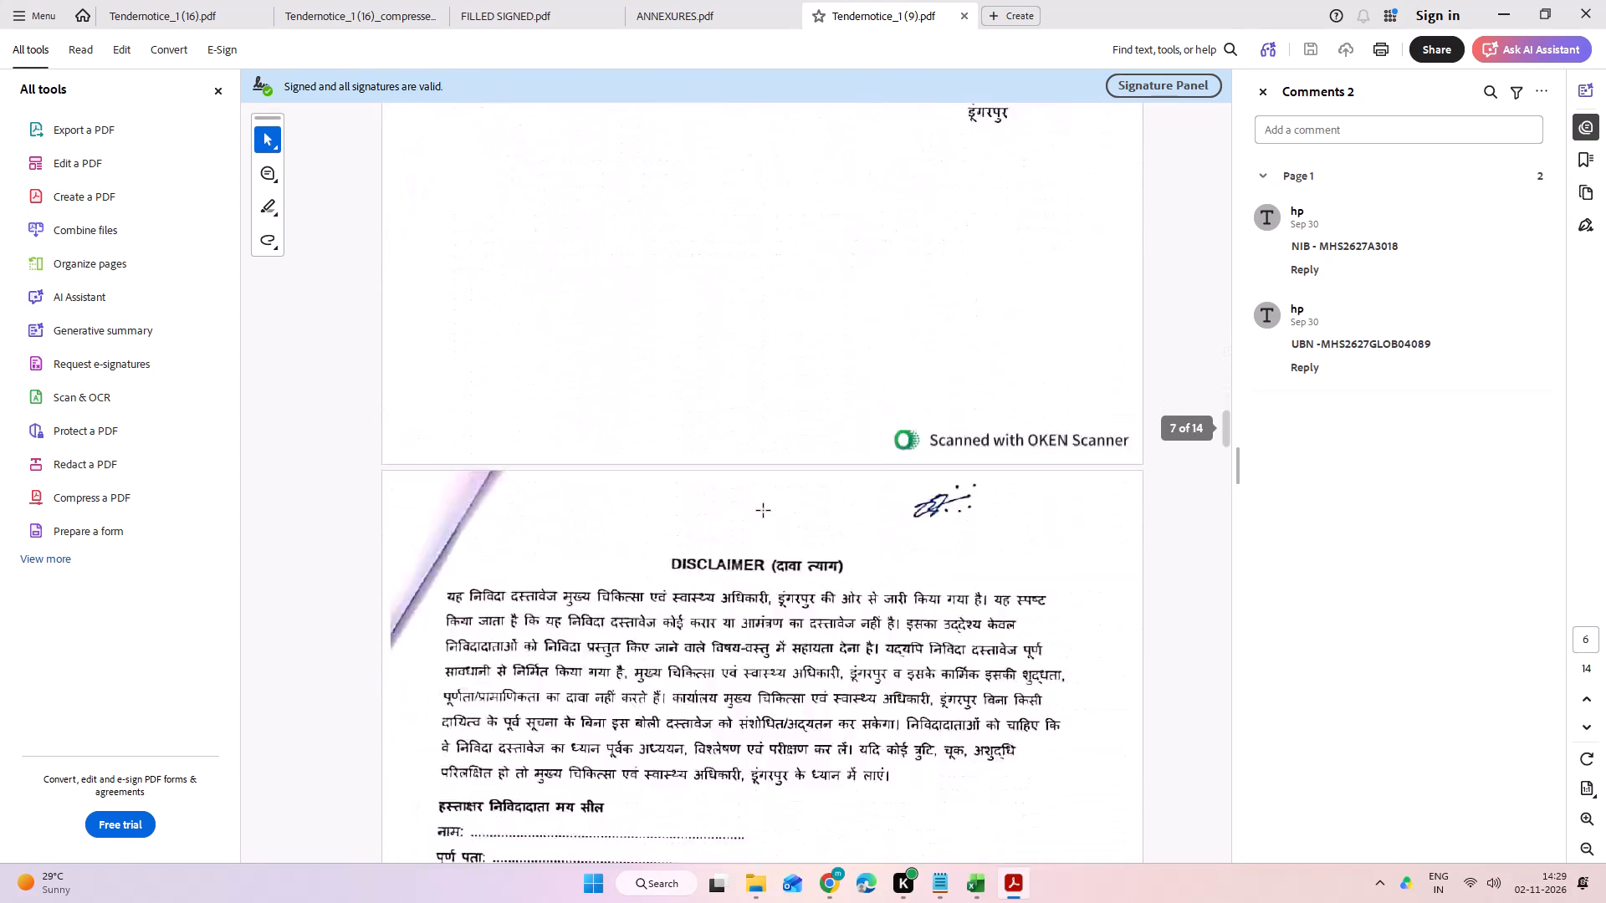
pyautogui.scroll(-3, 764, 511)
pyautogui.scroll(7, 764, 511)
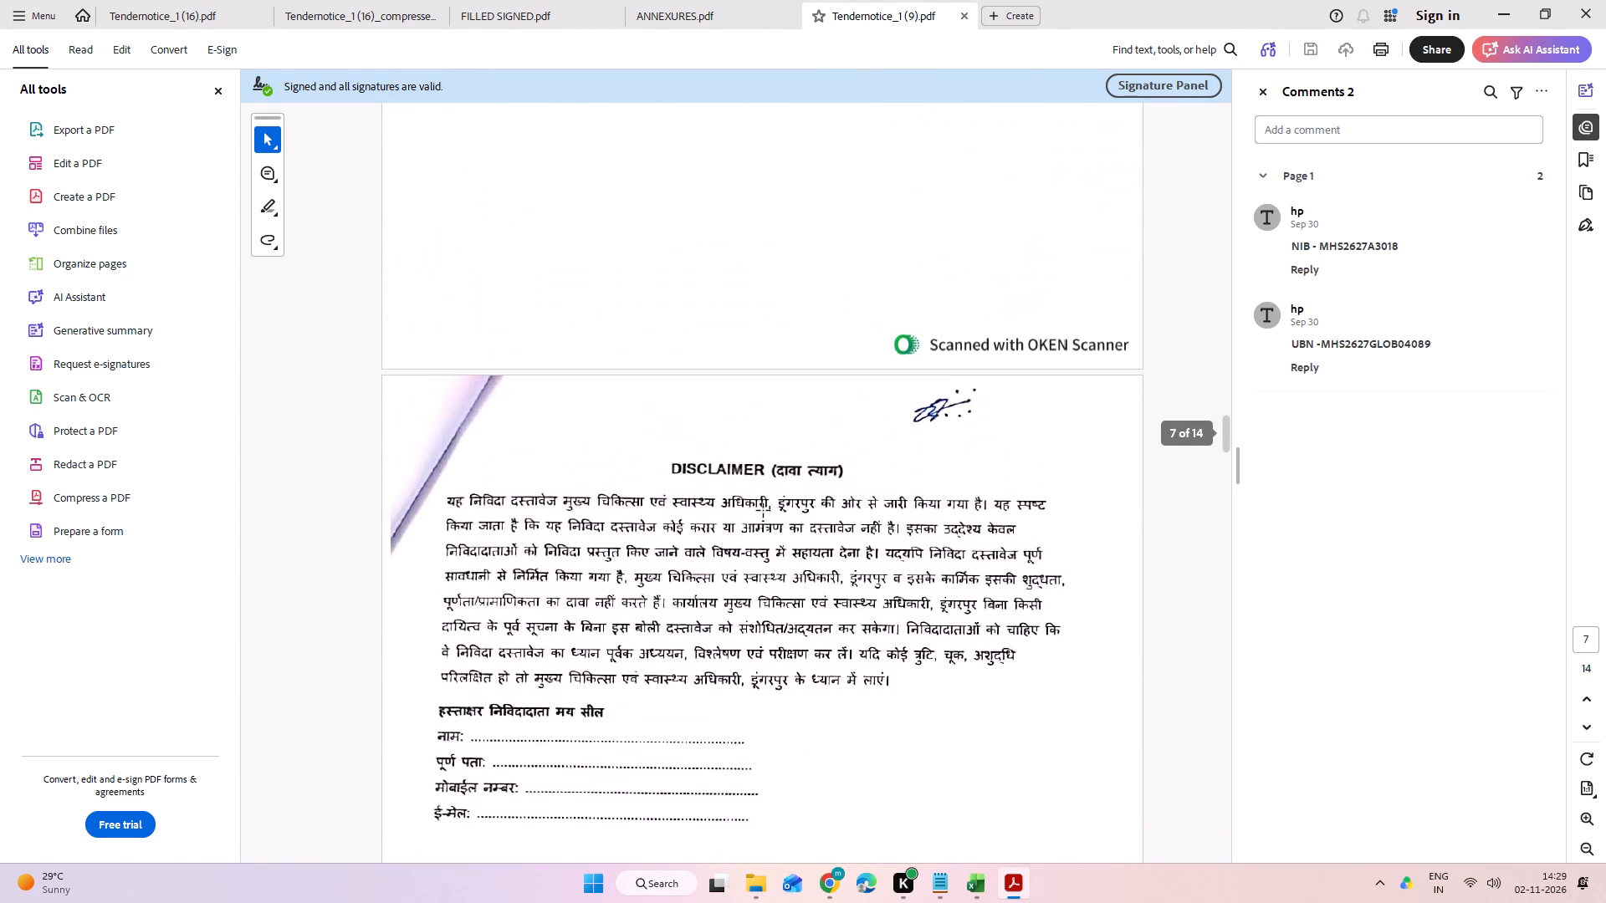
pyautogui.scroll(-9, 764, 511)
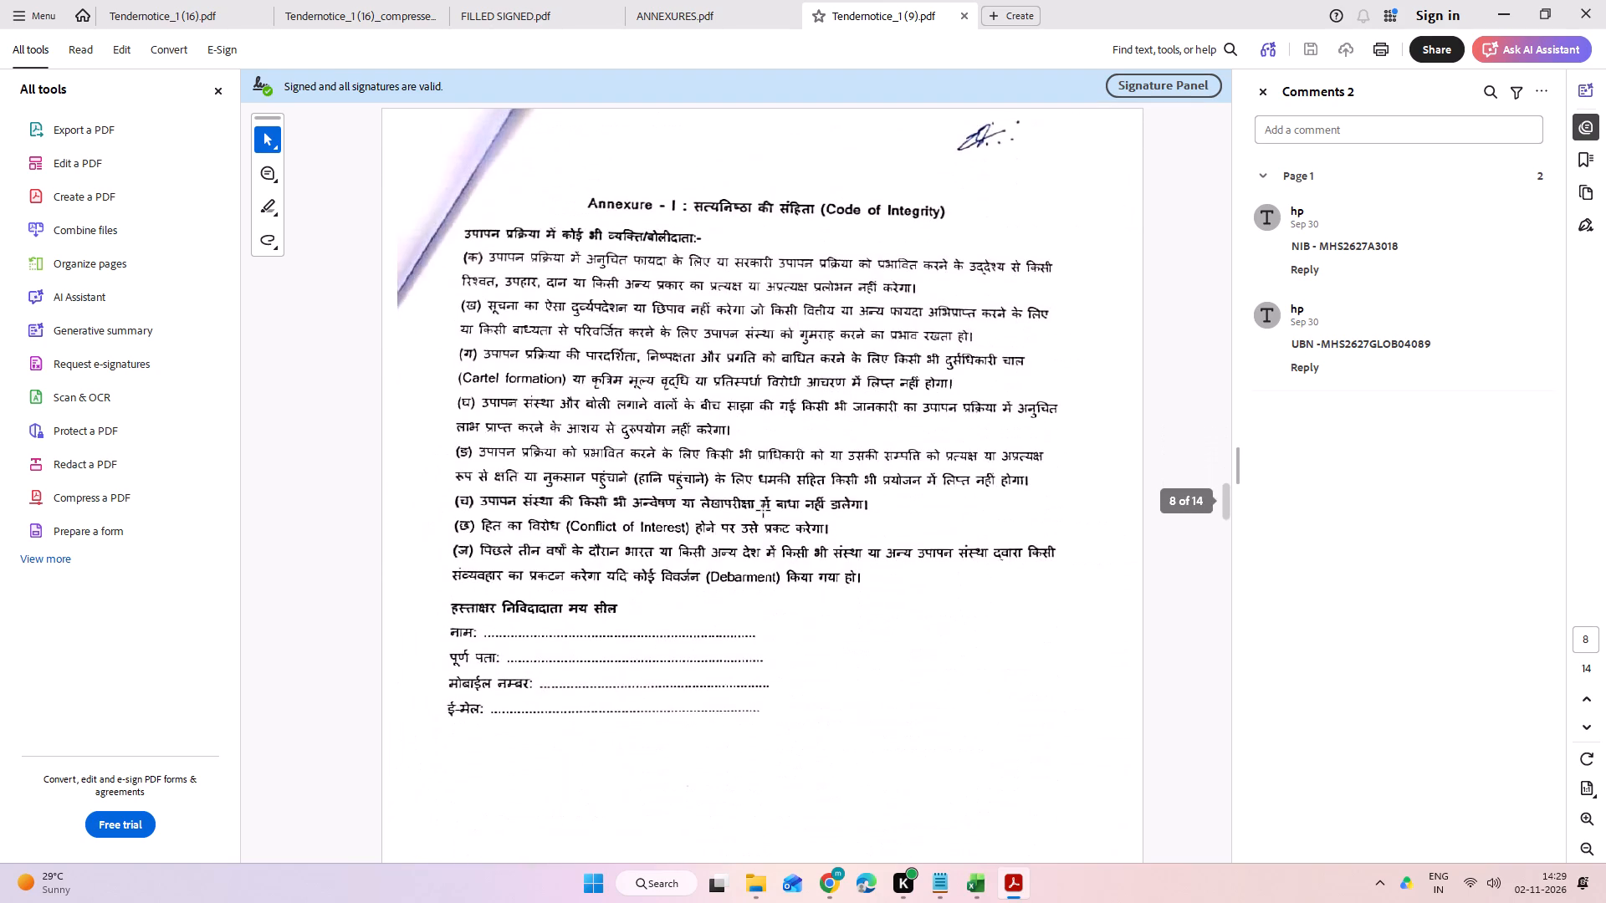
pyautogui.scroll(-7, 764, 511)
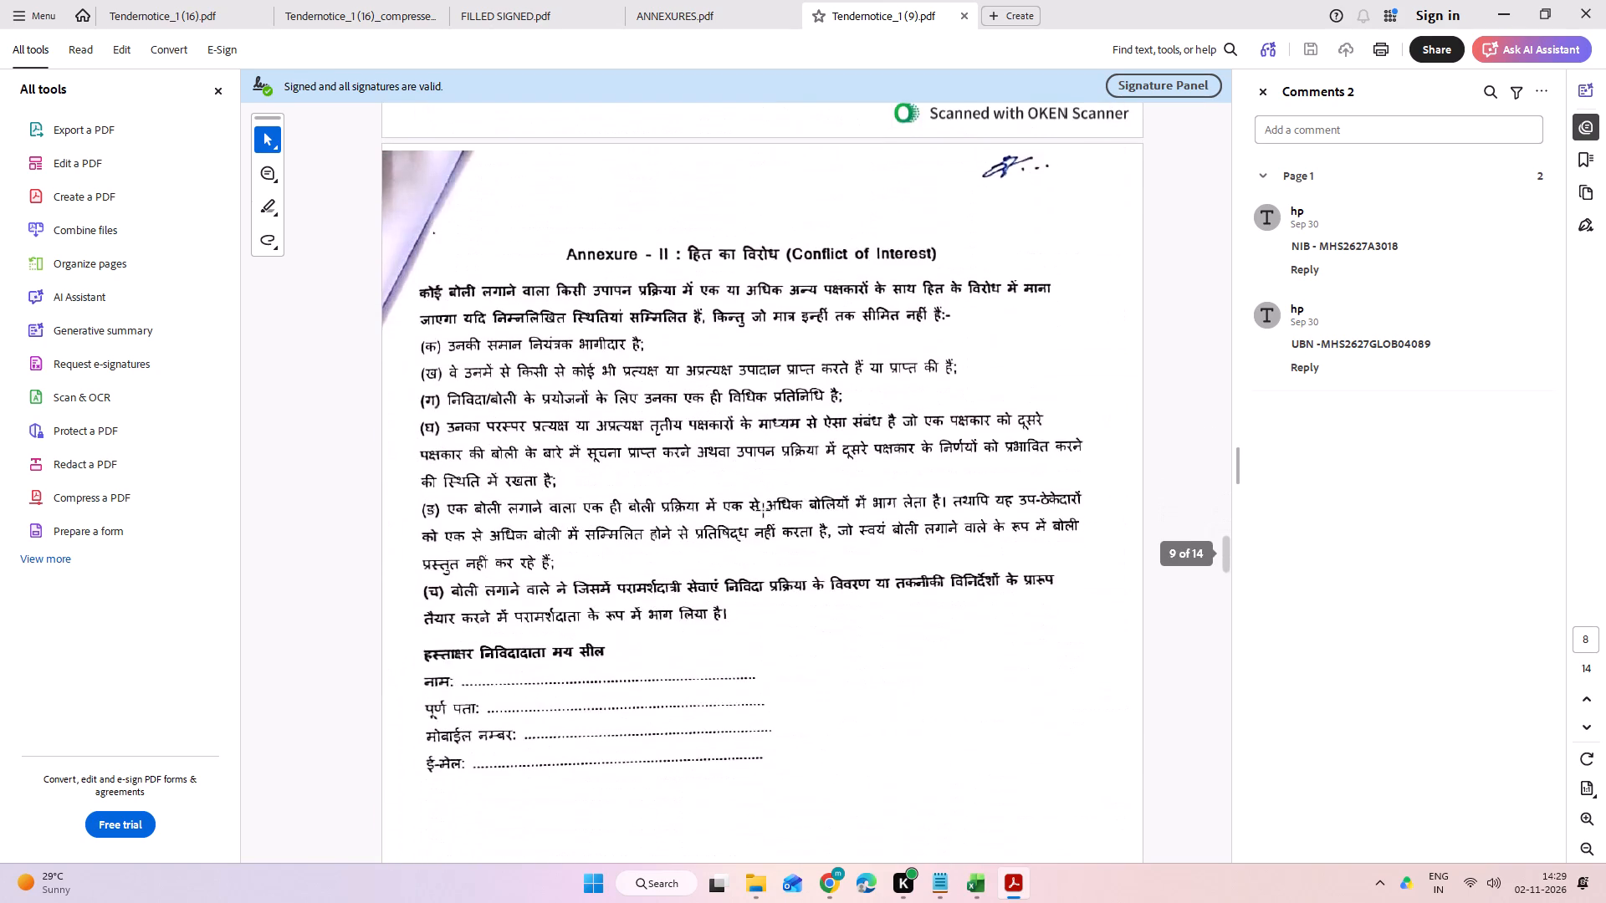
pyautogui.scroll(-13, 764, 511)
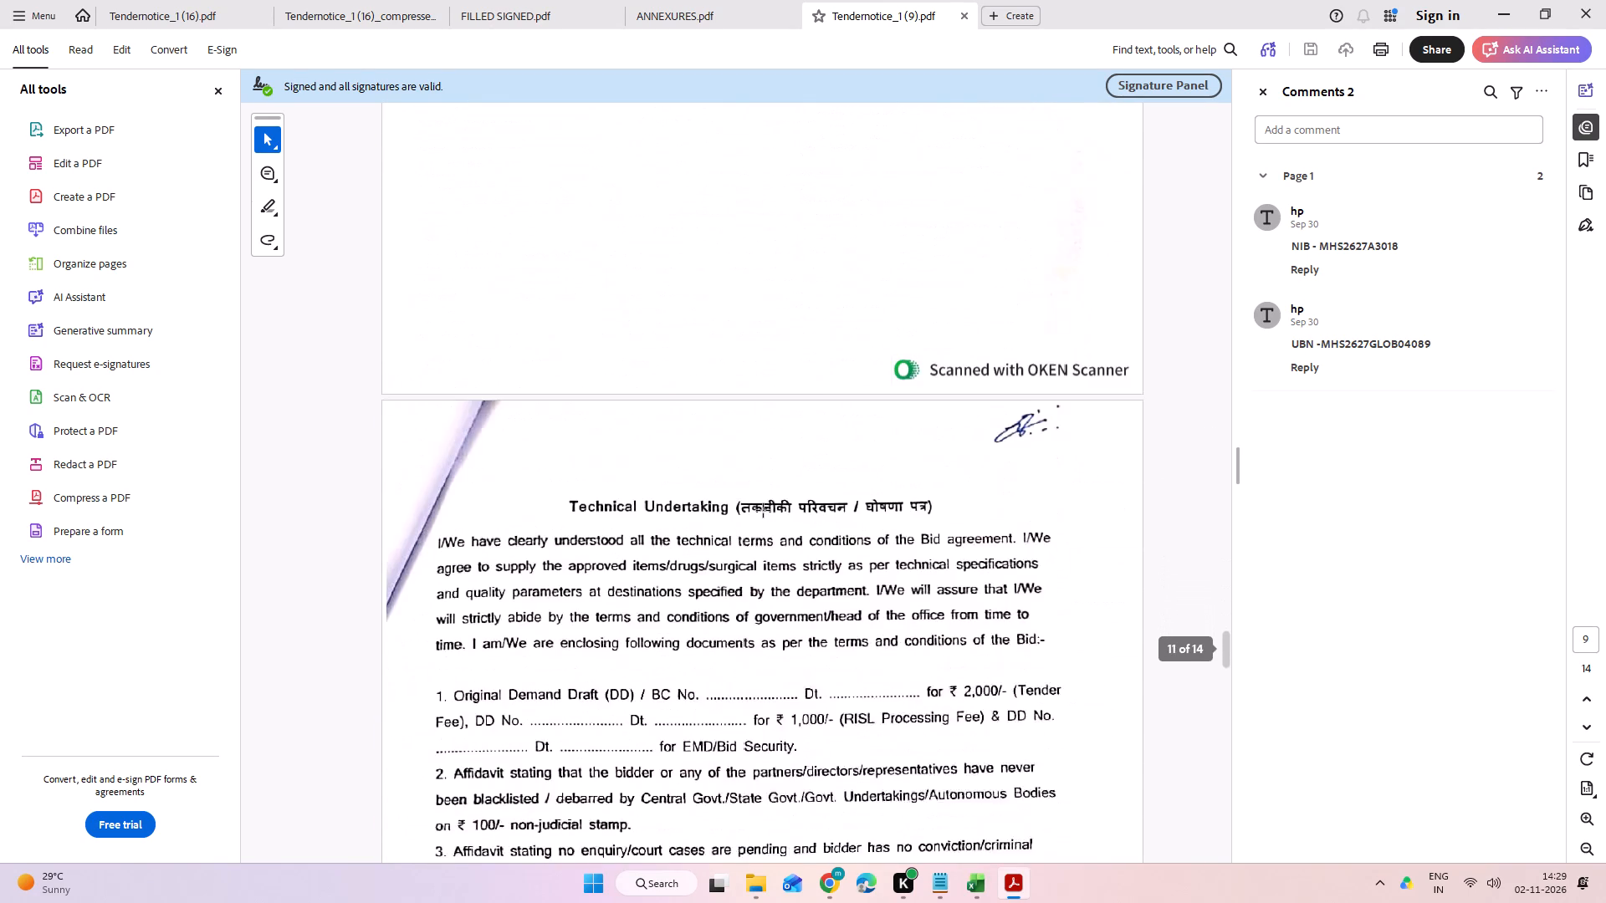
pyautogui.scroll(-8, 764, 511)
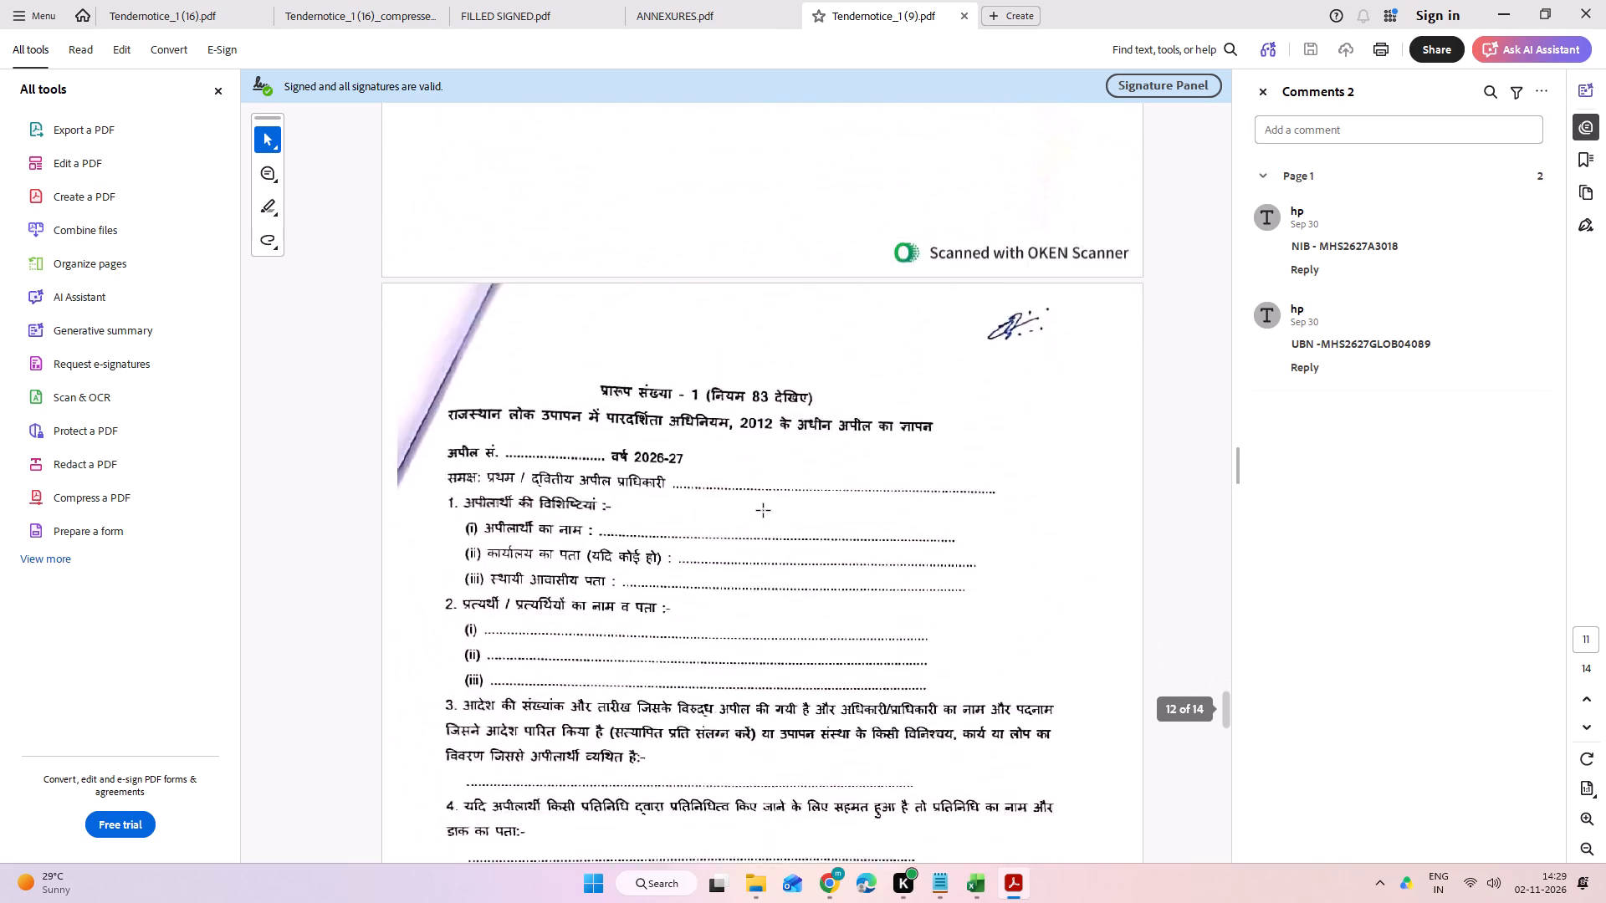
pyautogui.scroll(-19, 764, 511)
pyautogui.scroll(-5, 764, 511)
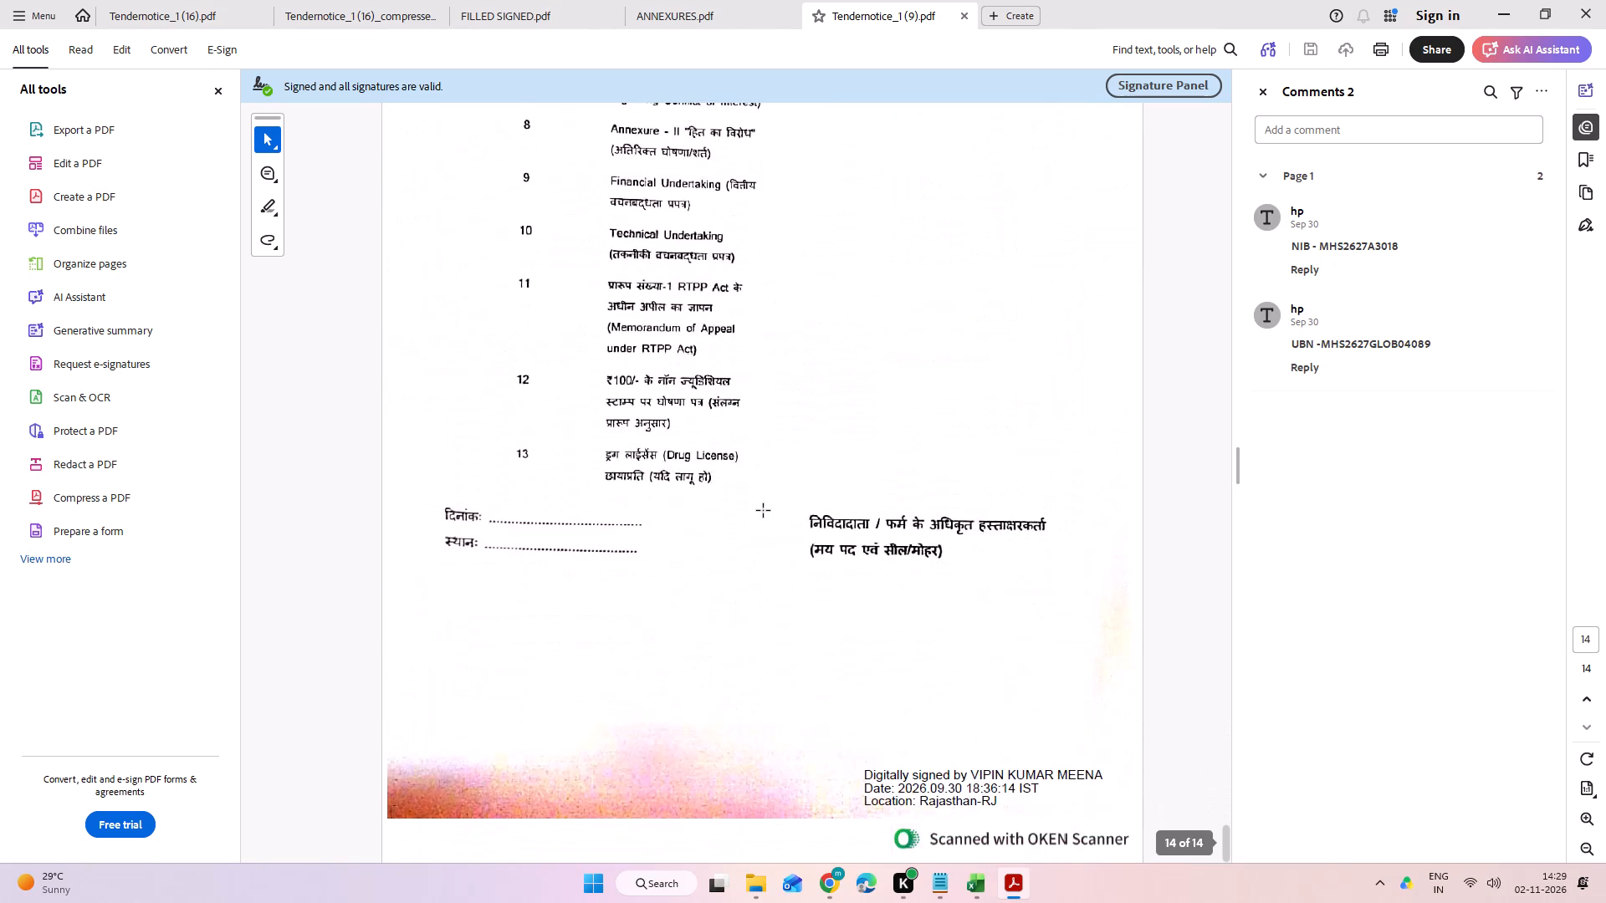
pyautogui.scroll(-6, 764, 511)
pyautogui.press('Home')
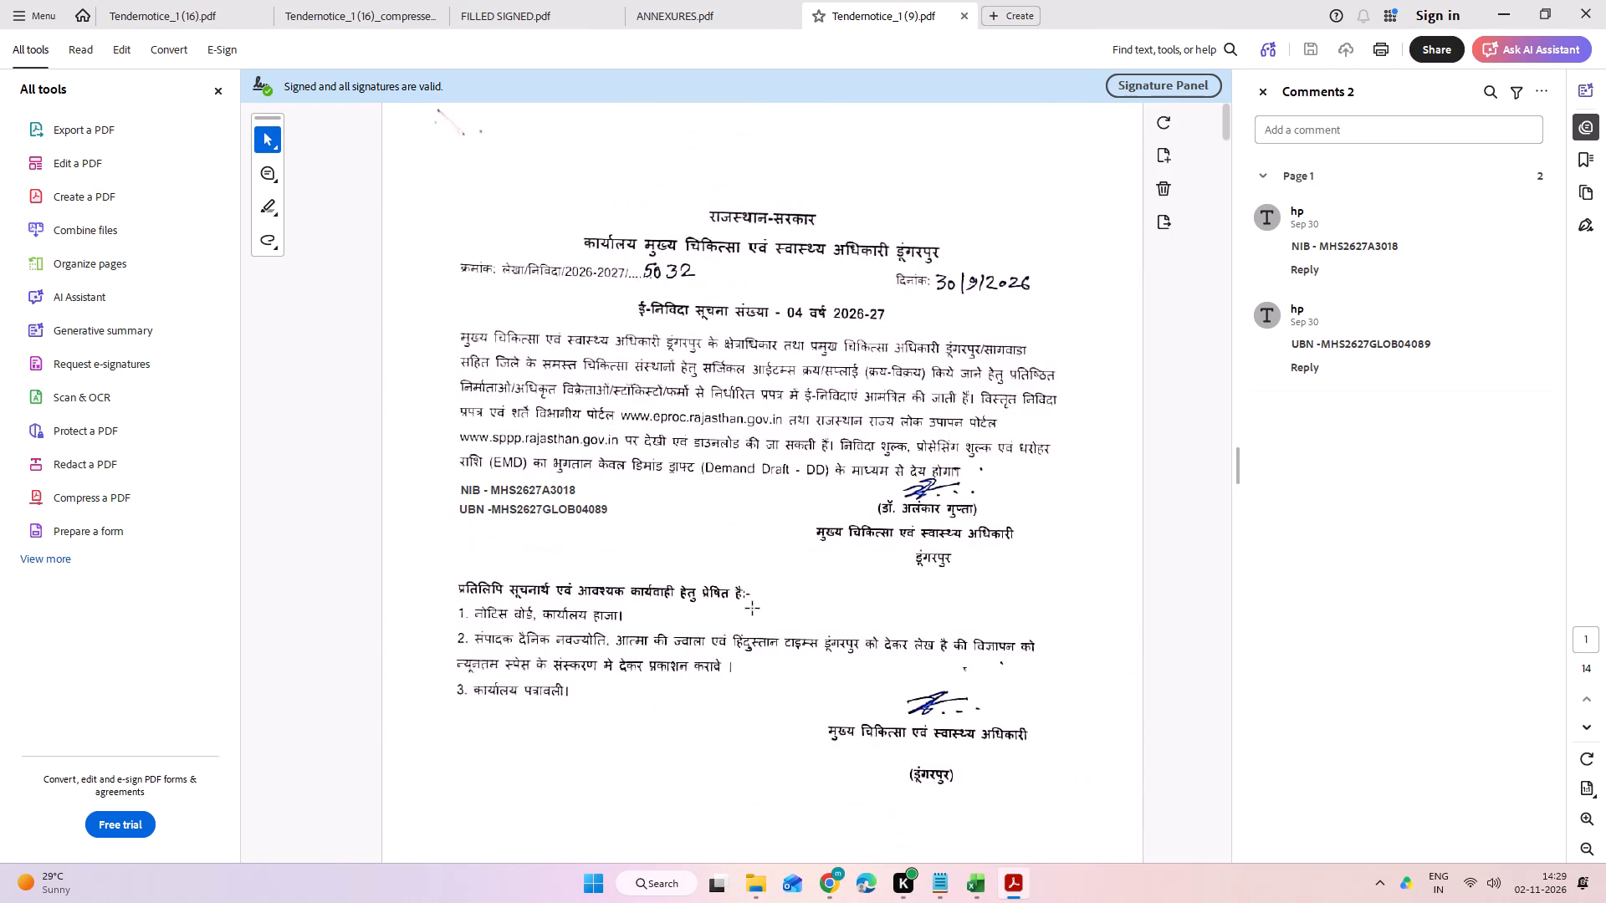
pyautogui.click(1495, 0)
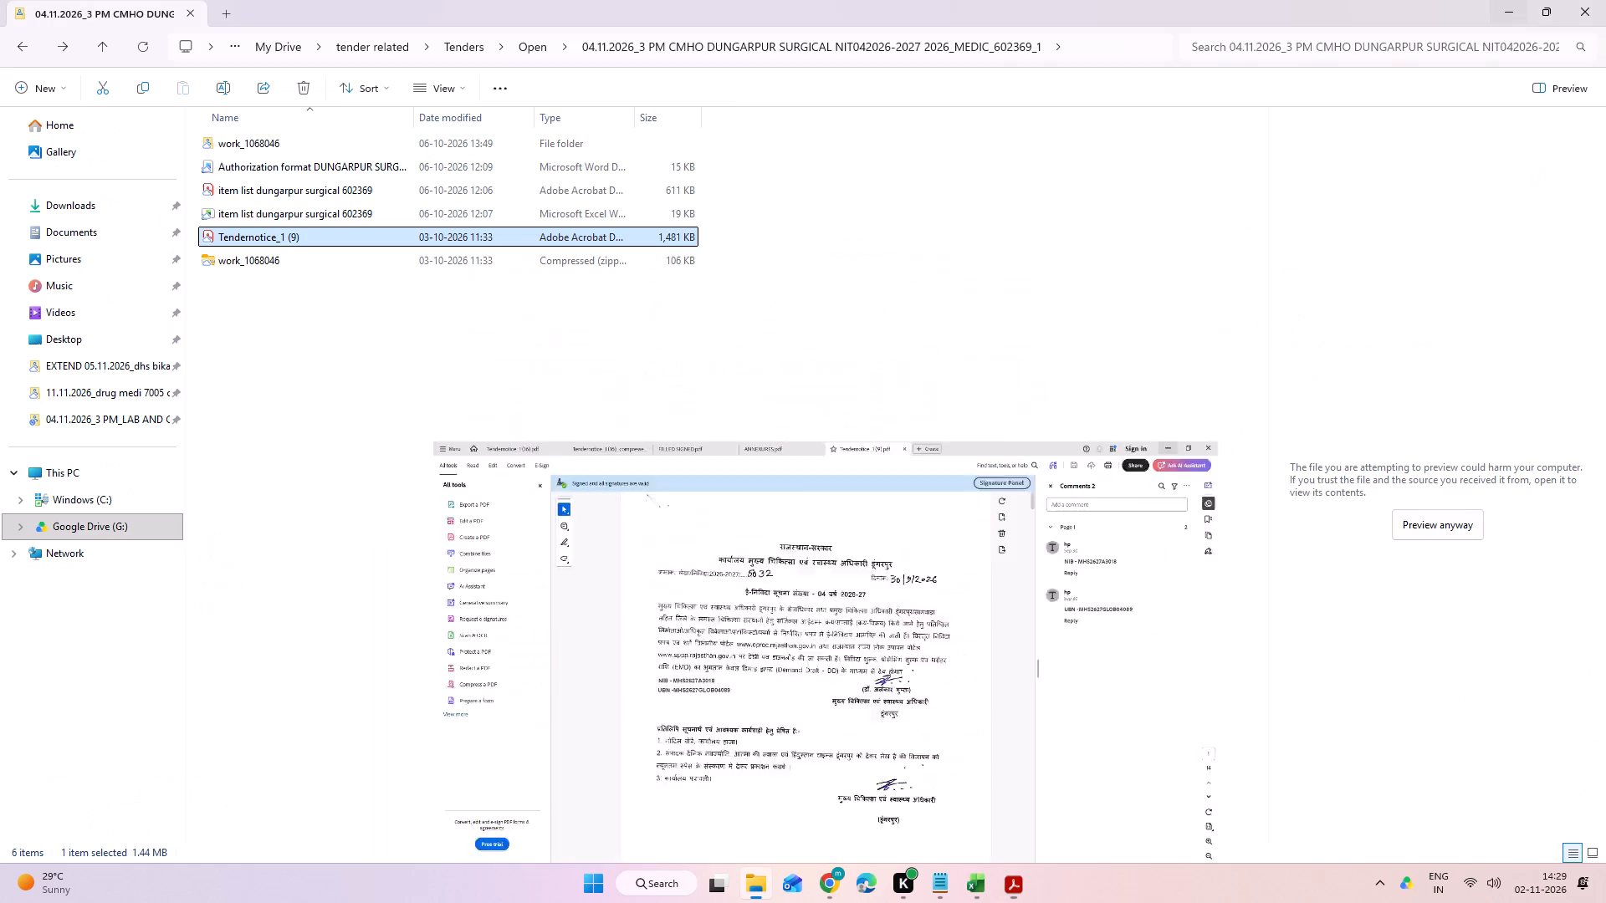
# Permanently delete the 15.10 subfolder from the CMHO DUNGARPUR MEDICINE NIT02 tender folder.
pyautogui.click(27, 47)
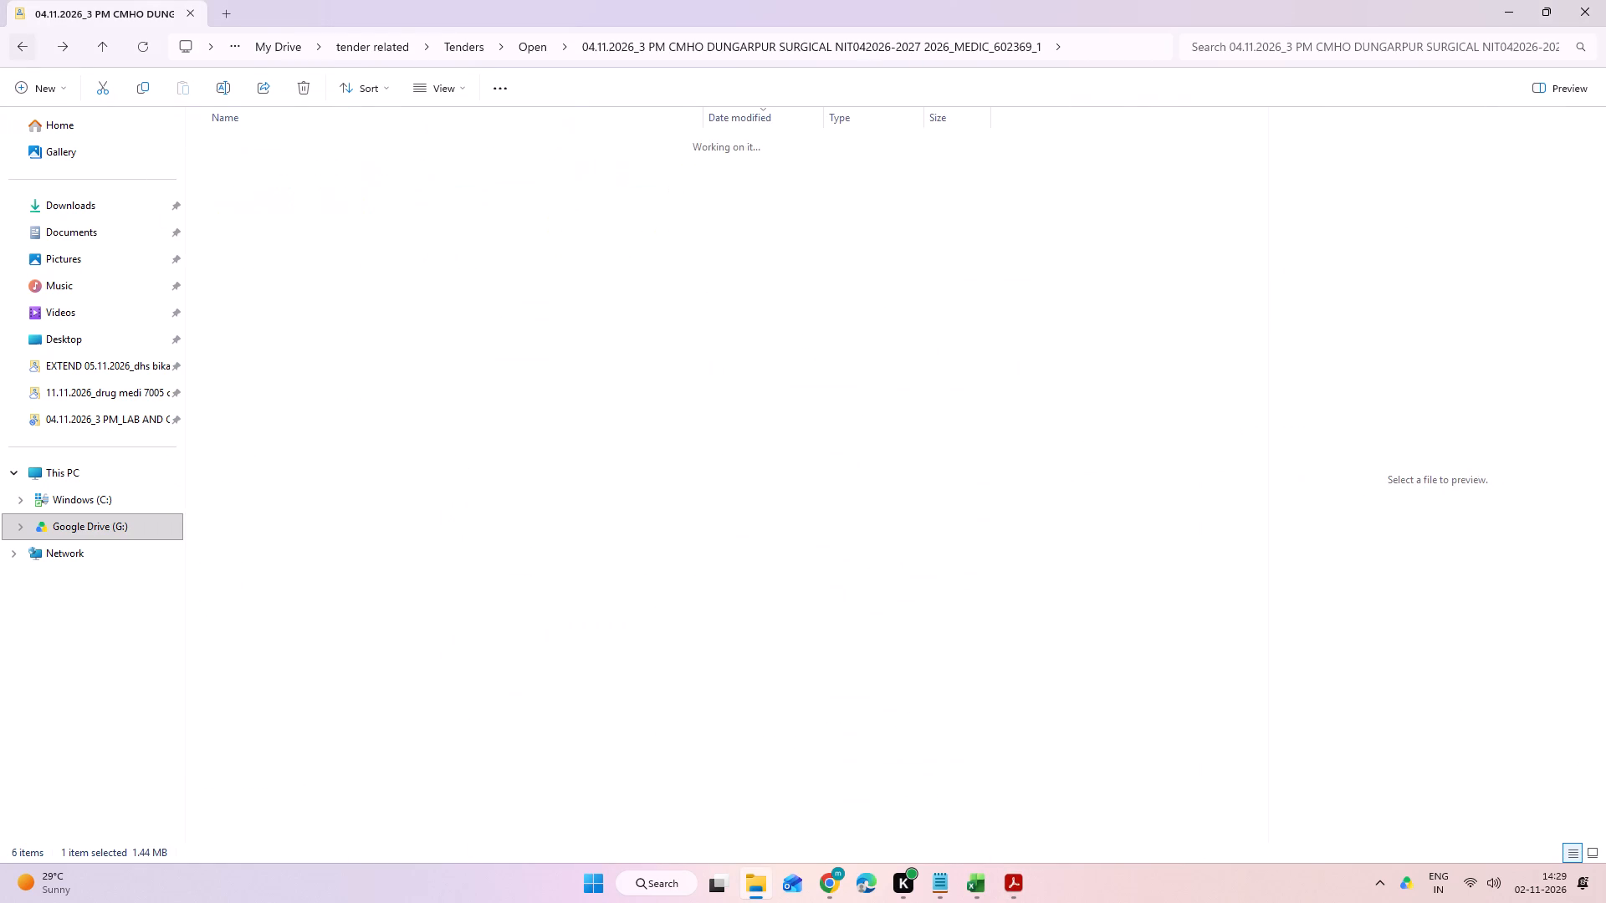
pyautogui.doubleClick(334, 253)
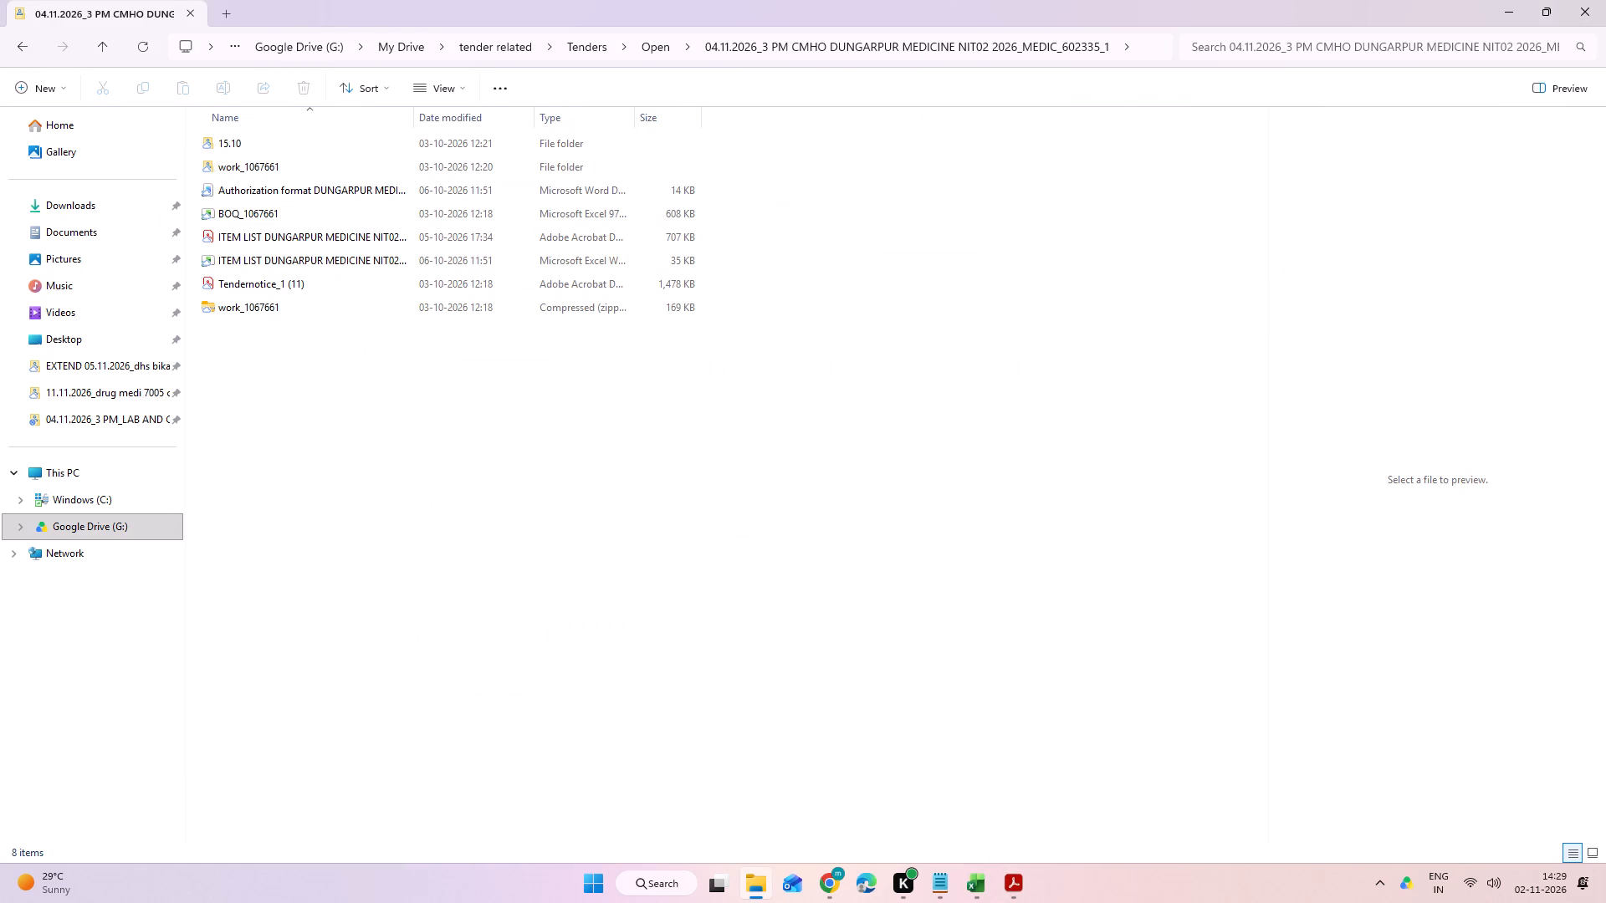
pyautogui.doubleClick(290, 148)
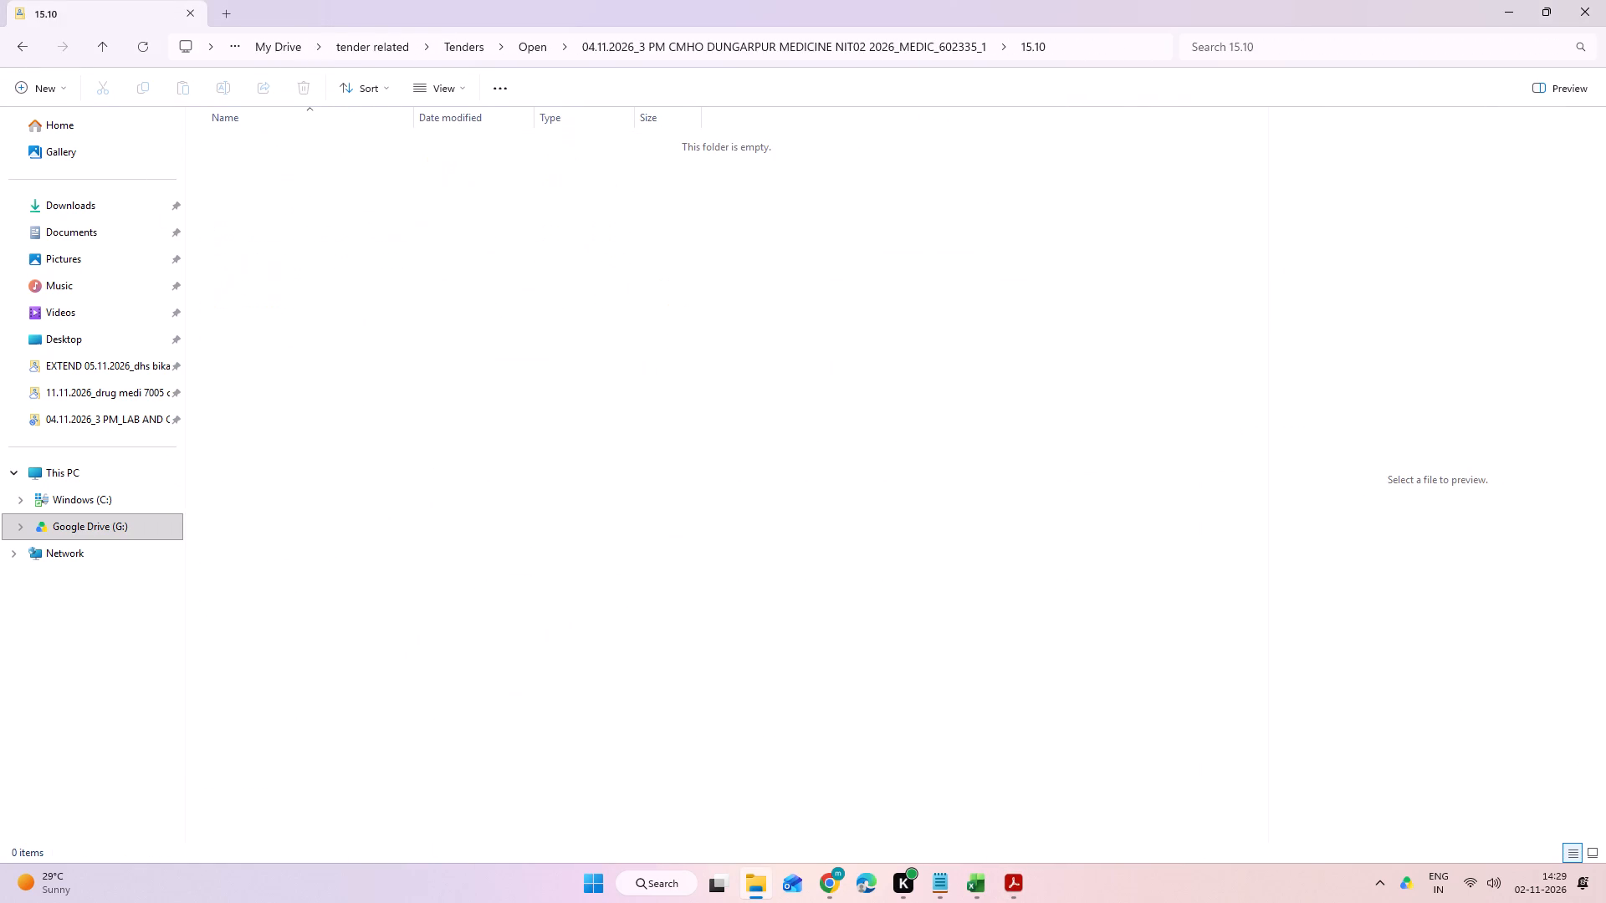
pyautogui.click(31, 40)
pyautogui.hotkey('shift', 'Delete')
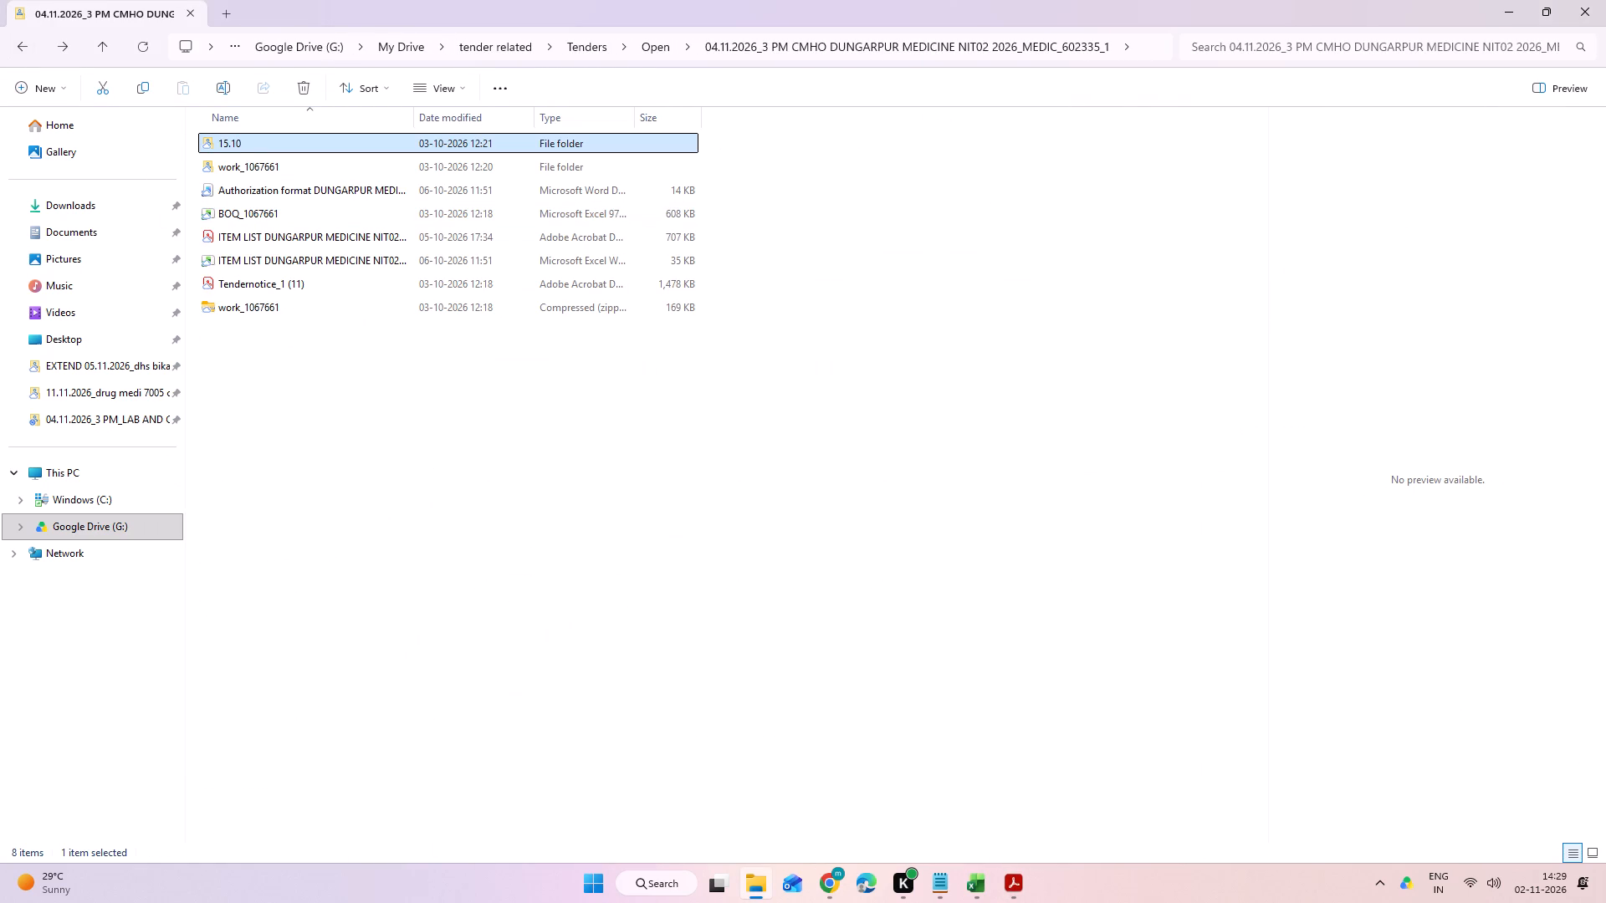
pyautogui.press('Return')
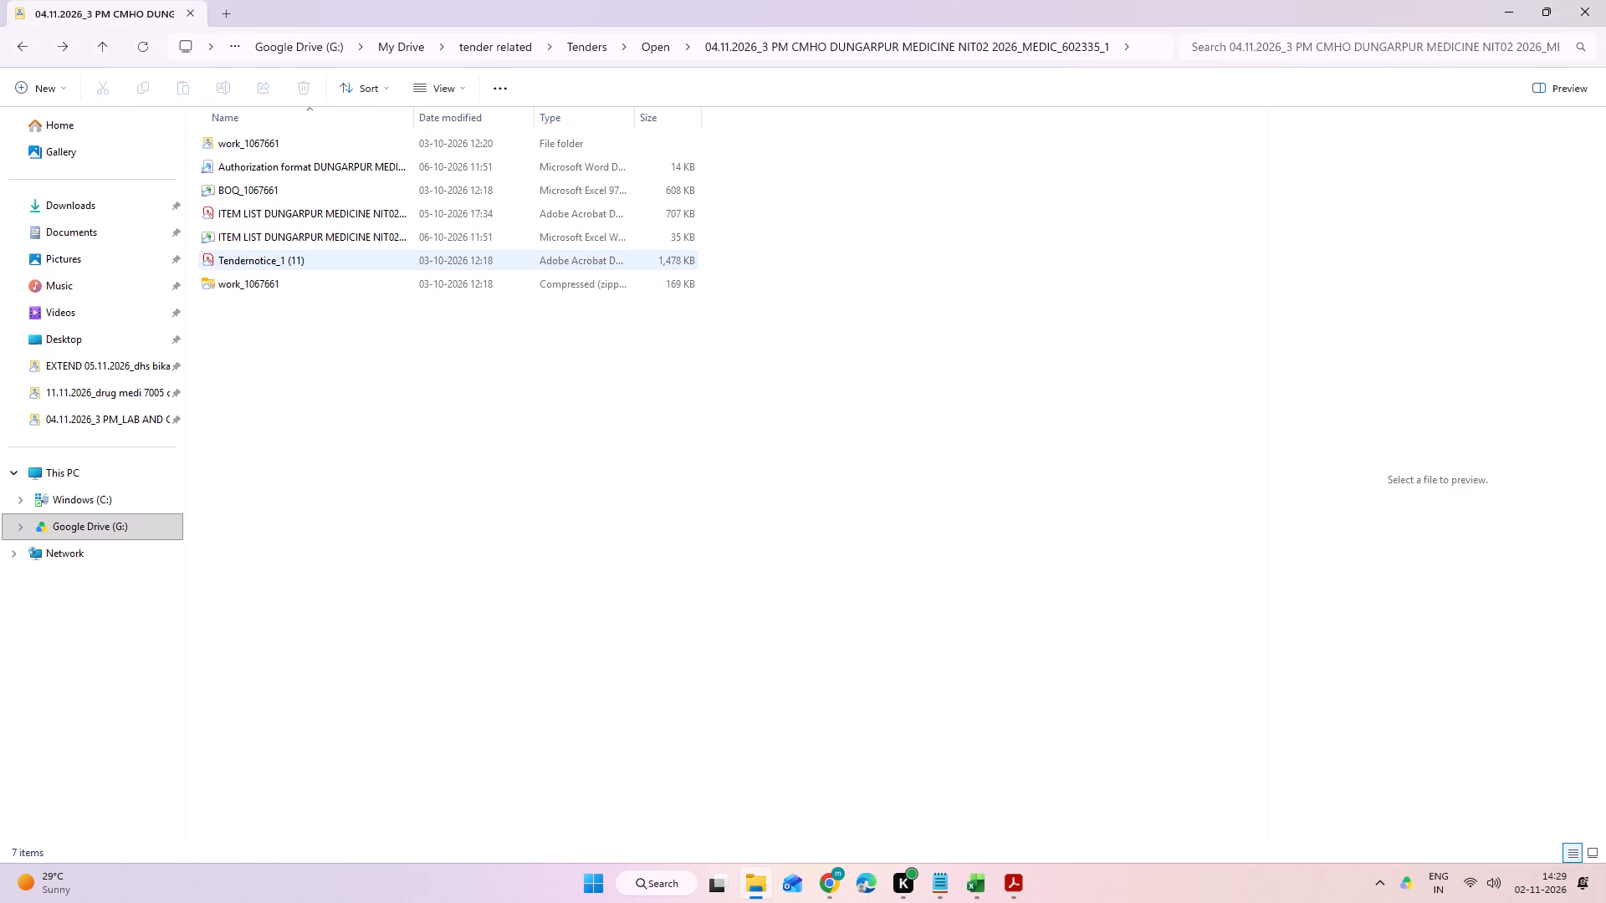
# Open Tendernotice_1 (11) from the medicine NIT02 folder and review its notice details and bid conditions.
pyautogui.doubleClick(315, 251)
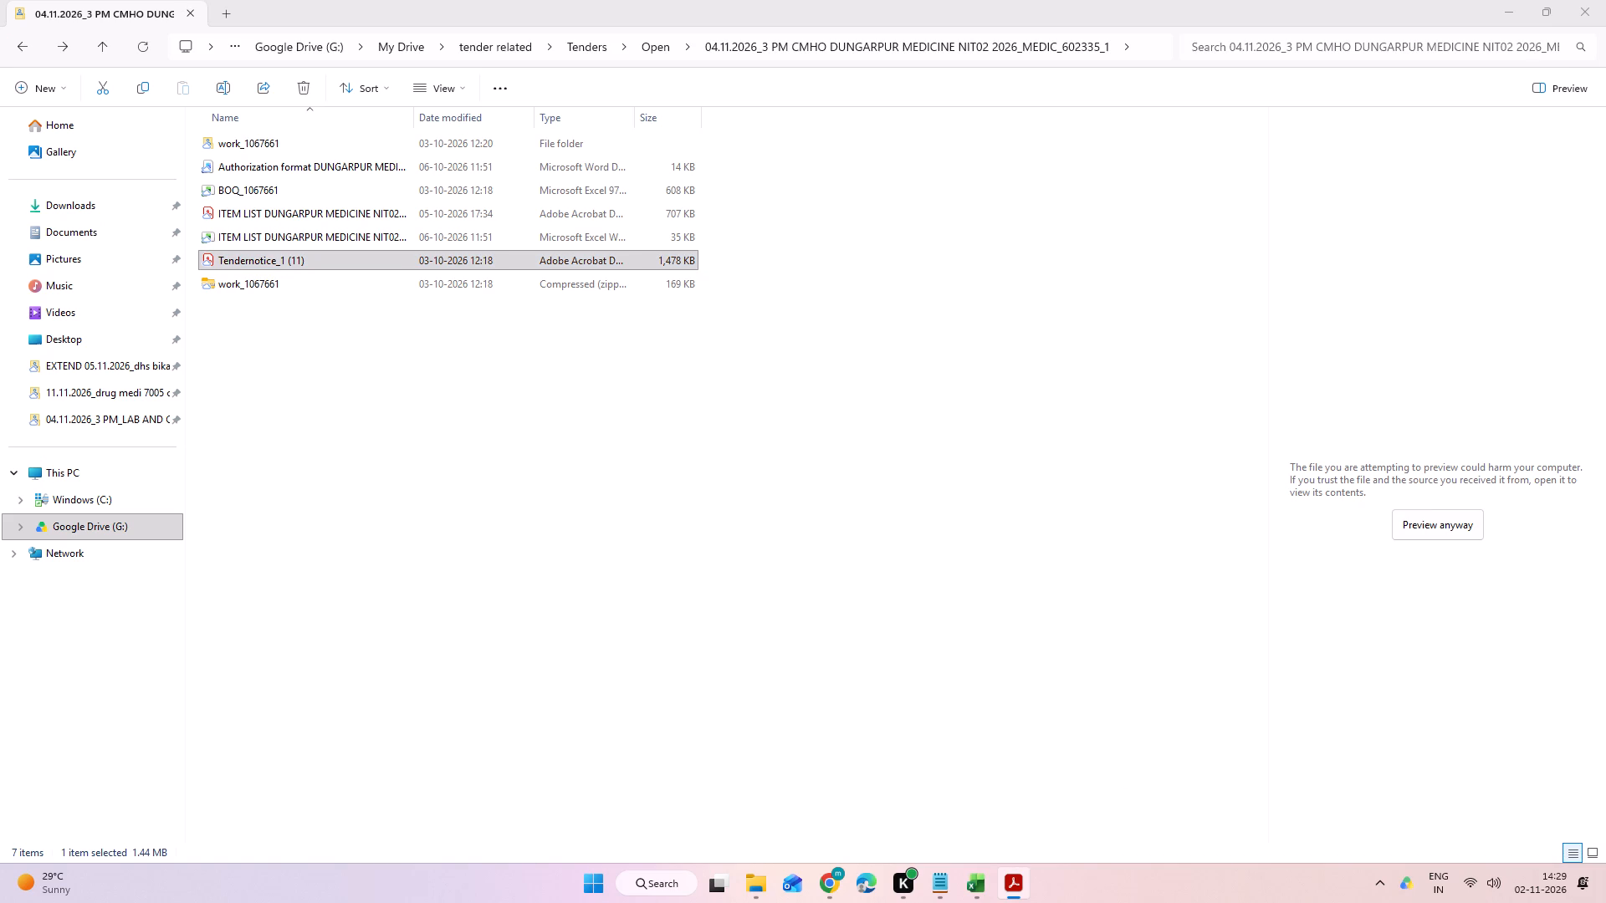
pyautogui.click(1013, 886)
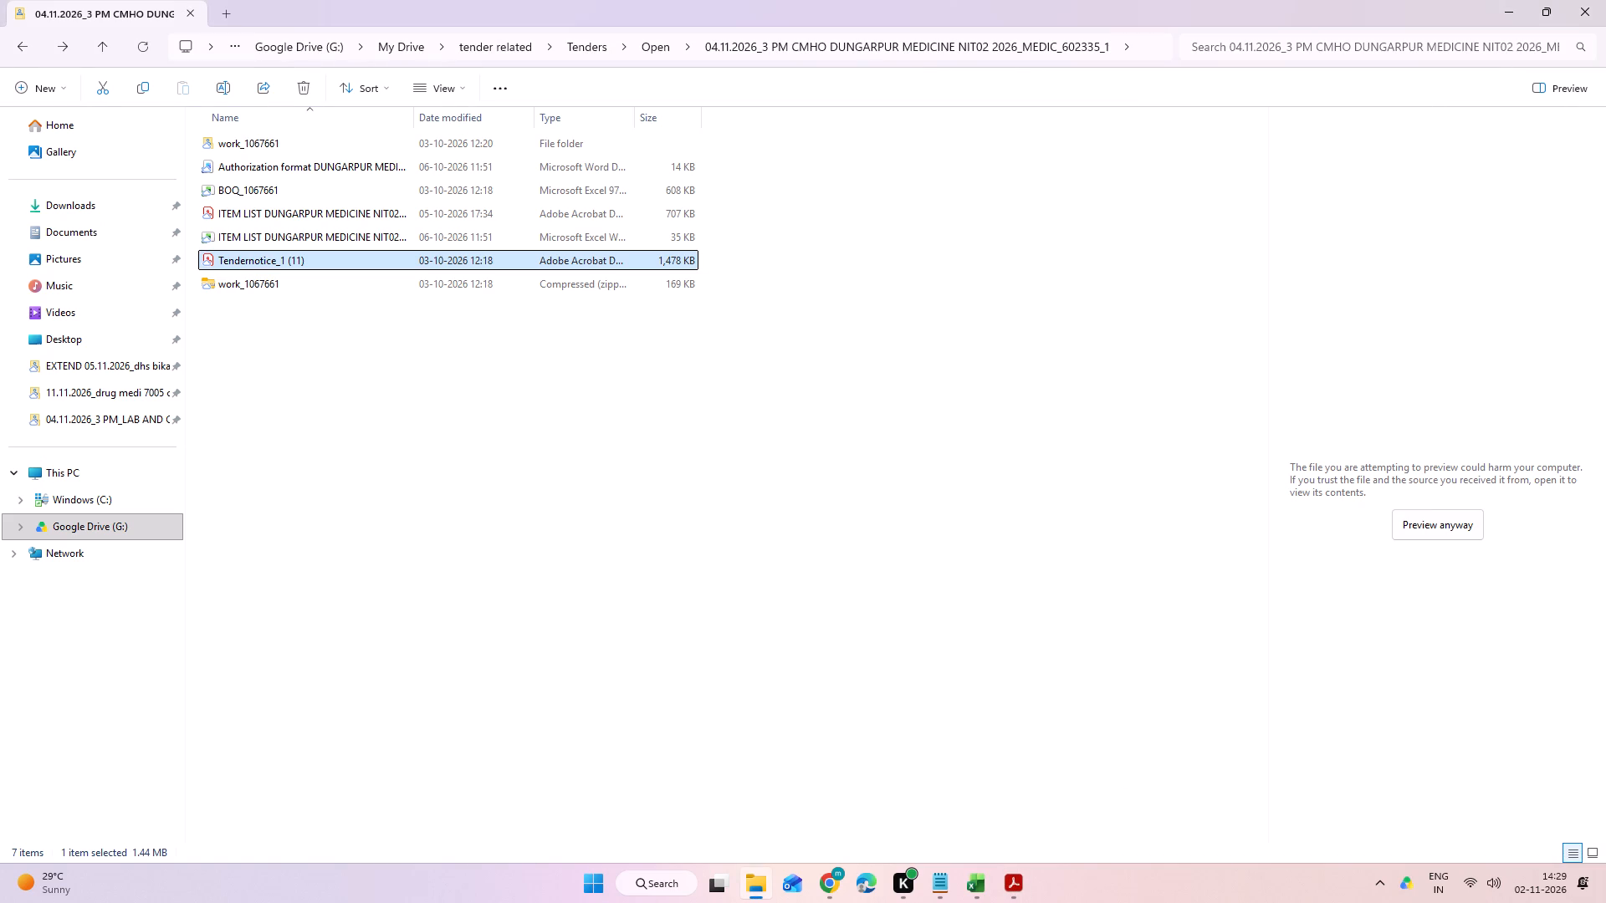
pyautogui.click(1455, 783)
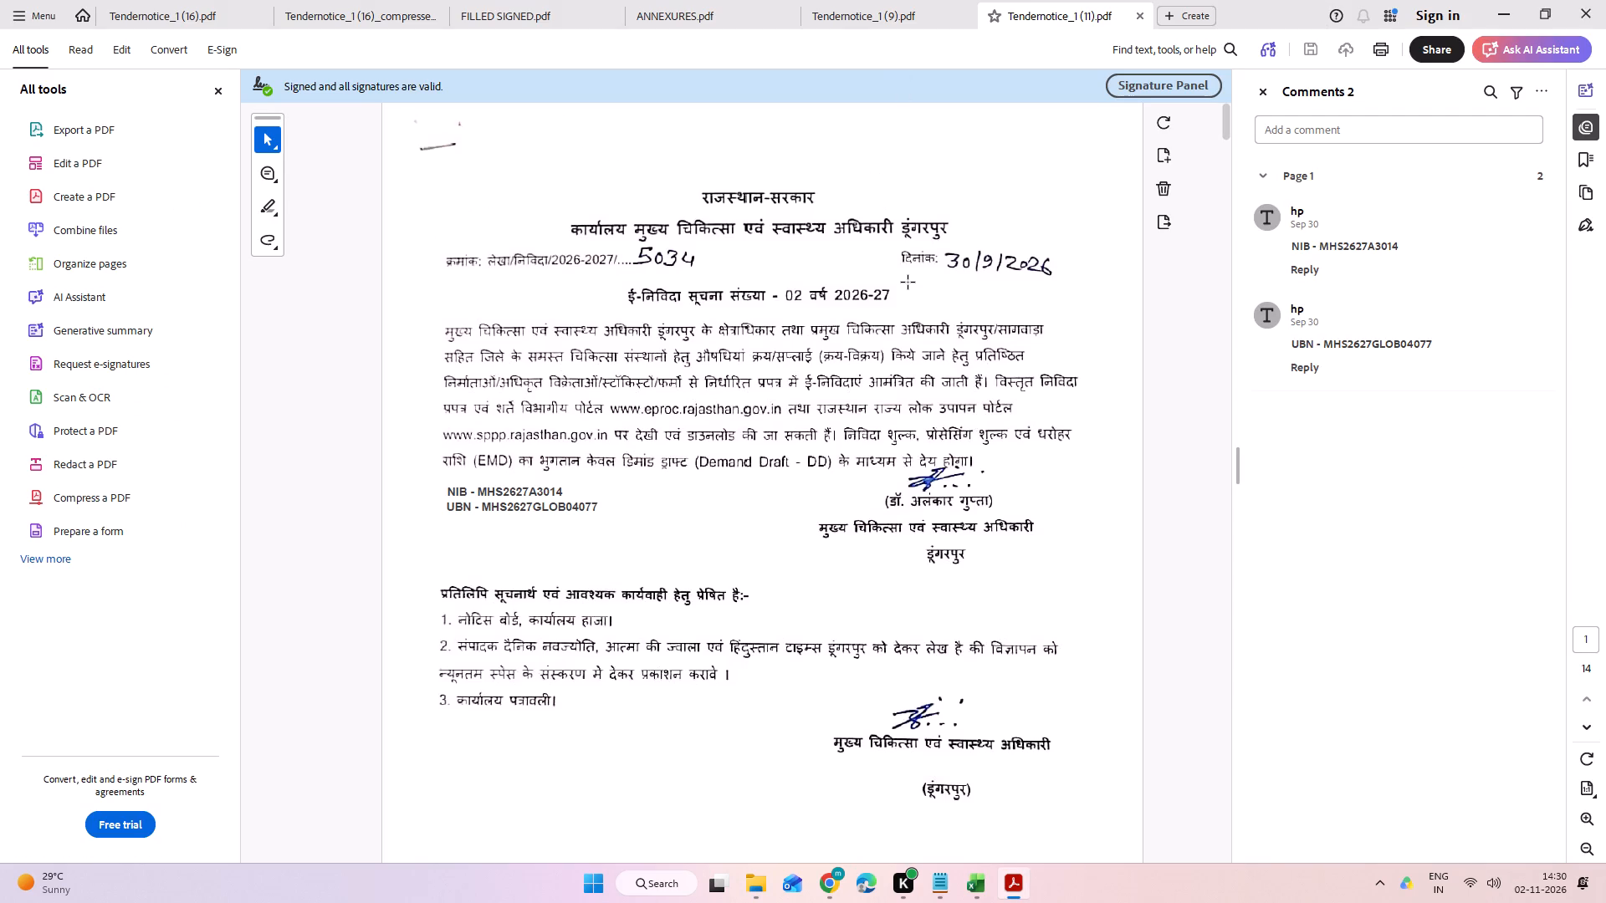
pyautogui.scroll(-6, 908, 283)
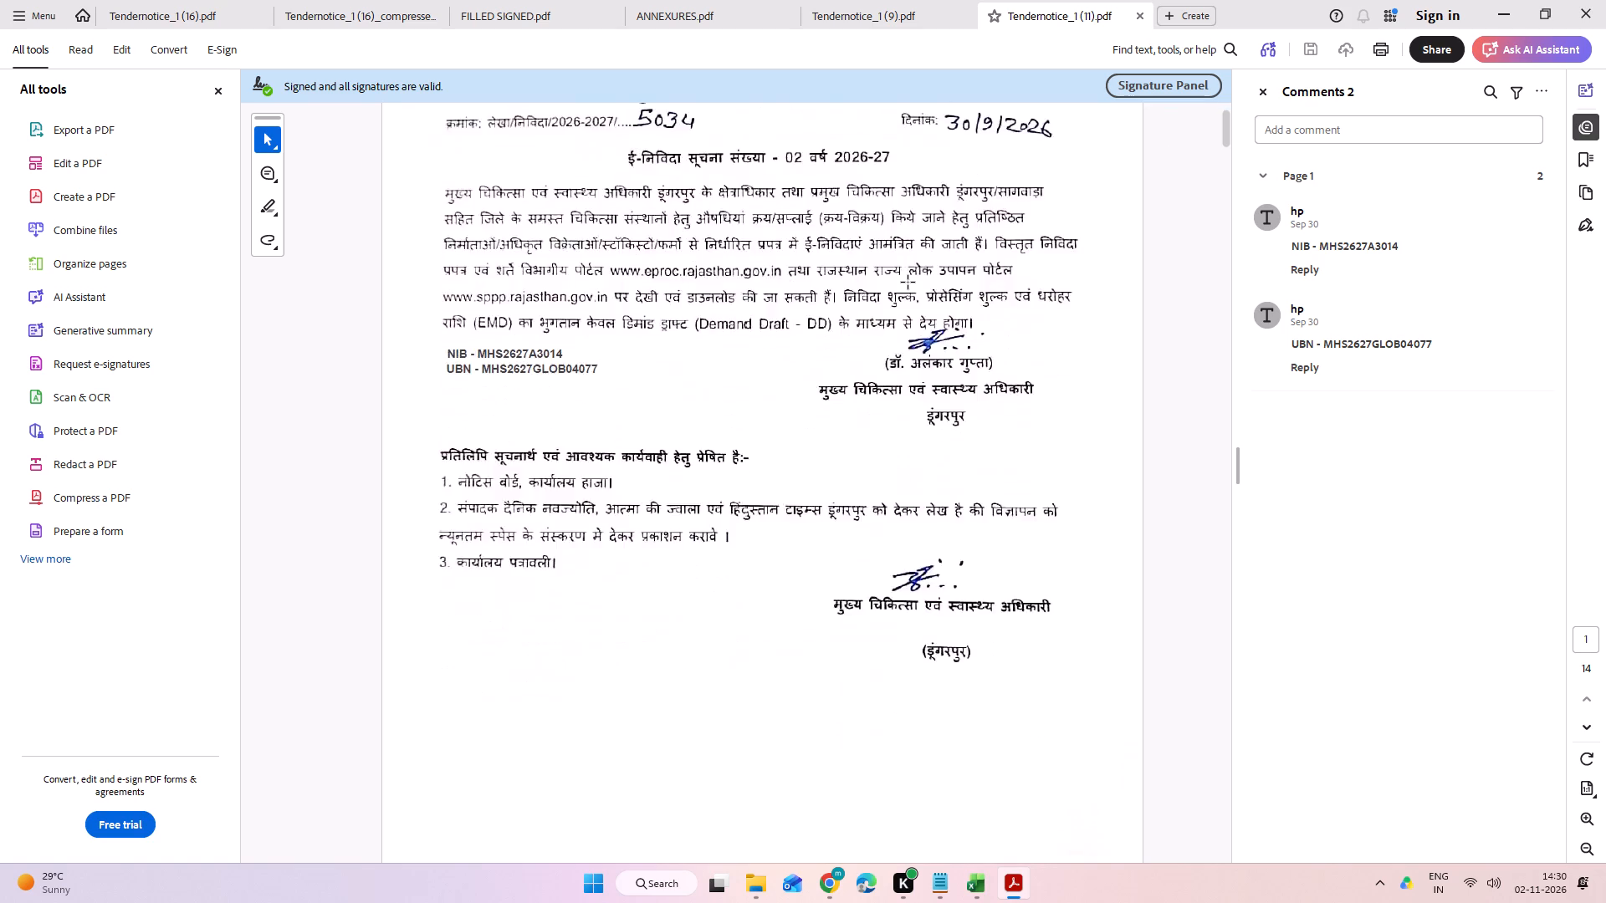
pyautogui.scroll(-18, 908, 283)
pyautogui.scroll(4, 908, 283)
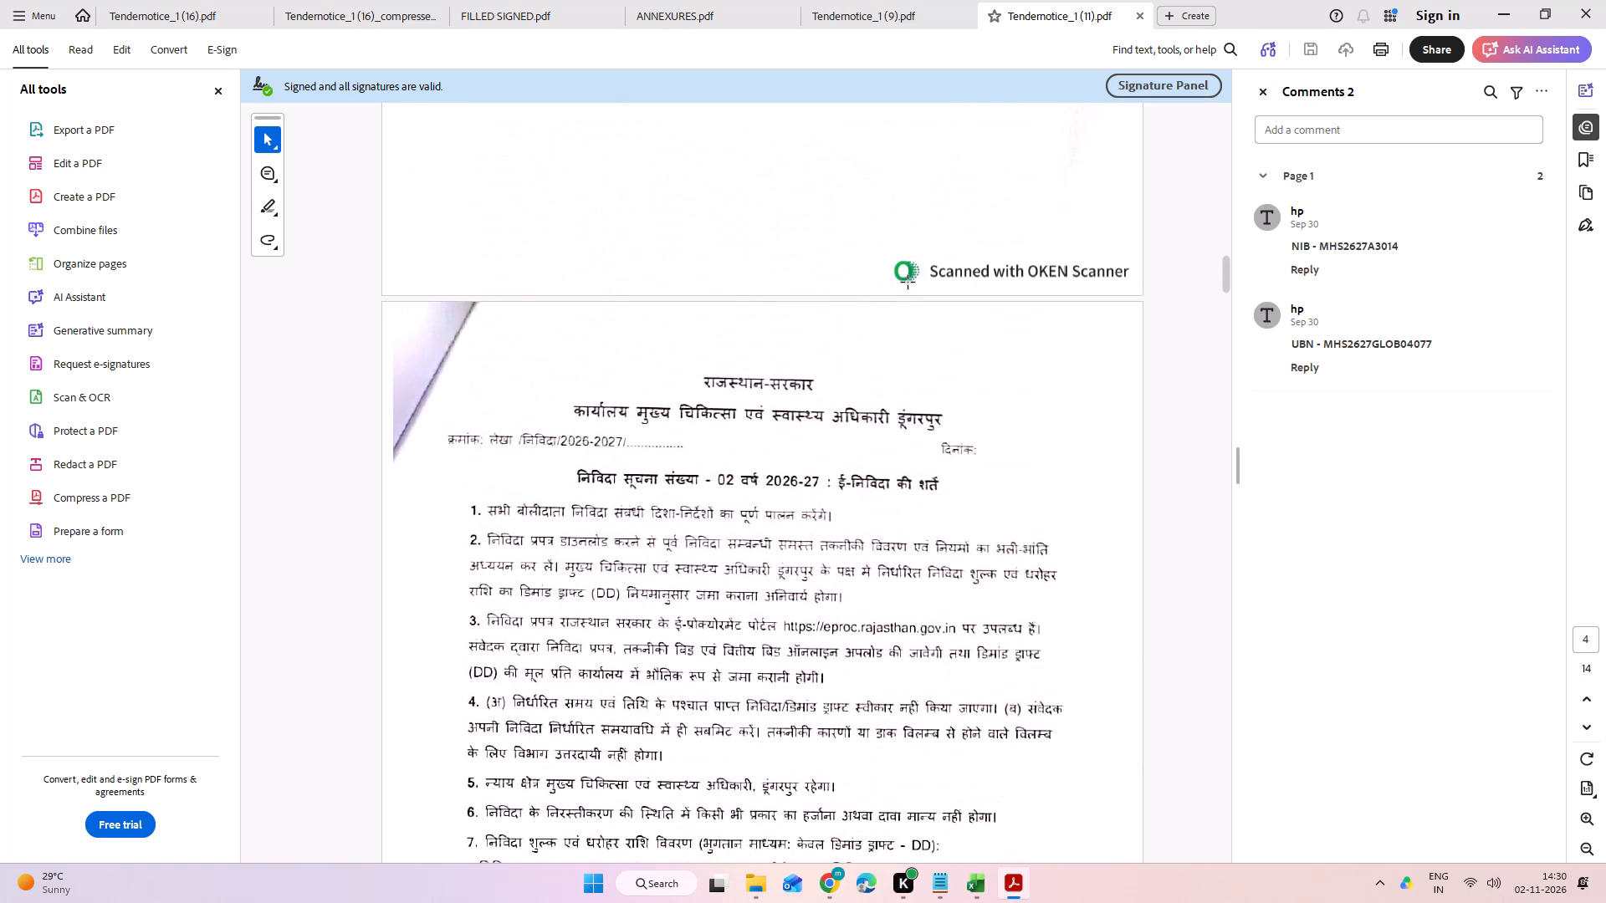